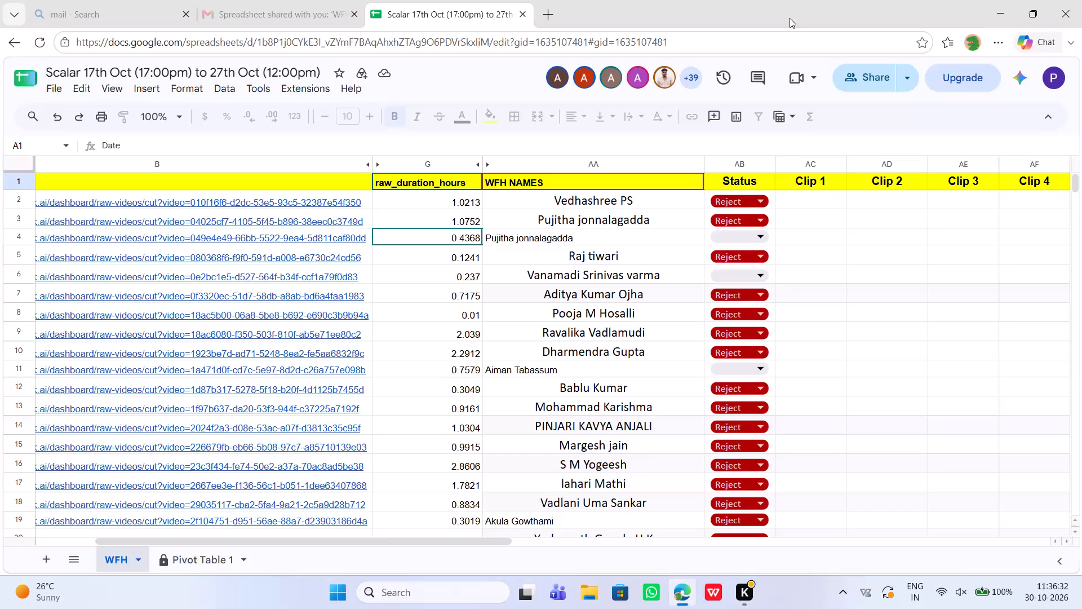
Create a filter view over the data on the WFH sheet.
click(795, 117)
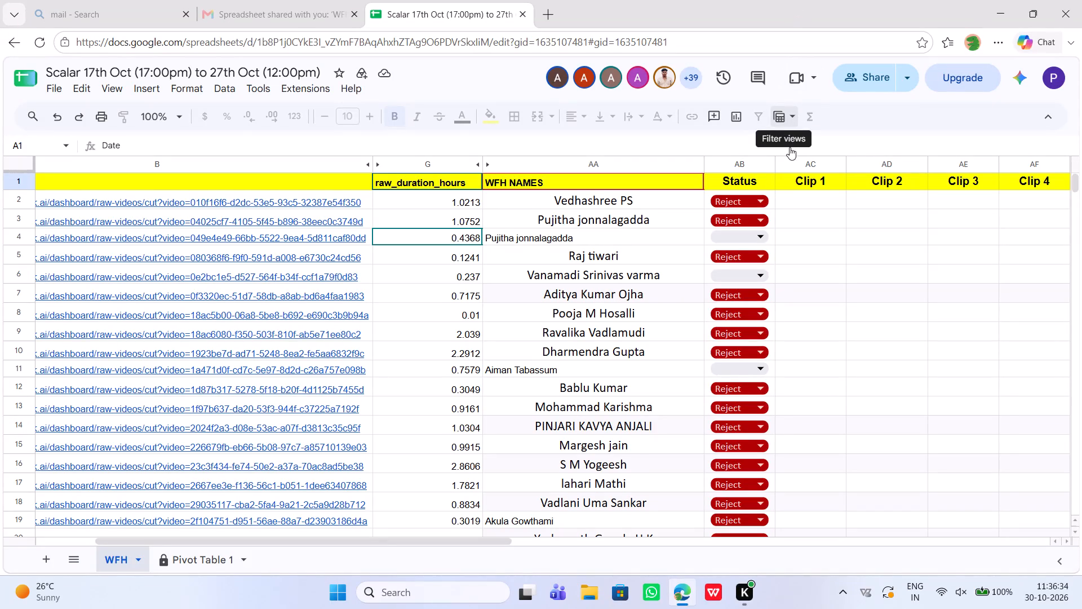
click(792, 119)
click(792, 115)
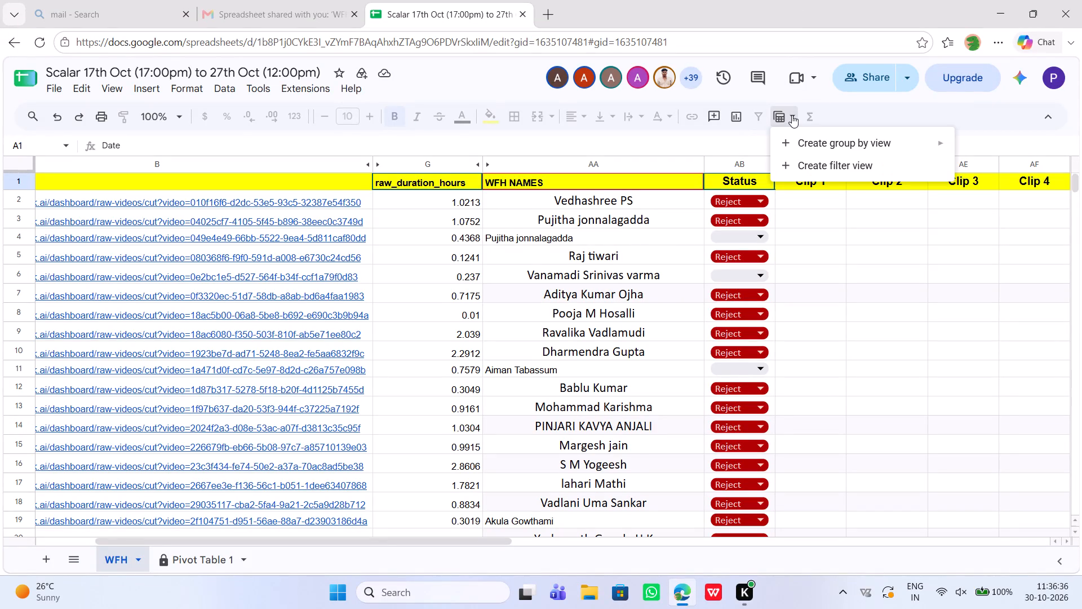
click(822, 156)
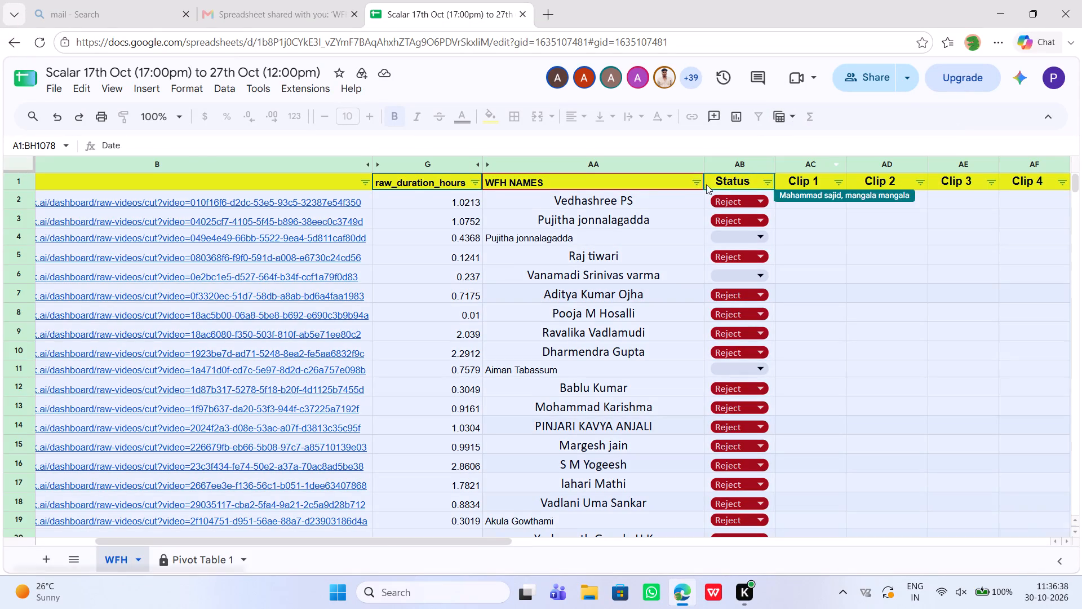
Filter the WFH NAMES column to show only the name matching the search "poo".
click(697, 208)
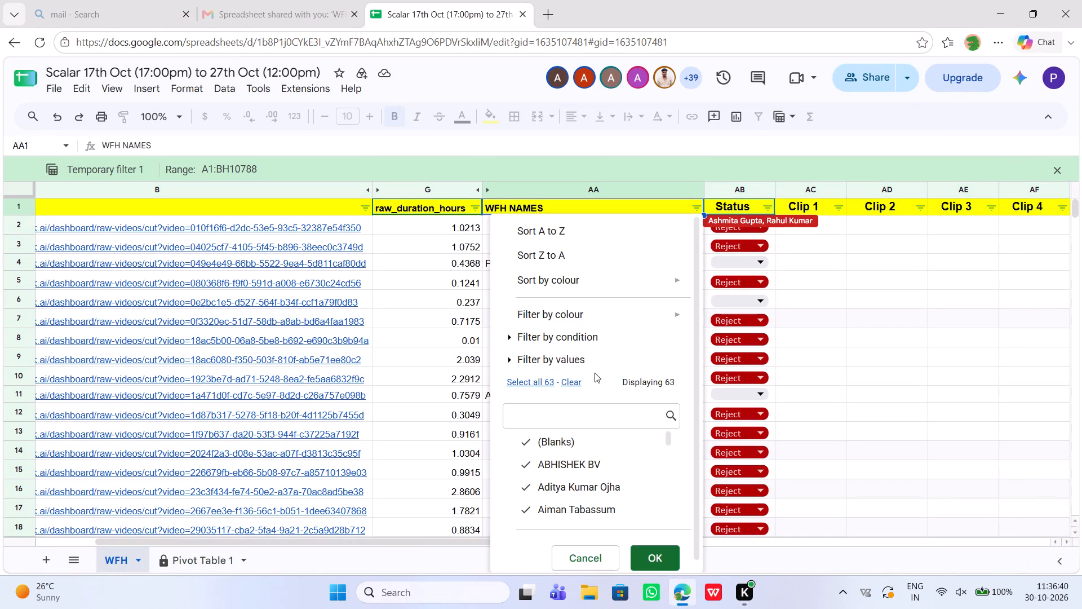
click(571, 379)
click(558, 416)
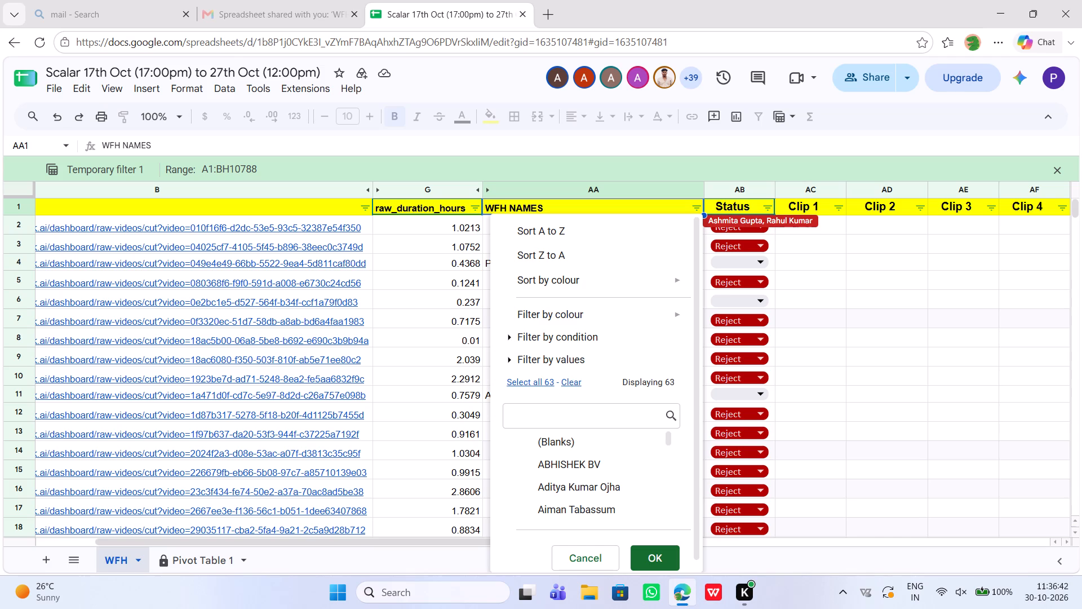
text(ppo)
key(BackSpace)
key(BackSpace)
text(oo)
key(Return)
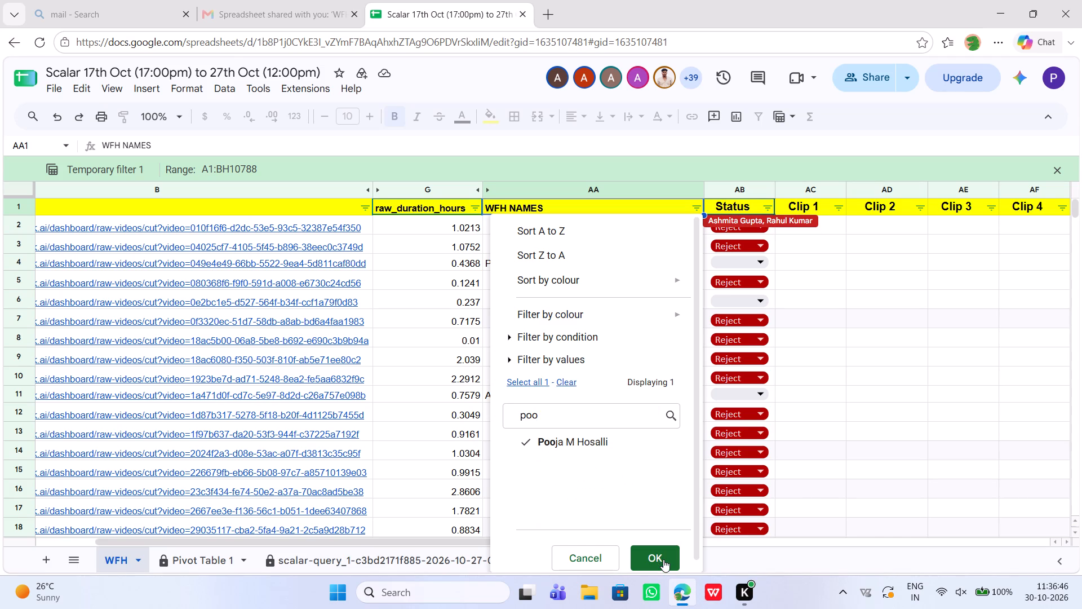
click(663, 559)
Filter the Date column to show only 30/10/2026.
scroll(578, 446, down, 10)
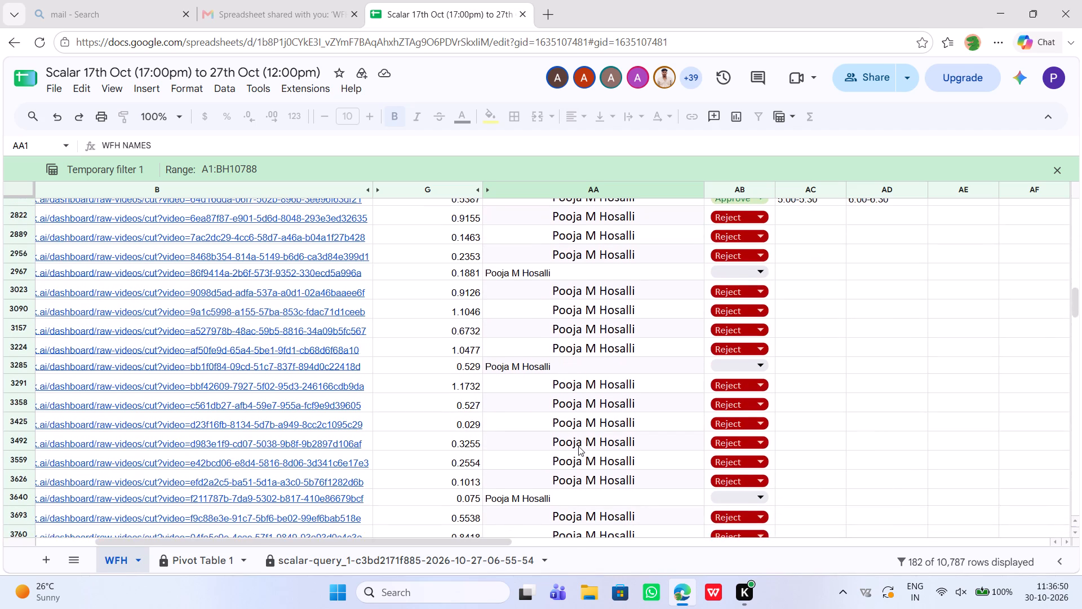
scroll(578, 446, down, 9)
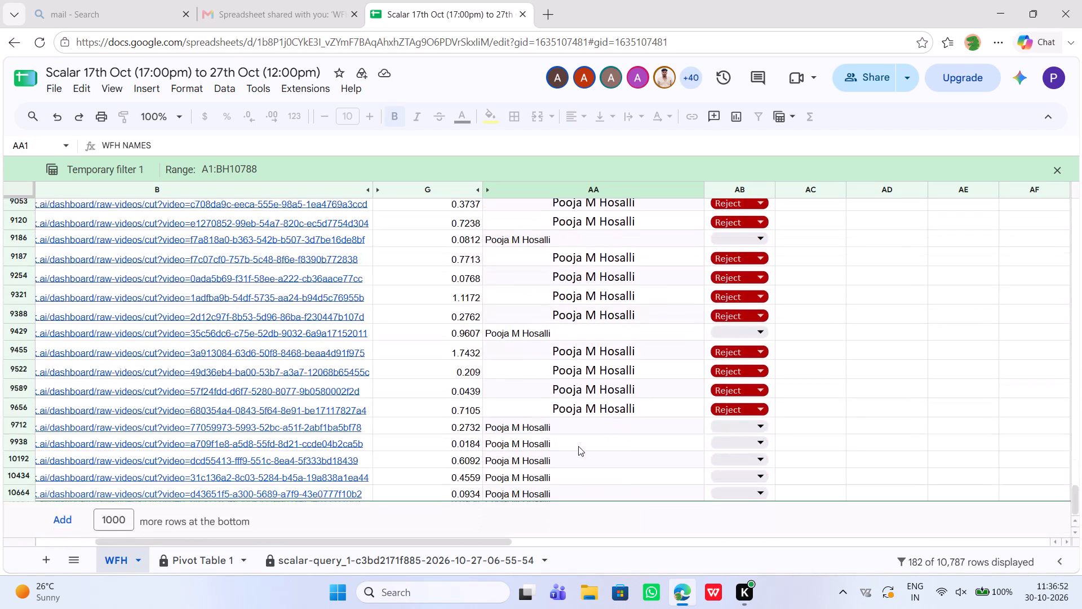
scroll(578, 446, down, 1)
scroll(578, 446, up, 20)
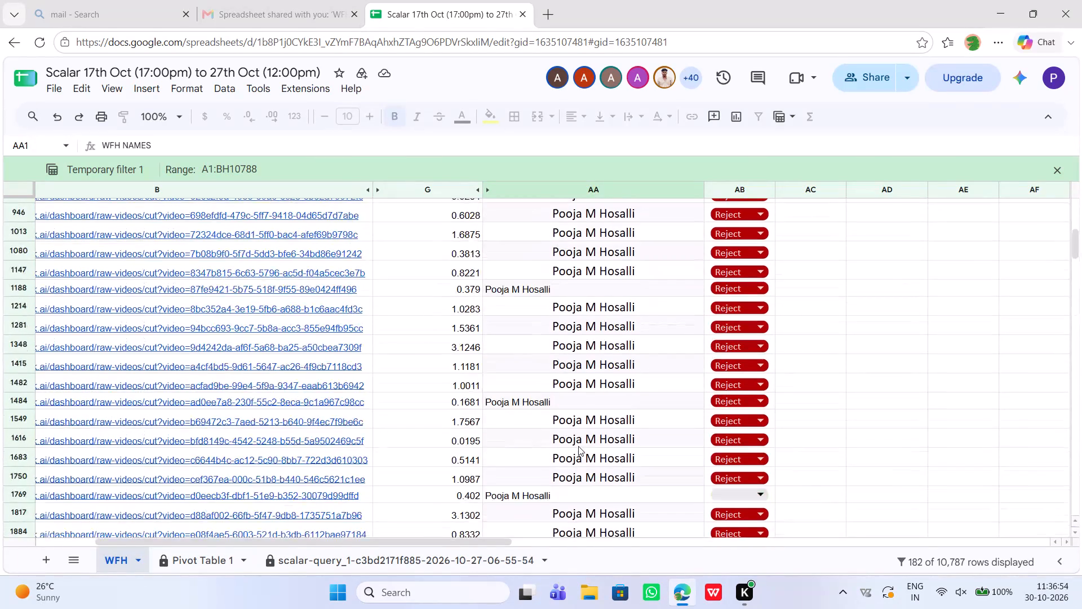
scroll(299, 320, right, 5)
click(82, 206)
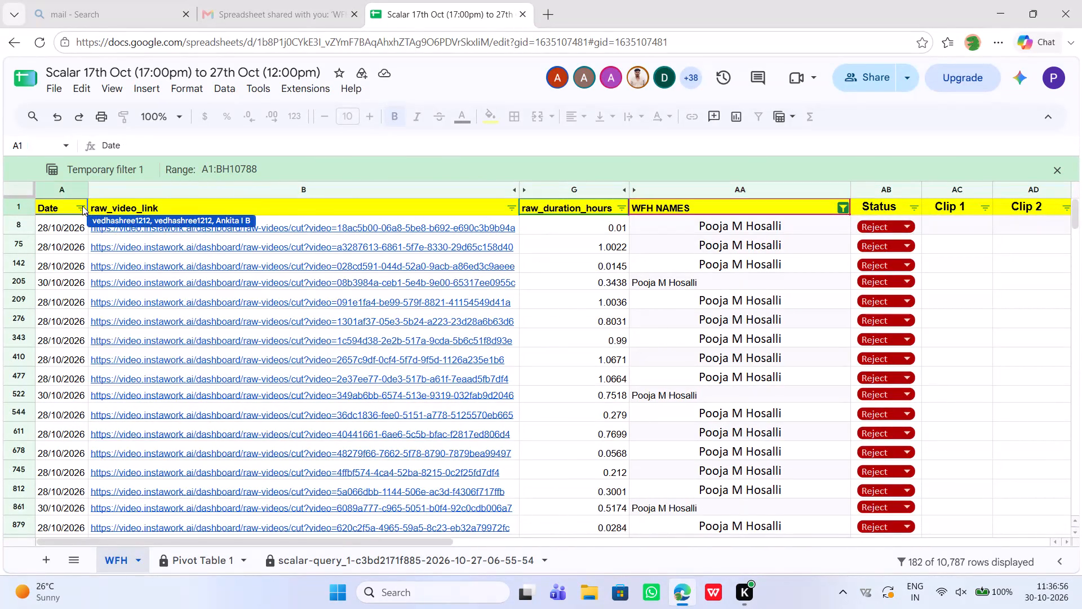
click(148, 377)
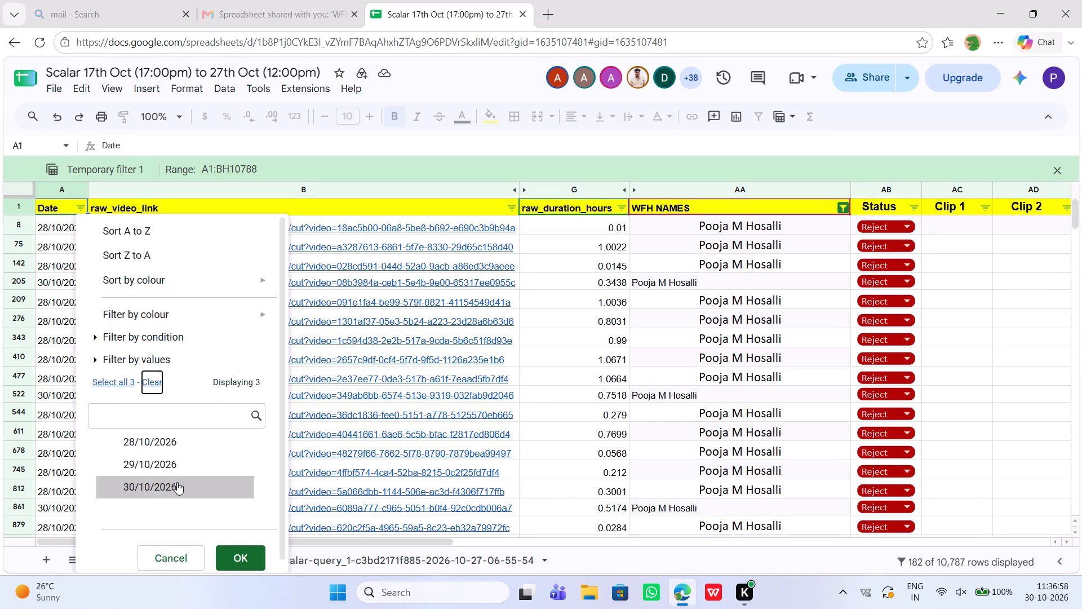
click(177, 482)
click(244, 553)
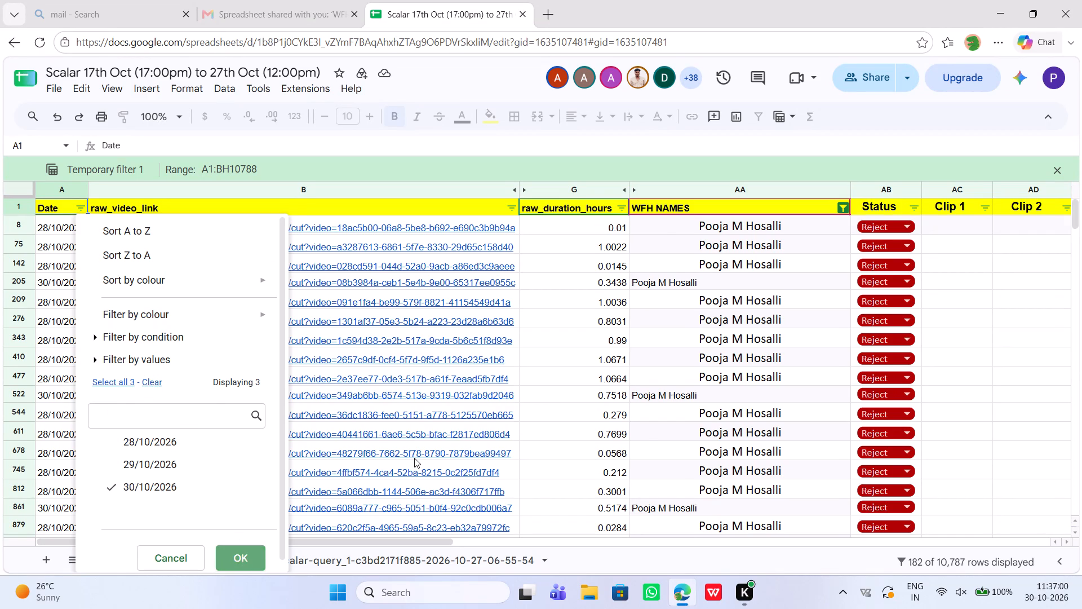
Examine the filtered rows' video links, raw durations, Status values and clip columns.
scroll(509, 416, left, 3)
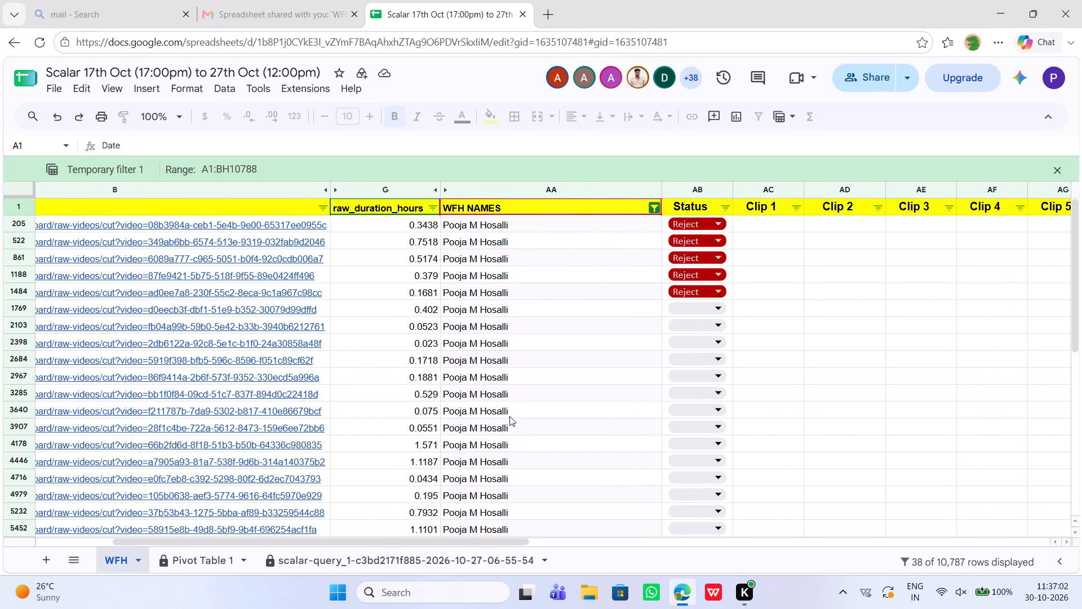
scroll(509, 416, left, 1)
scroll(509, 416, up, 5)
scroll(509, 416, down, 4)
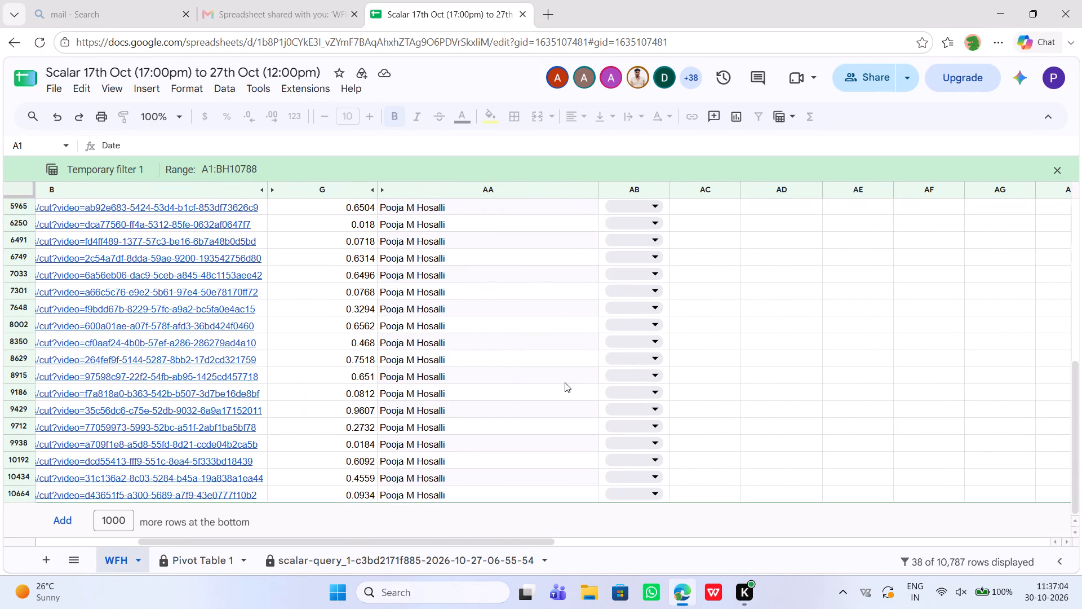
scroll(565, 382, down, 2)
scroll(567, 382, up, 5)
scroll(567, 382, right, 1)
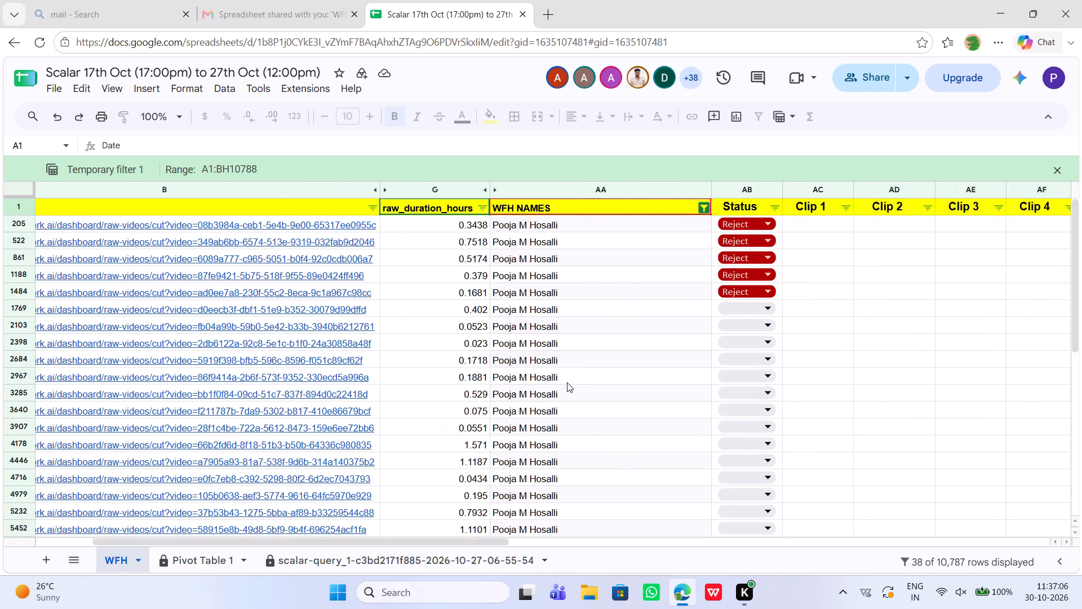
scroll(567, 382, right, 2)
scroll(567, 382, left, 1)
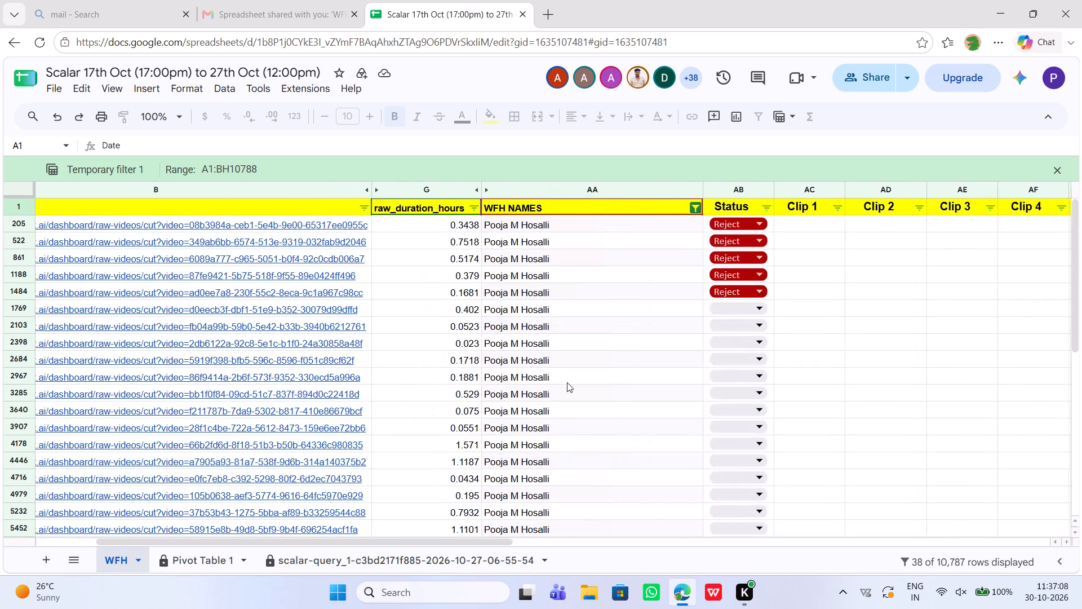
scroll(567, 382, left, 1)
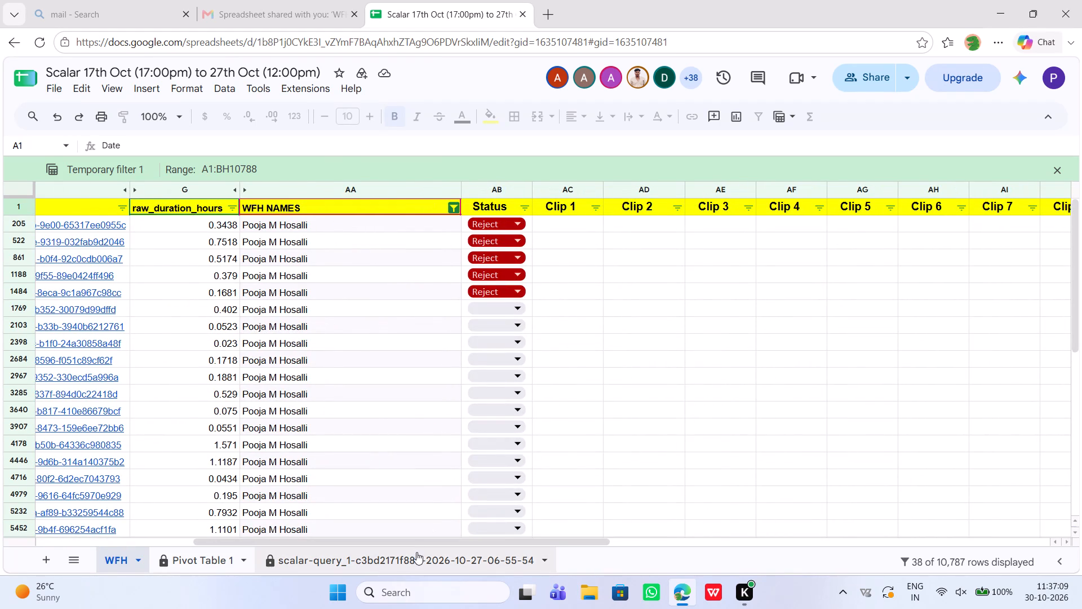
Check the scalar-query sheet and return to the WFH sheet.
click(416, 552)
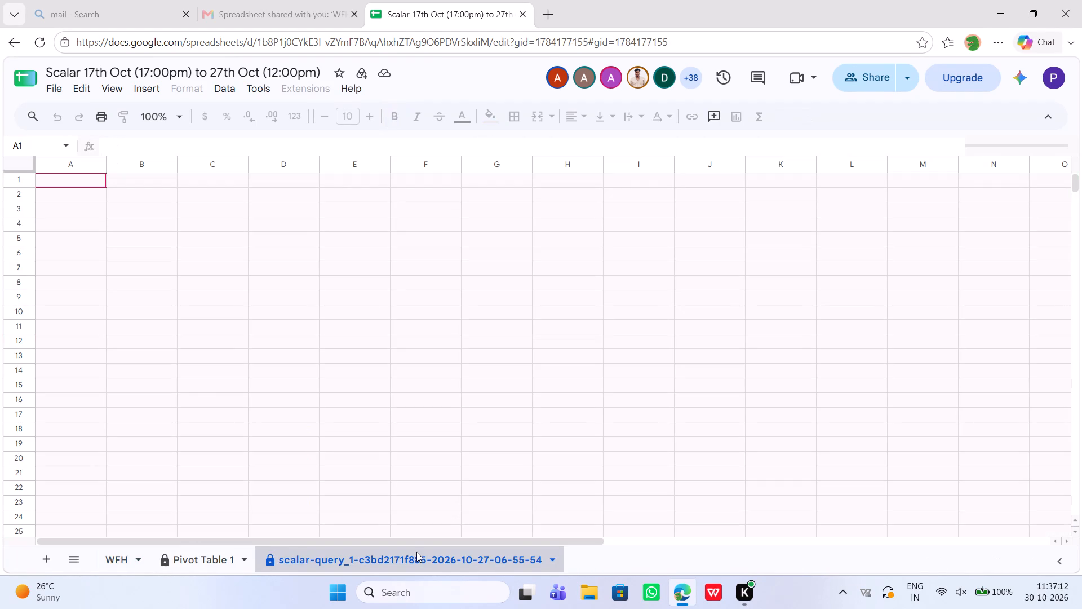
click(128, 564)
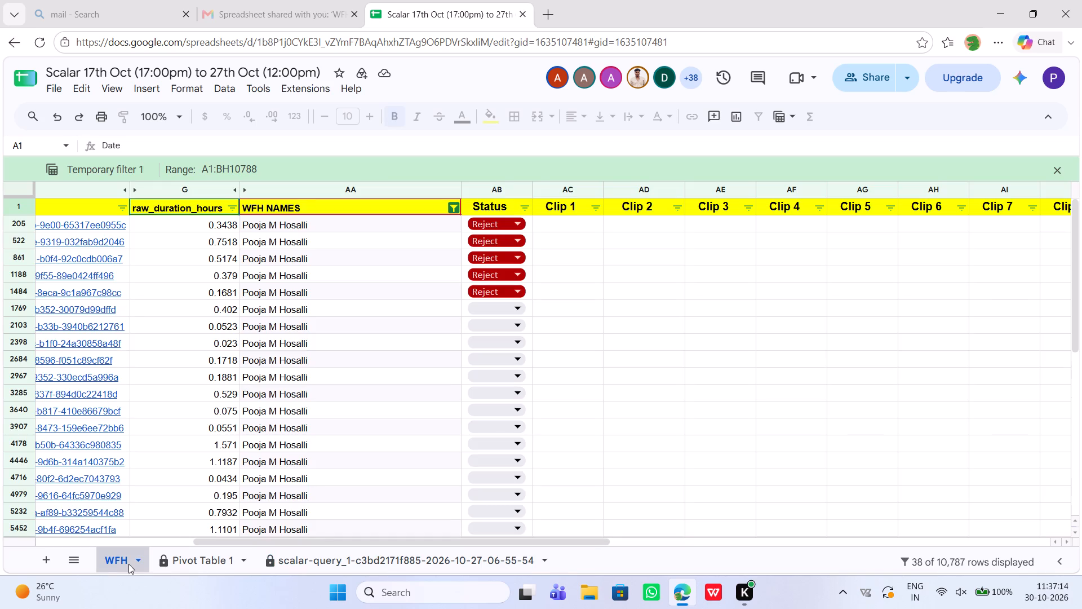
Open the raw video linked in row 1484, the last filtered row already marked Reject.
scroll(480, 365, right, 2)
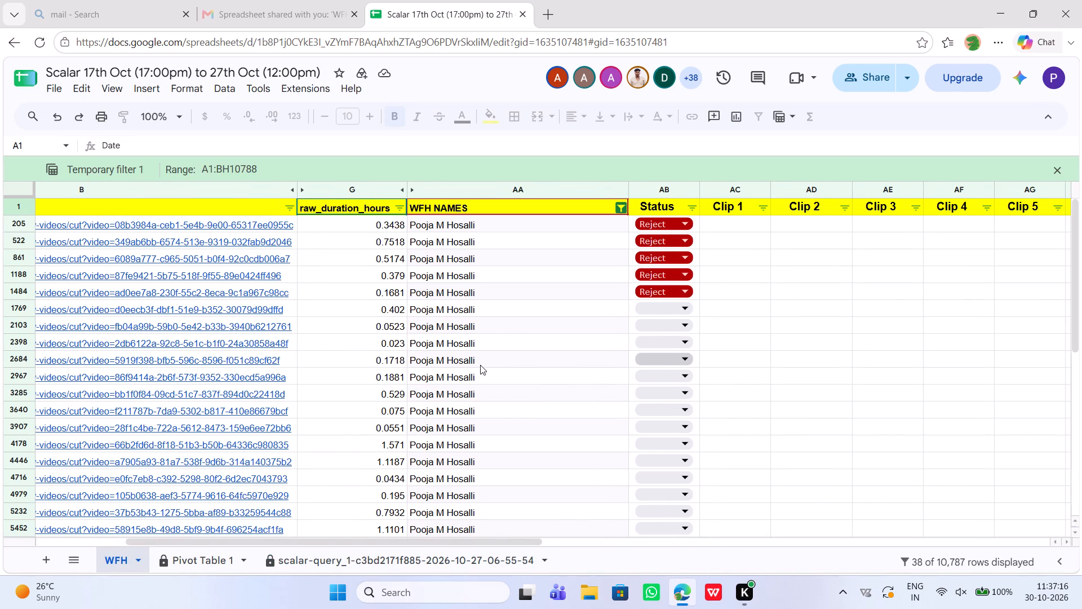
click(285, 298)
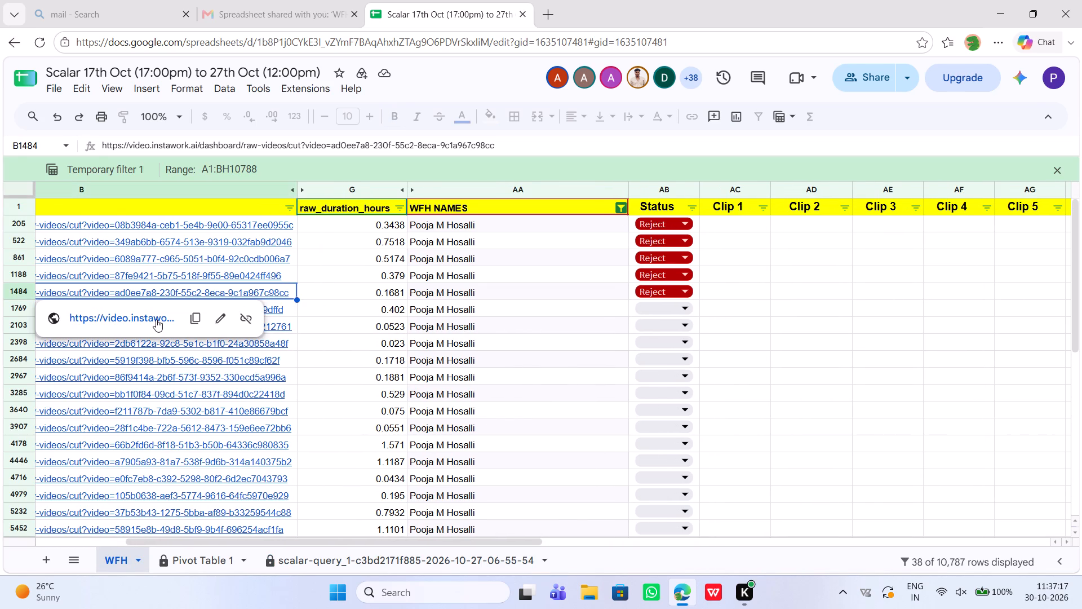
click(156, 316)
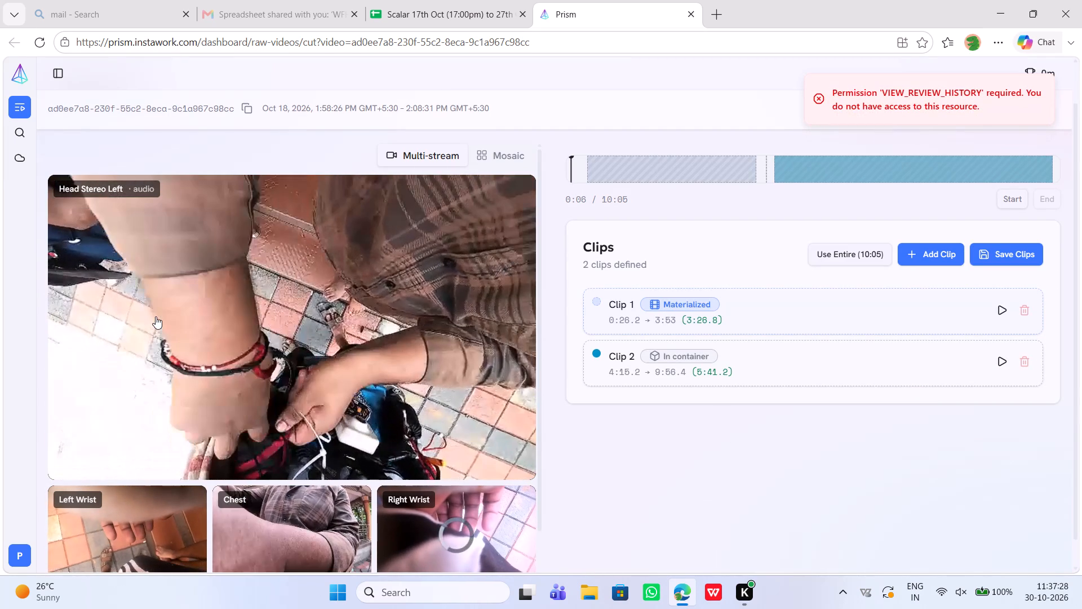
Review the video footage at several points along the timeline, from Clip 1 through Clip 2 to about 10:00.
click(687, 170)
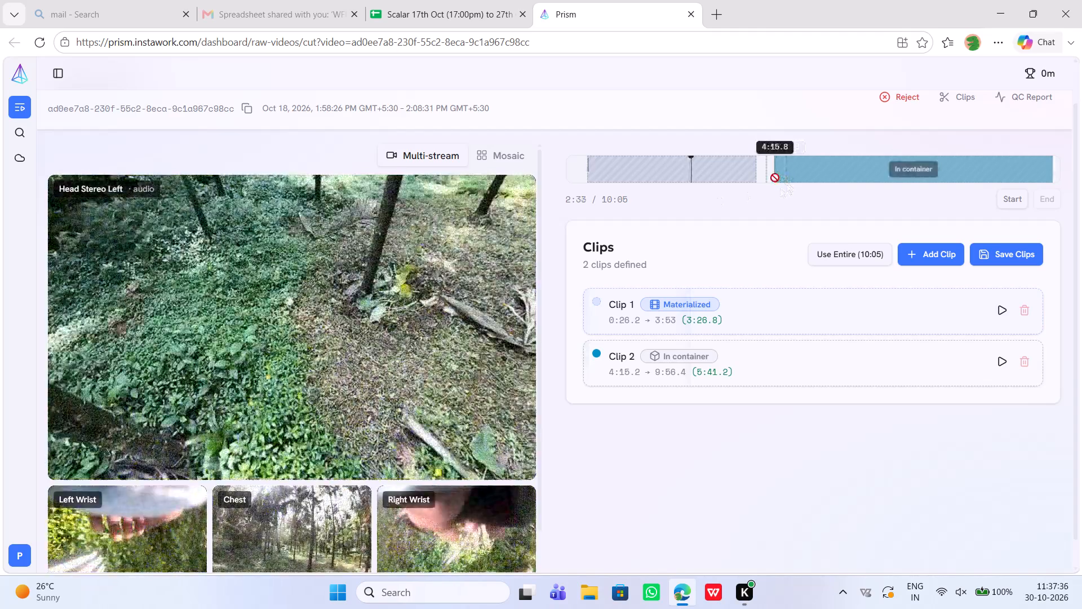
click(775, 178)
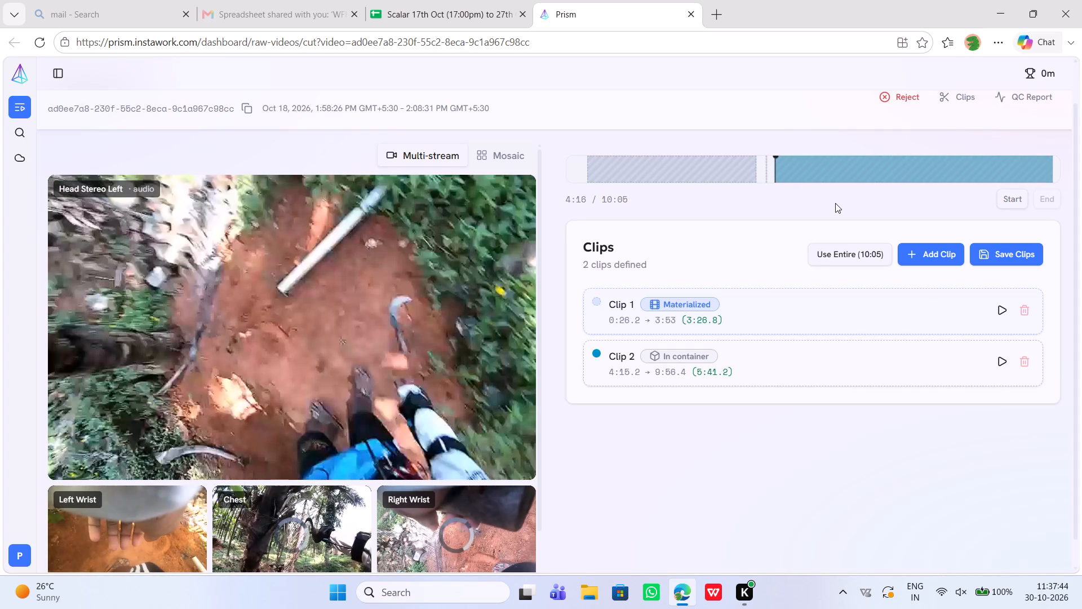
click(883, 176)
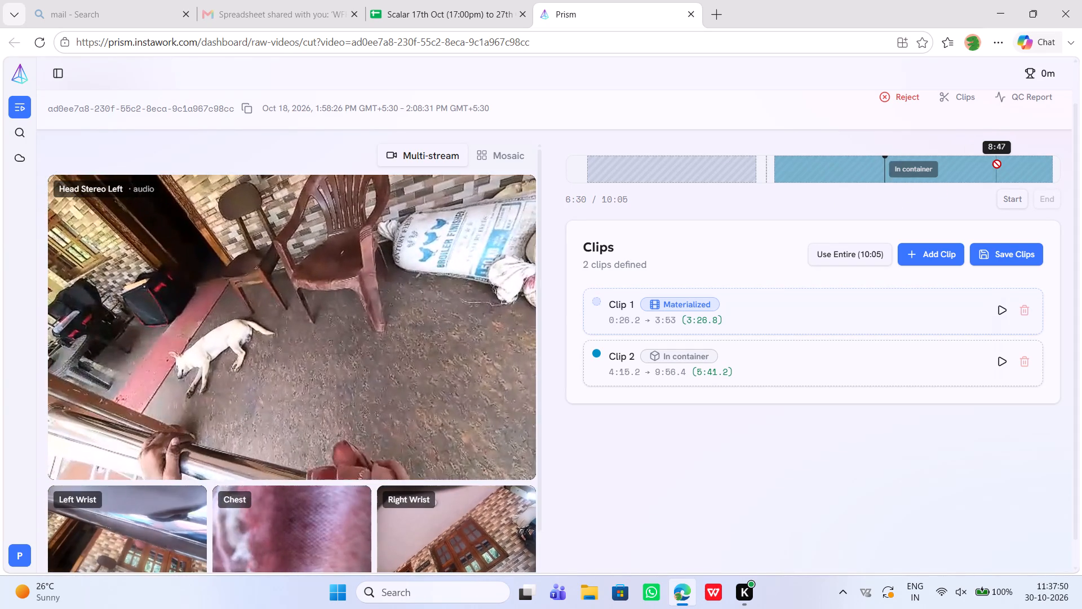
click(997, 164)
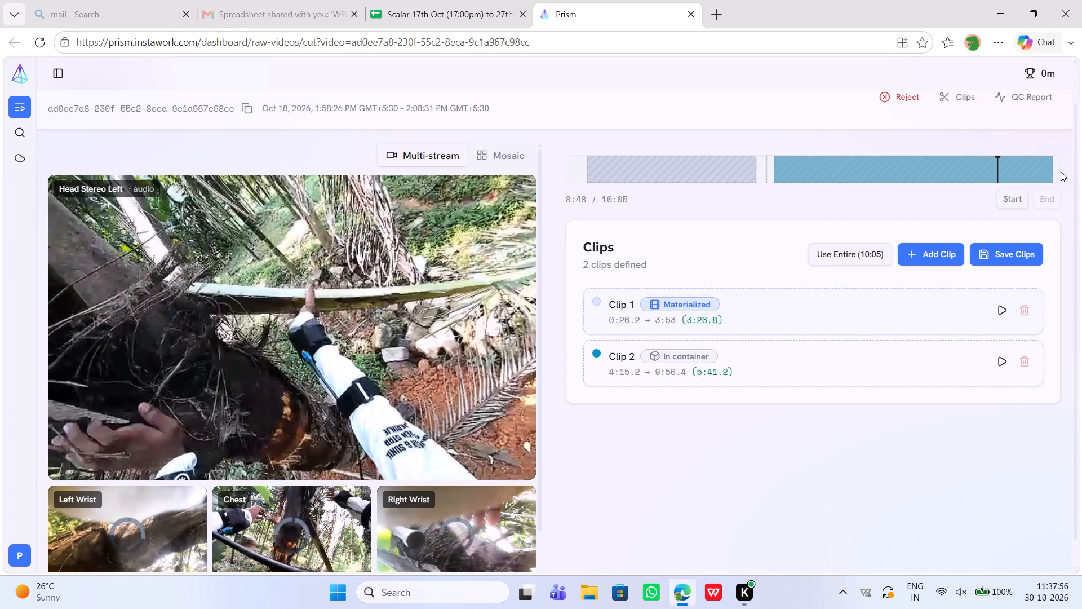
click(1056, 169)
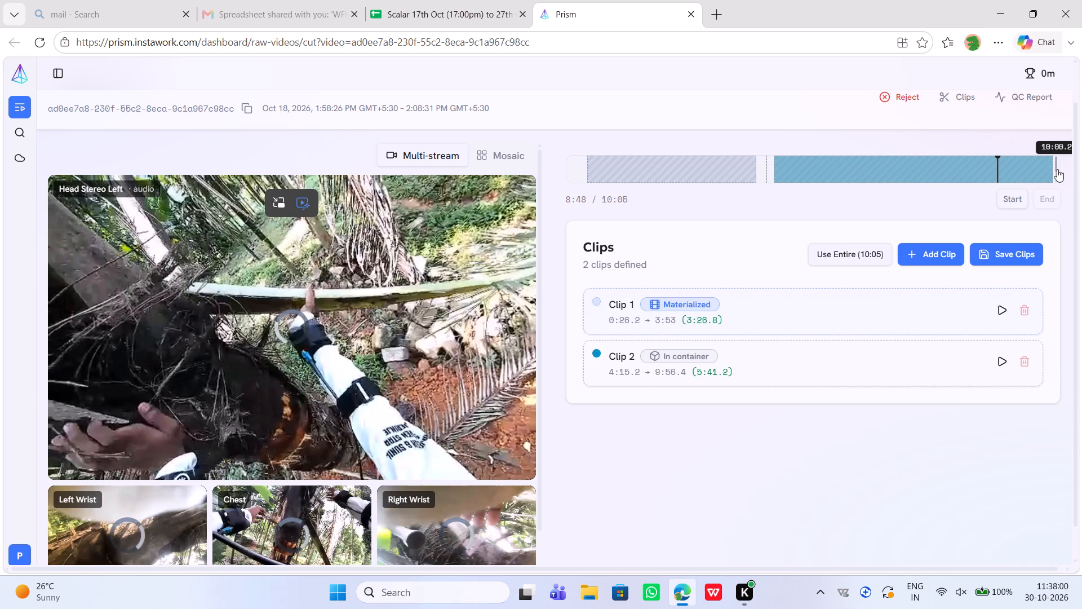
click(1059, 169)
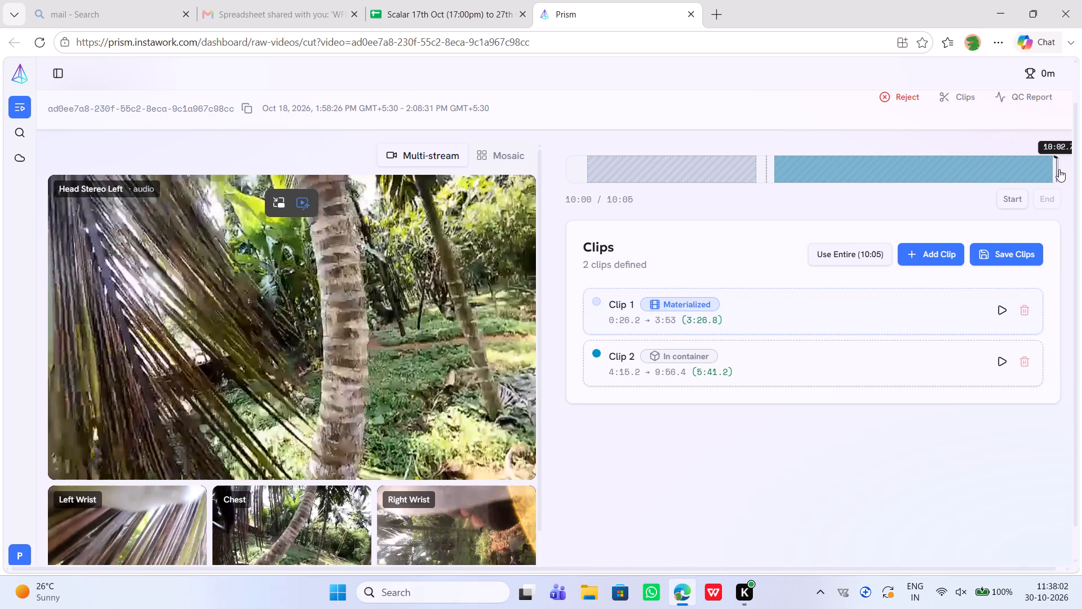
Close the Prism video page and return to the Scalar spreadsheet.
click(485, 21)
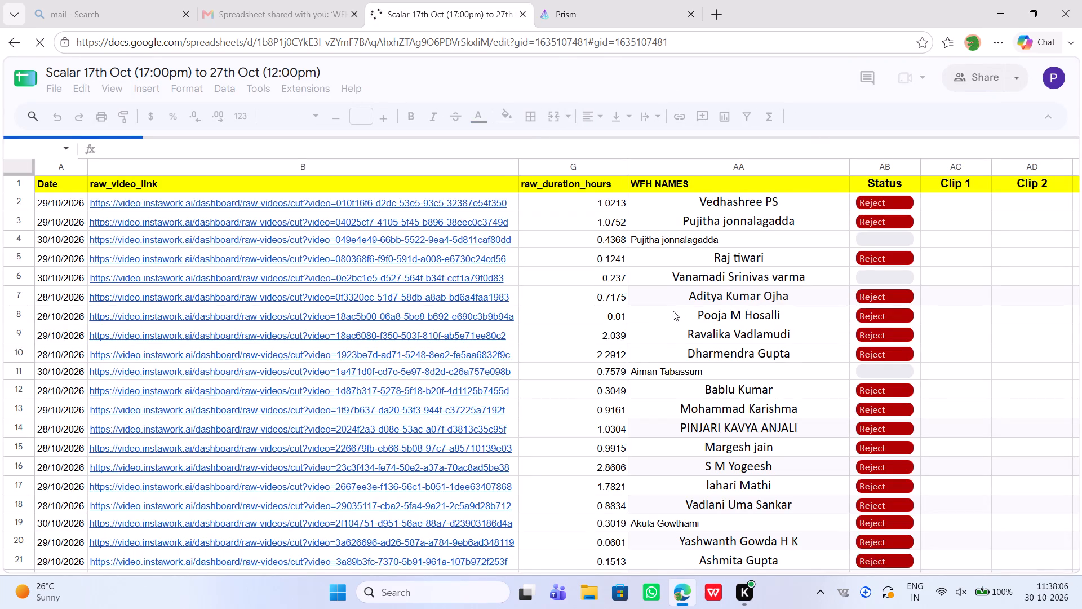
scroll(760, 310, left, 2)
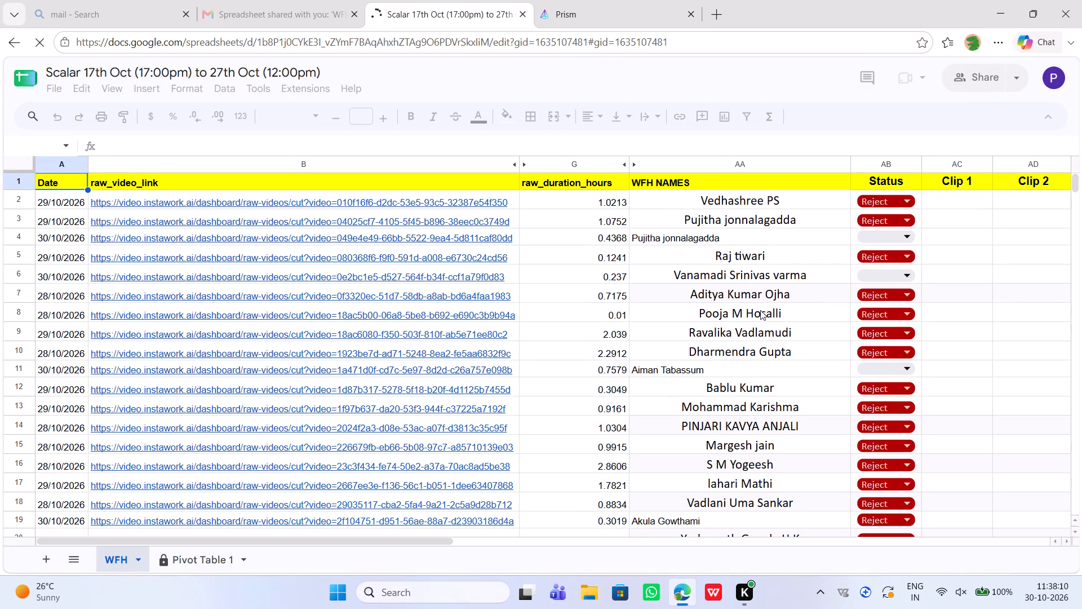
click(679, 20)
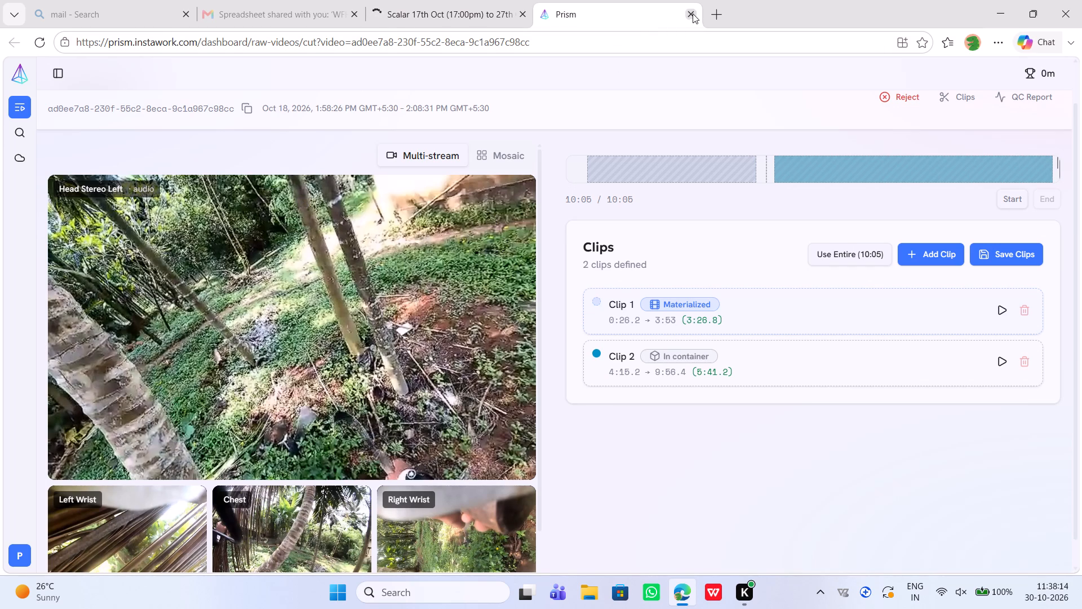
click(693, 14)
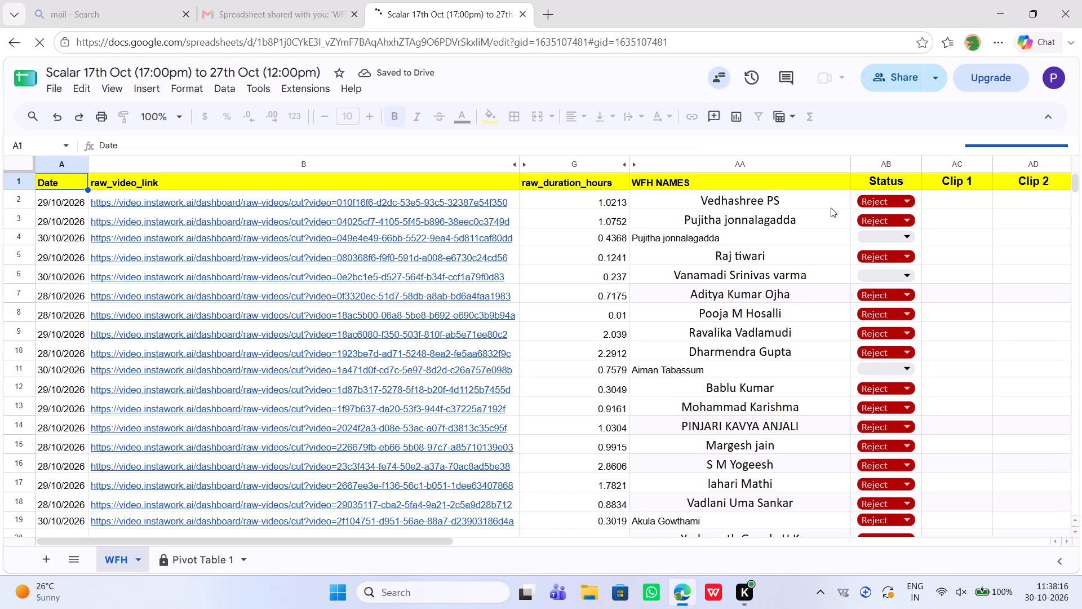
Create a filter view on the WFH sheet.
click(791, 118)
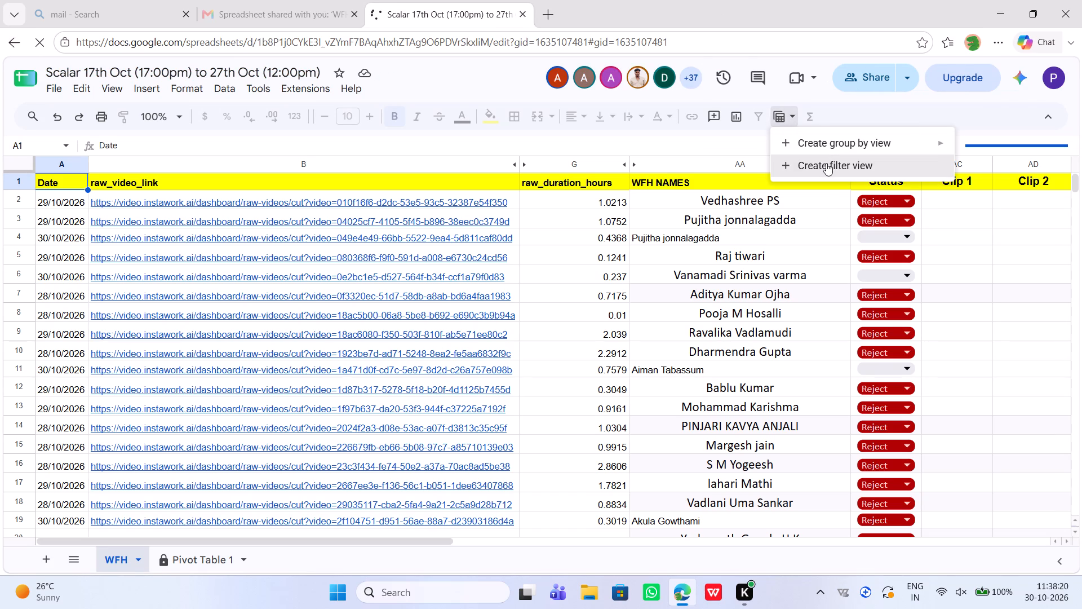
click(826, 163)
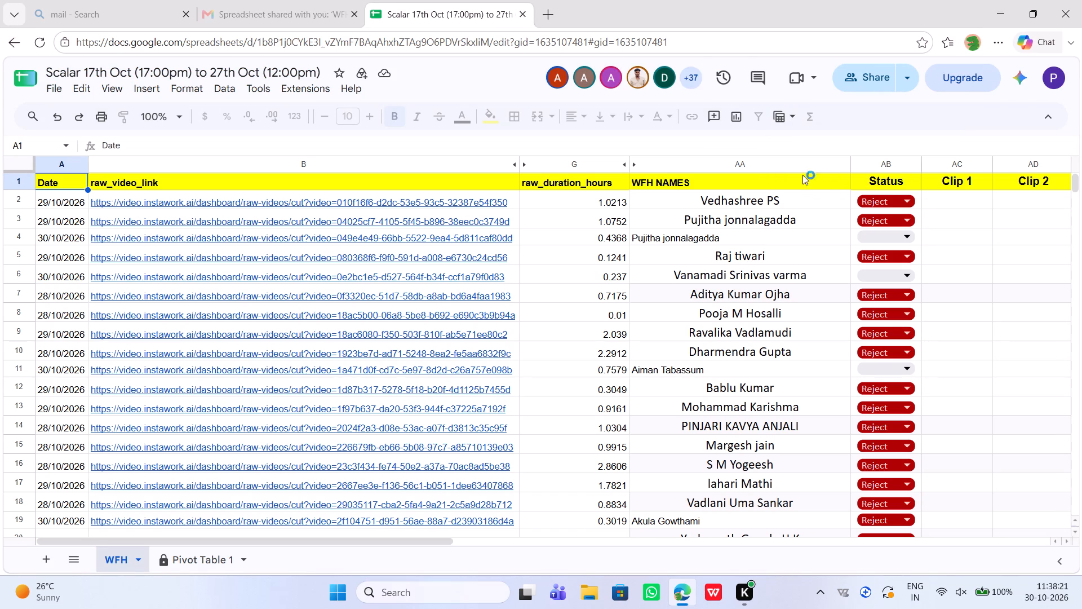
click(792, 121)
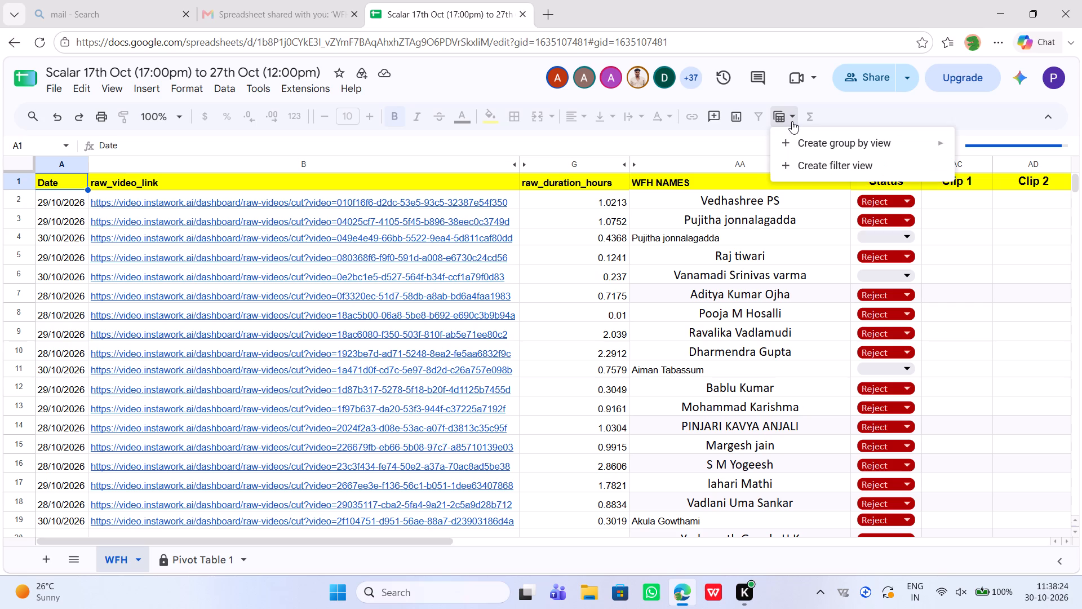
click(814, 156)
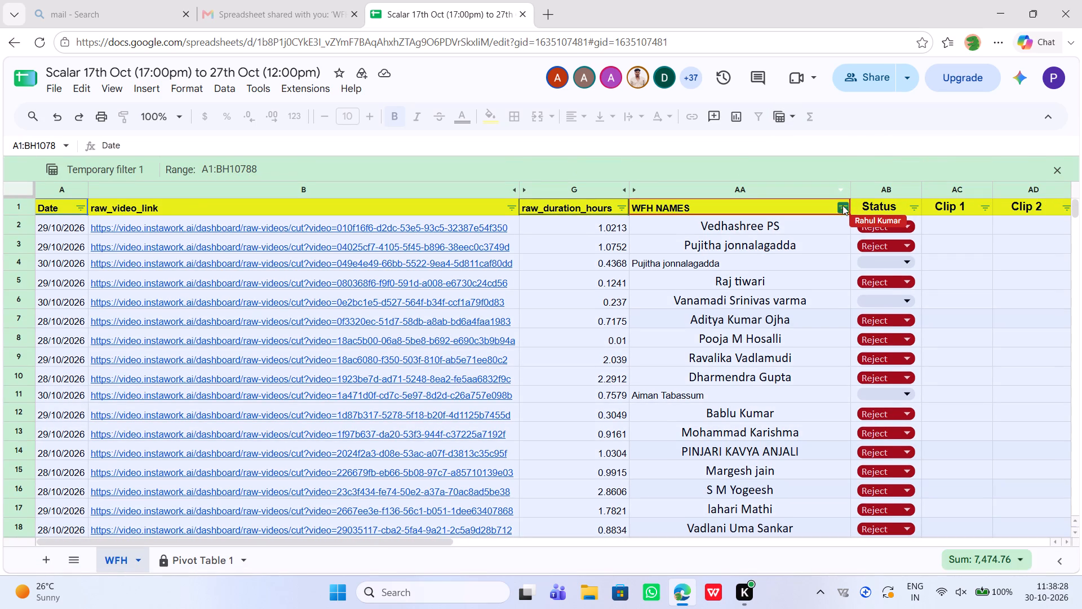
Filter the WFH NAMES column to only the reviewer found by searching for "poo".
click(843, 210)
click(843, 210)
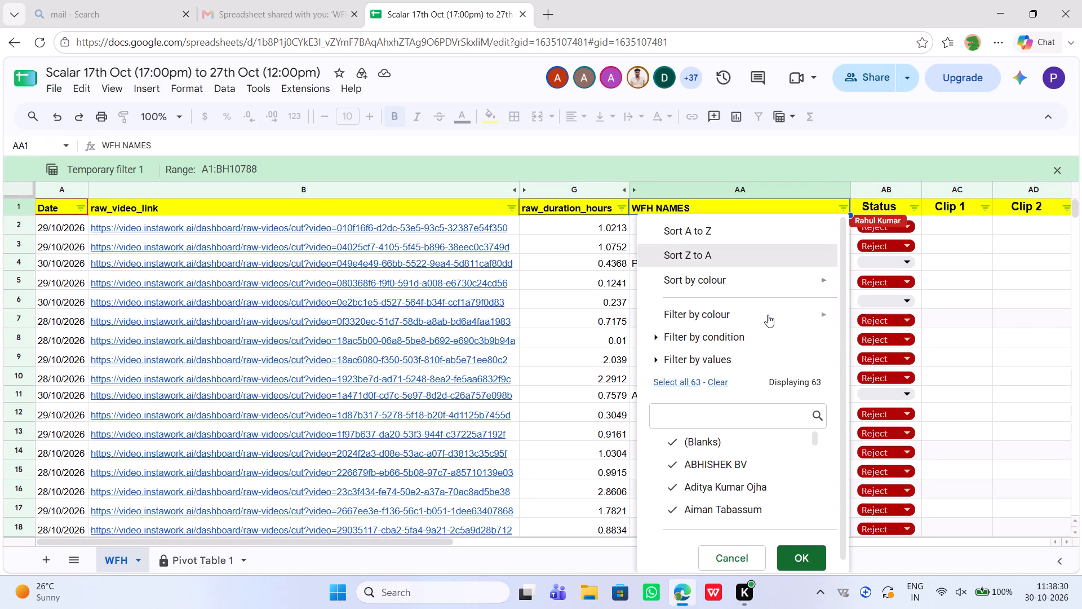
click(718, 382)
click(706, 413)
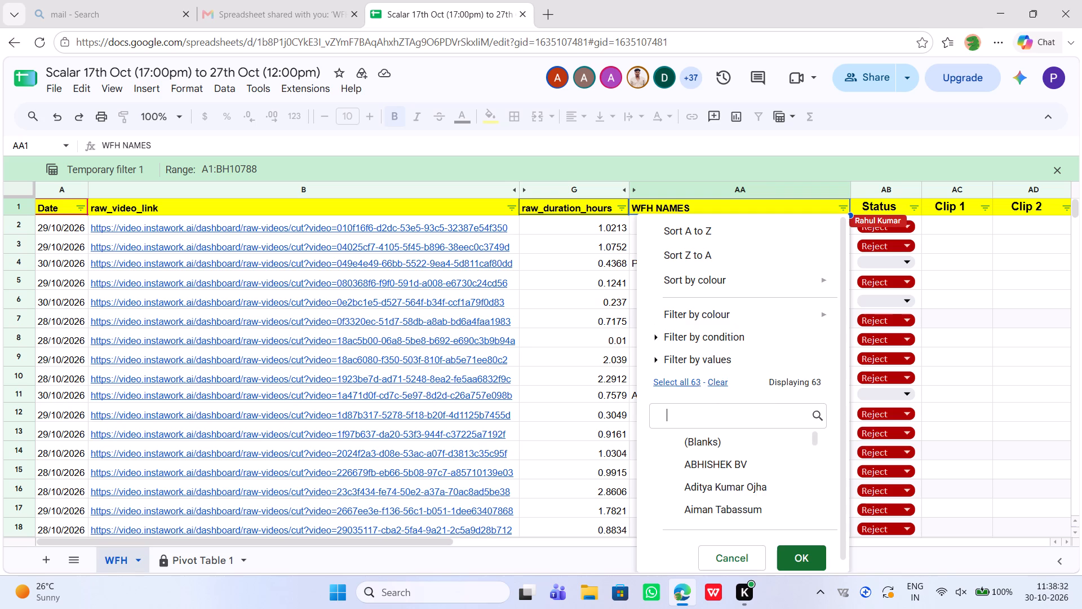
text(poo)
key(Return)
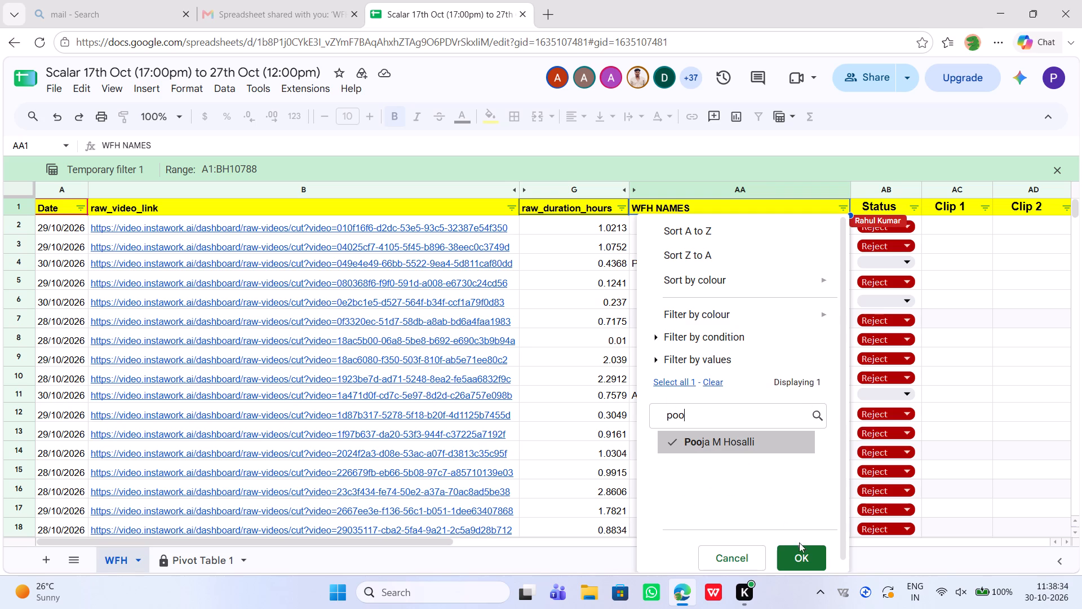
click(801, 555)
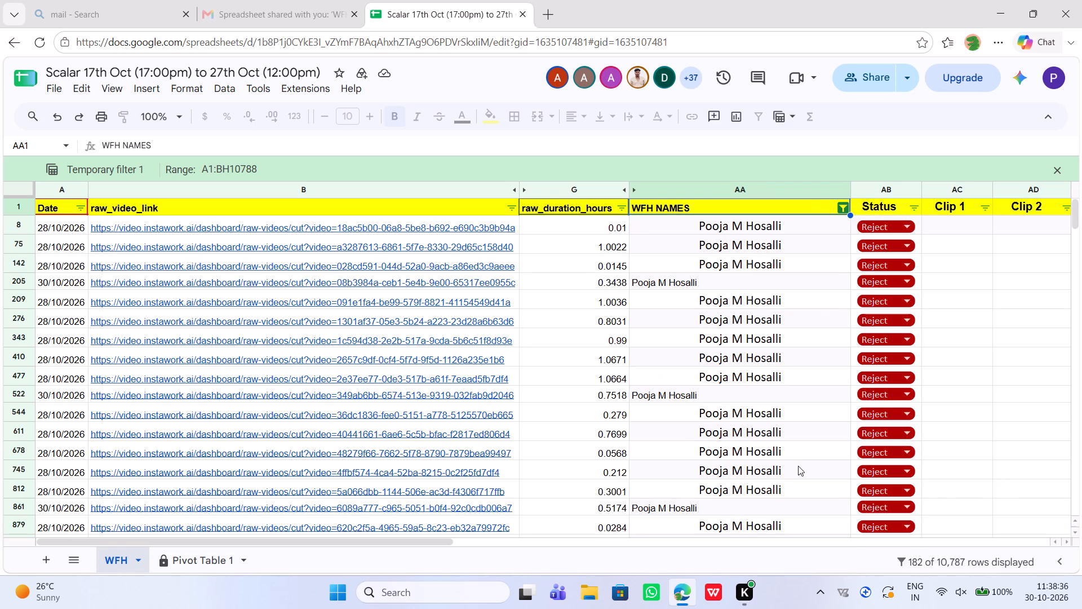
Filter the Date column to show only 30/10/2026.
scroll(797, 430, left, 2)
scroll(797, 430, right, 4)
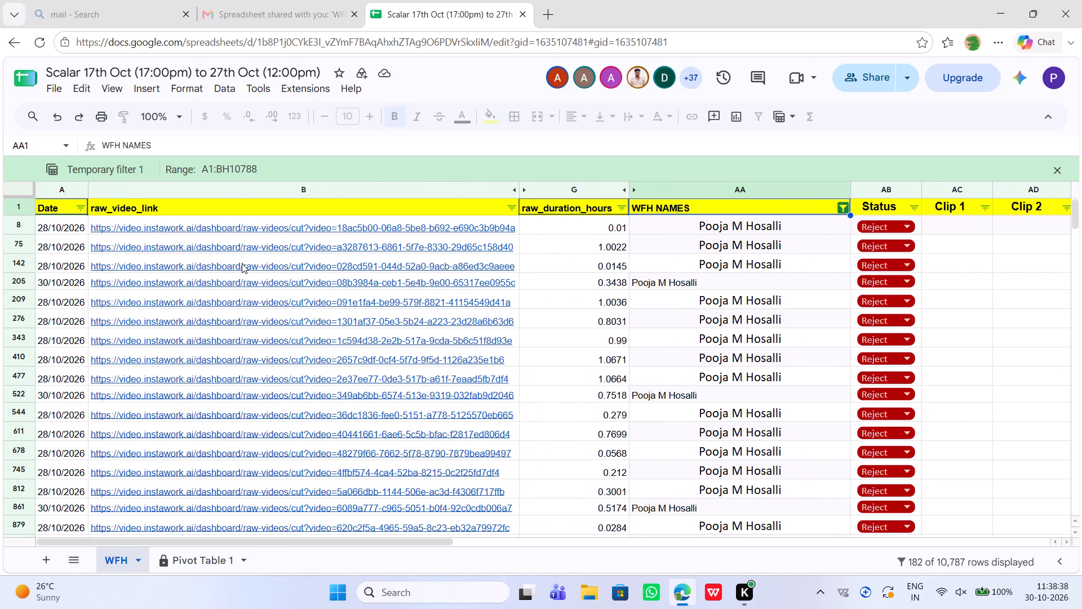
click(76, 210)
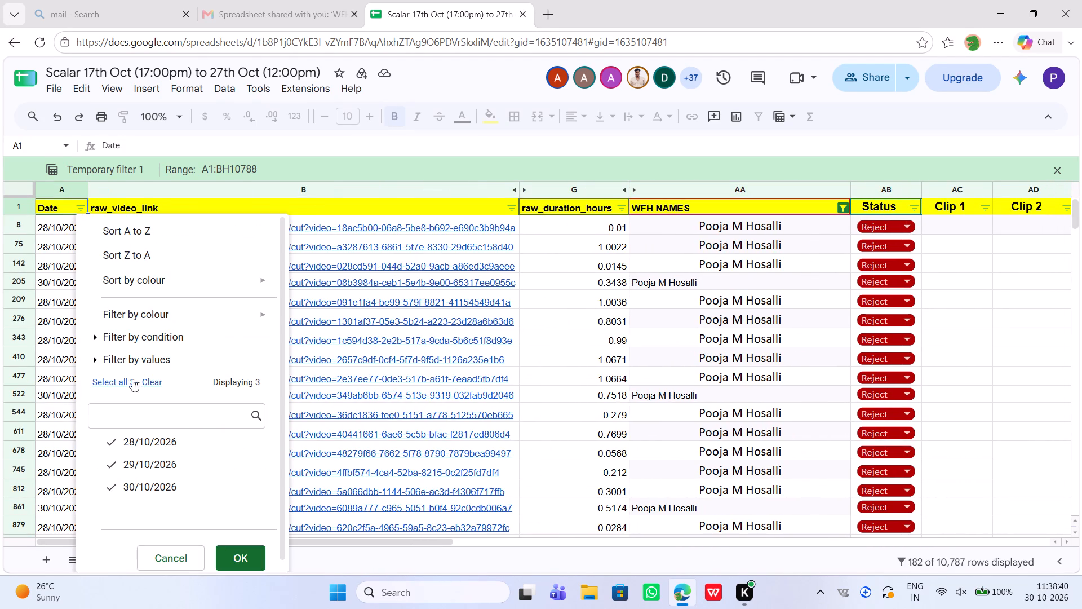
click(142, 379)
click(175, 497)
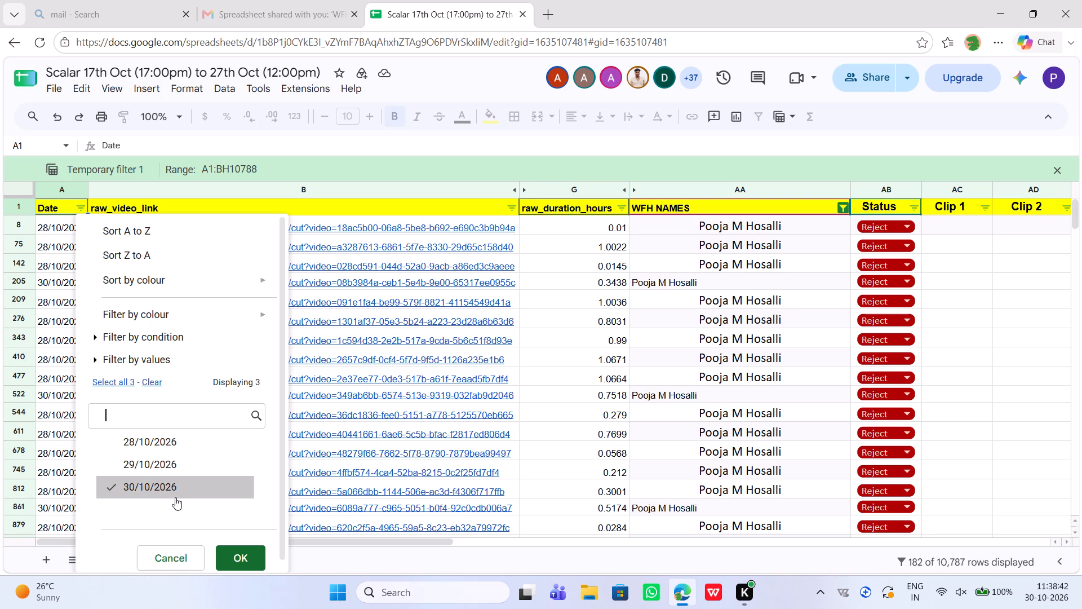
click(251, 549)
Open the raw video linked in row 1769, the first filtered row with an empty Status.
scroll(588, 382, left, 1)
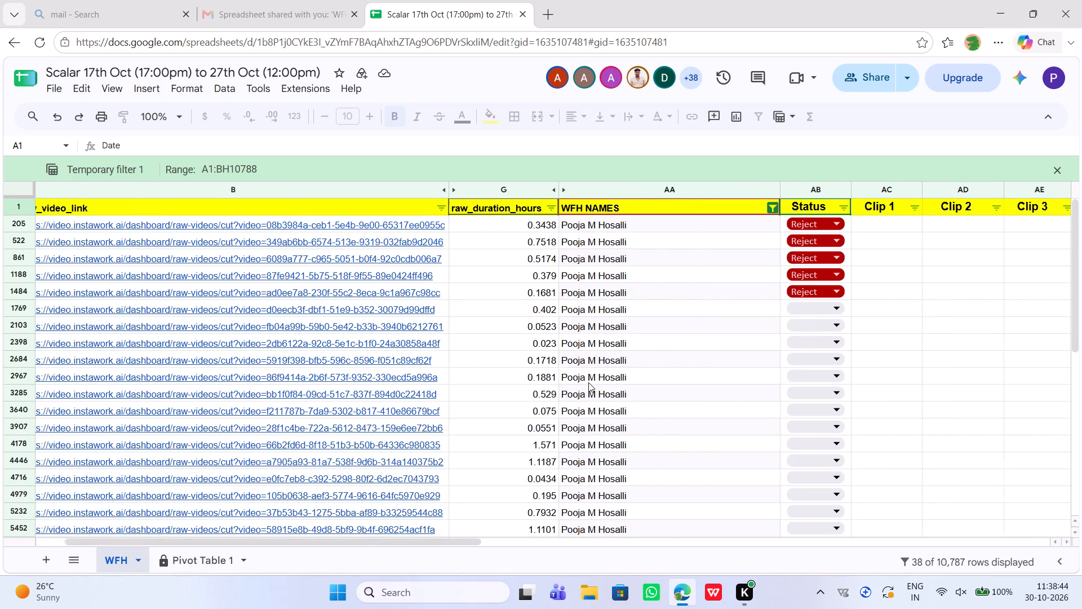
scroll(588, 382, left, 1)
scroll(588, 382, down, 8)
scroll(588, 382, up, 7)
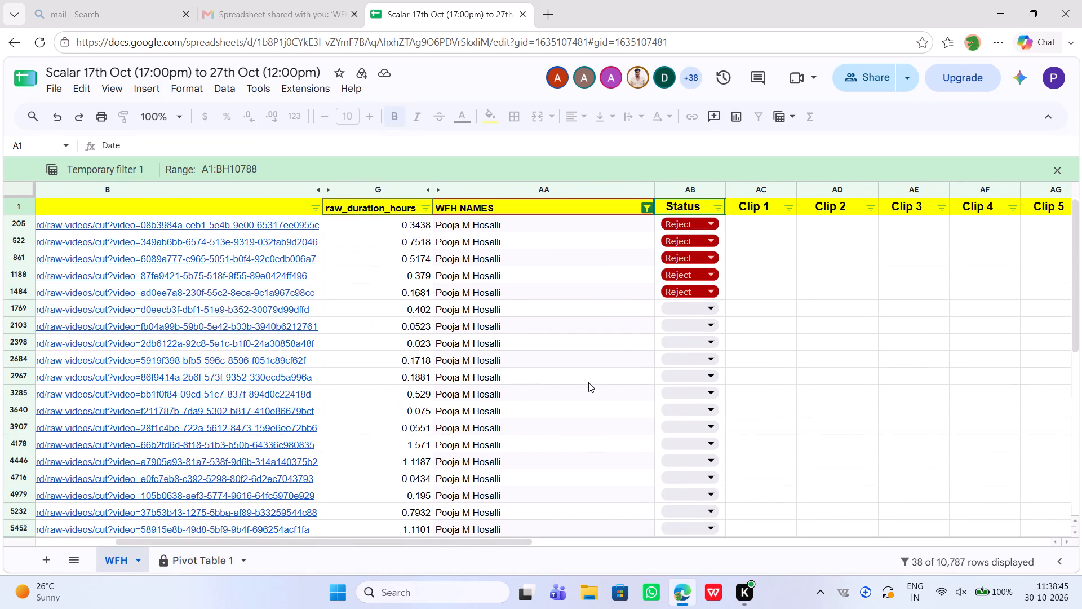
scroll(673, 365, left, 1)
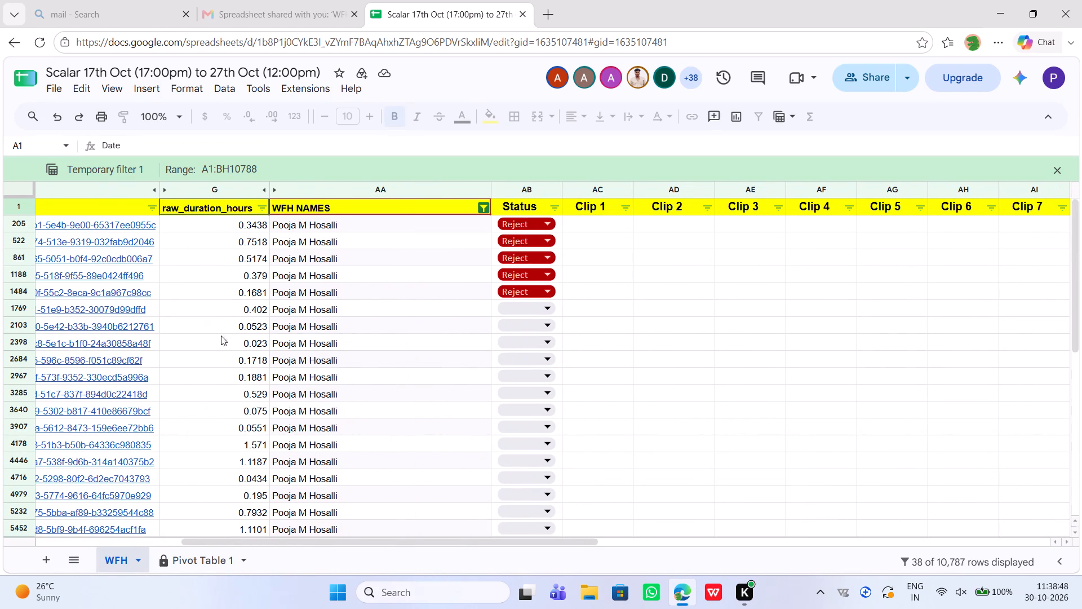
click(137, 308)
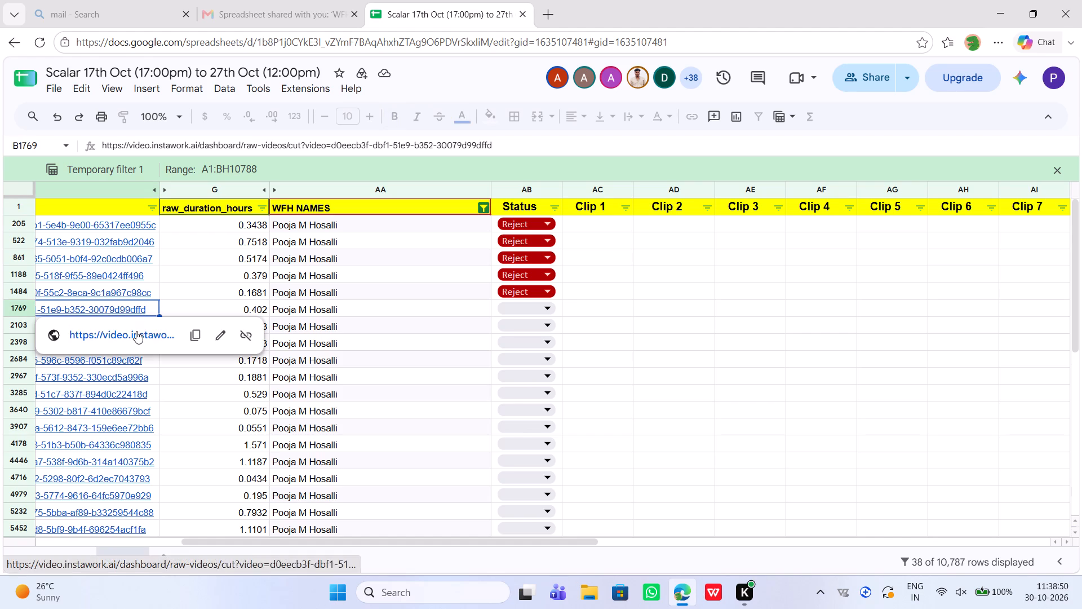
click(136, 331)
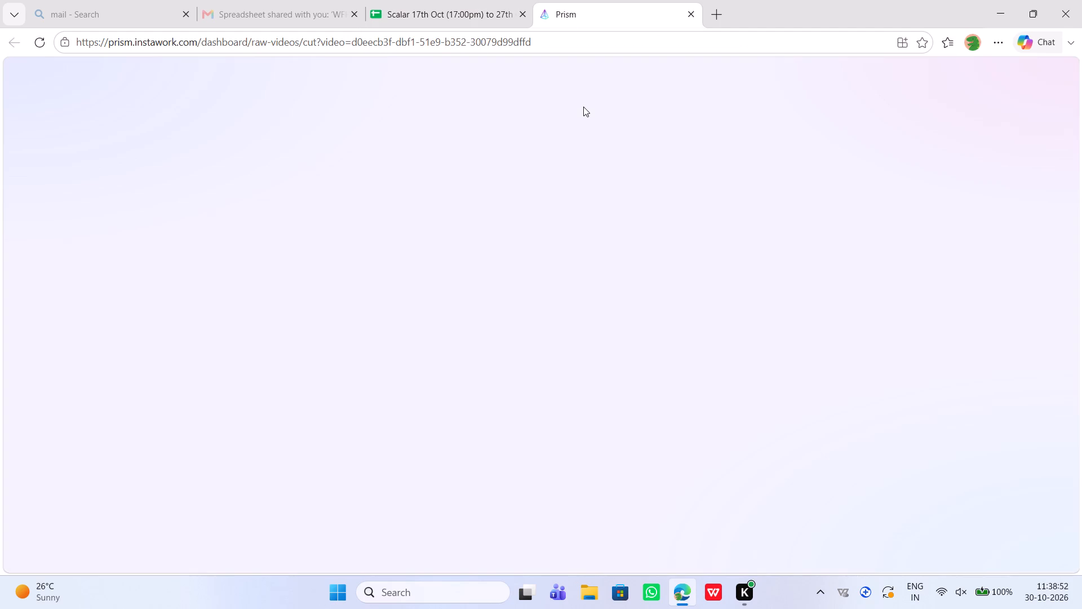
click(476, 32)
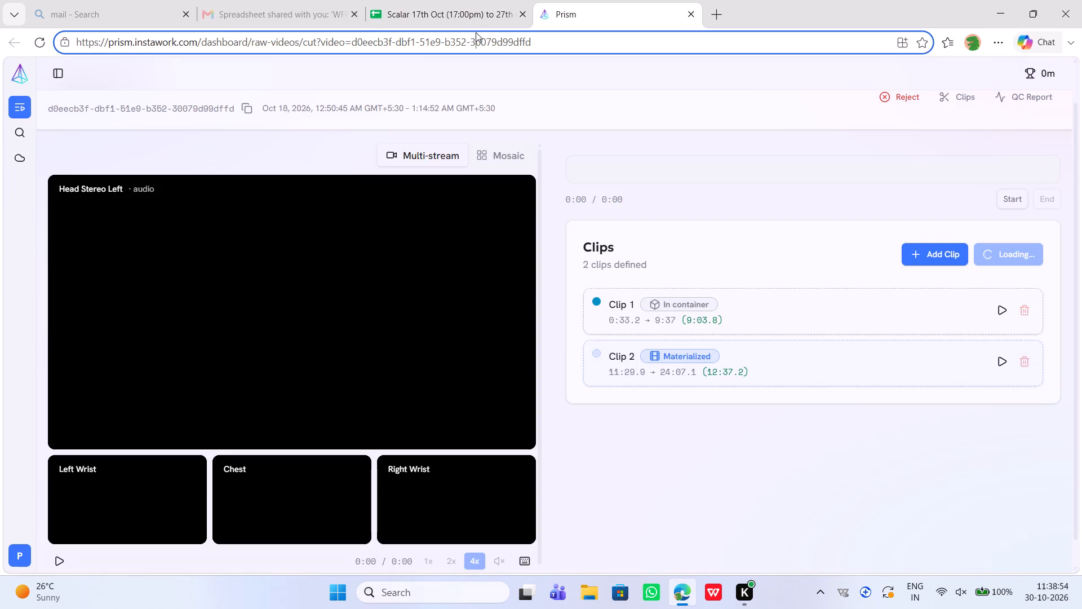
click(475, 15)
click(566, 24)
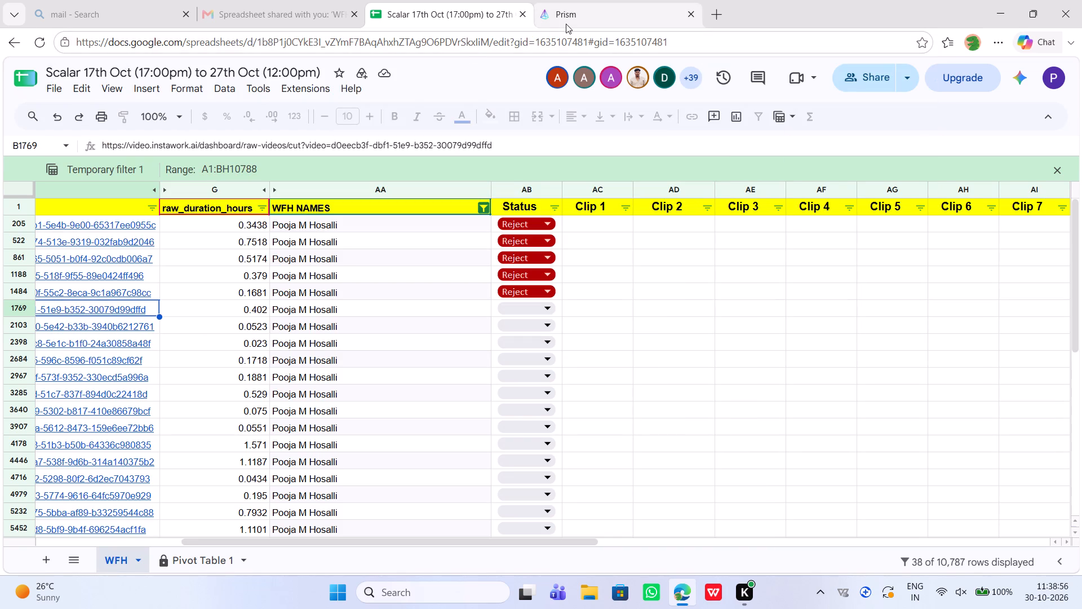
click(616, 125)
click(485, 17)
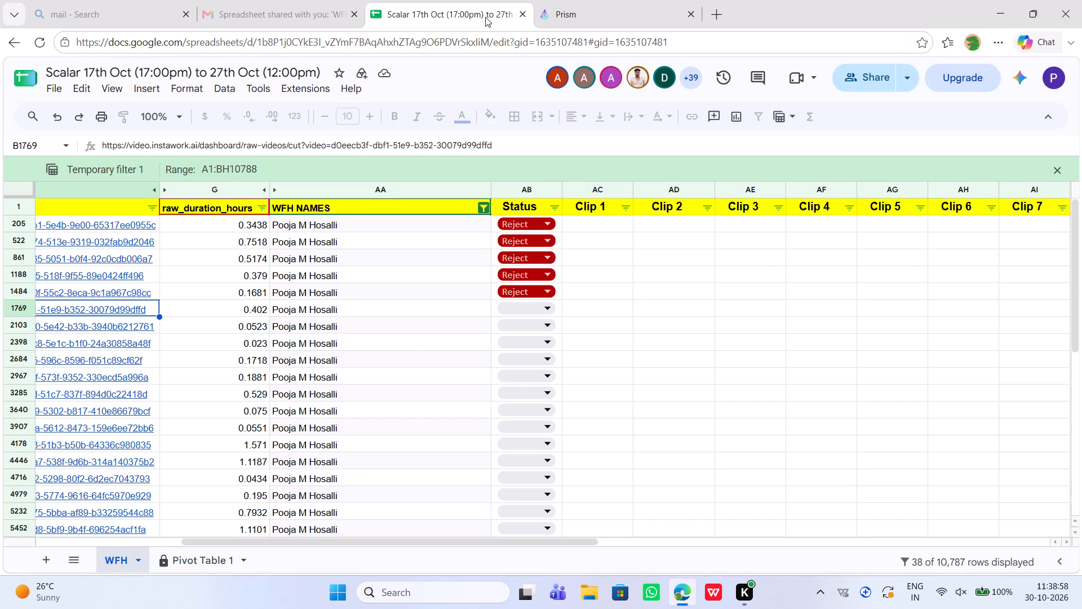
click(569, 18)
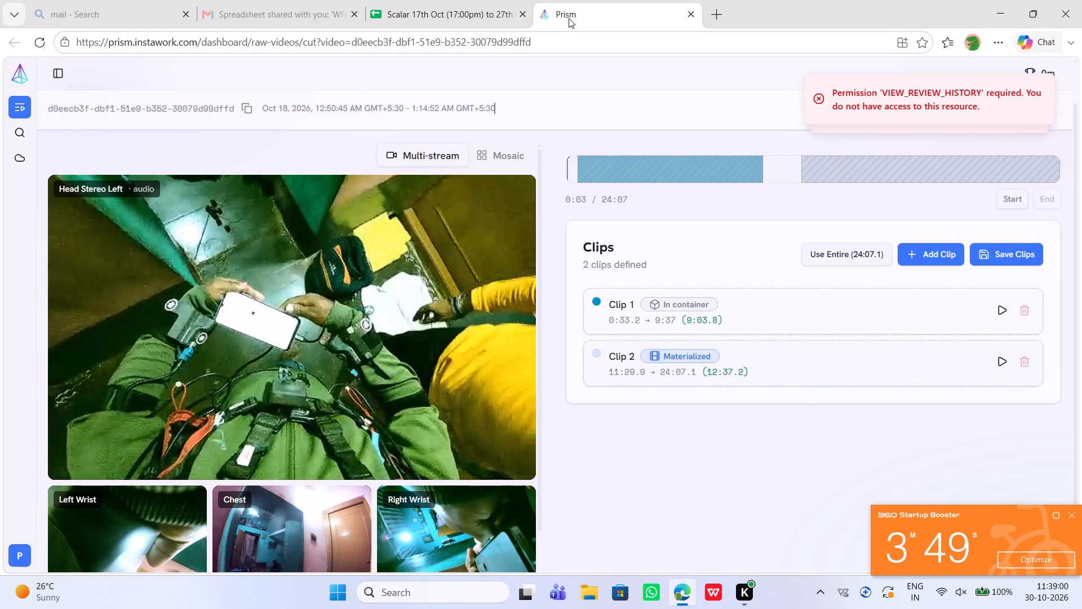
Play the raw video and jump to about 5:40 within Clip 1 to review the footage.
scroll(505, 240, down, 2)
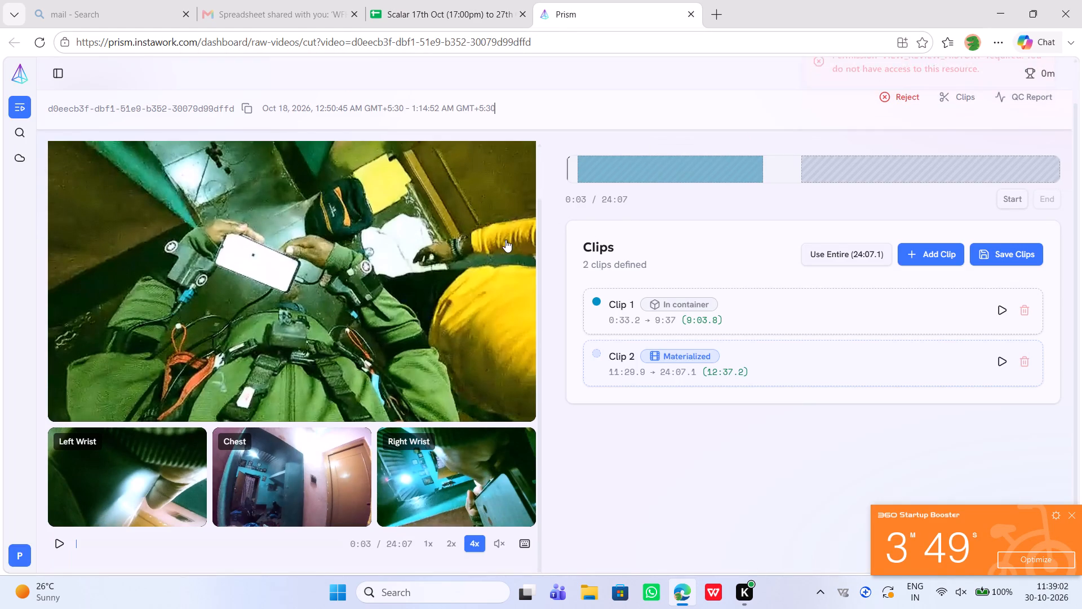
click(446, 261)
click(682, 169)
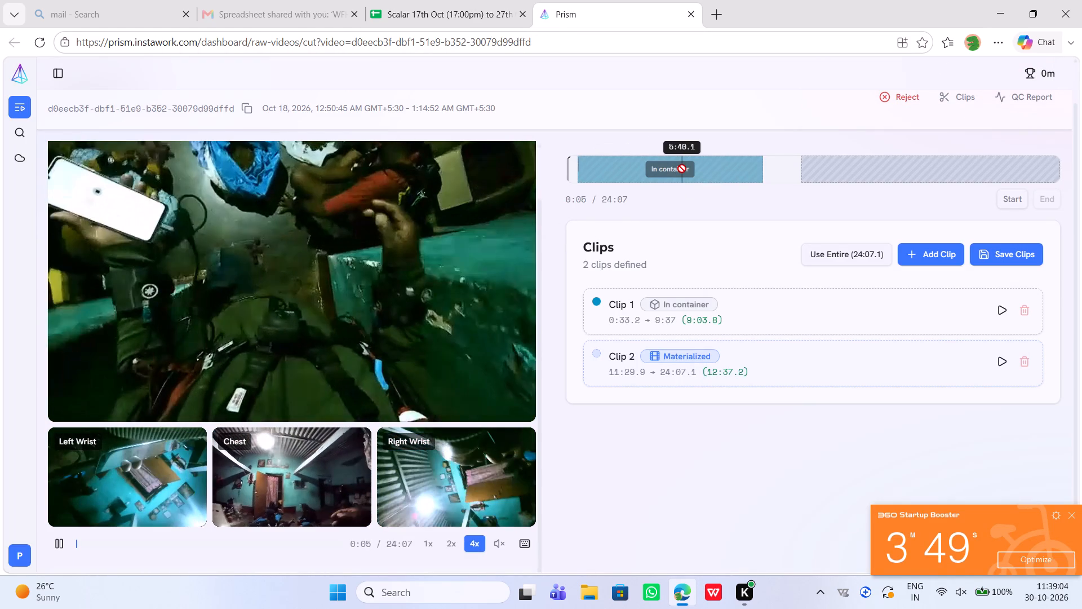
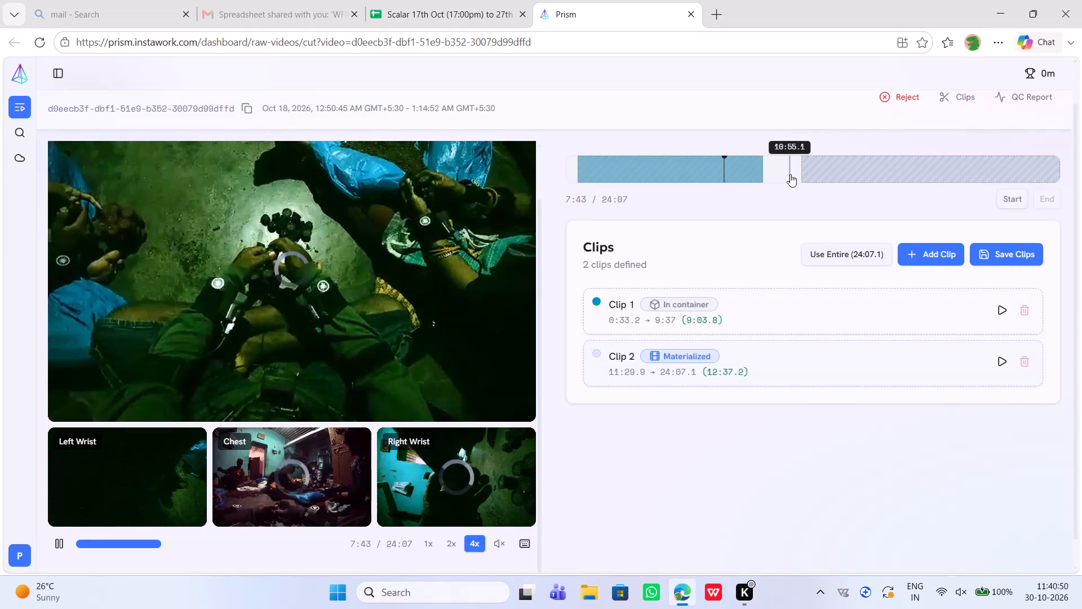
Review the rest of the raw video beyond Clip 1, jumping into the middle of Clip 2 and to the very end.
click(833, 193)
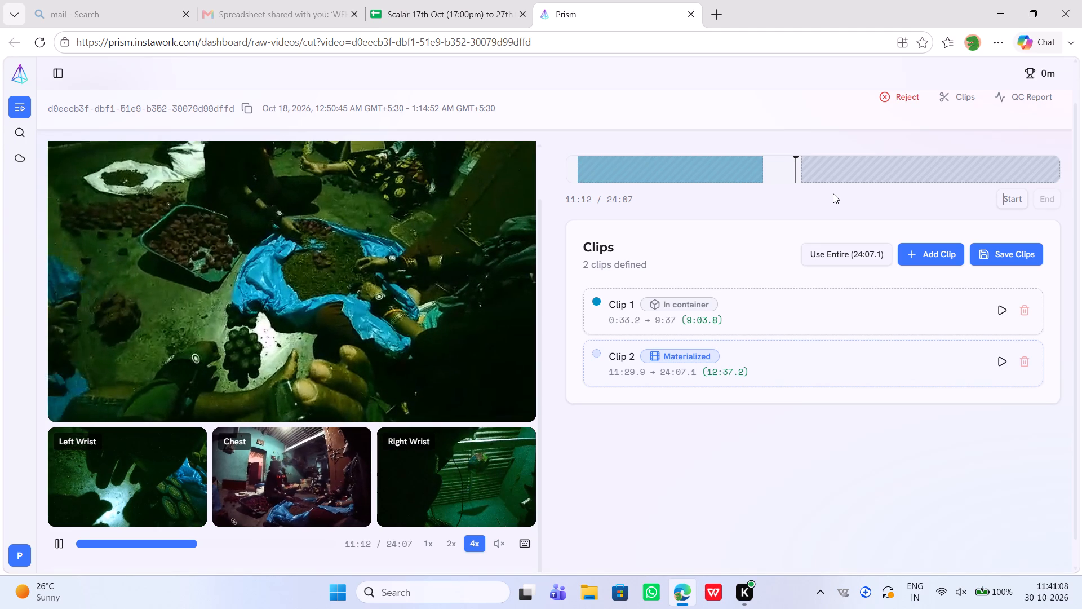
click(924, 162)
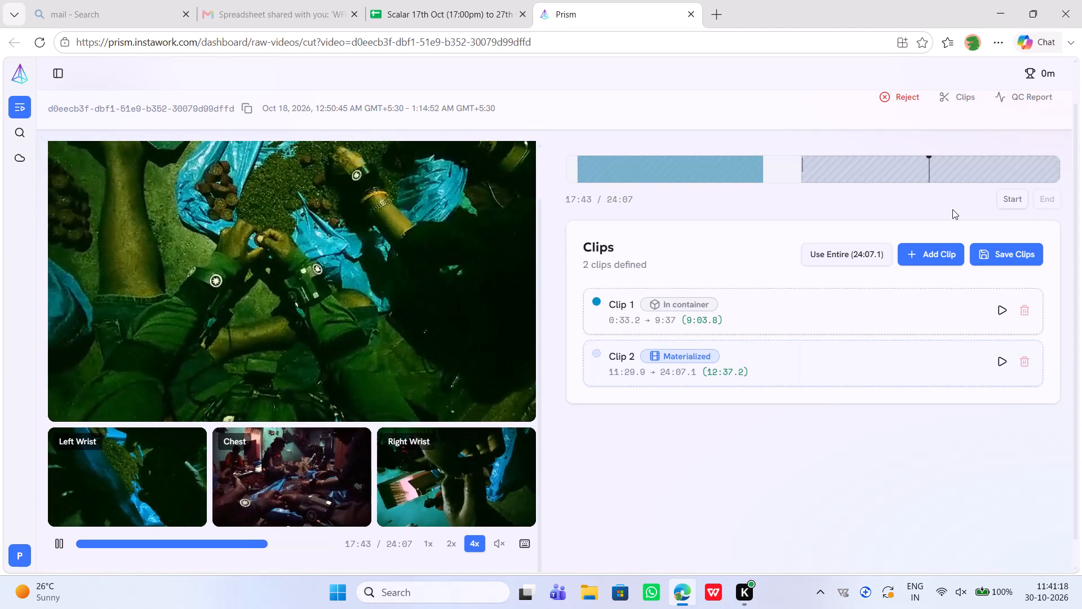
click(1054, 173)
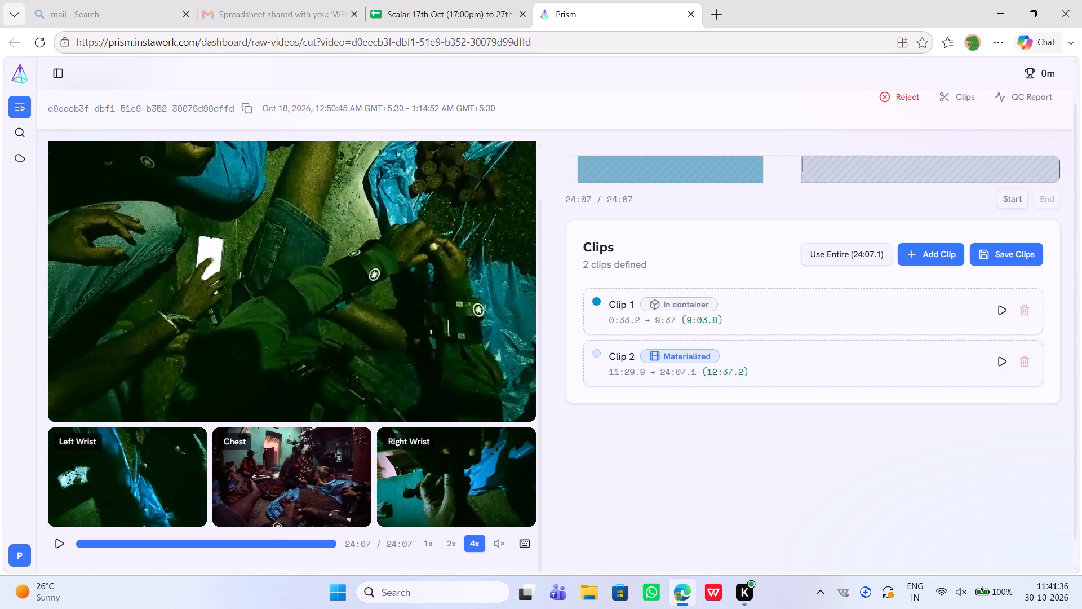
Return to the Scalar sheet and set the Status of row 1769 to Reject.
click(458, 17)
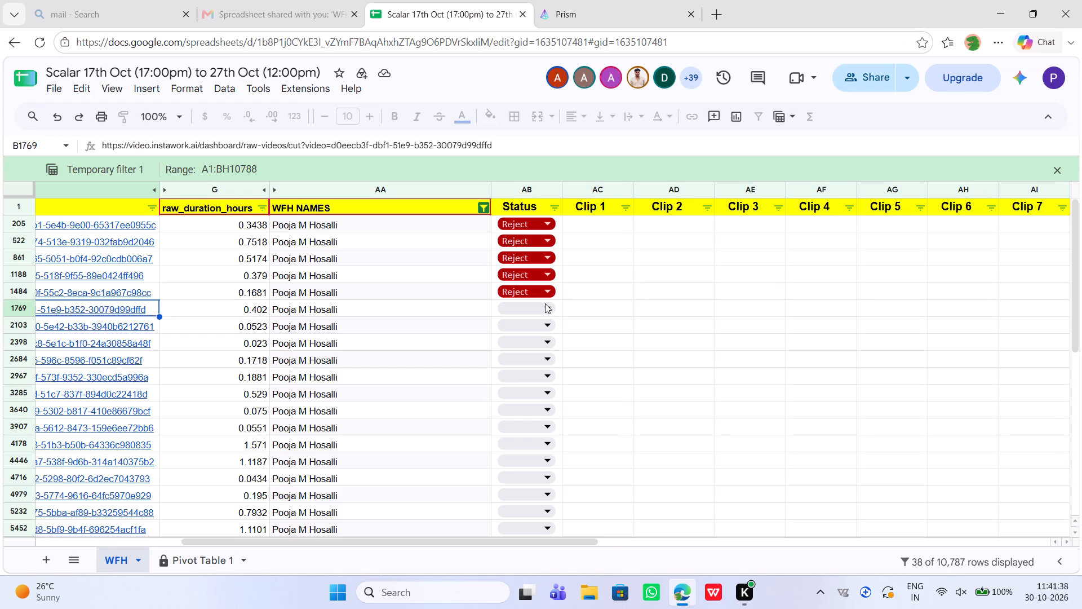
click(545, 303)
click(546, 307)
click(546, 307)
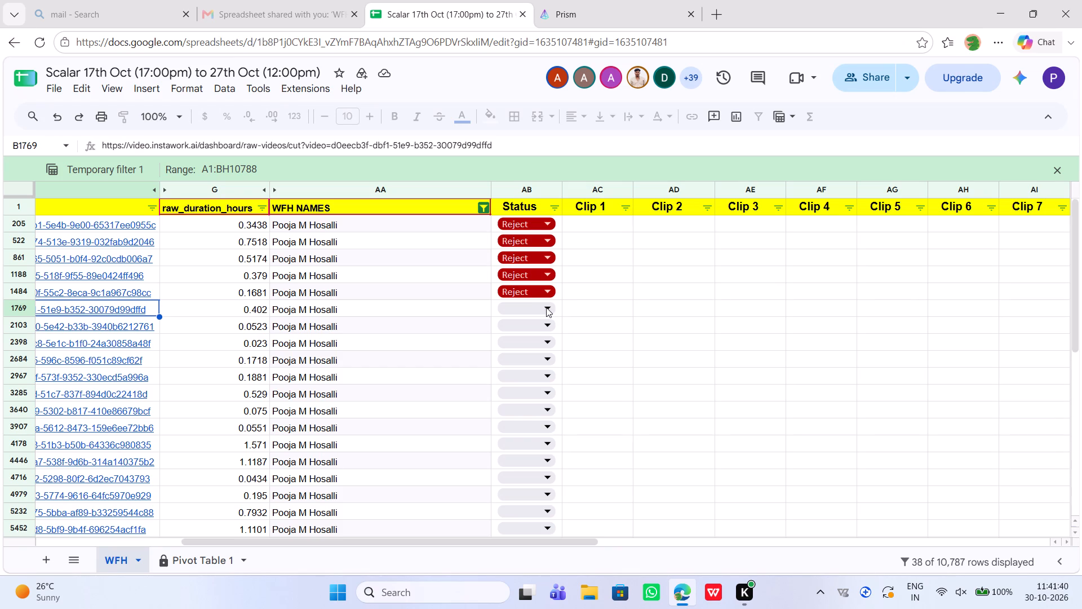
click(549, 310)
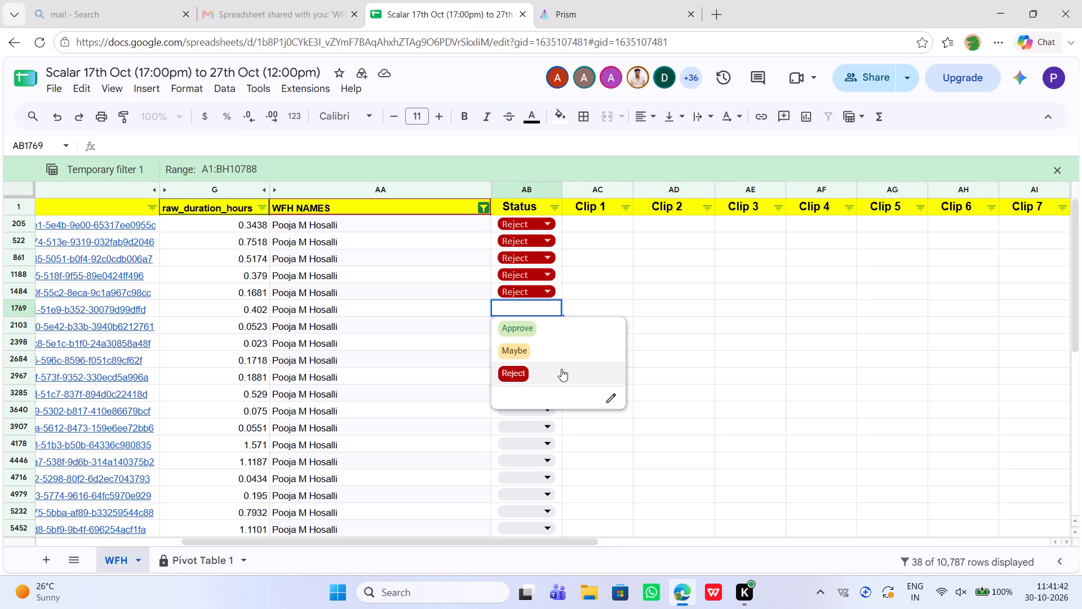
click(561, 369)
For row 1769, set the Segment to Small Object Manipulation and PII Blur to NO.
scroll(663, 368, left, 6)
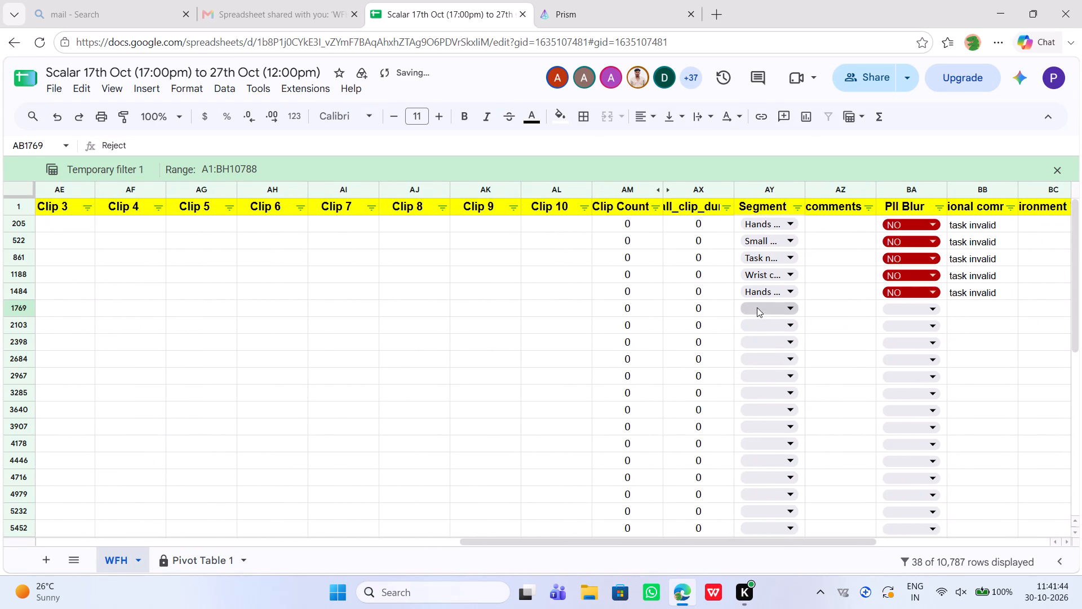
click(757, 307)
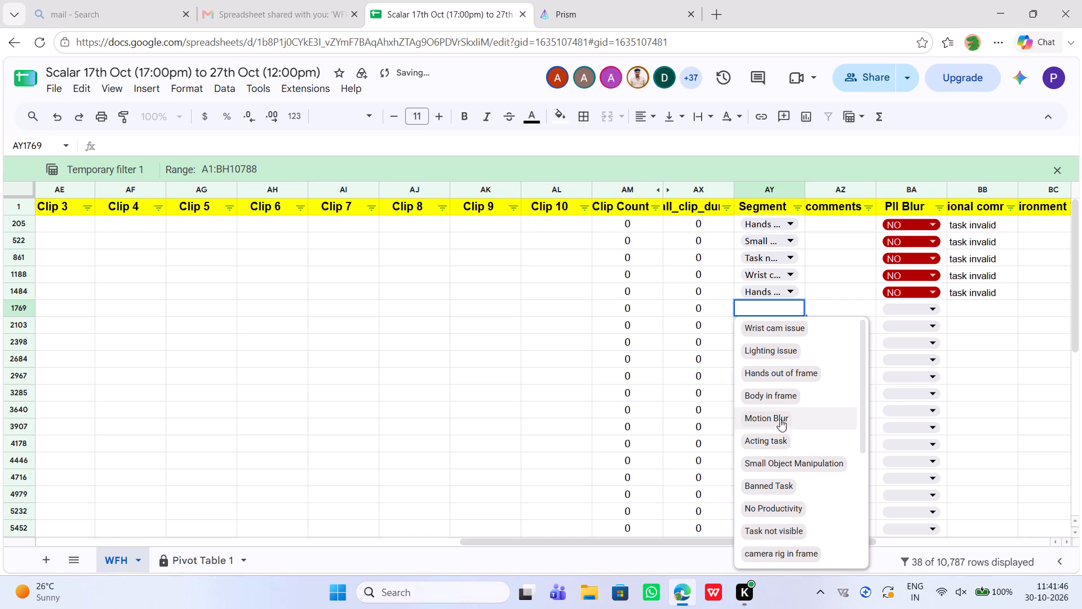
click(787, 464)
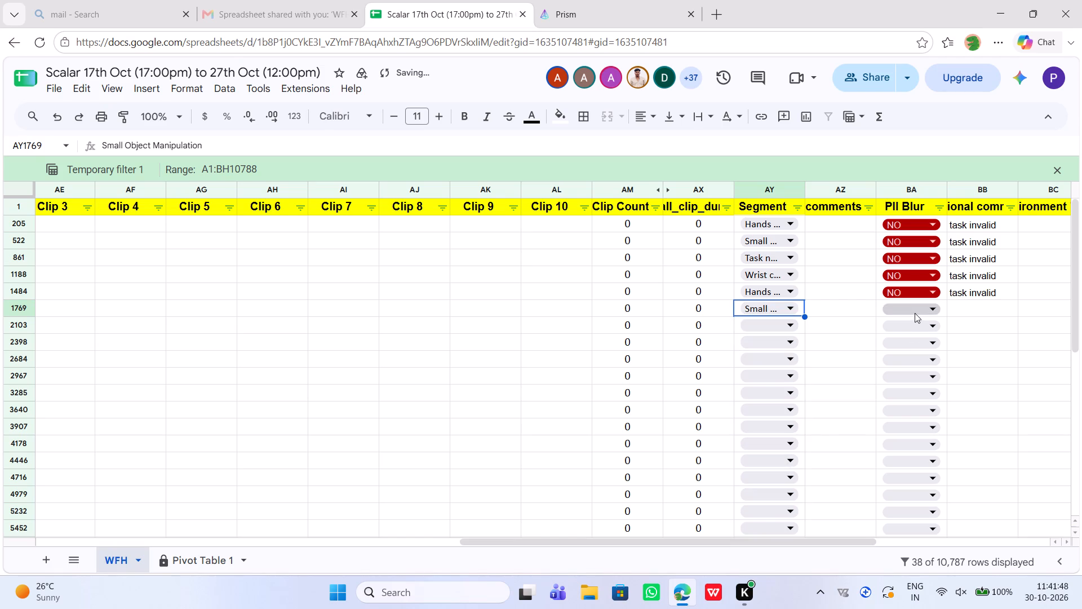
click(915, 313)
click(919, 343)
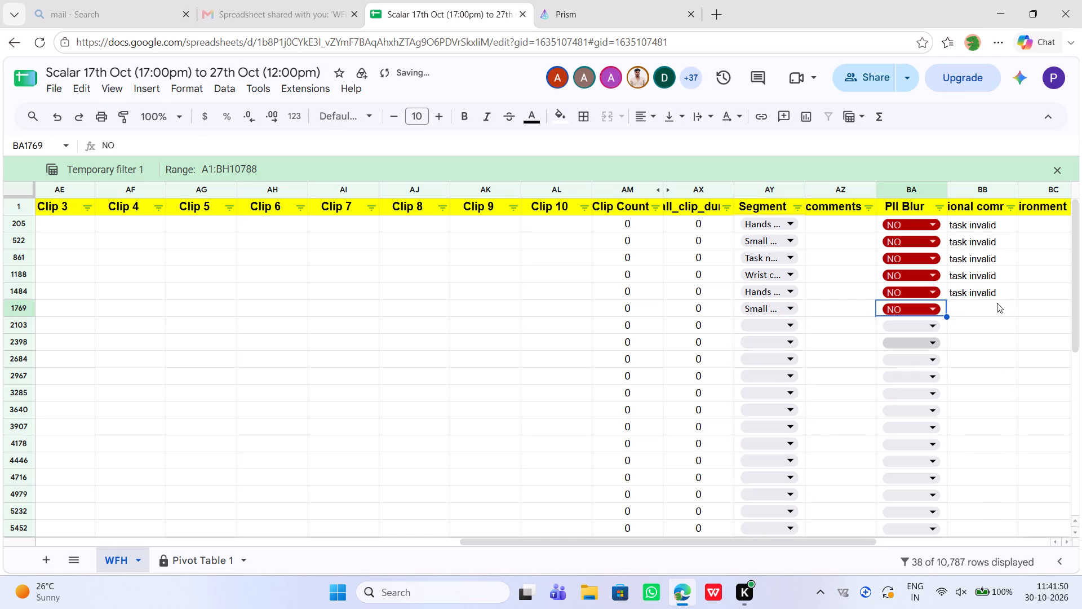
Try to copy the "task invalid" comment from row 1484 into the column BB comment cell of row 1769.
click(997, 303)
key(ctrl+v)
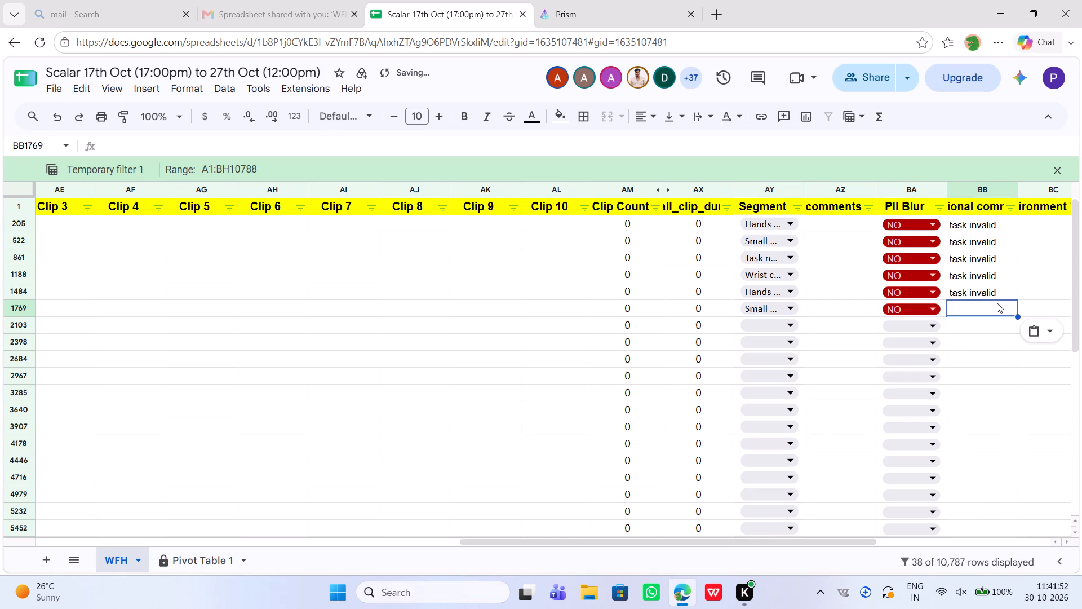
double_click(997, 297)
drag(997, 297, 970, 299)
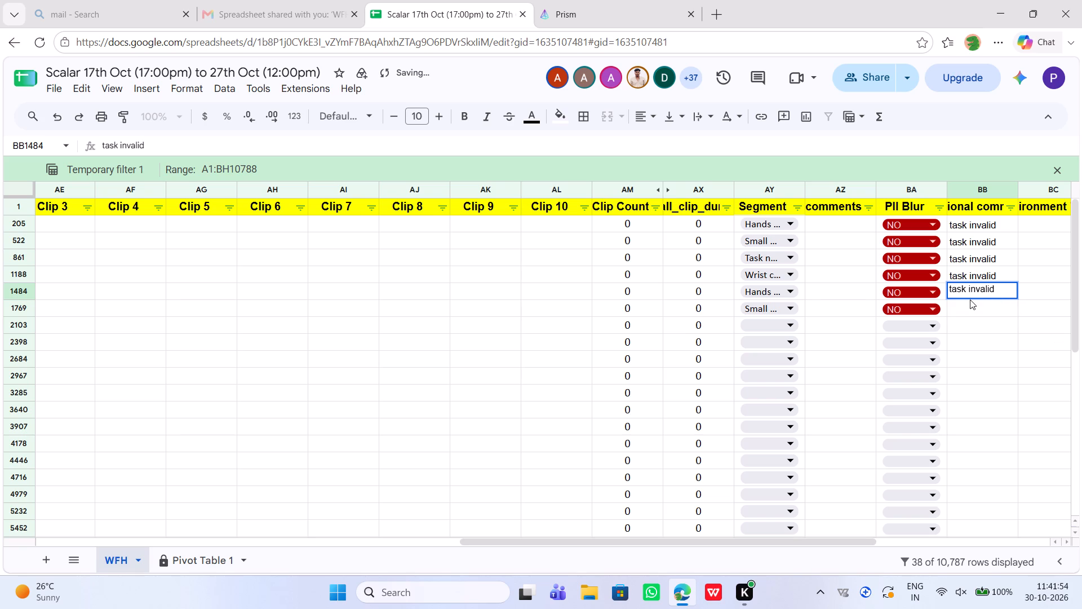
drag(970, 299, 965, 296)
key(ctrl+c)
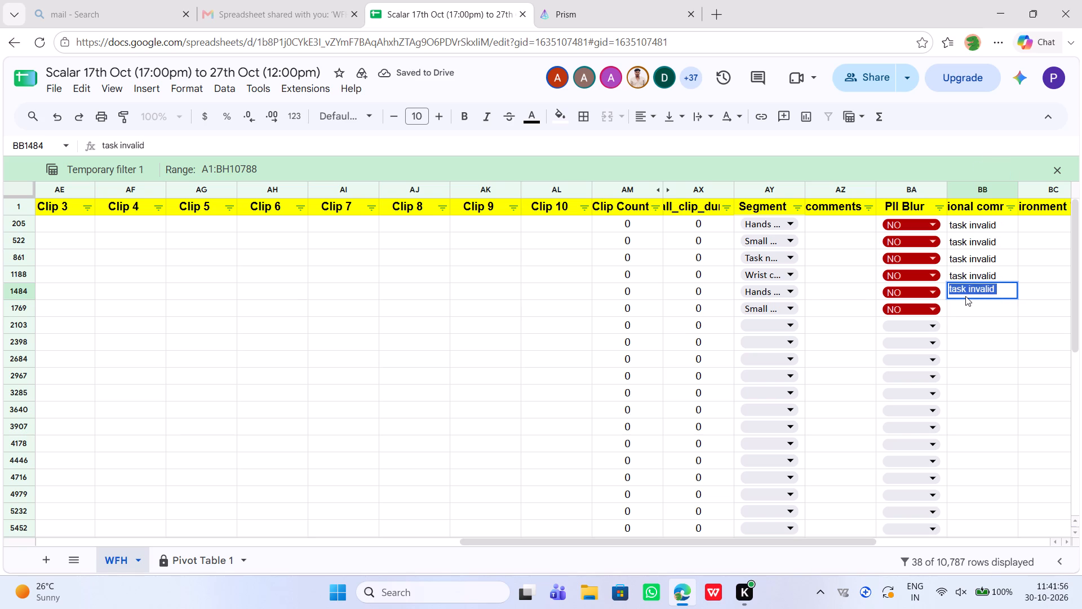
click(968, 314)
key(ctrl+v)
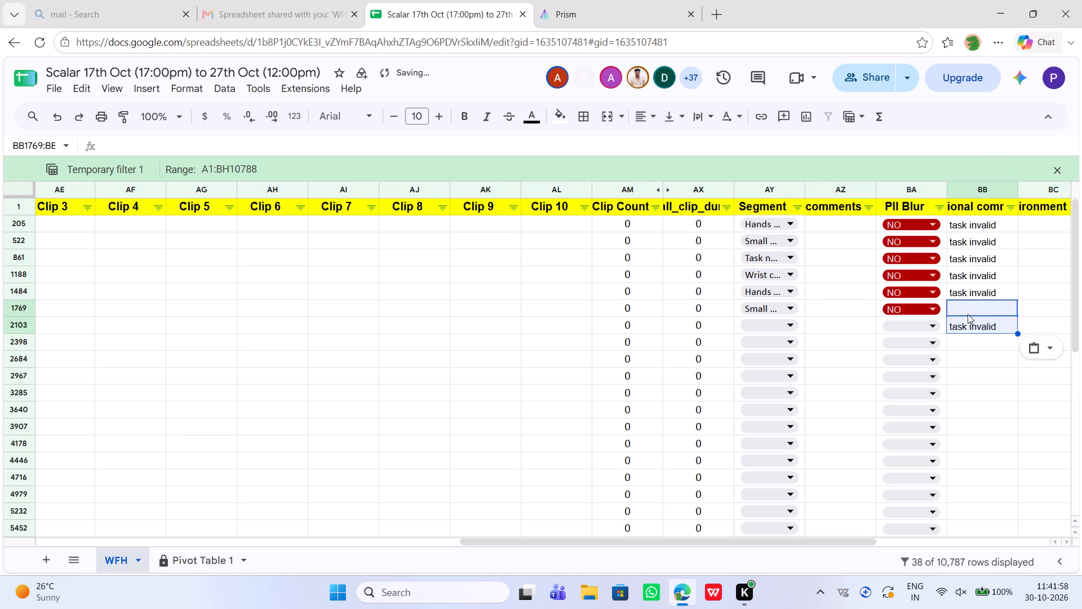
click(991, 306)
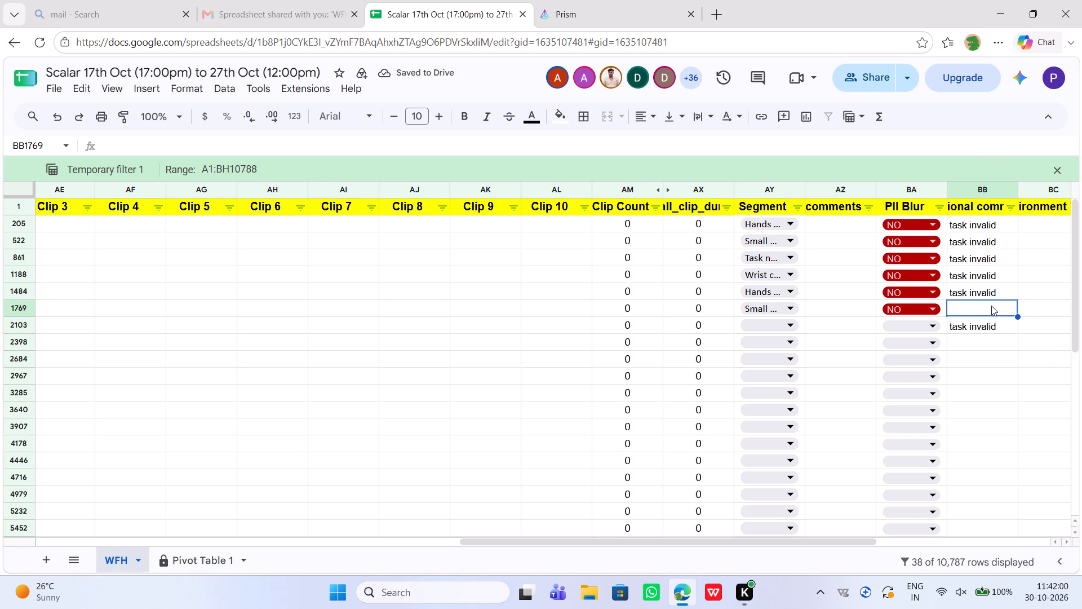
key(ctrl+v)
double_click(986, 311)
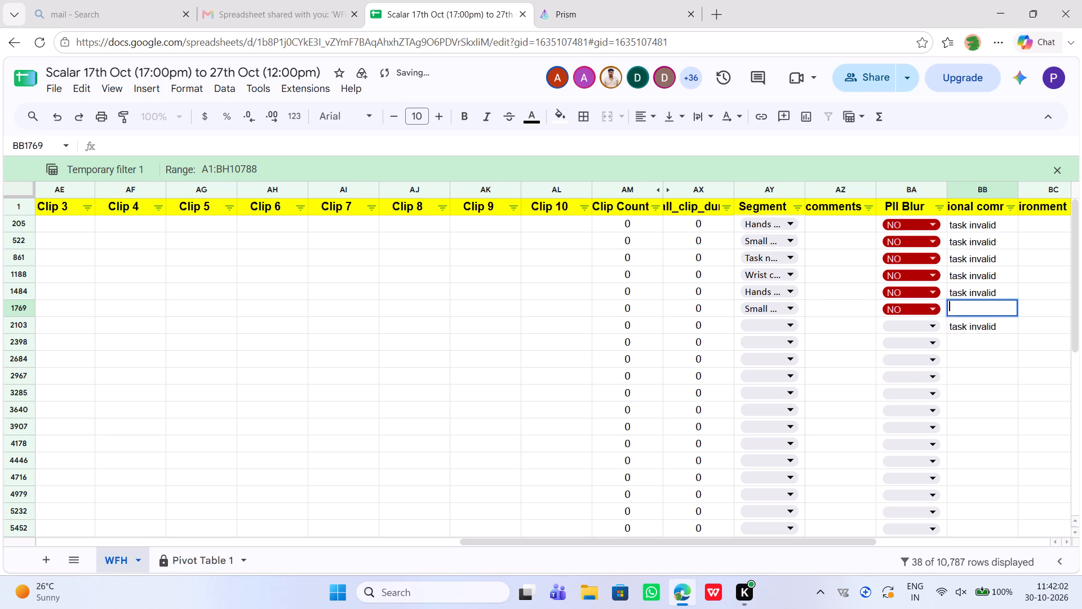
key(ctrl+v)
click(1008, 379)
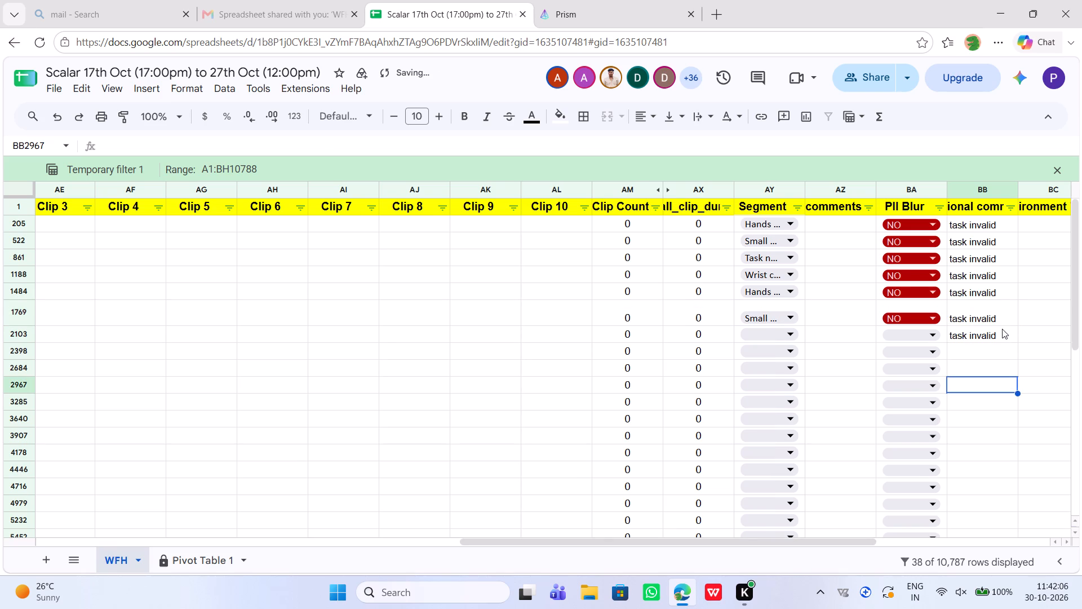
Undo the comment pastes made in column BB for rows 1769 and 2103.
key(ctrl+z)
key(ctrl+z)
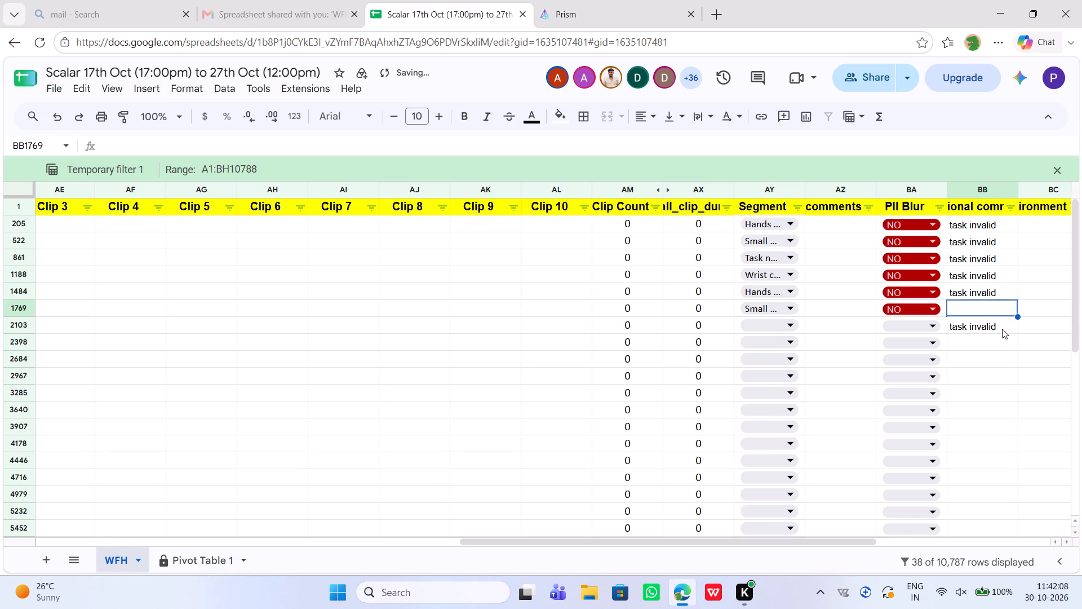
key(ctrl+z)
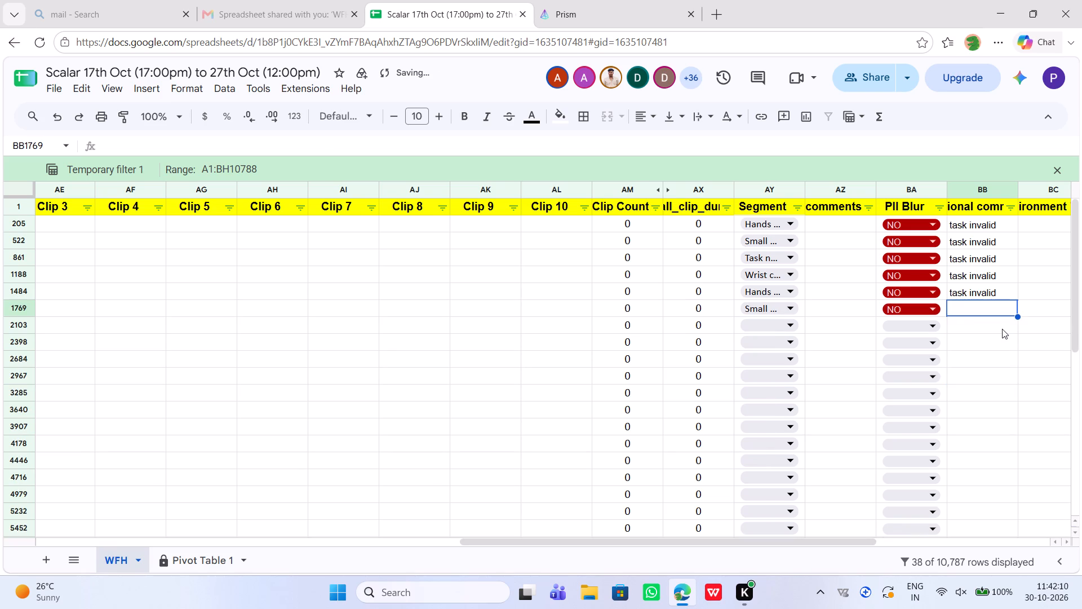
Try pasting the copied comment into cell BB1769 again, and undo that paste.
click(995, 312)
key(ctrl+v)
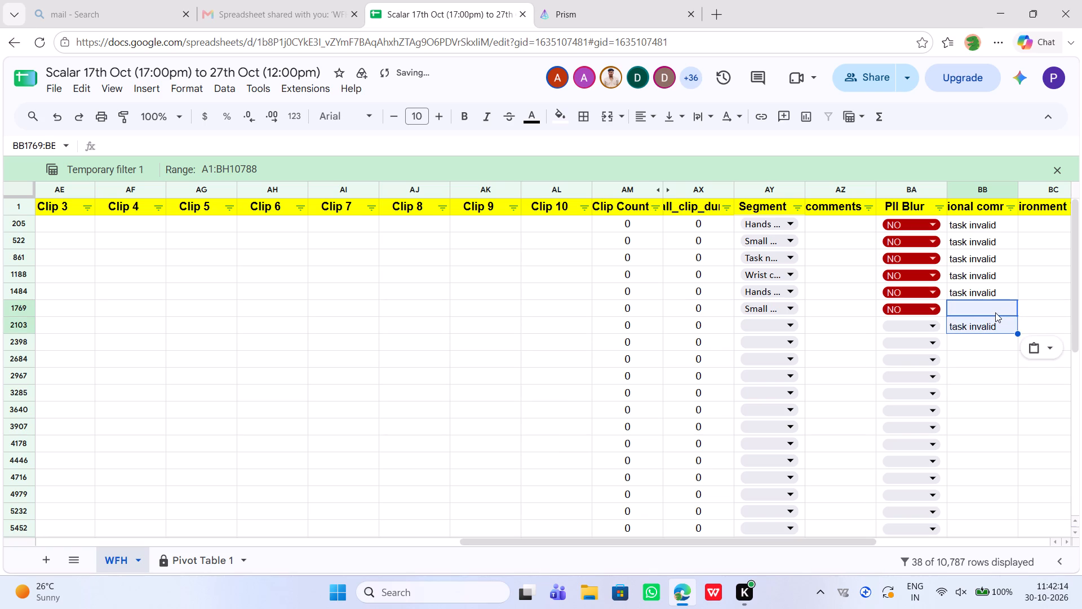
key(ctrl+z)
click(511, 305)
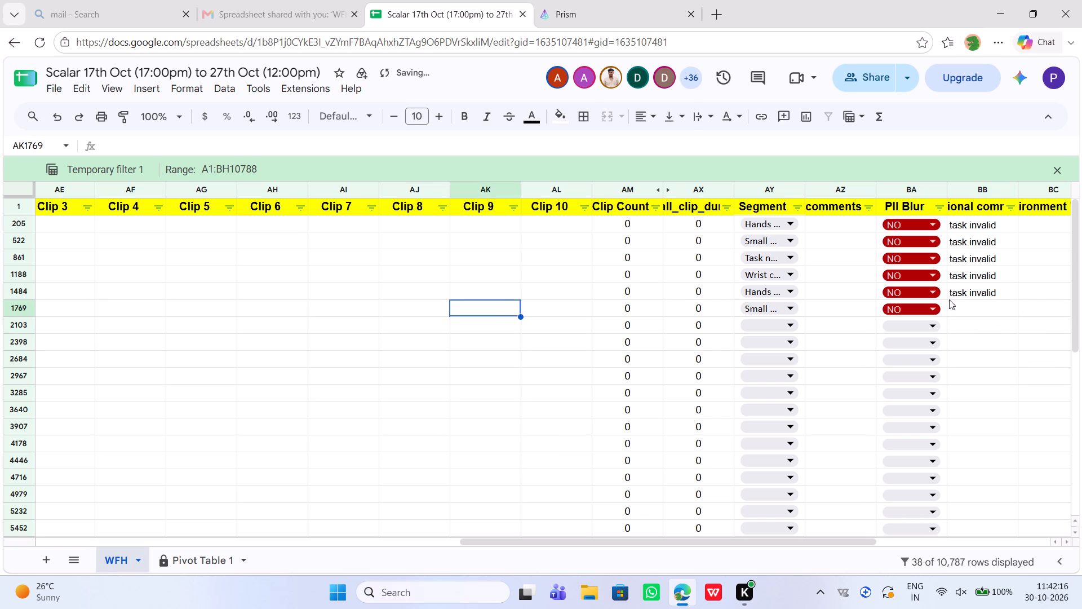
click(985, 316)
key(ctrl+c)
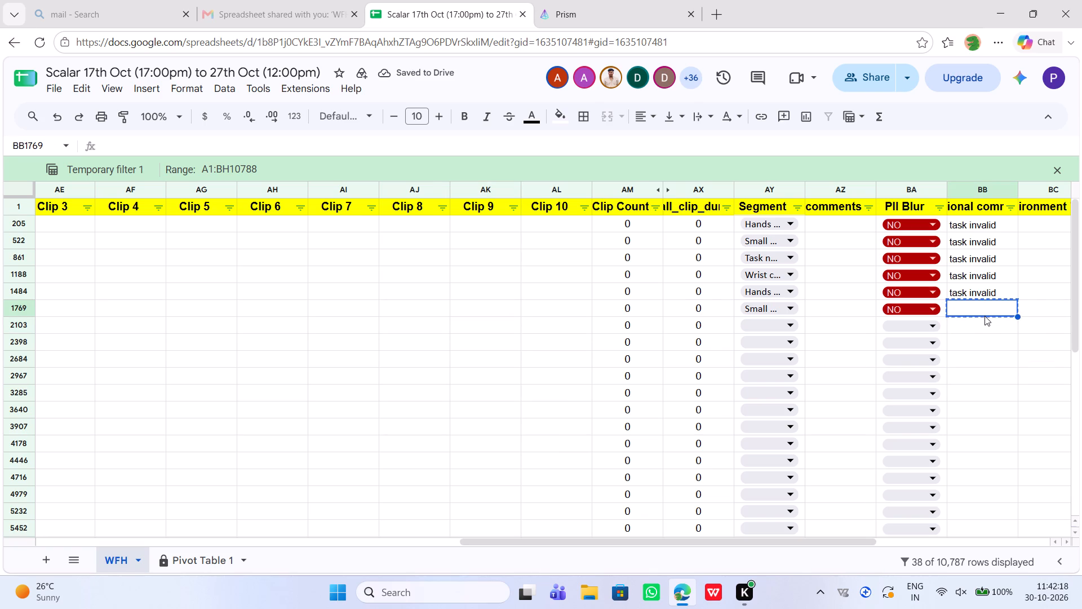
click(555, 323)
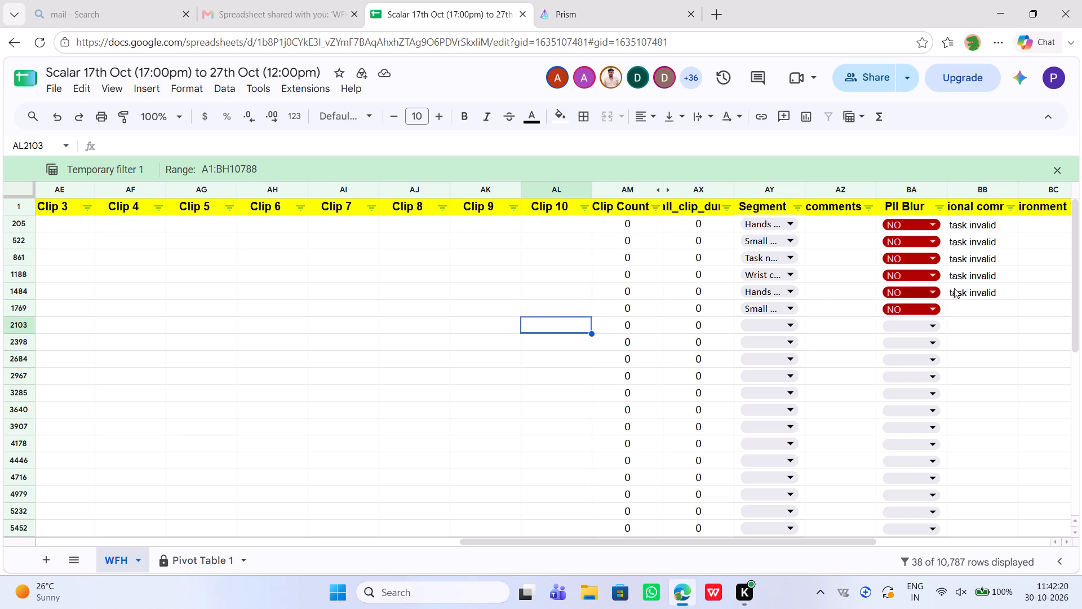
Copy only the text "task invalid" from the row 1484 comment into the column BB comment cell of row 1769.
click(1013, 288)
drag(1013, 288, 1004, 288)
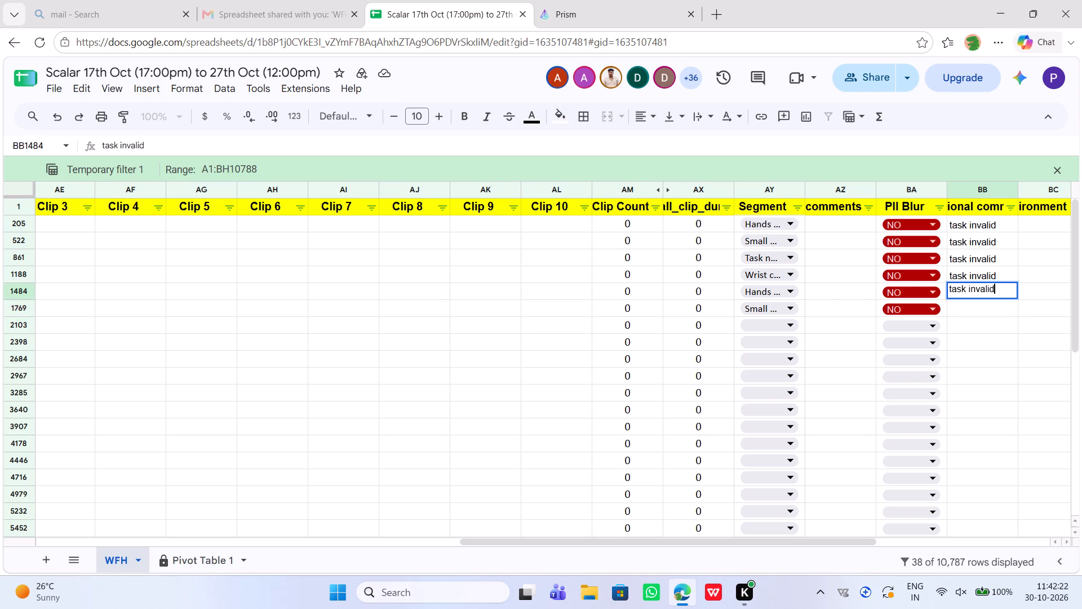
drag(1004, 288, 945, 292)
key(ctrl+c)
click(963, 304)
key(ctrl+v)
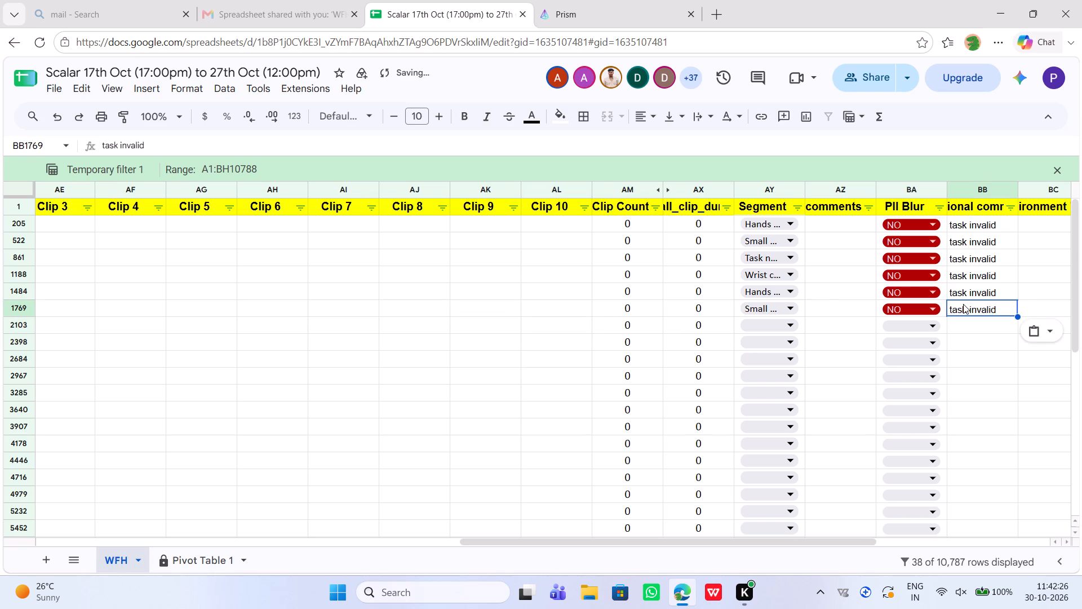
Close the finished video's page and open the raw video linked in row 2103, the next row with an empty Status.
click(431, 385)
scroll(431, 385, right, 5)
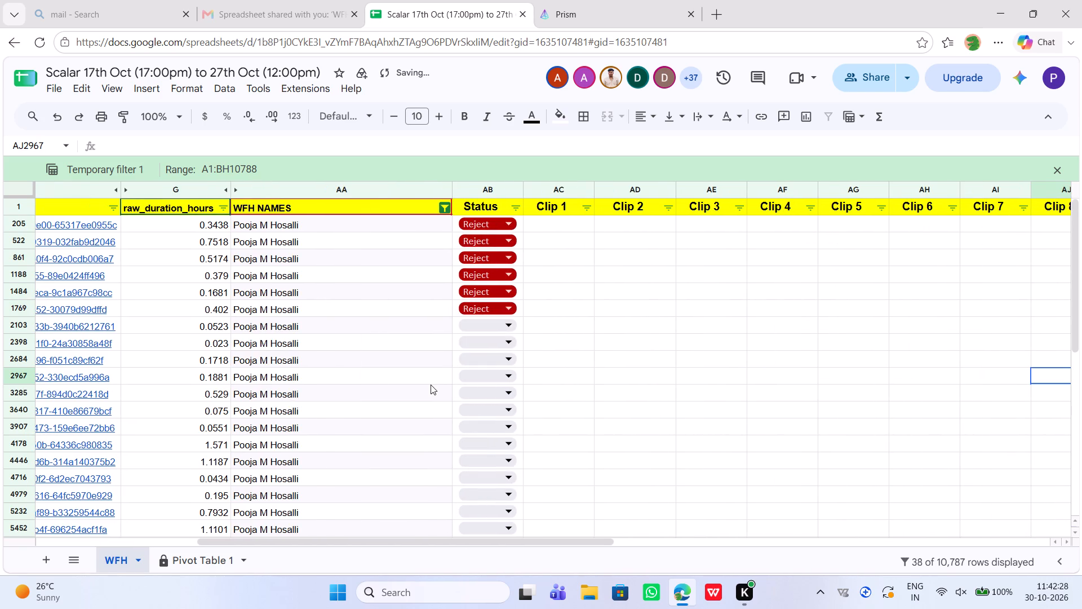
click(111, 325)
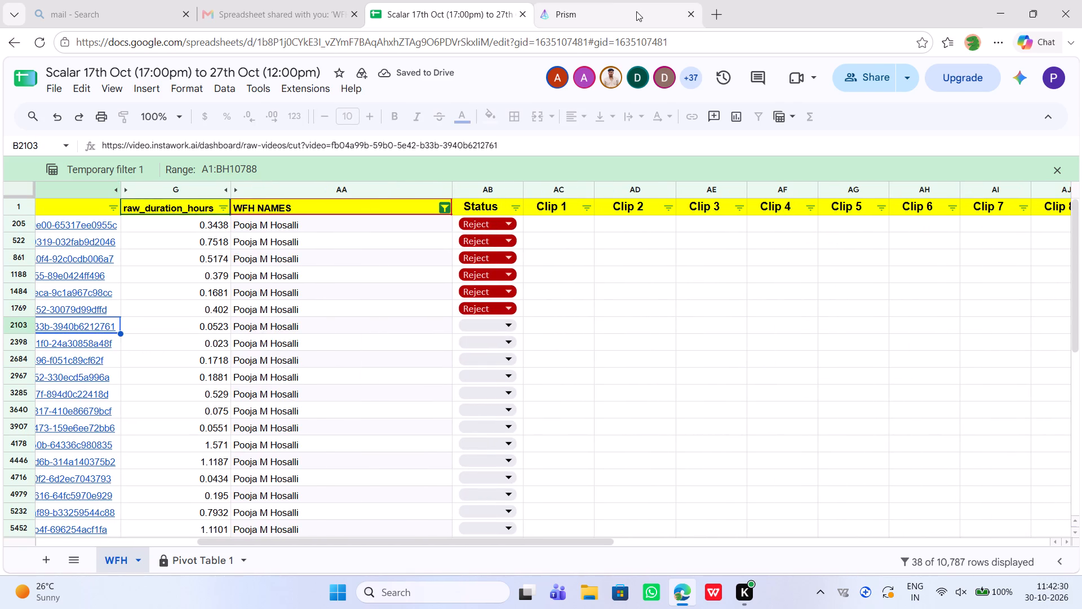
click(695, 12)
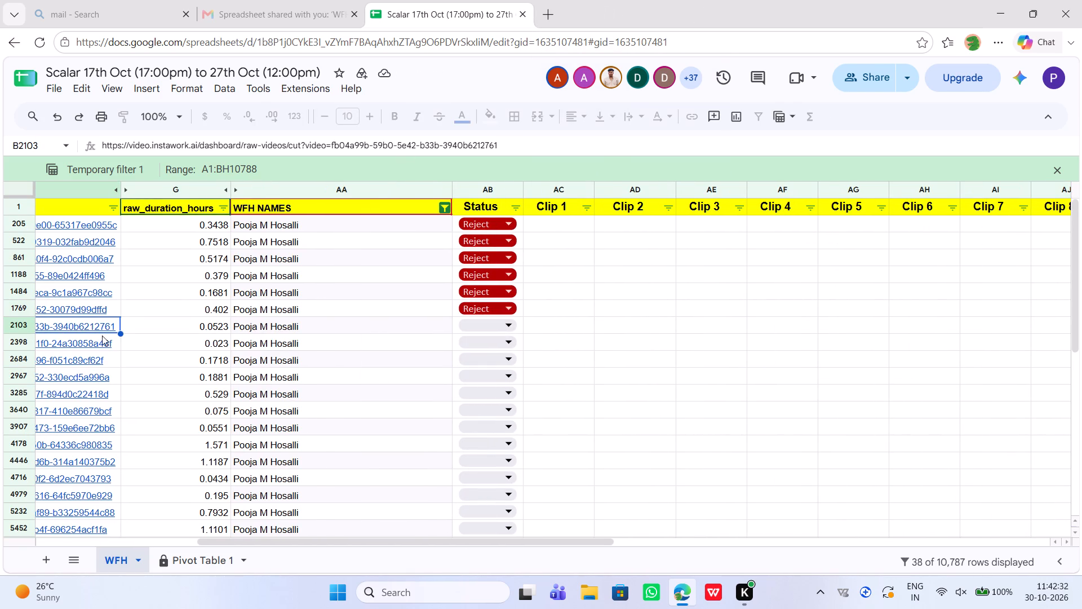
click(107, 325)
click(115, 351)
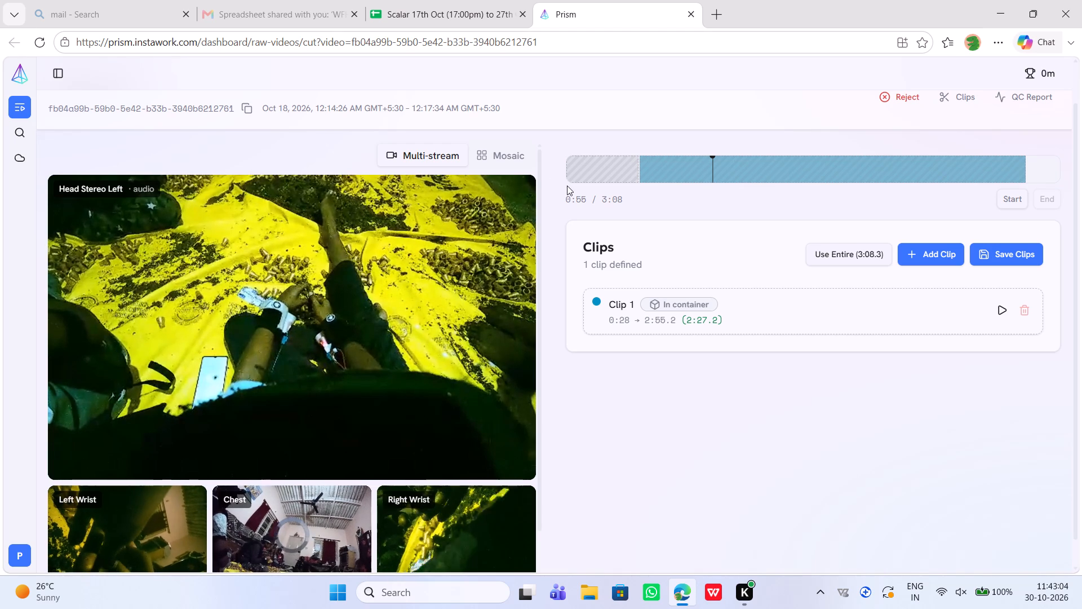
Jump ahead to around the middle of Clip 1 and review the footage from all the camera views.
click(817, 164)
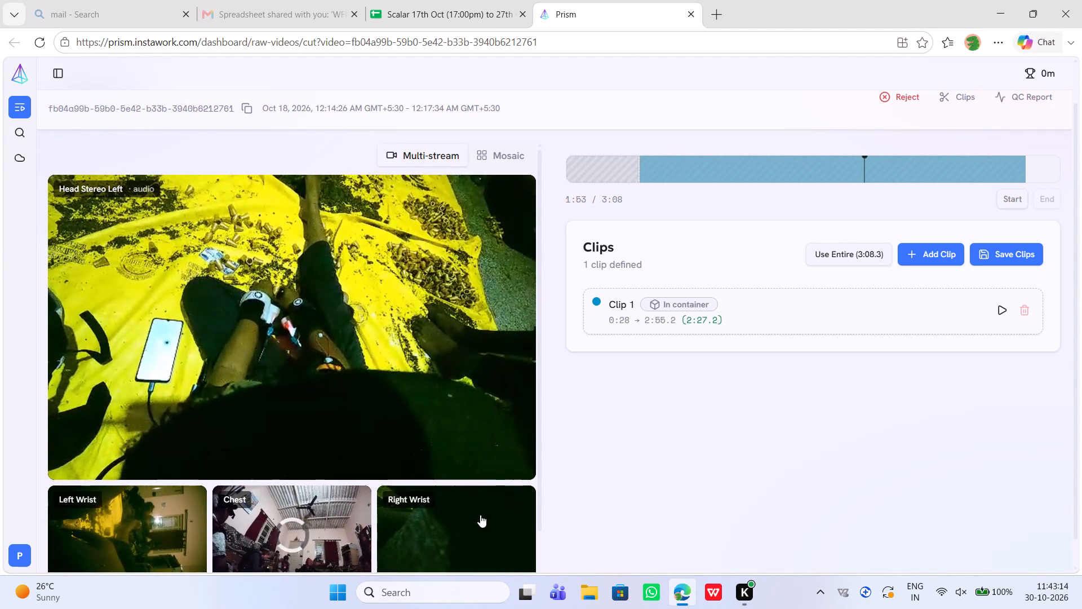
scroll(482, 515, down, 3)
click(658, 501)
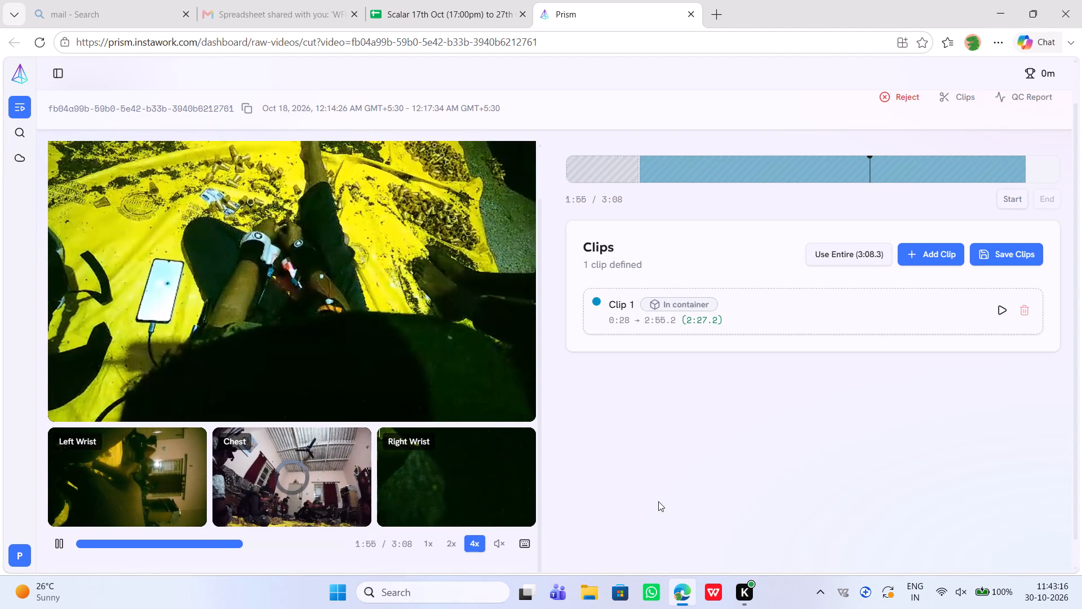
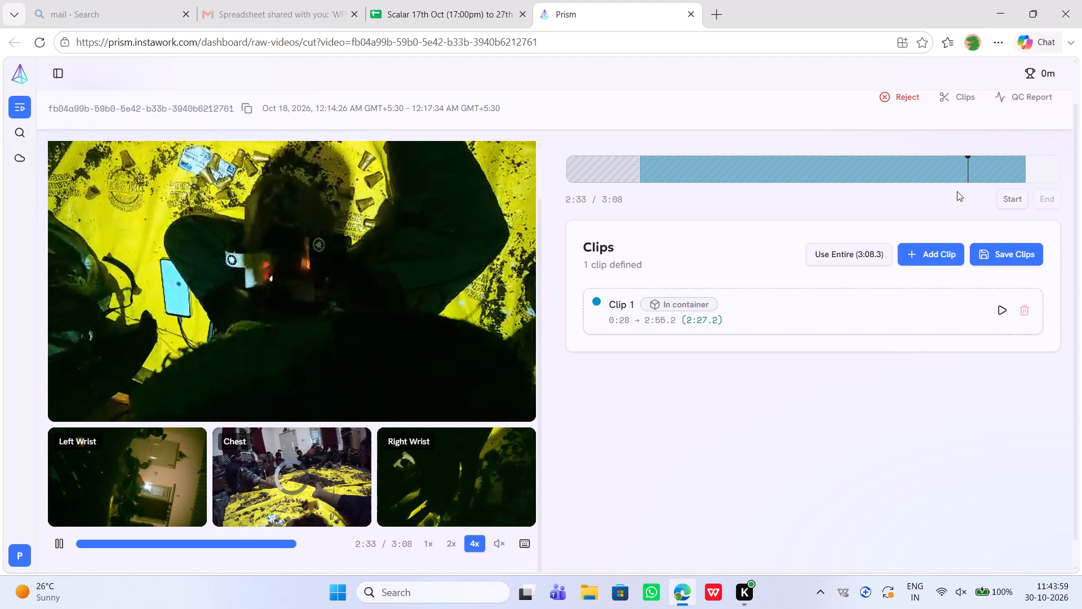
Skip past the end of Clip 1 to about 3:06 to check the raw video's closing footage.
click(1038, 164)
click(1055, 168)
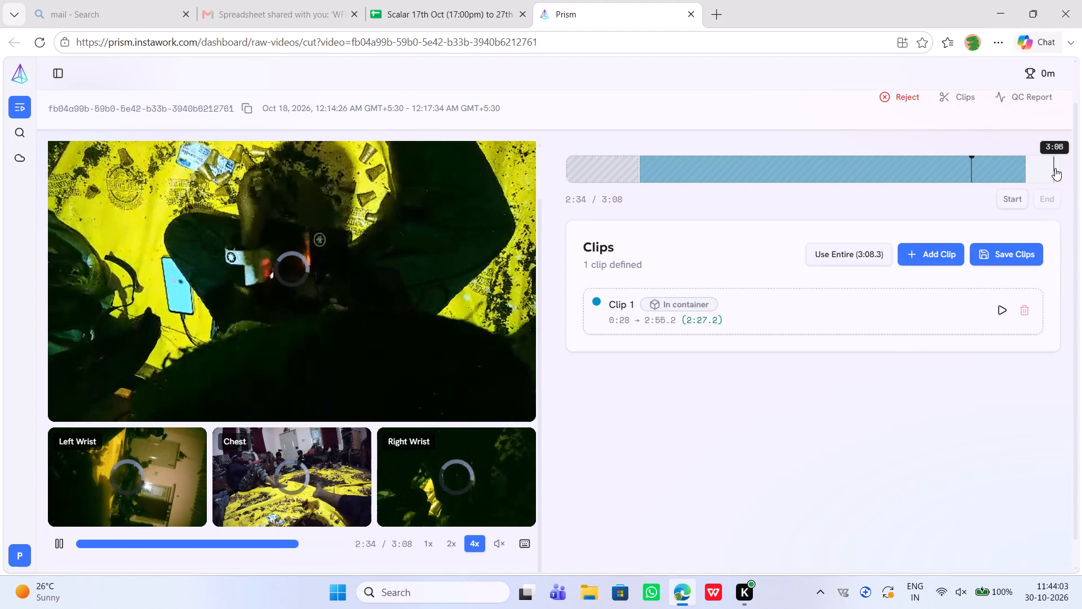
In the WFH sheet, set the Status of row 2103 to Reject.
click(495, 10)
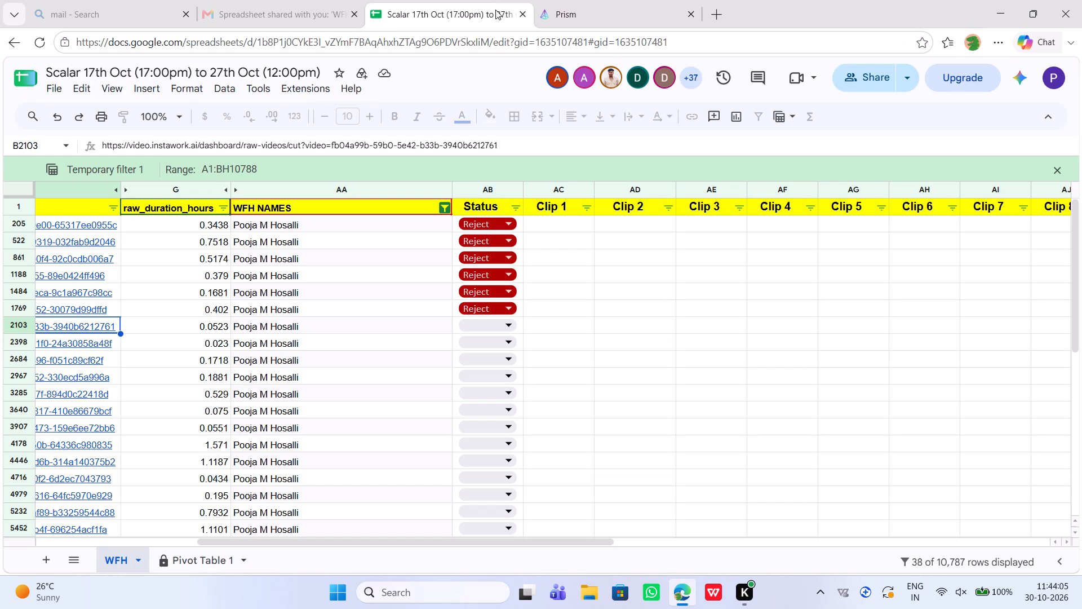
click(507, 326)
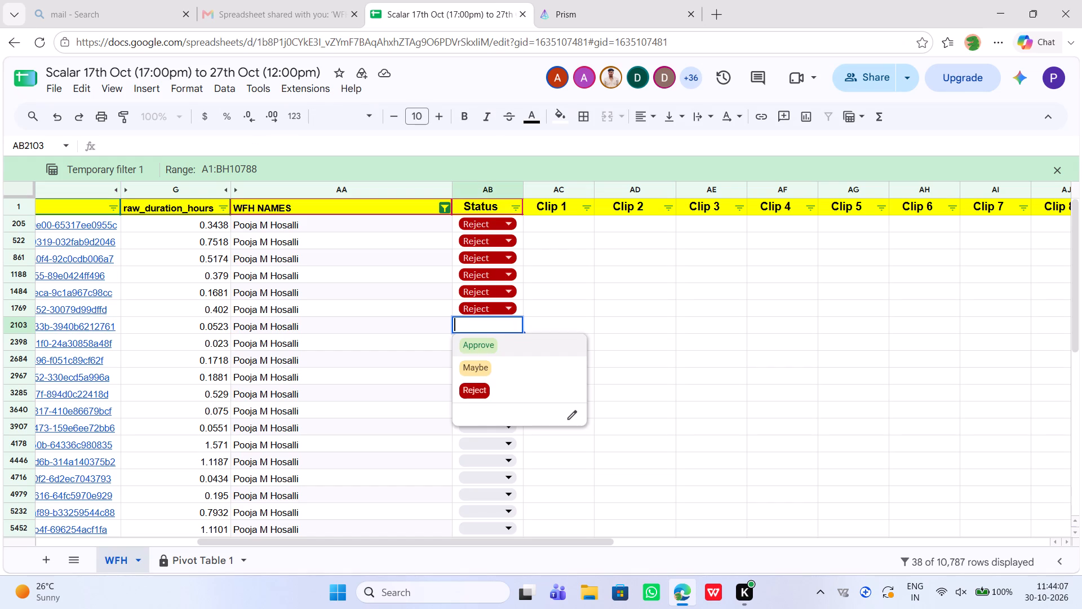
click(511, 389)
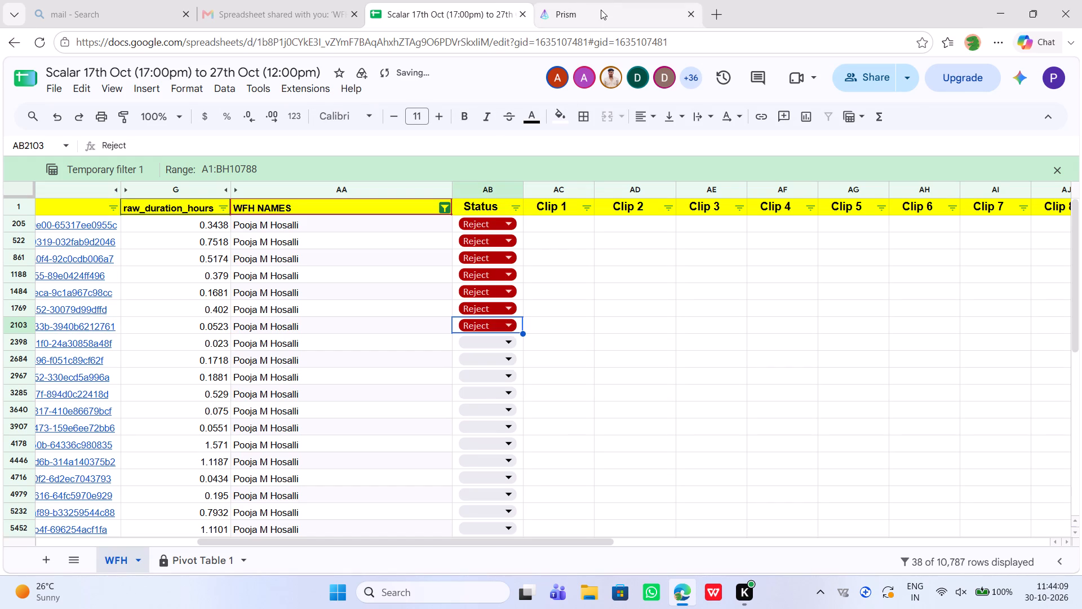
Return to row 2103's raw video, view its final seconds in all camera views, and close its page.
click(601, 10)
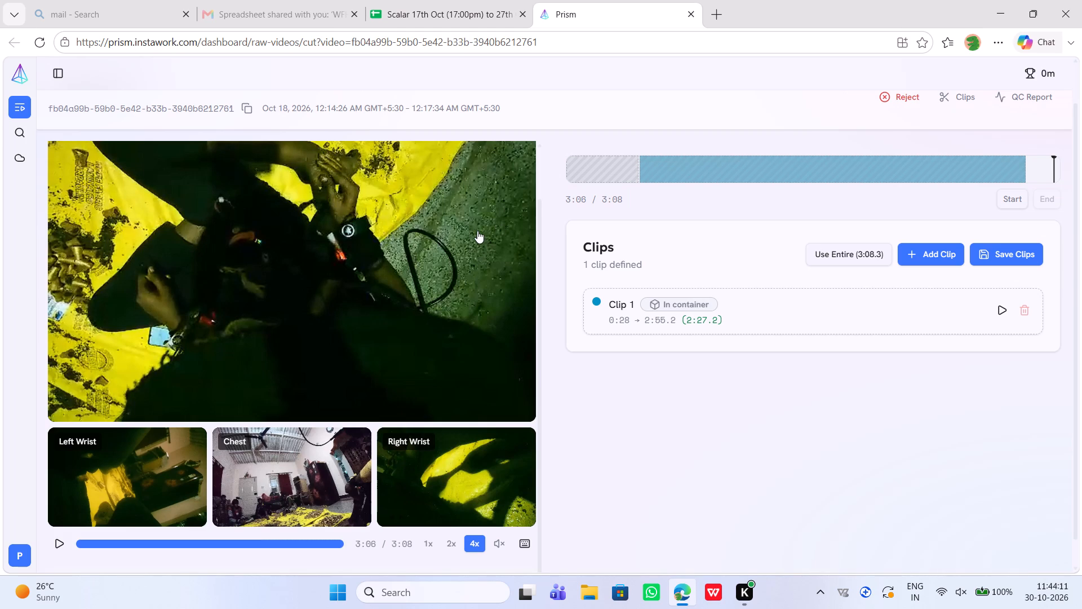
click(477, 231)
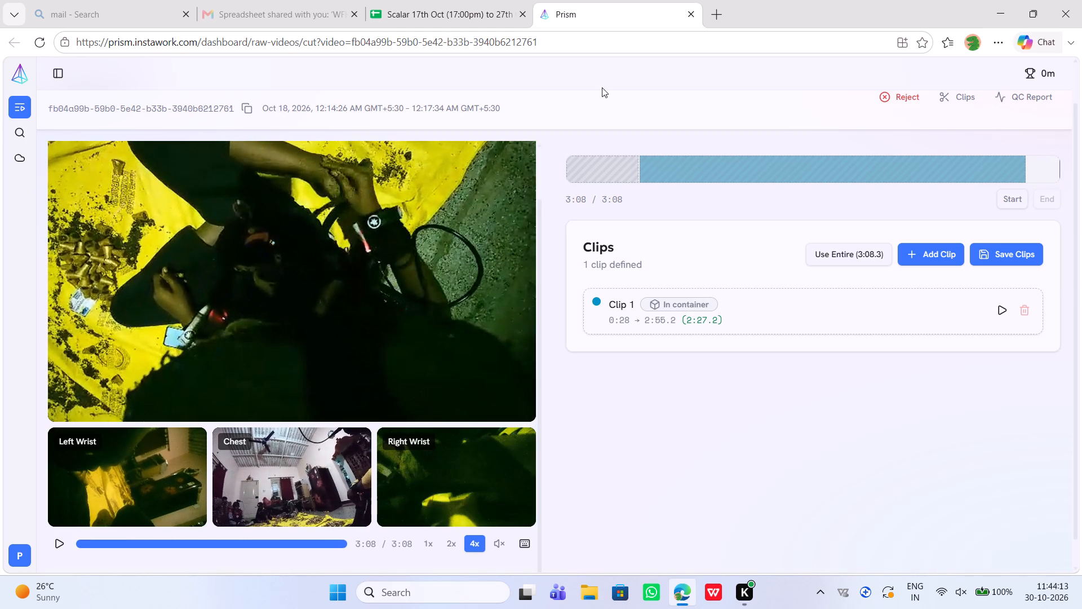
click(690, 10)
Complete row 2103 with Segment "Small Object Manipulation", PII Blur "NO" and the copied comment "task invalid" in column BB.
scroll(801, 224, left, 6)
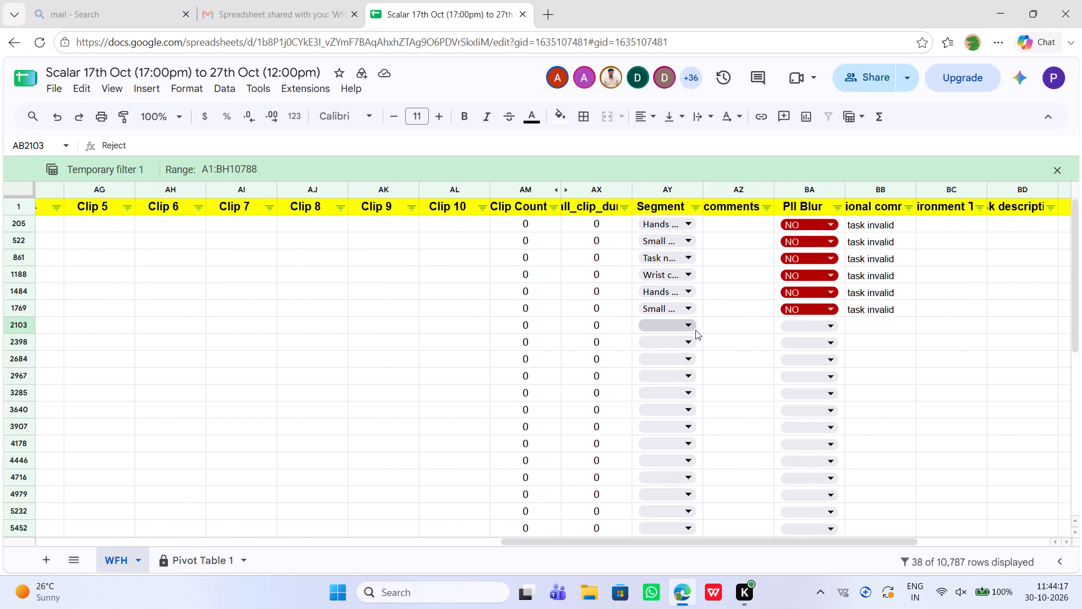
click(695, 330)
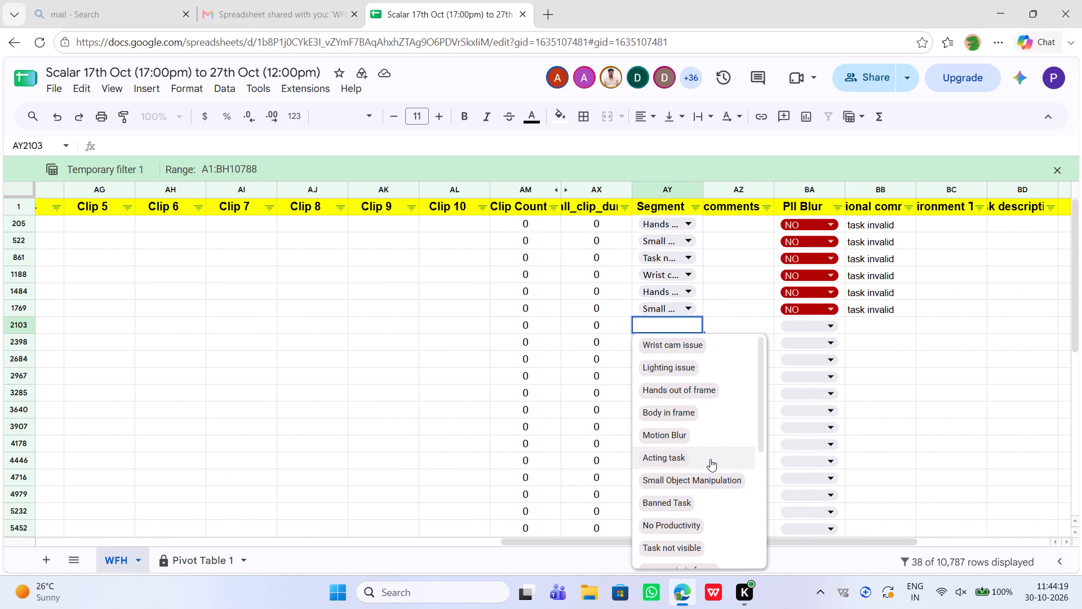
click(712, 476)
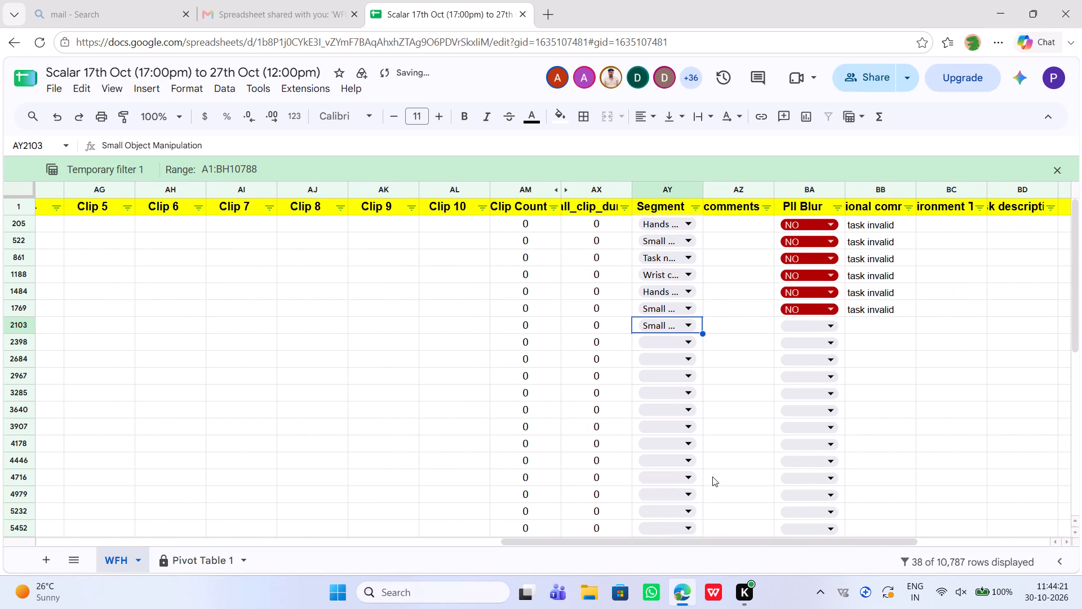
click(828, 331)
click(828, 360)
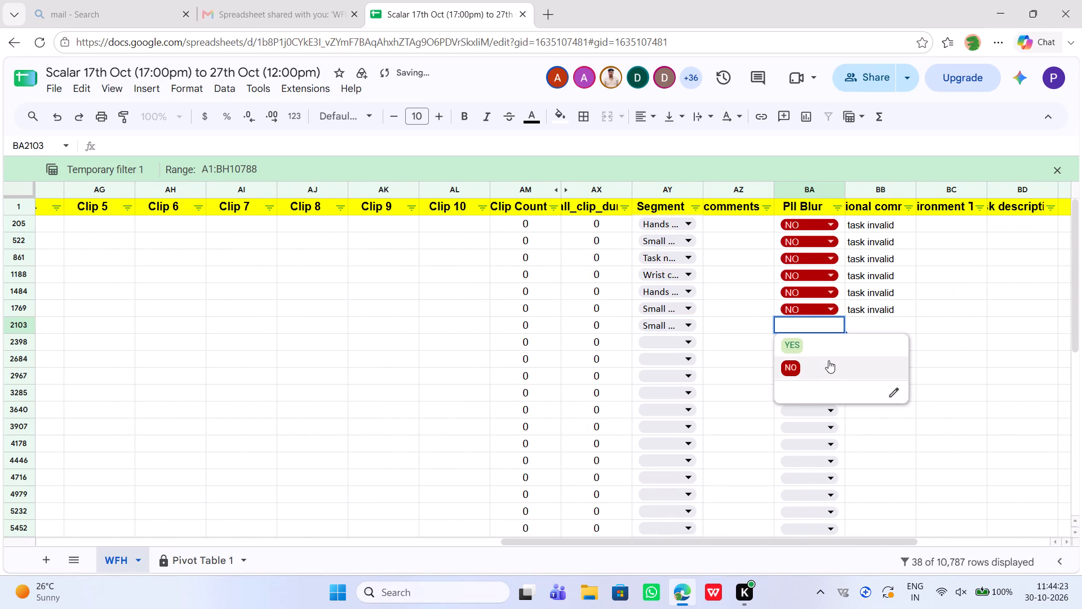
click(872, 323)
key(ctrl+v)
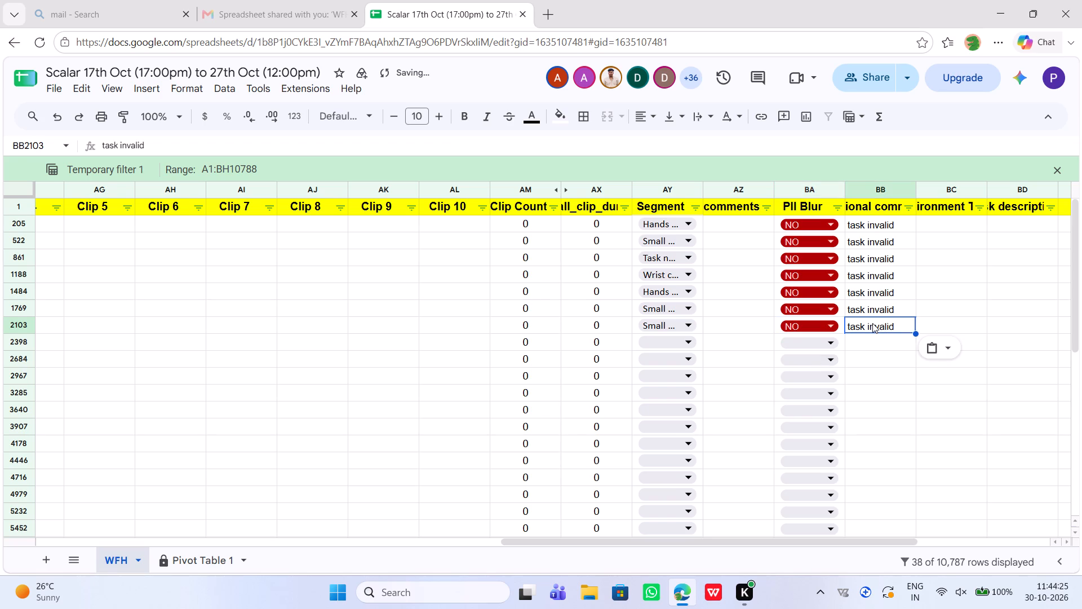
Open the raw video linked in row 2398, the next row with an empty Status.
right_click(442, 387)
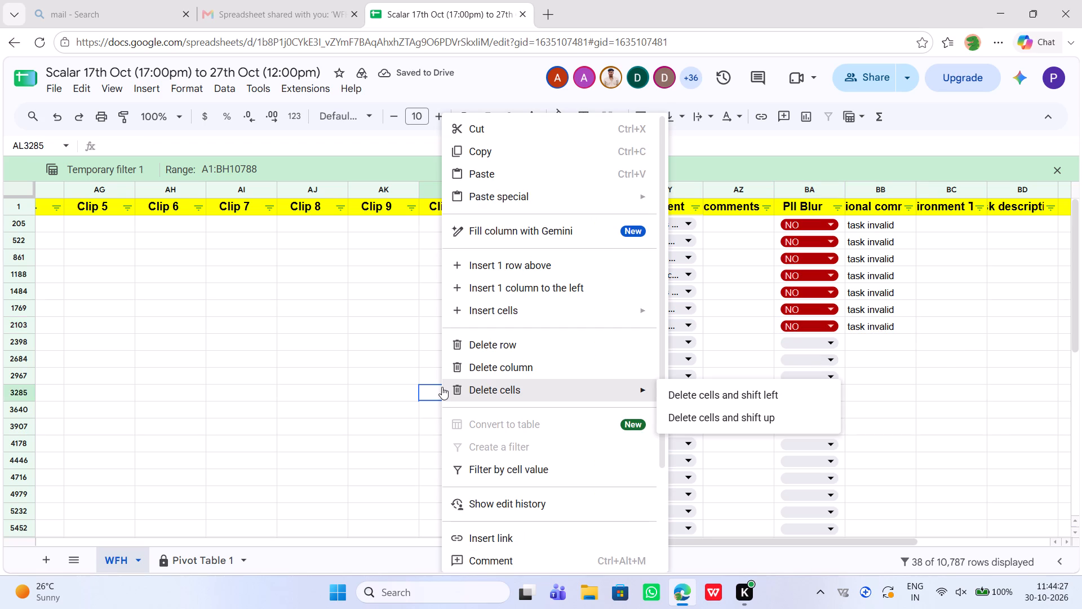
scroll(442, 387, right, 3)
click(351, 393)
scroll(351, 393, right, 3)
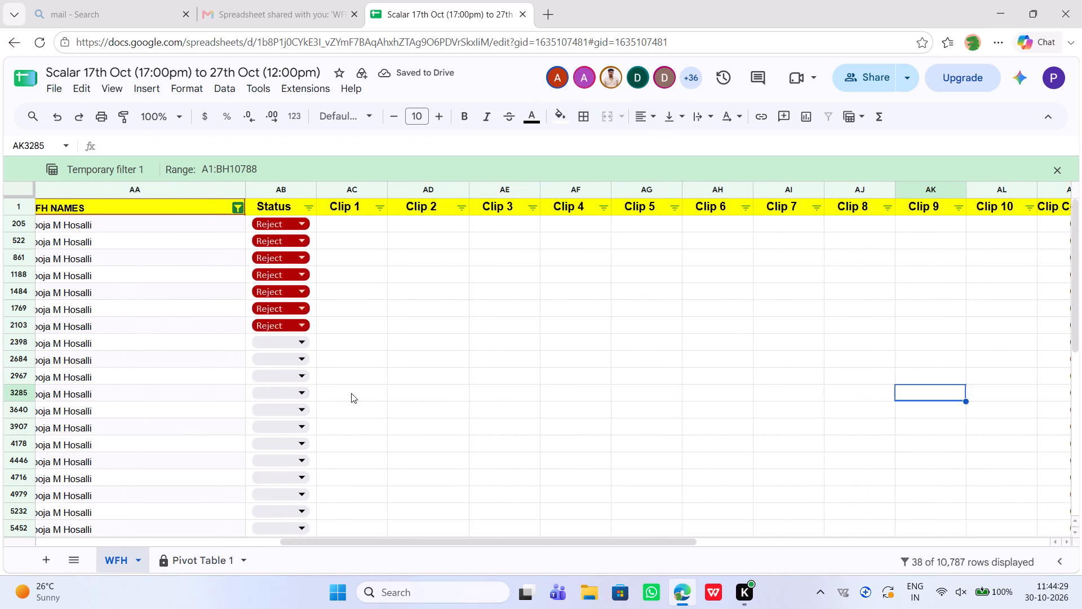
scroll(351, 393, right, 6)
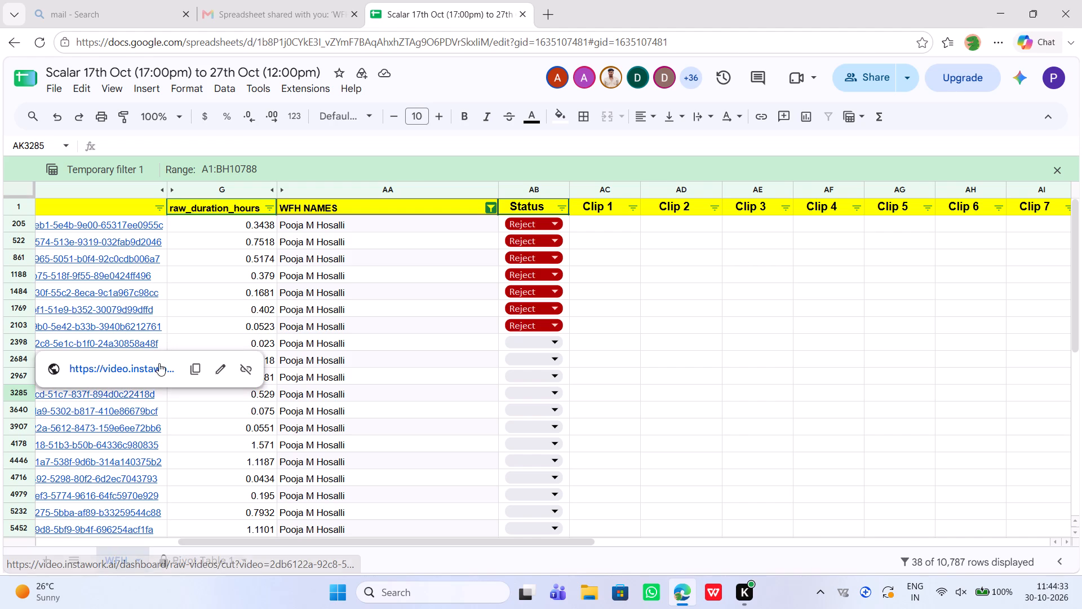
click(159, 363)
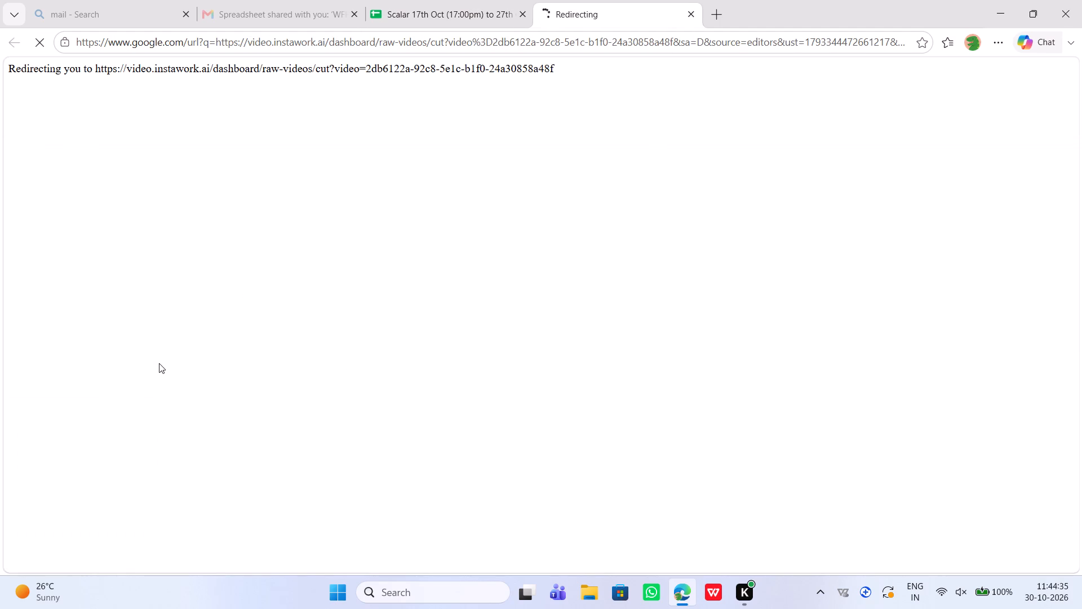
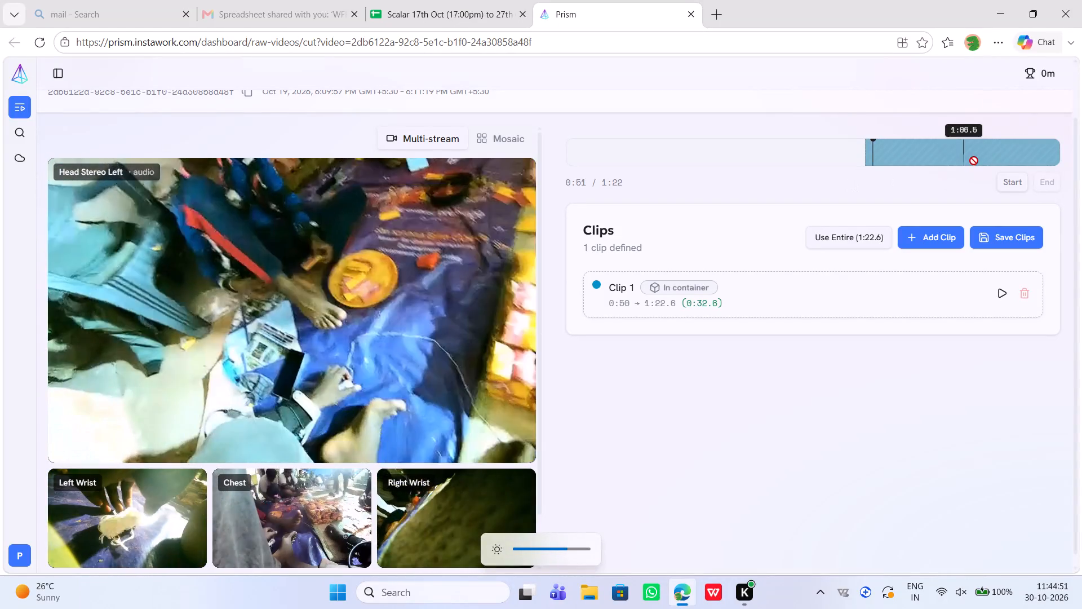
Skim row 2398's raw video at several points from the middle to its final seconds in all camera views, and close its page.
click(974, 159)
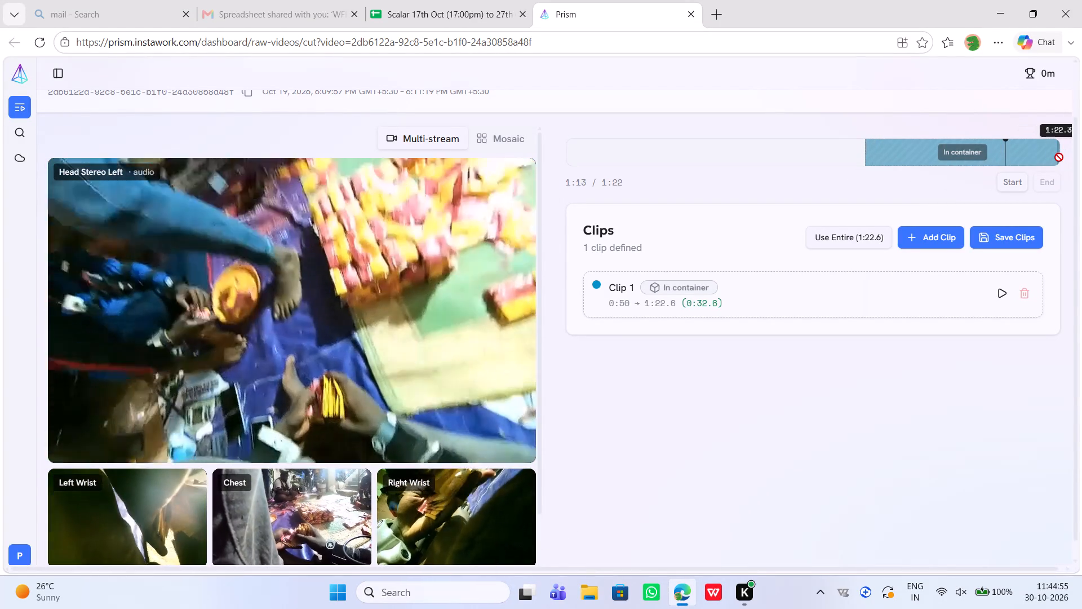
click(1059, 157)
click(881, 106)
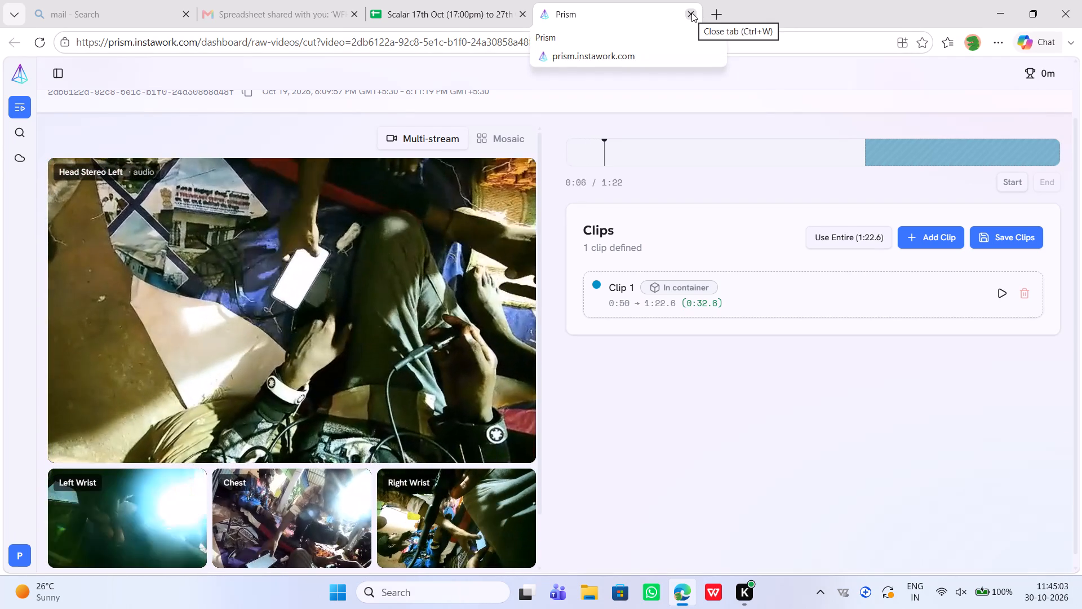
click(756, 159)
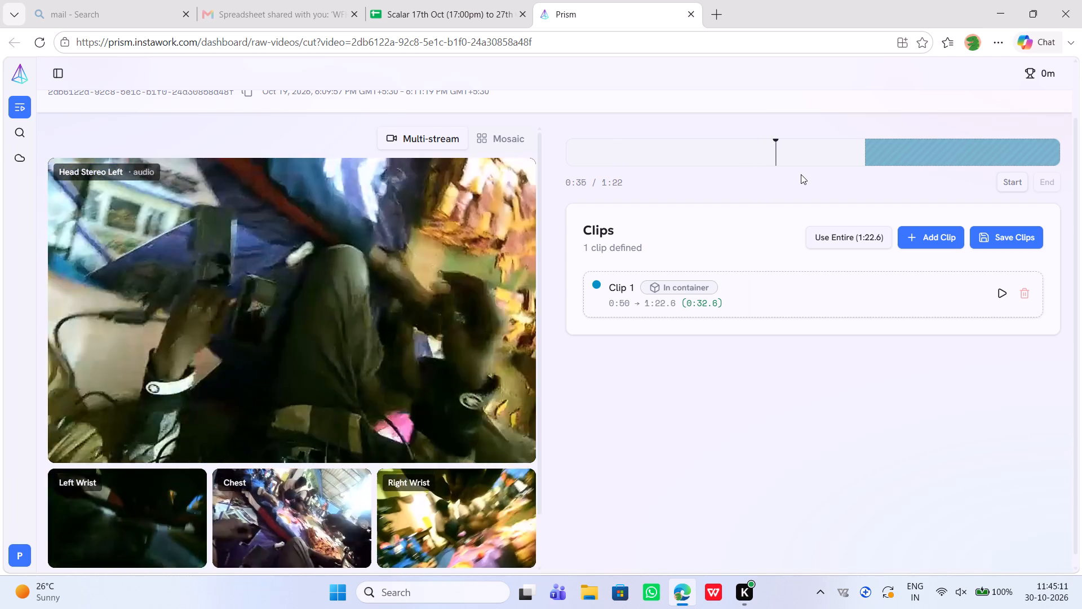
click(983, 147)
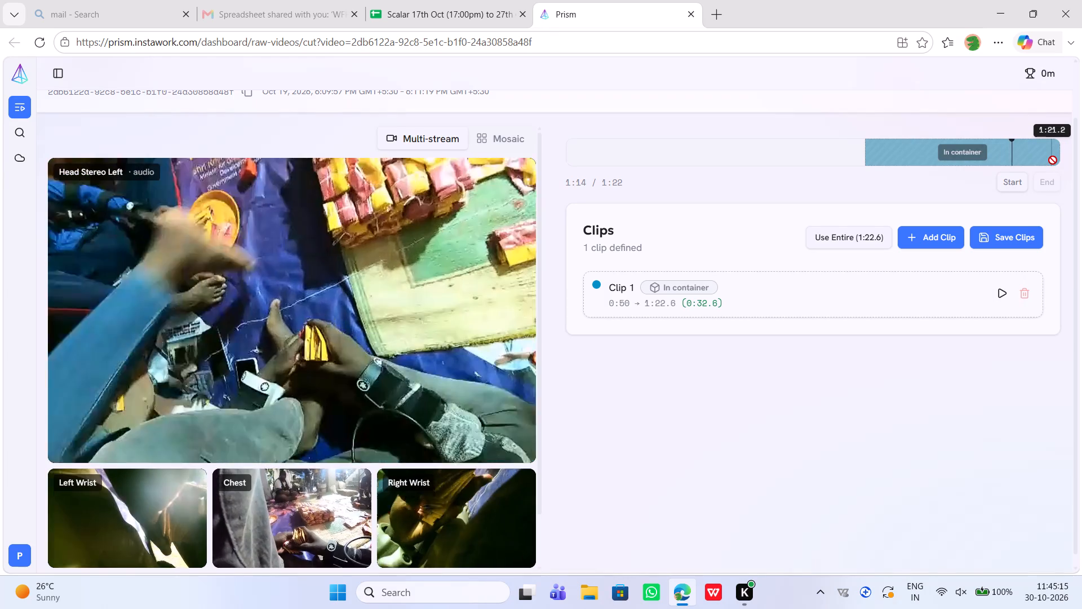
click(1053, 160)
click(875, 100)
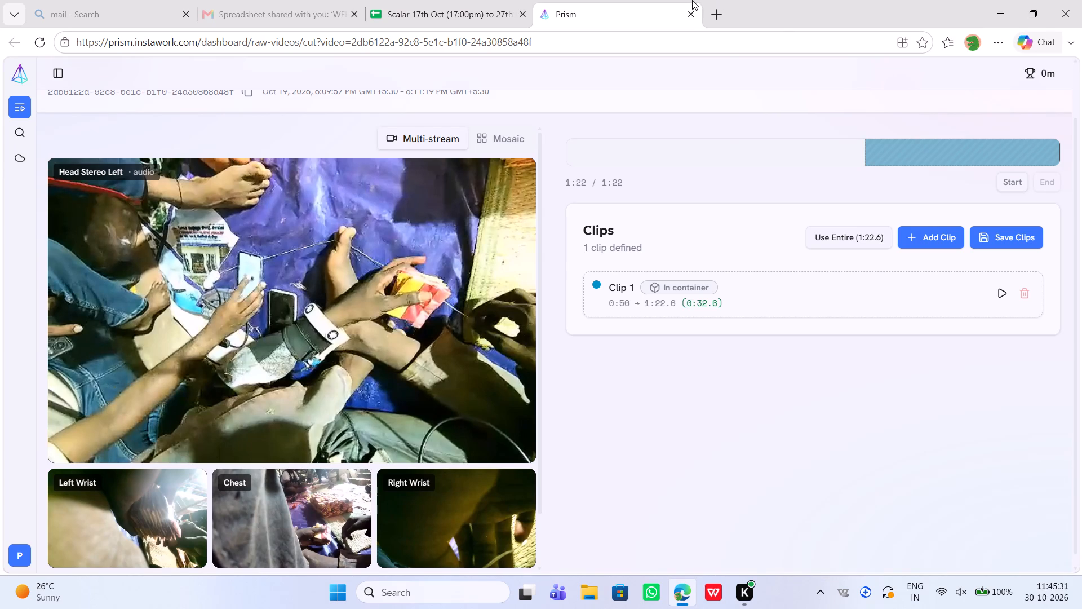
click(694, 17)
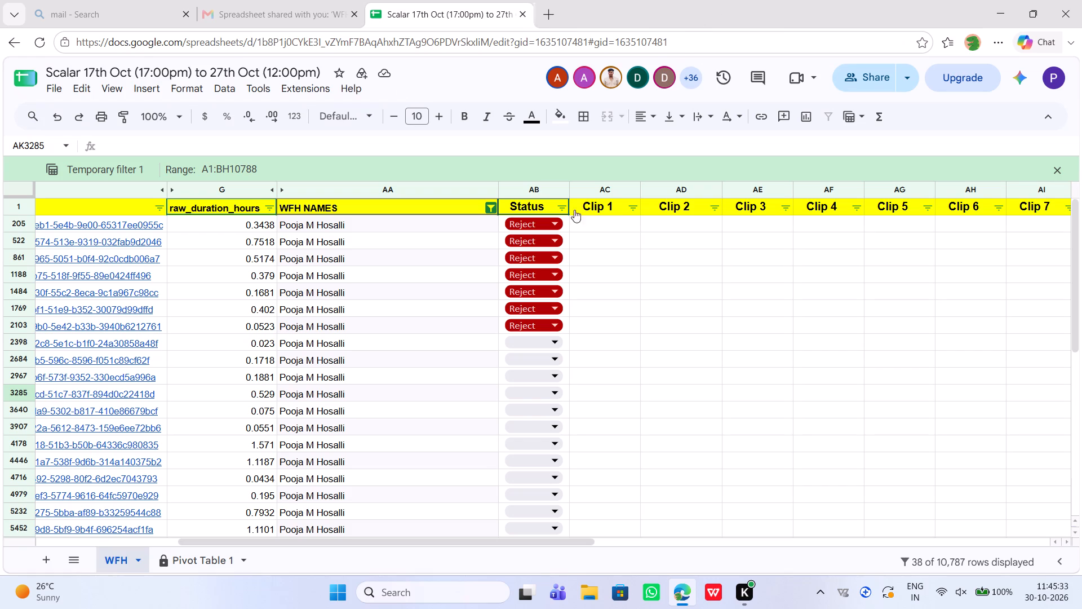
Record row 2398 with Status "Reject", Segment "Small Object Manipulation", PII Blur "NO" and the copied comment "task invalid" in column BB.
click(558, 341)
click(572, 412)
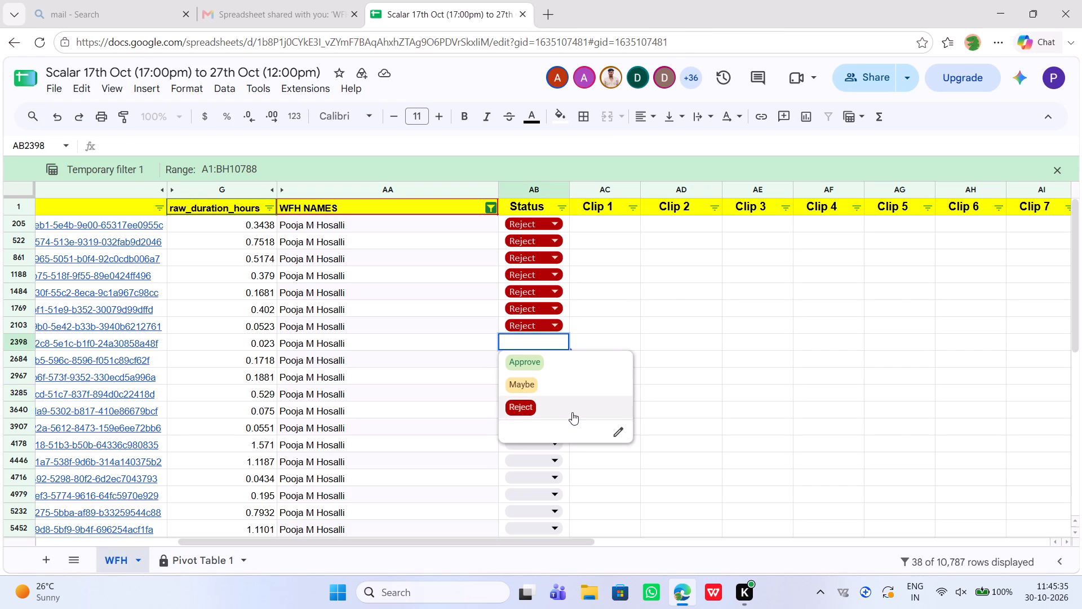
scroll(676, 391, left, 5)
click(810, 342)
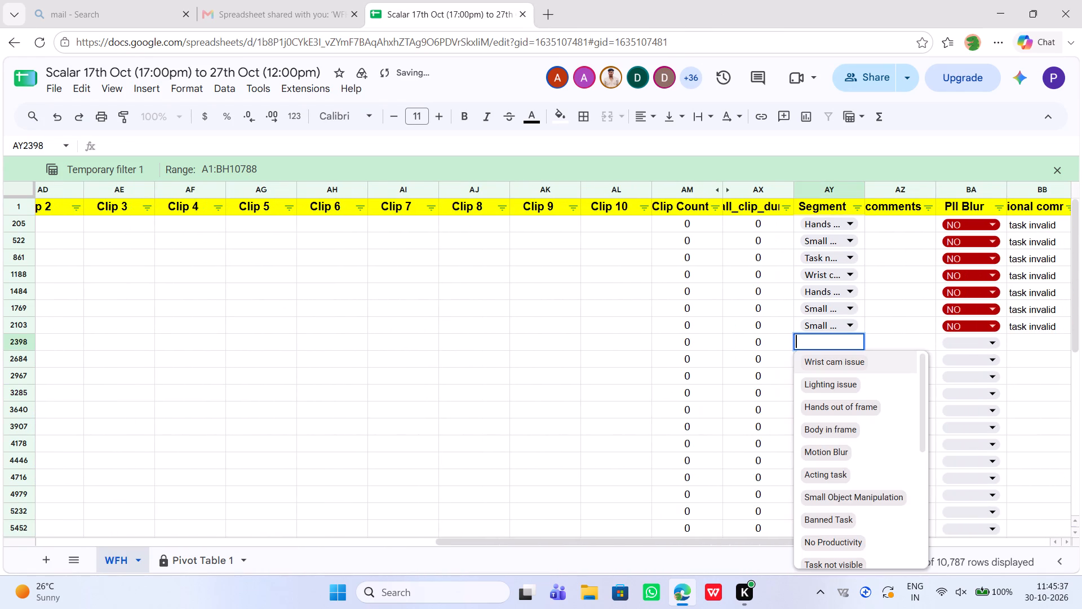
click(840, 492)
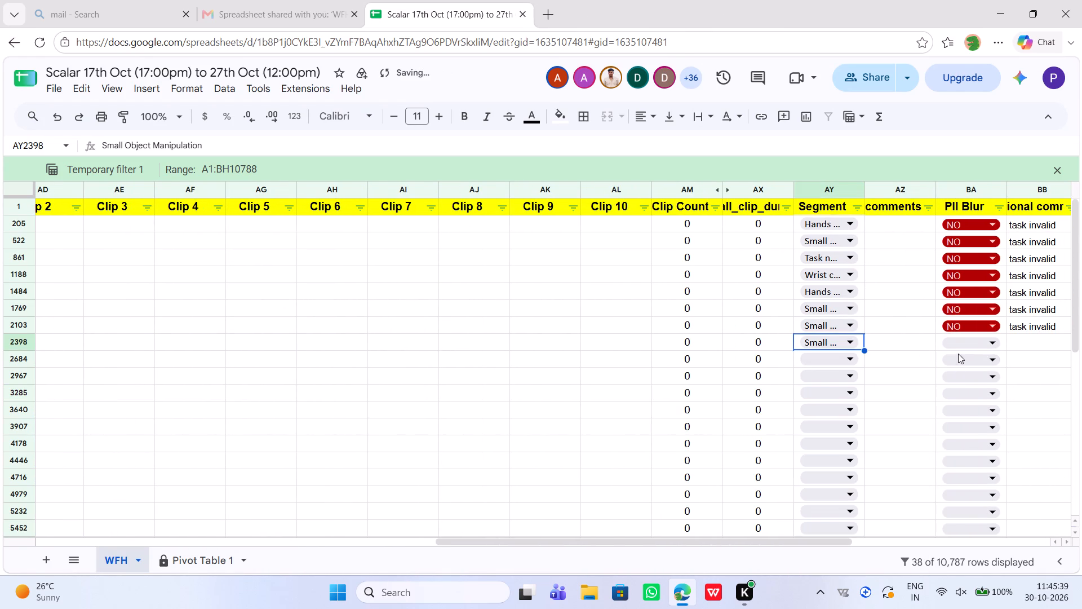
drag(962, 344, 968, 379)
click(968, 379)
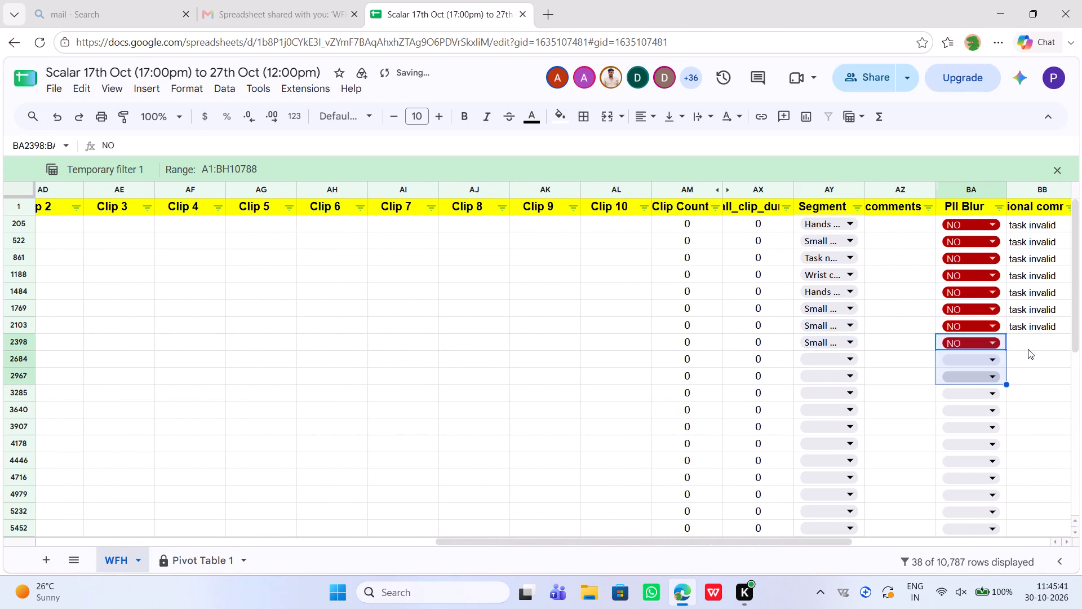
click(1028, 349)
key(ctrl+v)
click(653, 413)
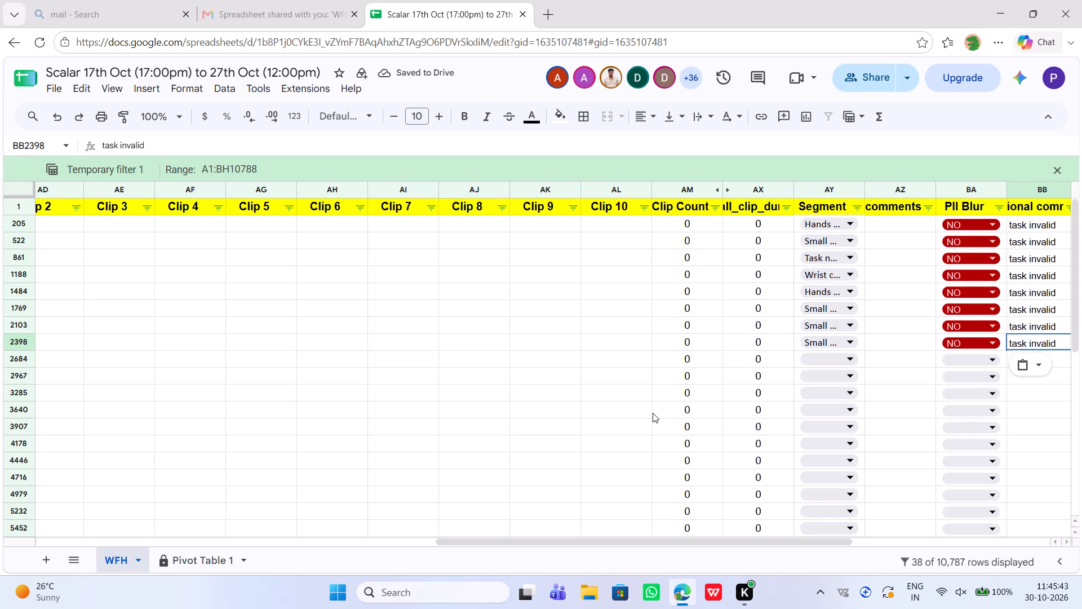
Open the raw video linked in row 2684, view it near the middle and at its end, and close its page.
scroll(653, 413, right, 5)
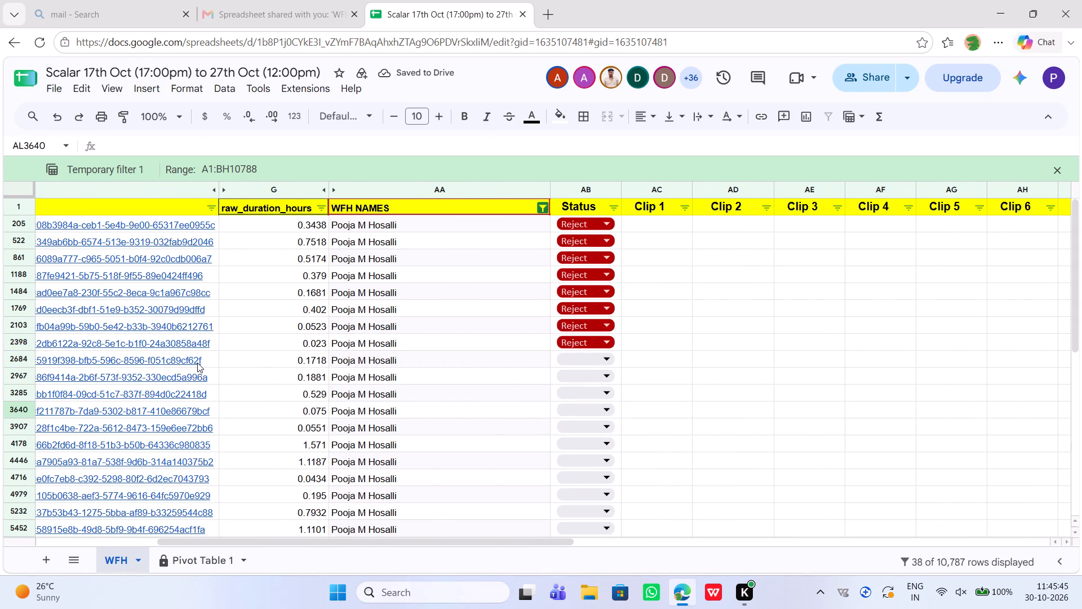
drag(197, 363, 146, 382)
click(146, 382)
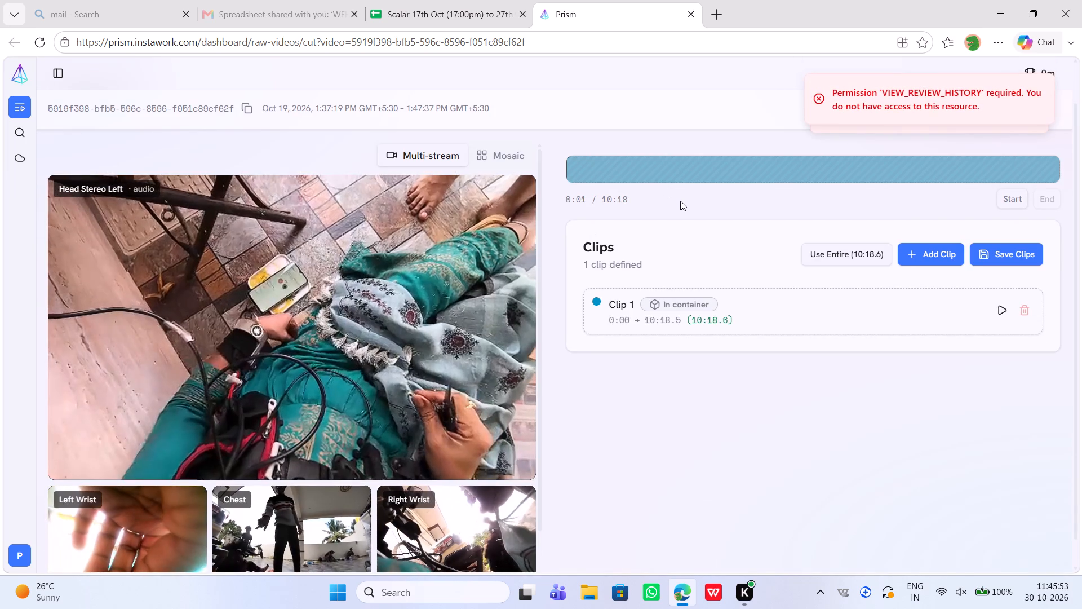
click(784, 178)
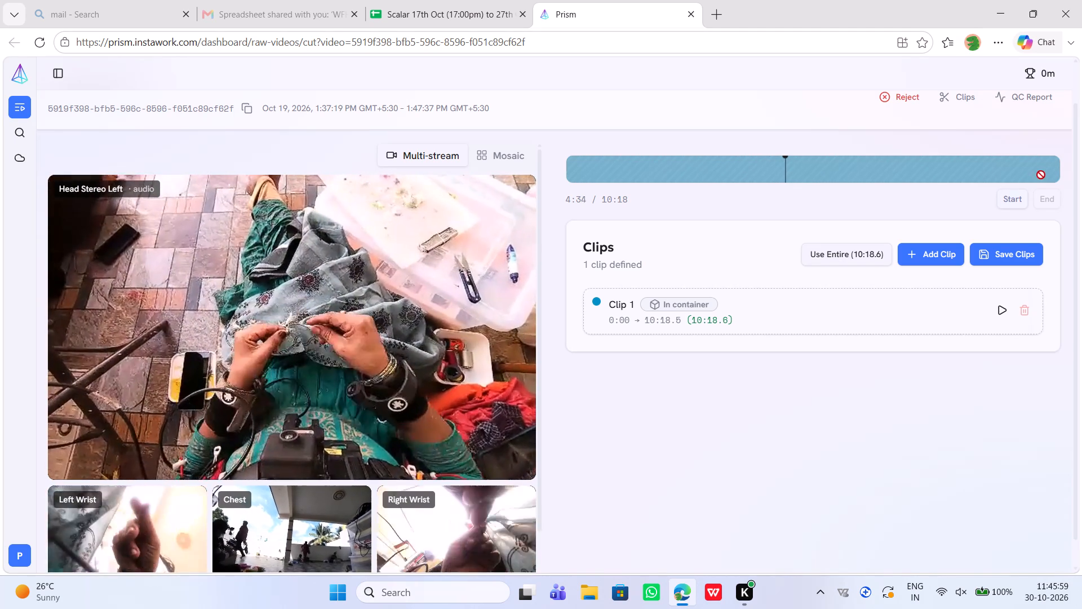
click(1056, 173)
click(800, 99)
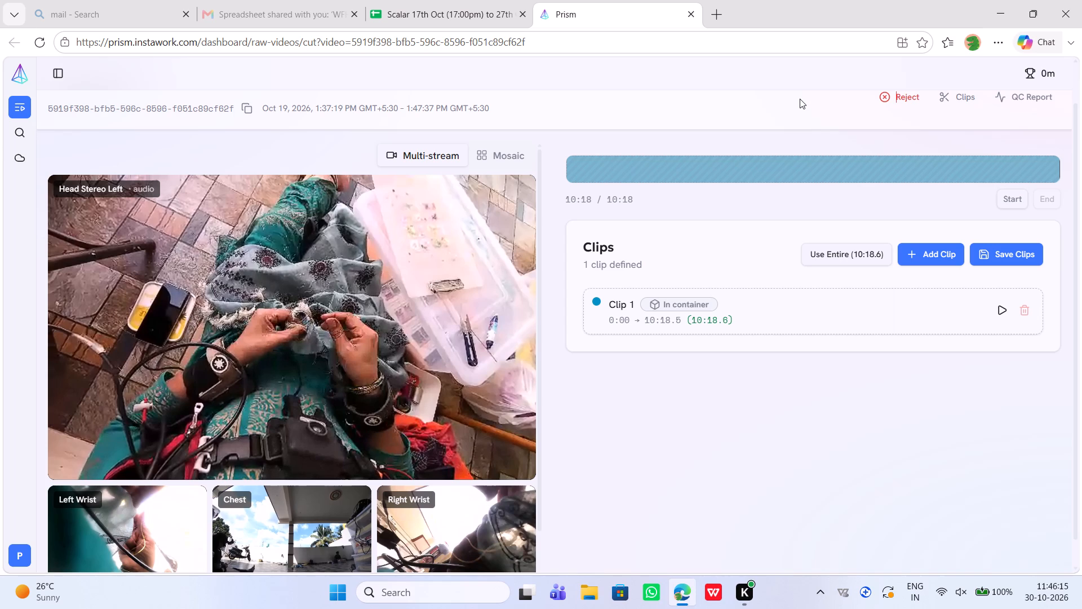
click(692, 16)
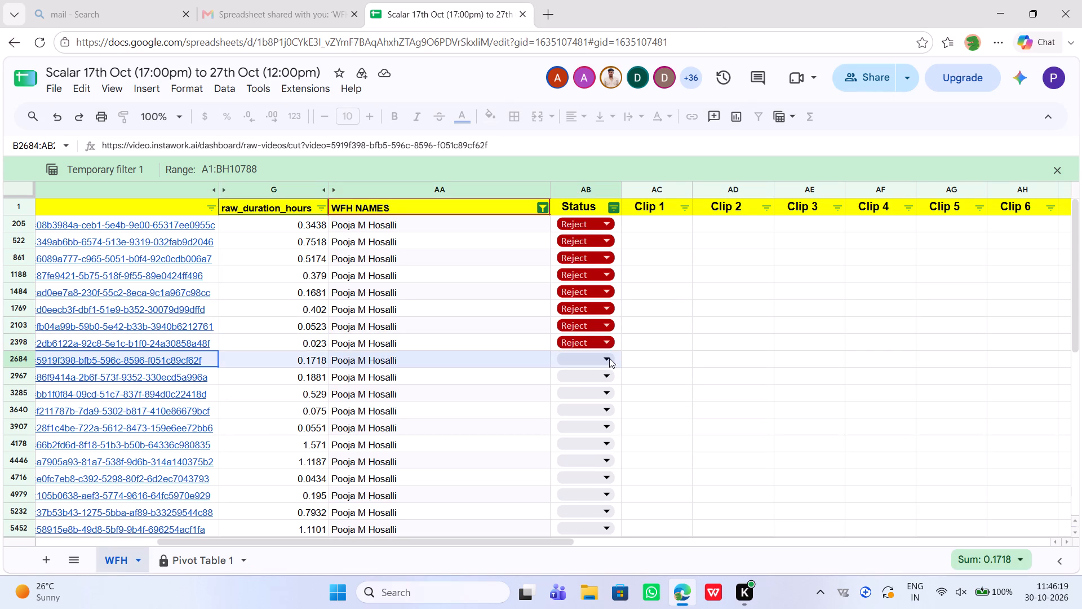
Record row 2684 with Status "Reject", Segment "Small Object Manipulation", PII Blur "NO" and the copied comment "task invalid" in column BB.
double_click(609, 358)
click(624, 430)
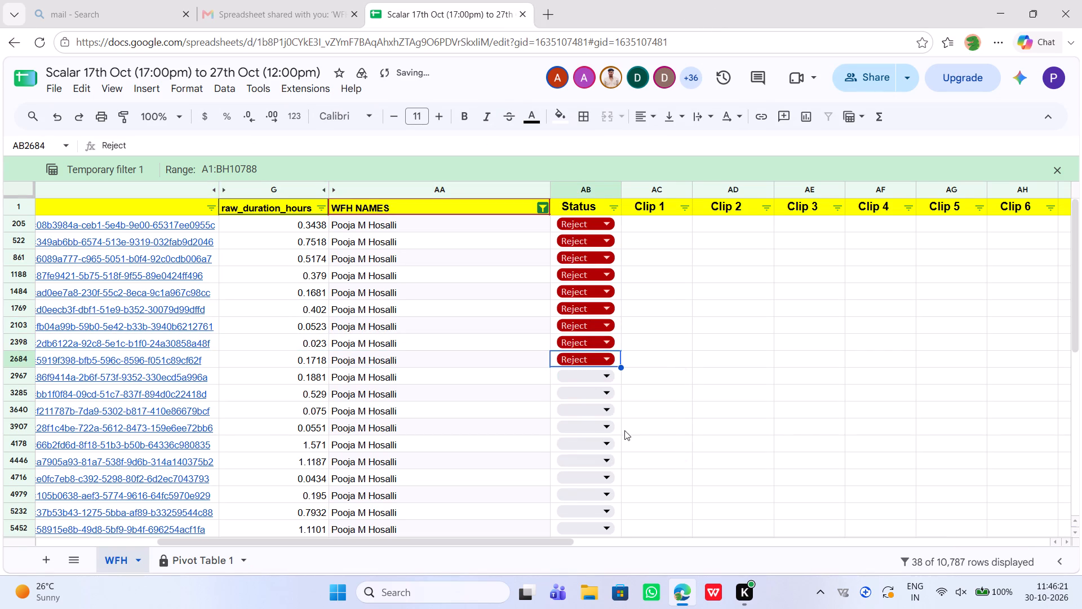
scroll(711, 434, left, 6)
click(867, 357)
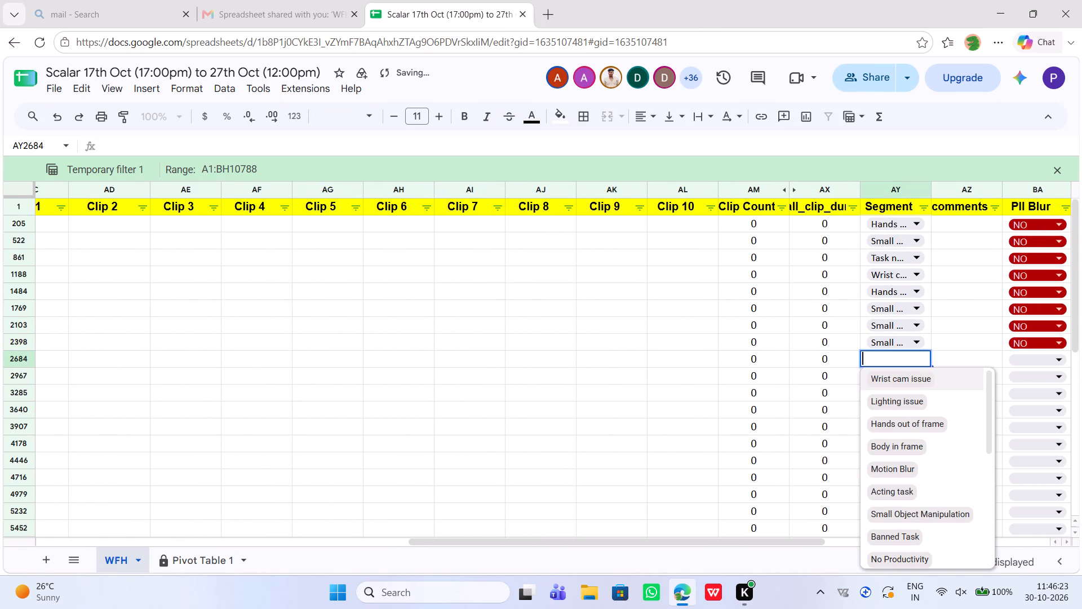
click(913, 505)
scroll(913, 505, left, 3)
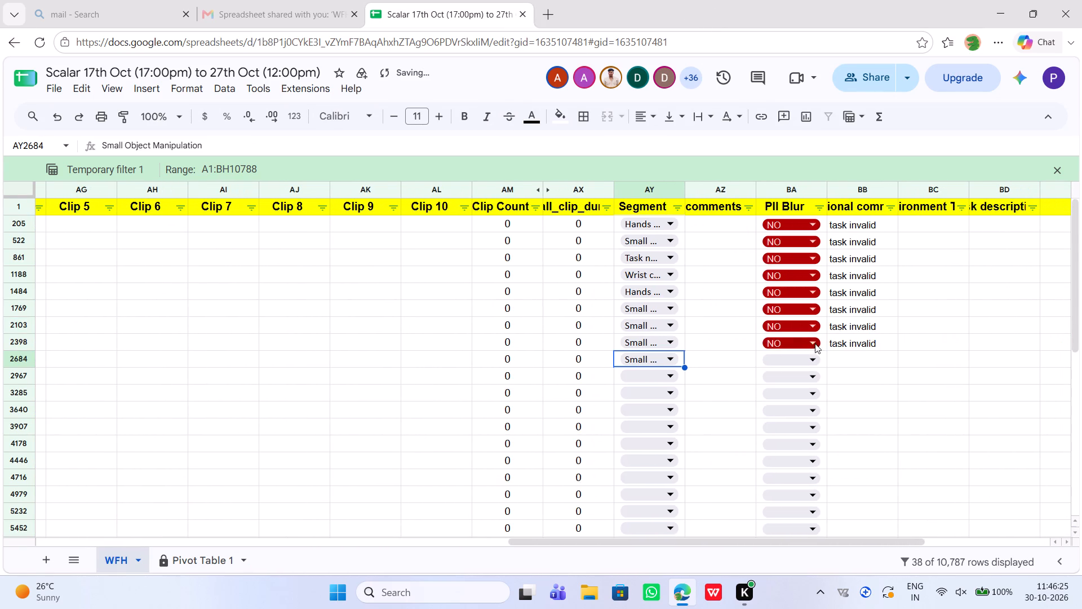
click(812, 352)
click(810, 358)
click(807, 399)
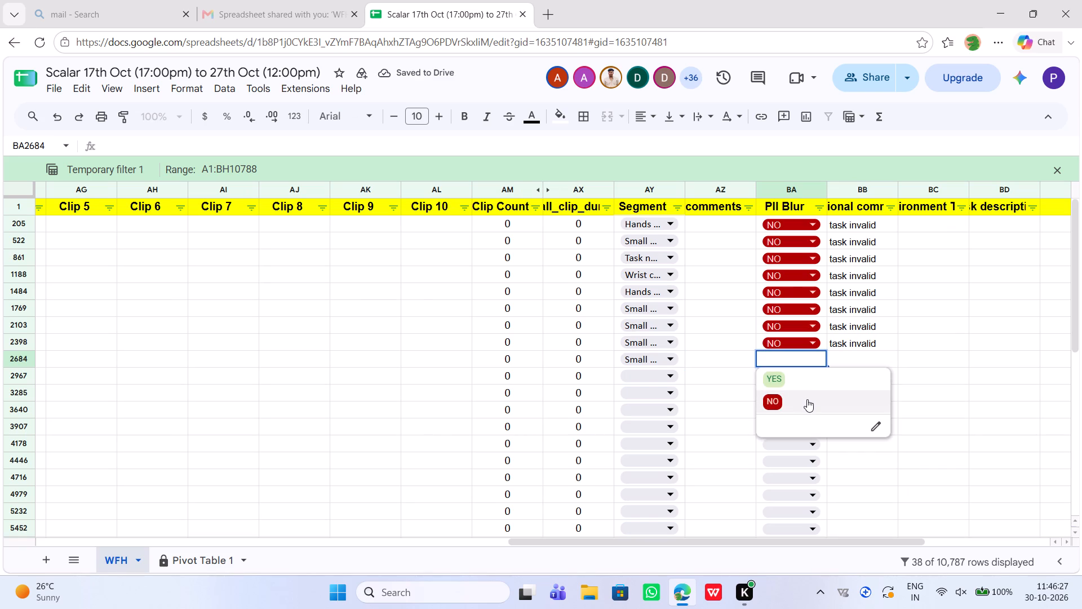
click(859, 360)
key(ctrl+v)
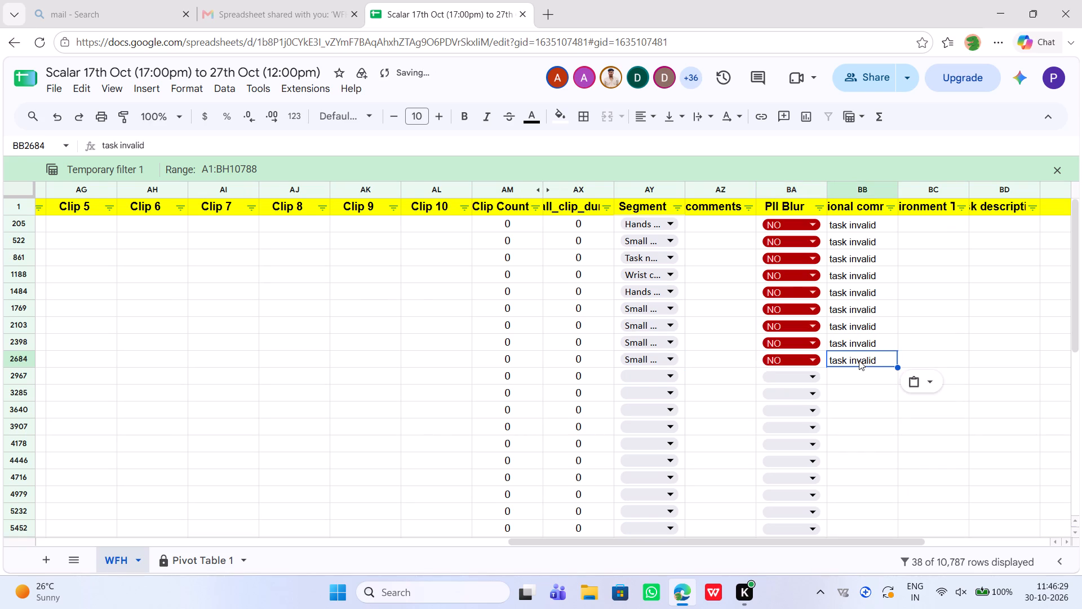
Open the raw video linked in row 2967, the next row with an empty Status.
scroll(859, 360, right, 5)
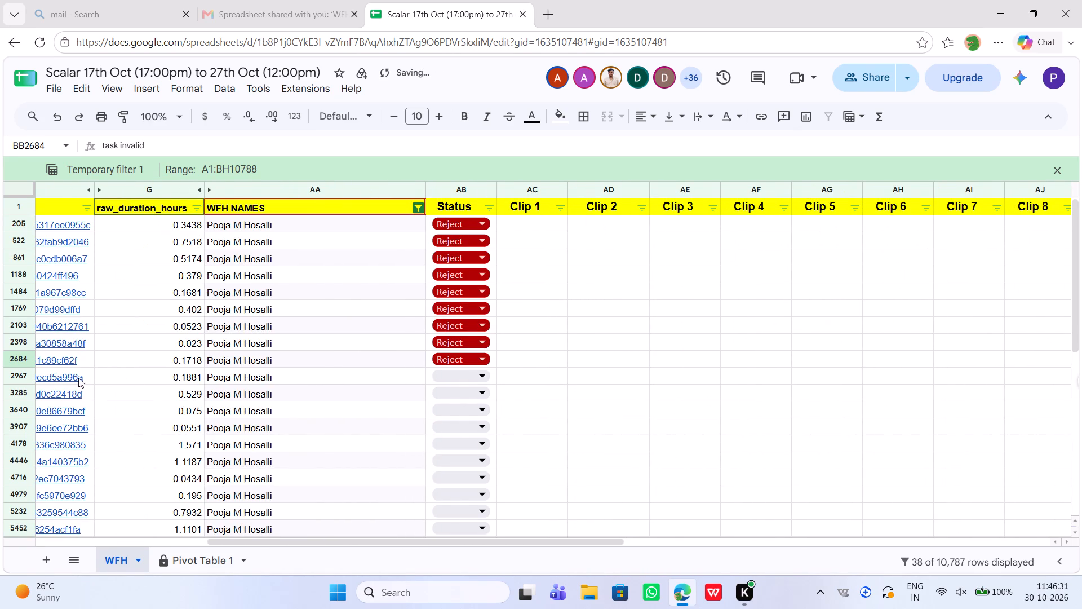
click(78, 378)
click(104, 401)
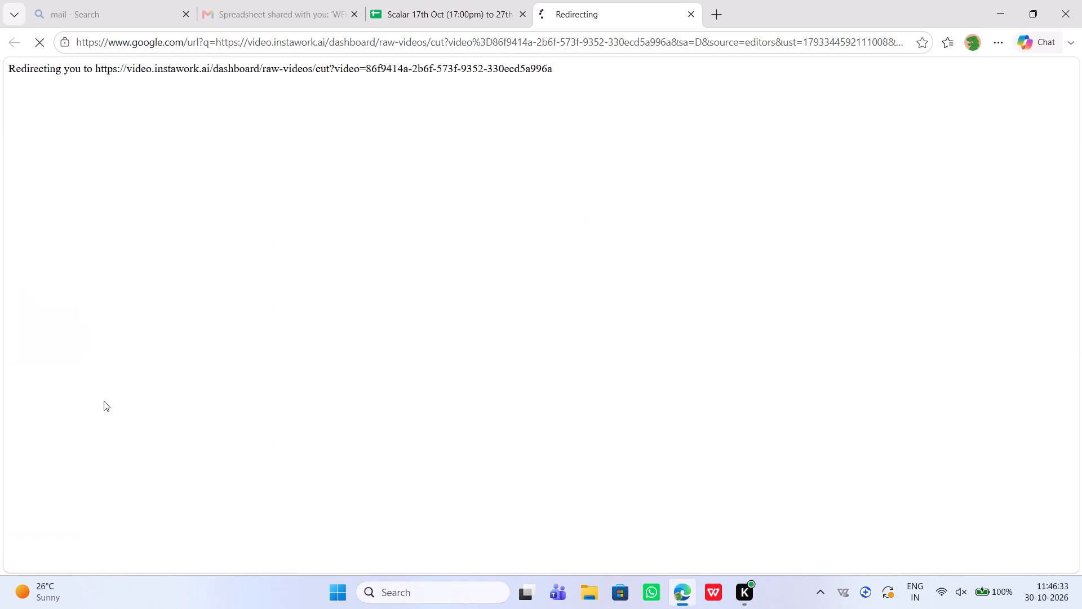
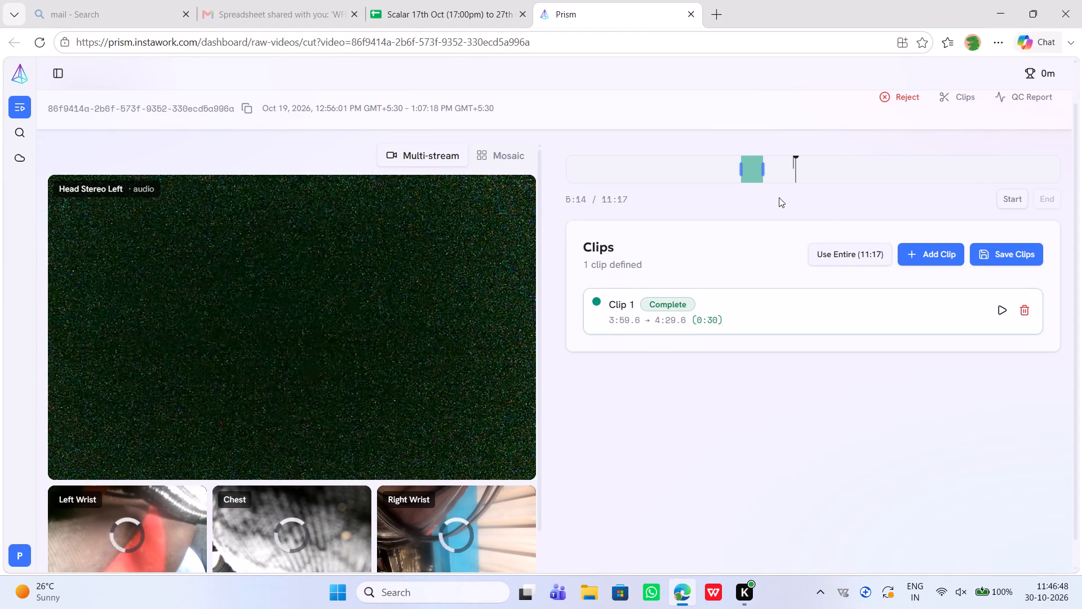
View the row 2967 raw video at about 8:50 and at its end, checking all camera streams.
scroll(778, 197, down, 1)
click(725, 425)
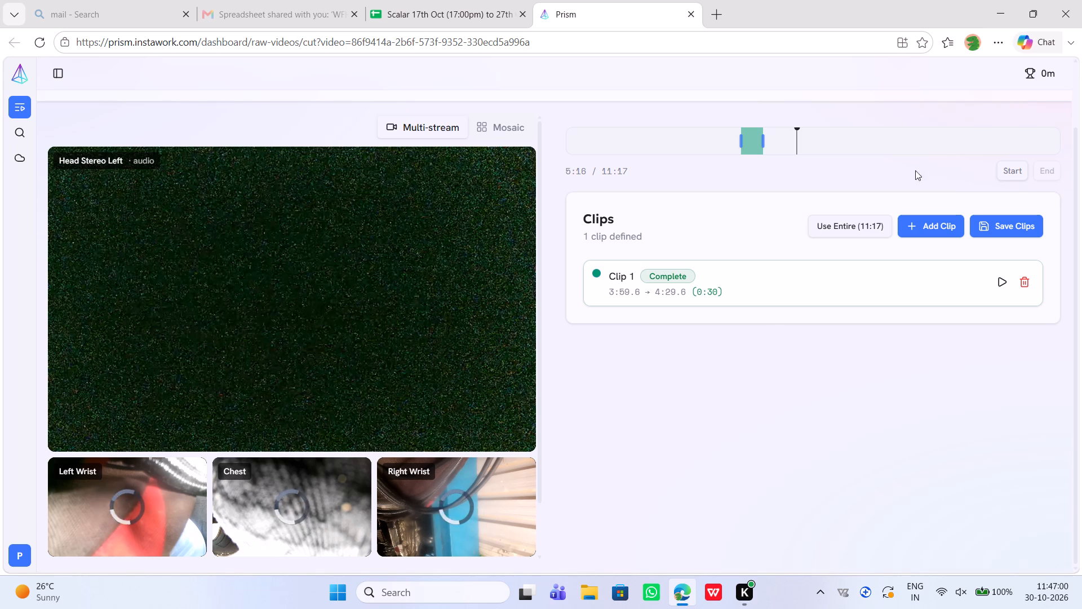
click(951, 148)
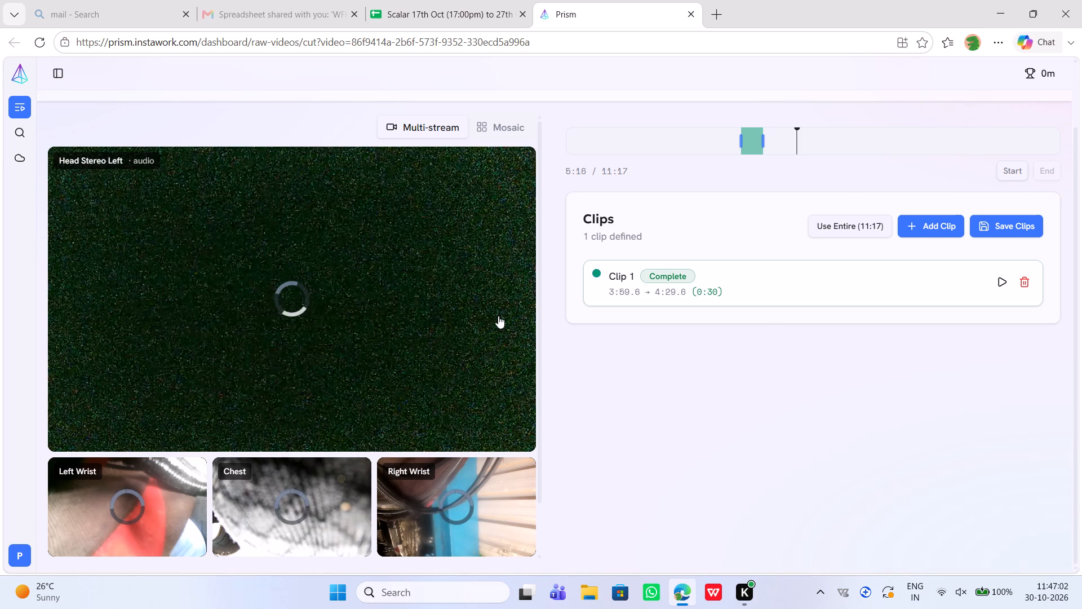
scroll(498, 316, down, 1)
click(635, 478)
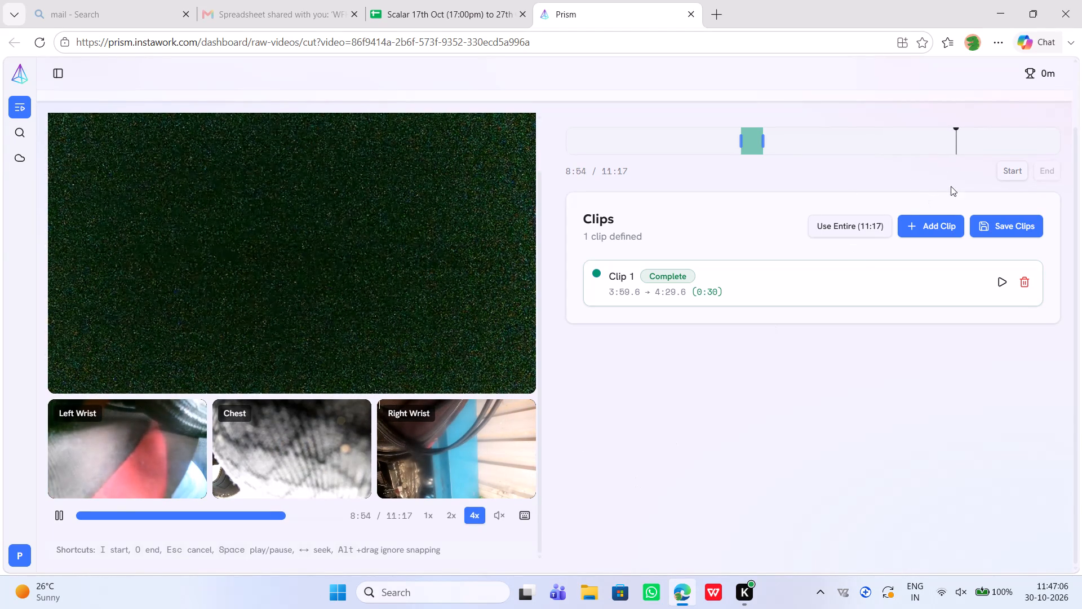
click(1056, 141)
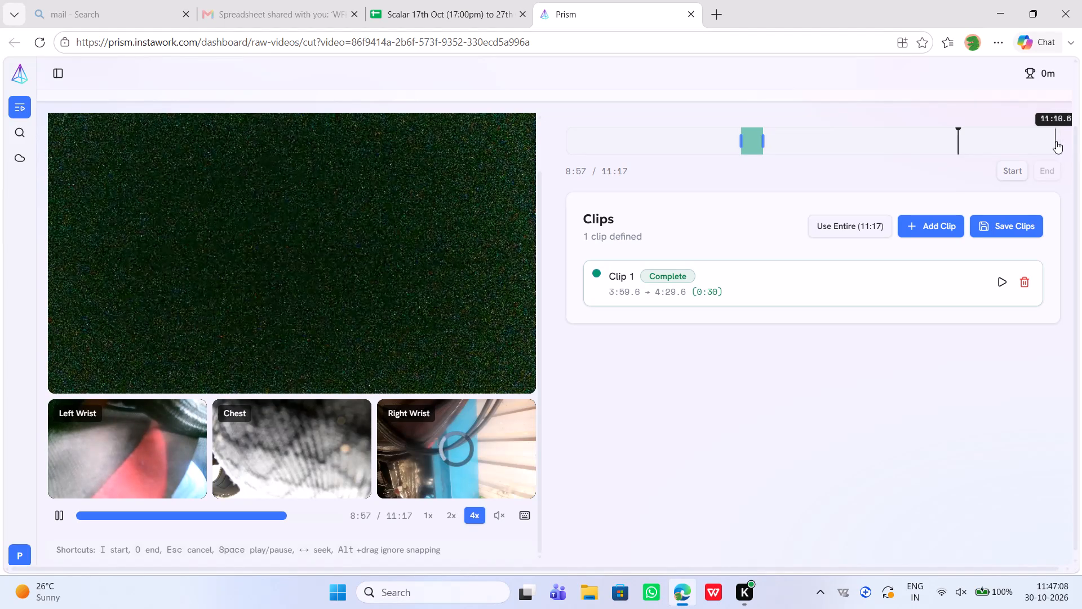
click(866, 85)
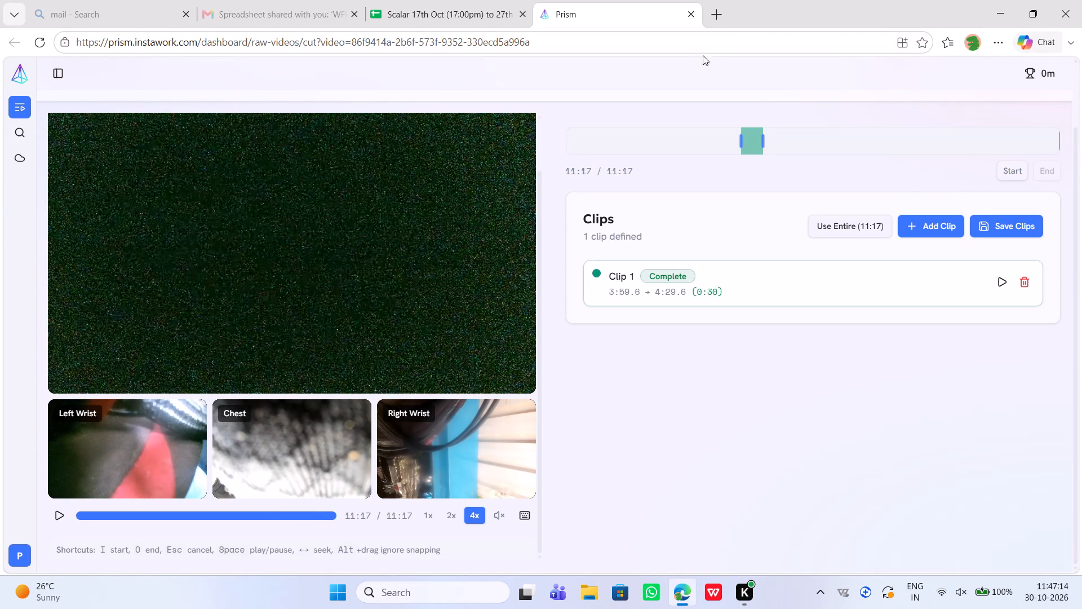
Return to the WFH sheet and set the Status of row 2967 to "Reject".
click(495, 21)
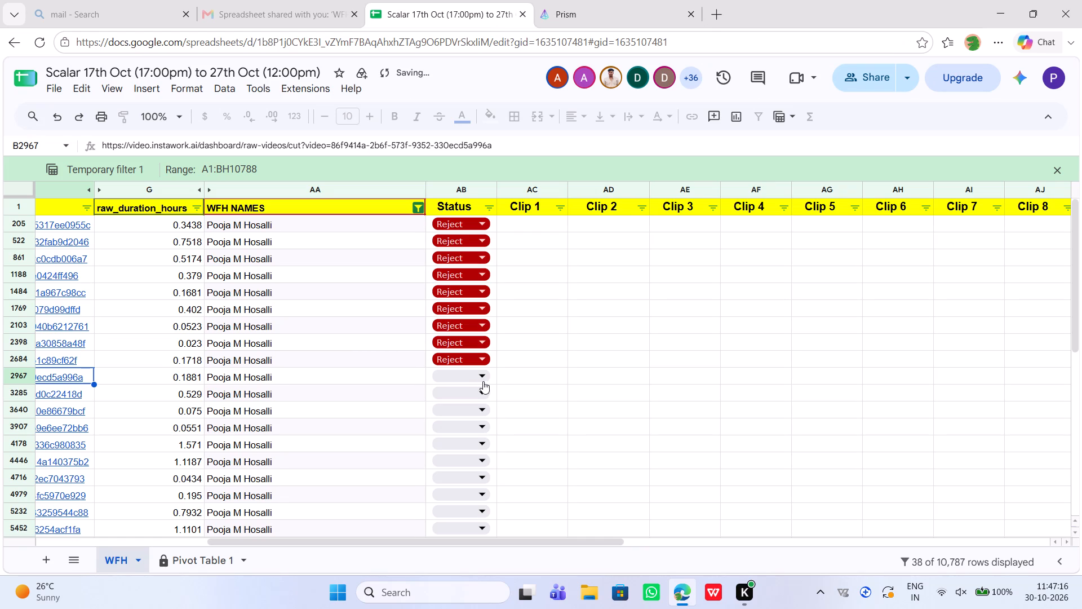
click(483, 382)
drag(483, 378, 500, 442)
click(500, 442)
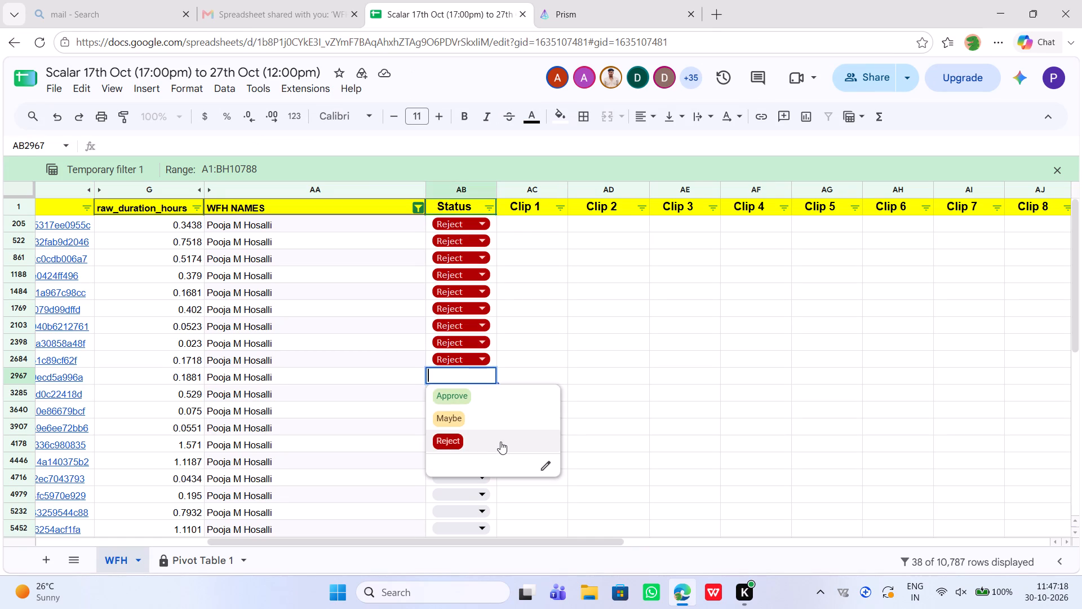
Set the Segment of row 2967 to "Task not visible" after looking through the available options.
scroll(596, 449, left, 6)
click(604, 377)
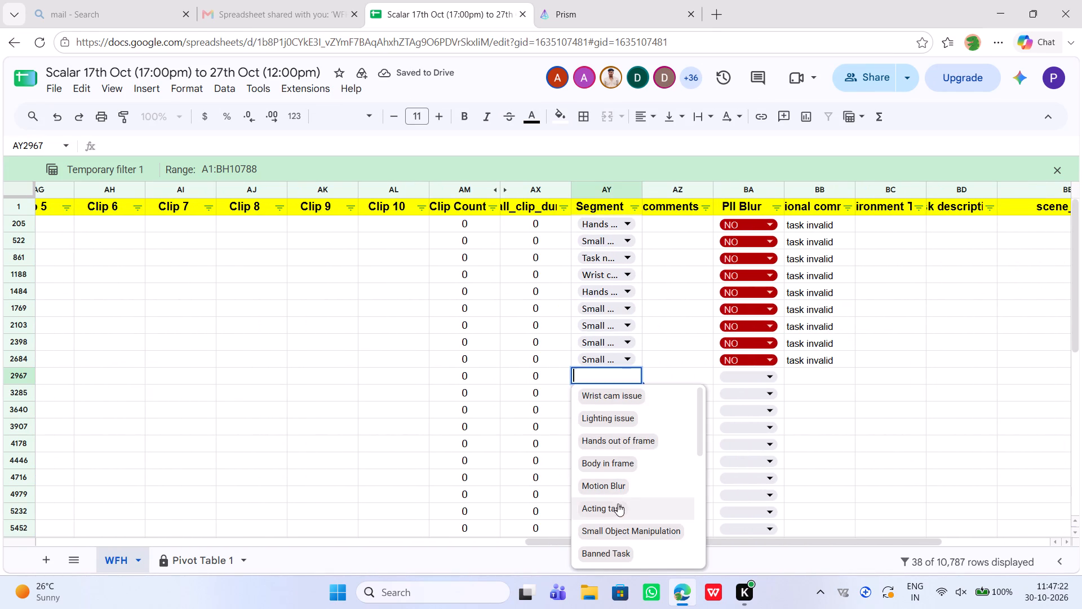
scroll(628, 533, down, 2)
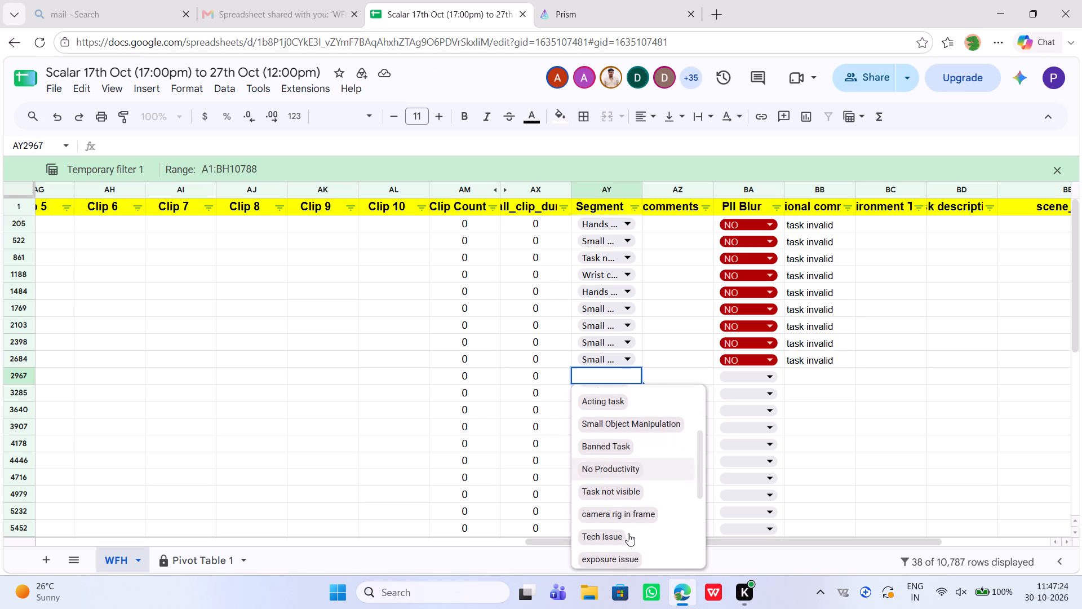
scroll(628, 533, down, 2)
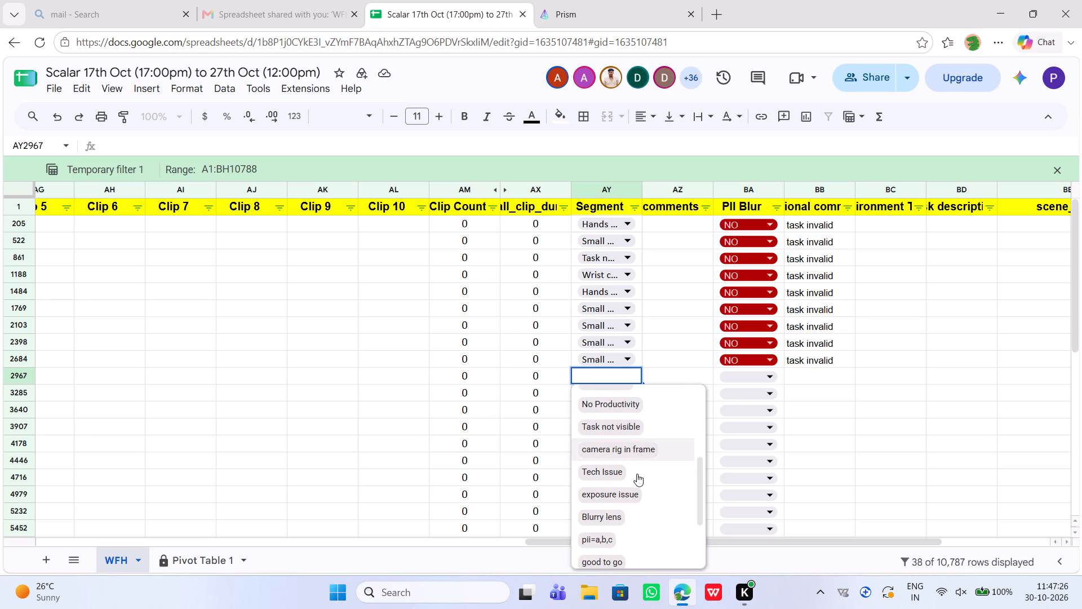
scroll(638, 505, down, 1)
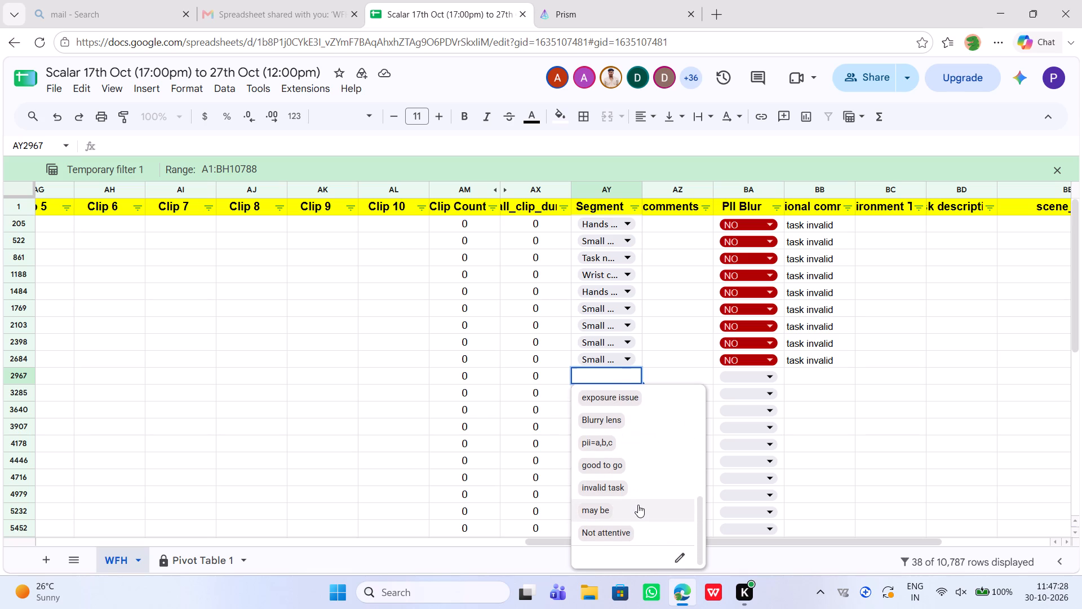
scroll(638, 505, up, 1)
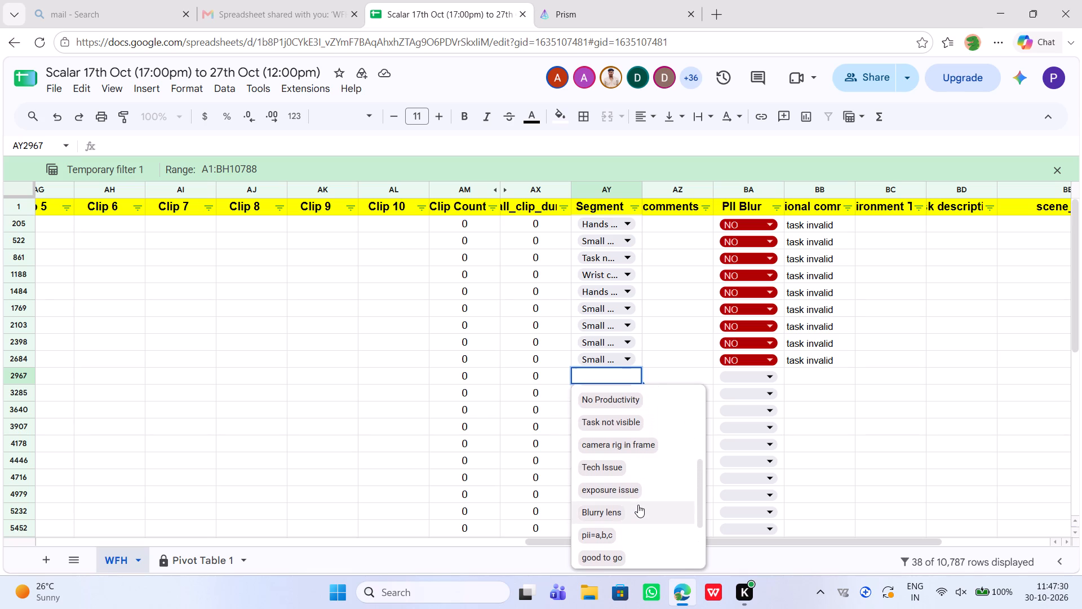
scroll(638, 505, up, 1)
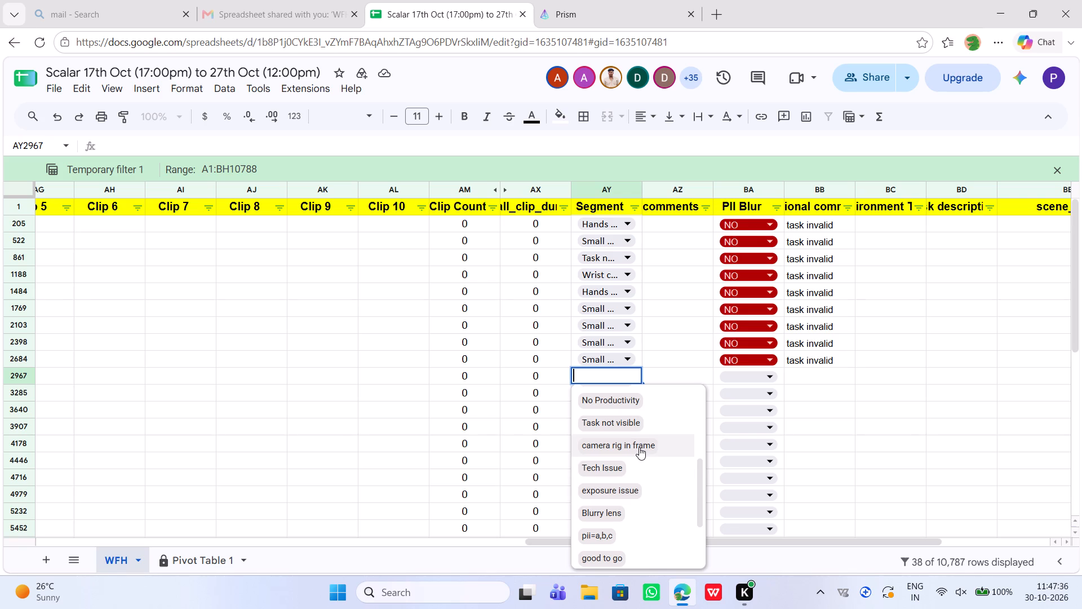
scroll(639, 447, up, 1)
scroll(637, 517, up, 2)
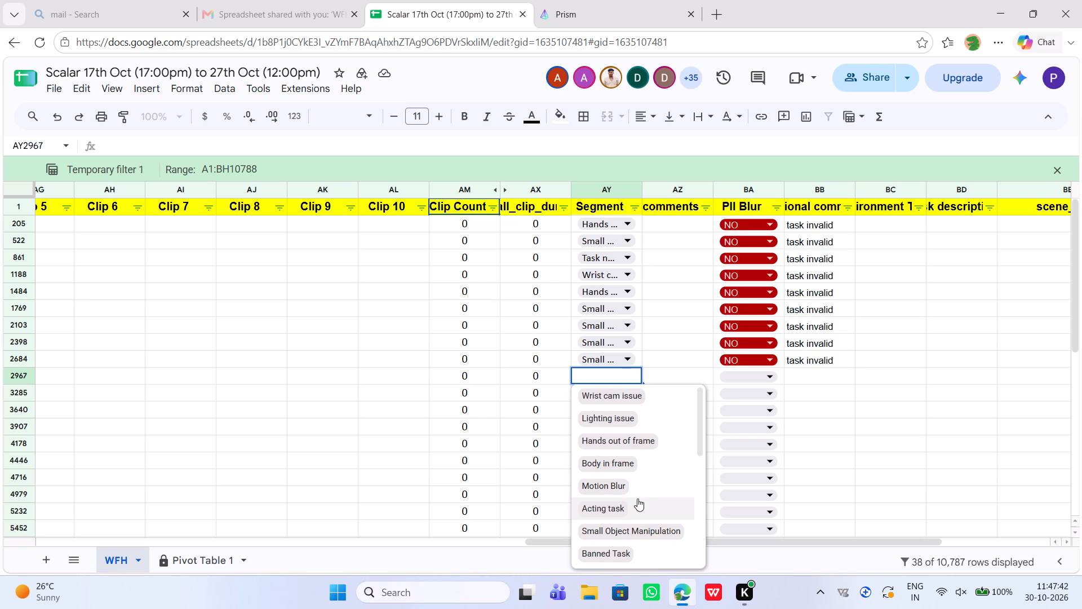
scroll(637, 498, down, 5)
scroll(637, 498, up, 3)
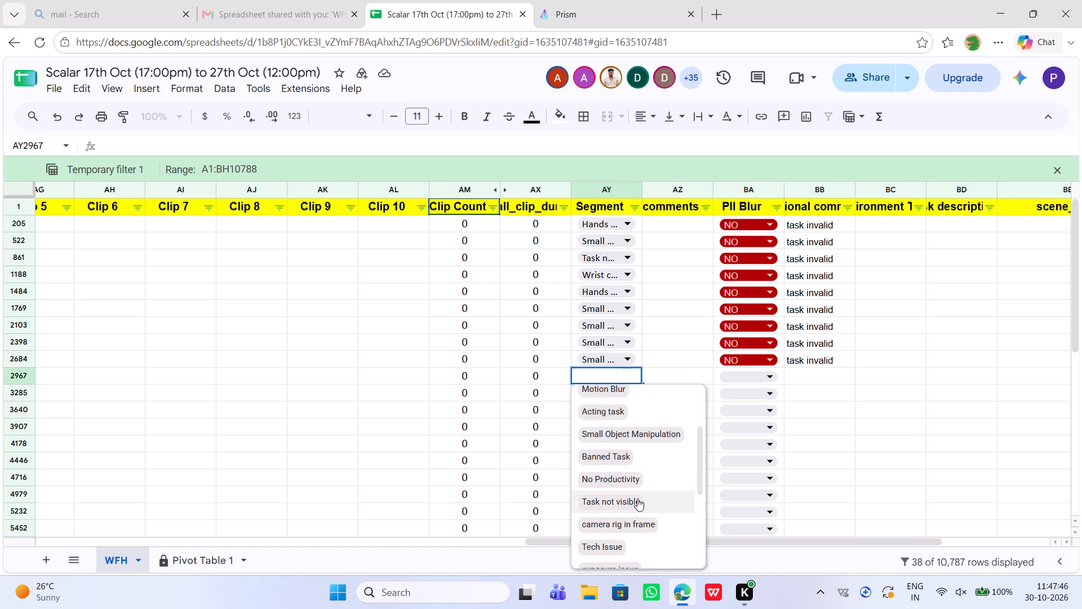
click(637, 498)
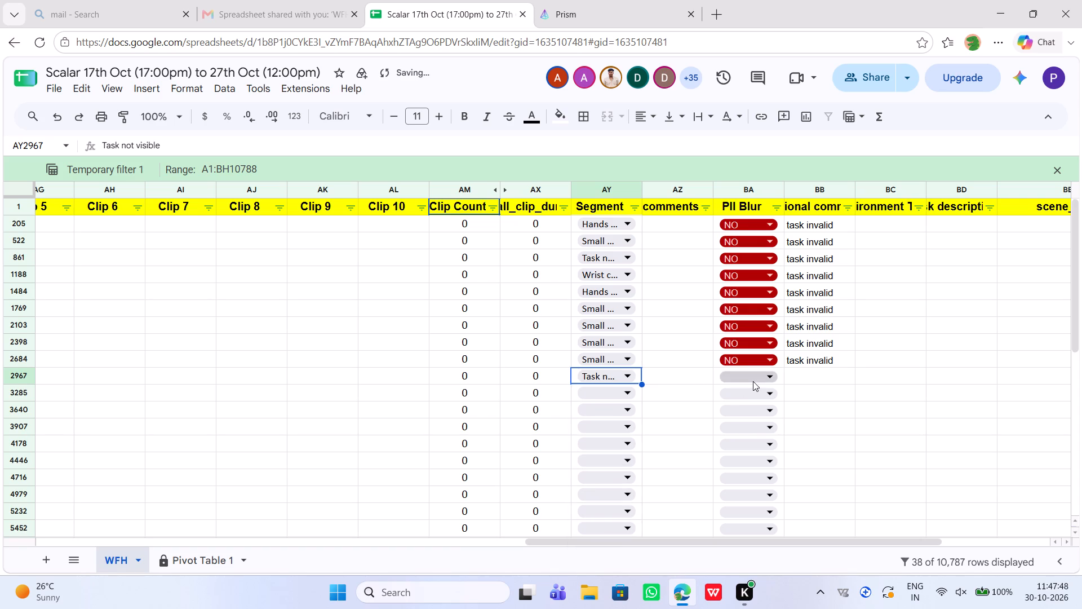
Set PII Blur to "NO" for row 2967 and enter the comment "no task and hands are visible" in column BB.
drag(753, 381, 758, 422)
click(758, 422)
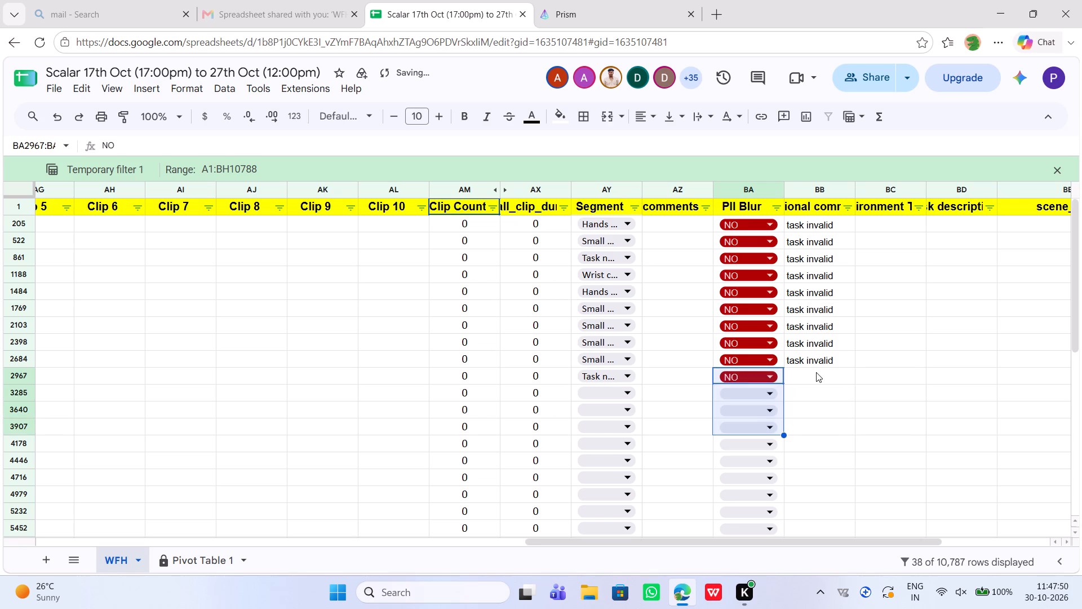
click(816, 373)
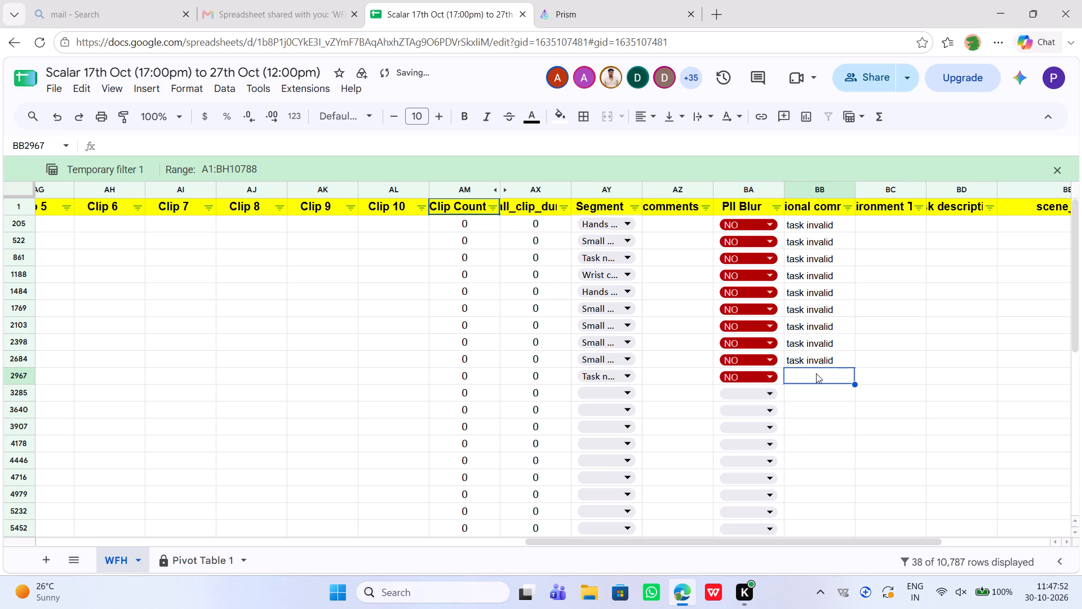
text(no task and)
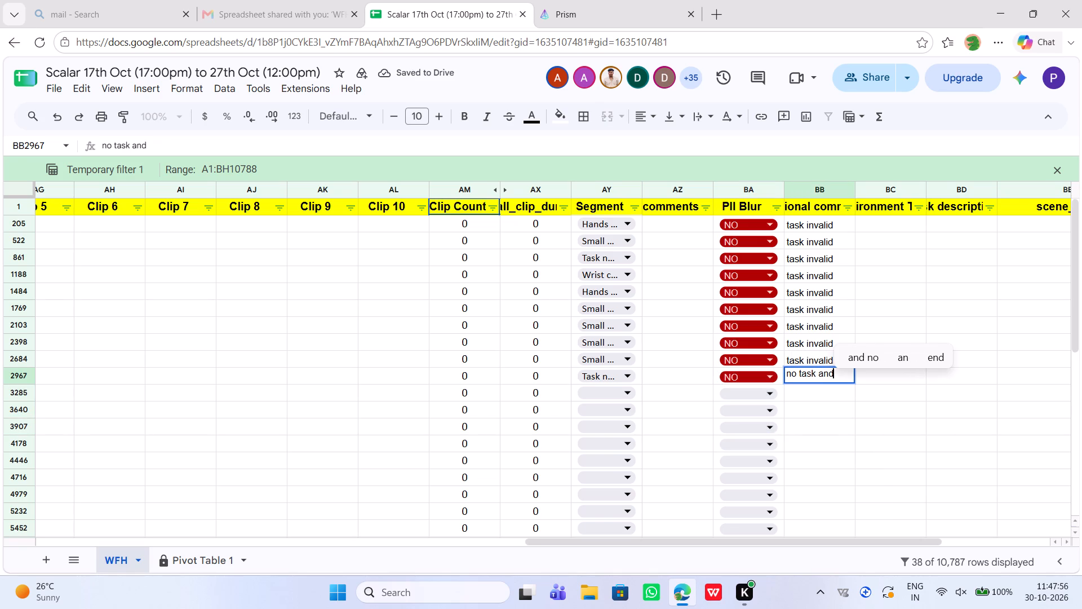
key(h)
key(BackSpace)
key(space)
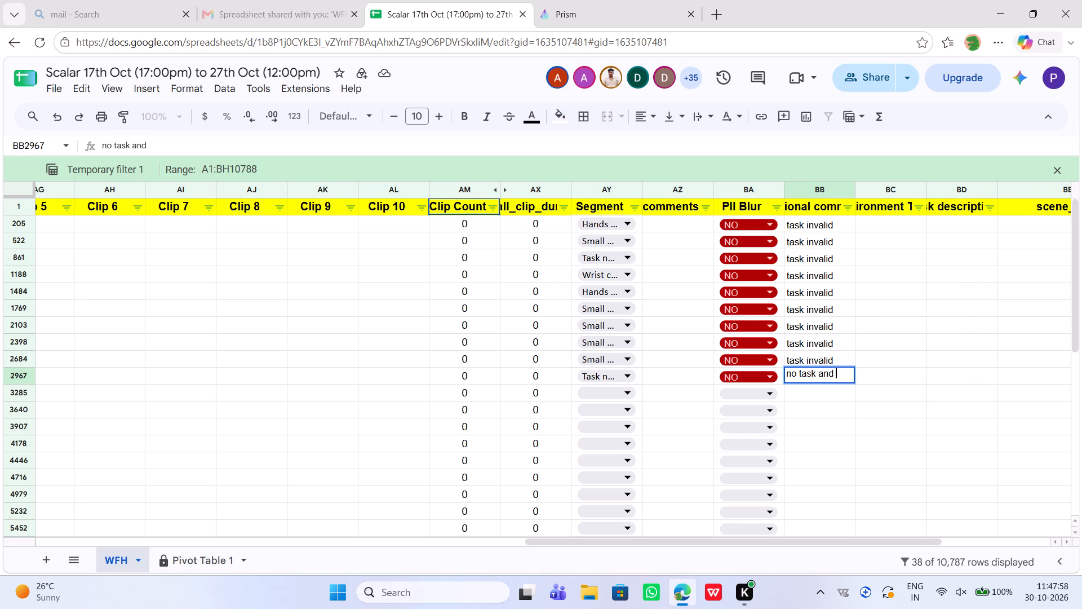
text(hands are visible)
click(374, 376)
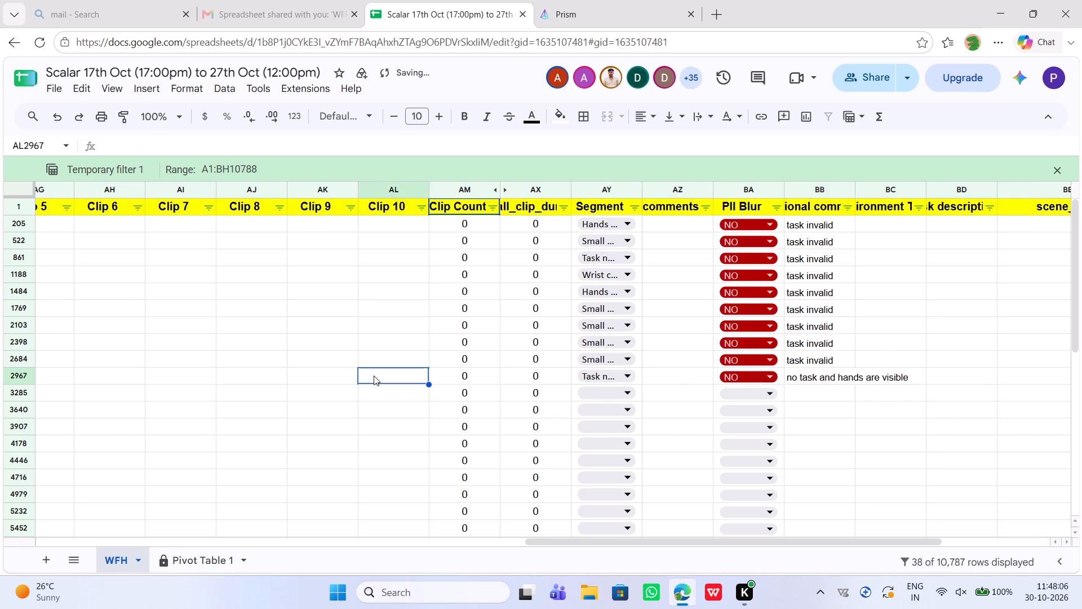
Close the reviewed video's page and open the raw video linked in row 3285, the next row with an empty Status.
scroll(374, 376, right, 6)
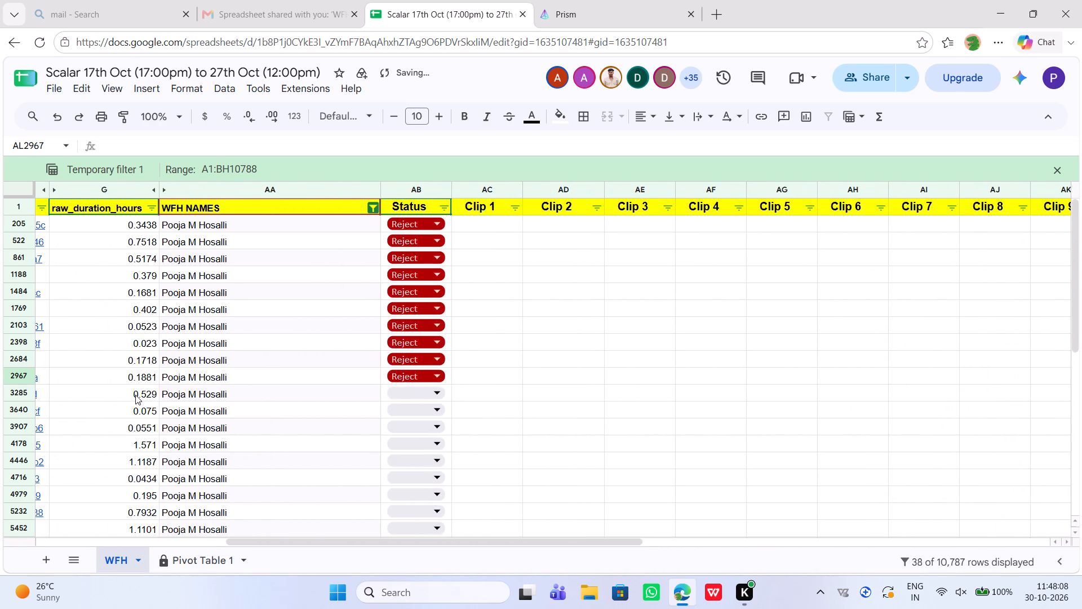
scroll(135, 395, right, 1)
click(659, 11)
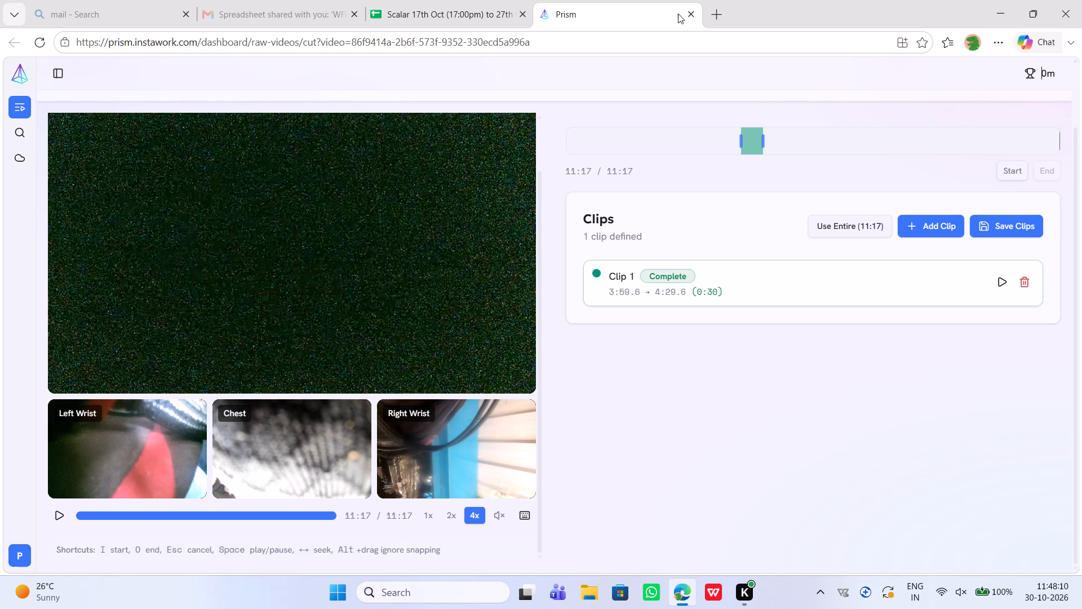
click(686, 14)
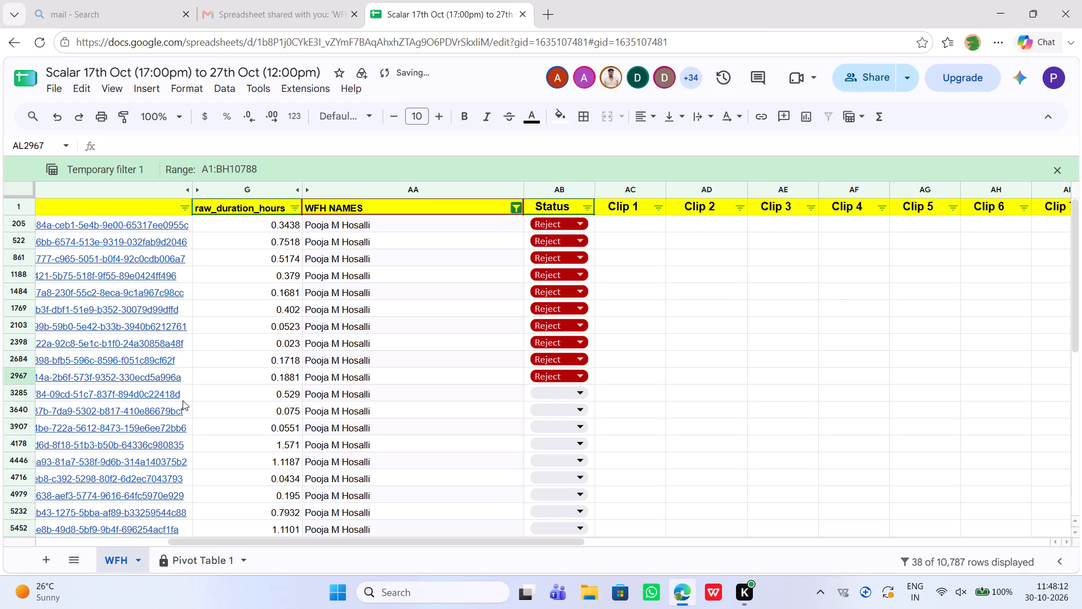
click(180, 398)
click(161, 415)
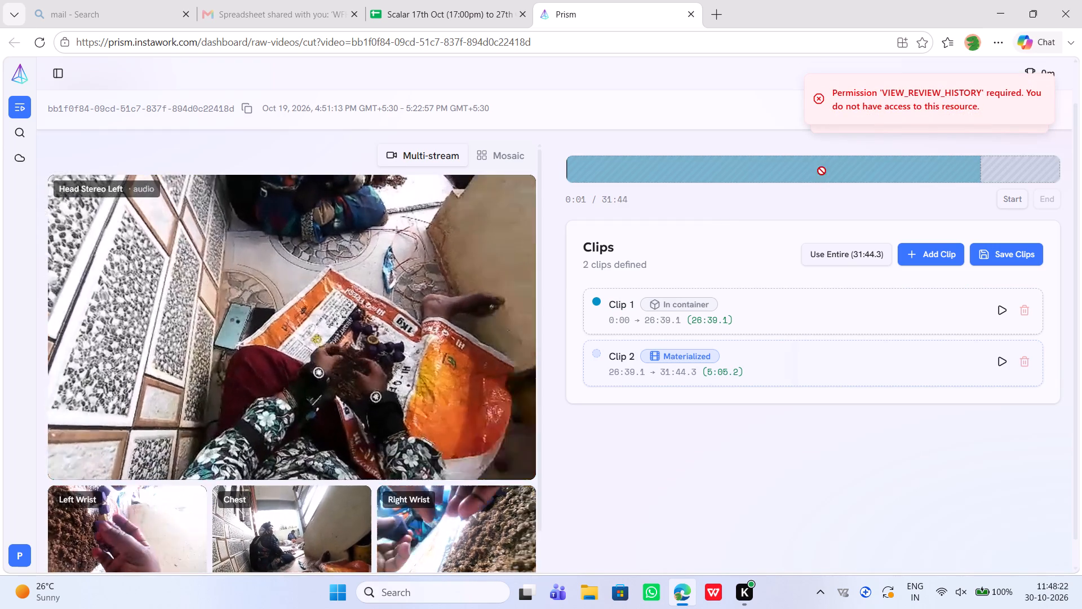
View the row 3285 raw video near the middle and at its end.
click(824, 166)
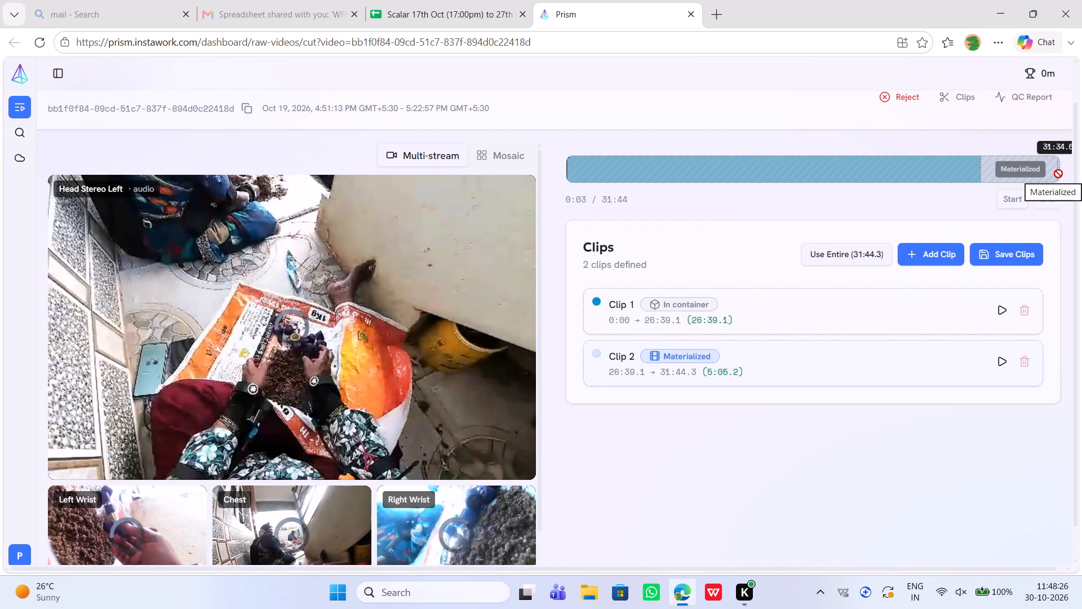
click(1058, 174)
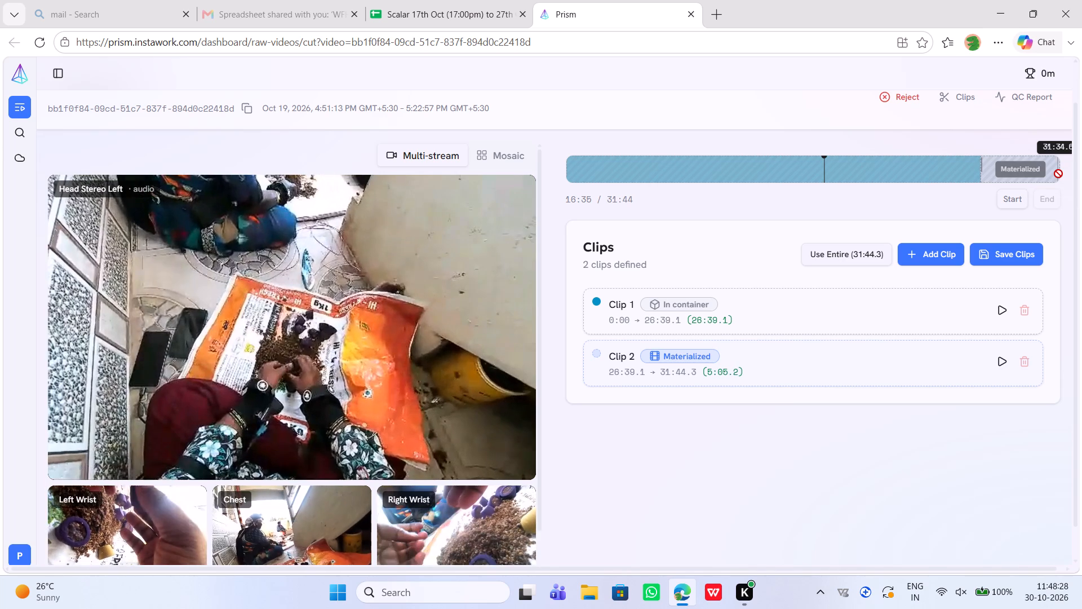
click(724, 122)
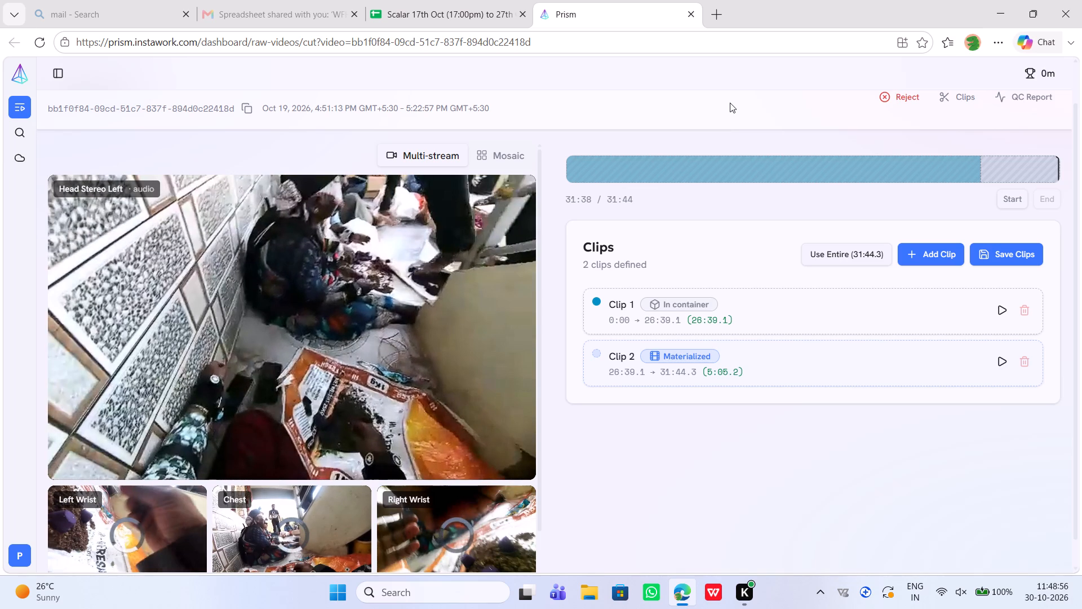
click(730, 103)
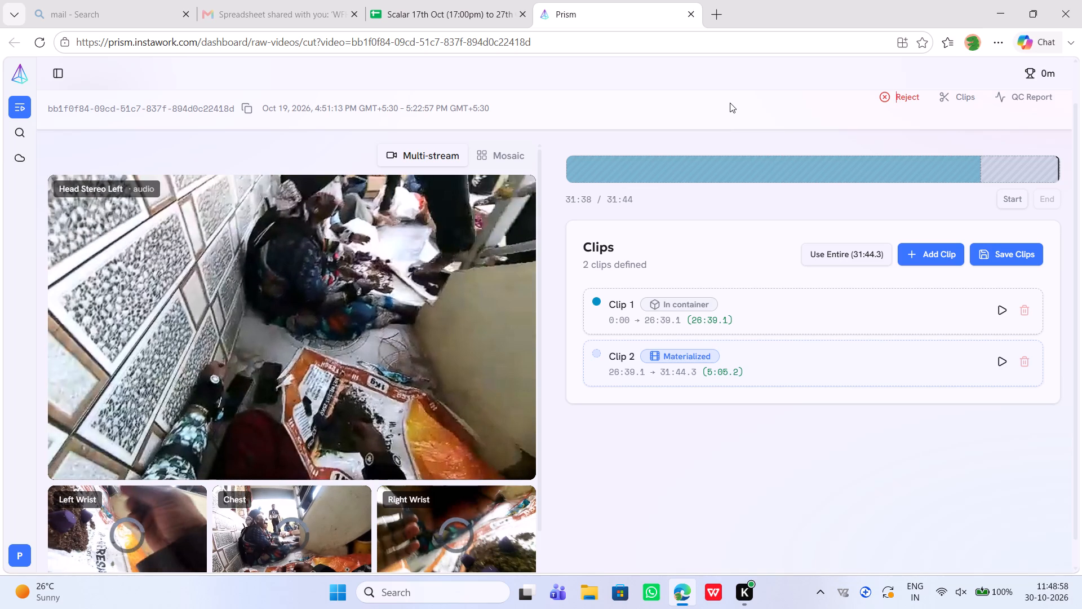
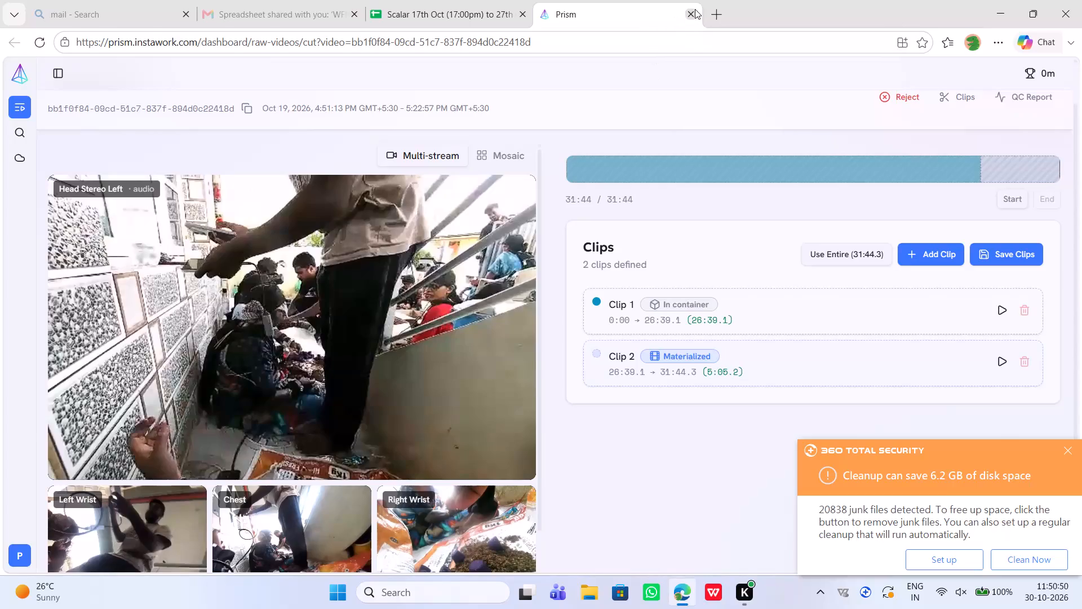
Close the row 3285 raw video page and return to the WFH sheet at that row's Status cell.
click(695, 9)
click(580, 396)
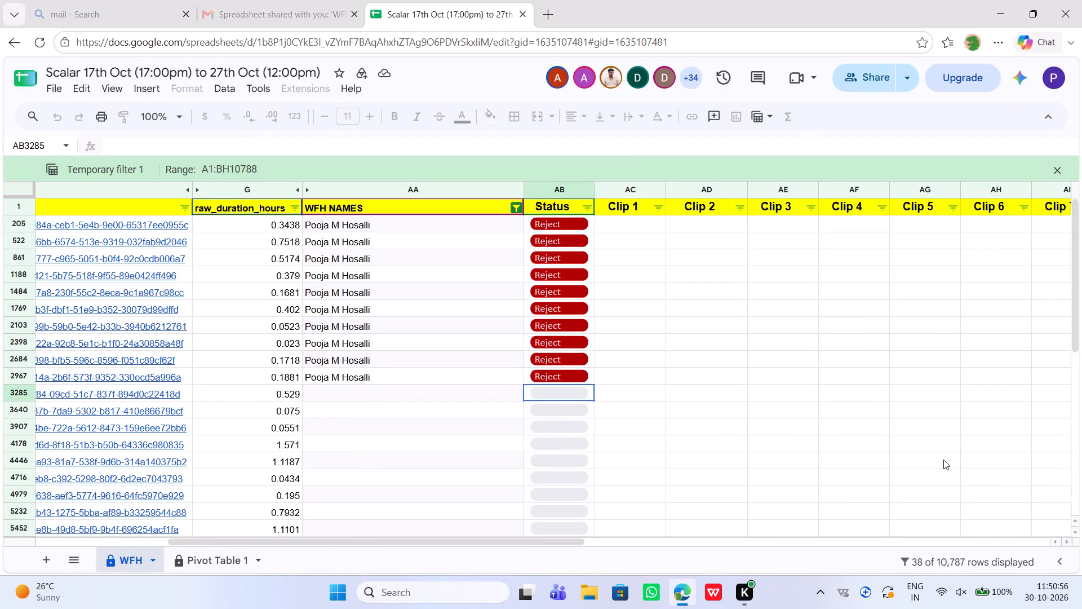
click(831, 429)
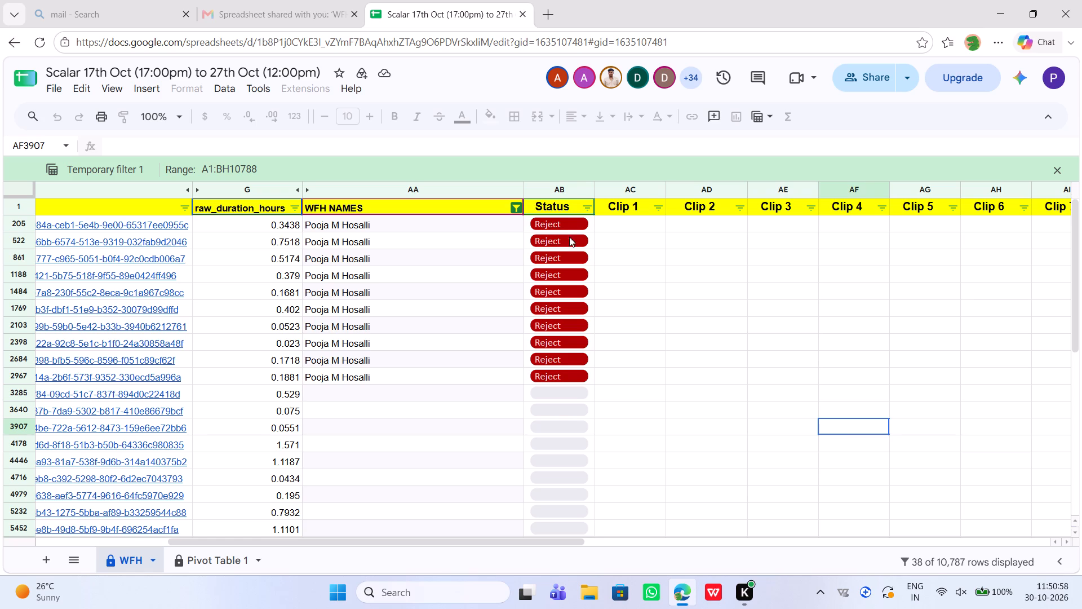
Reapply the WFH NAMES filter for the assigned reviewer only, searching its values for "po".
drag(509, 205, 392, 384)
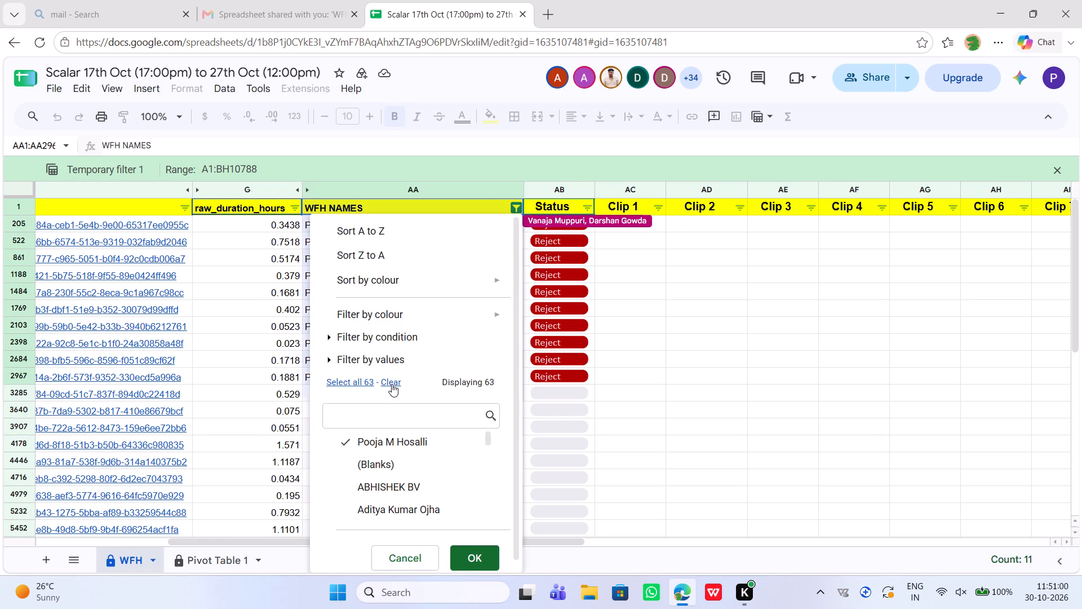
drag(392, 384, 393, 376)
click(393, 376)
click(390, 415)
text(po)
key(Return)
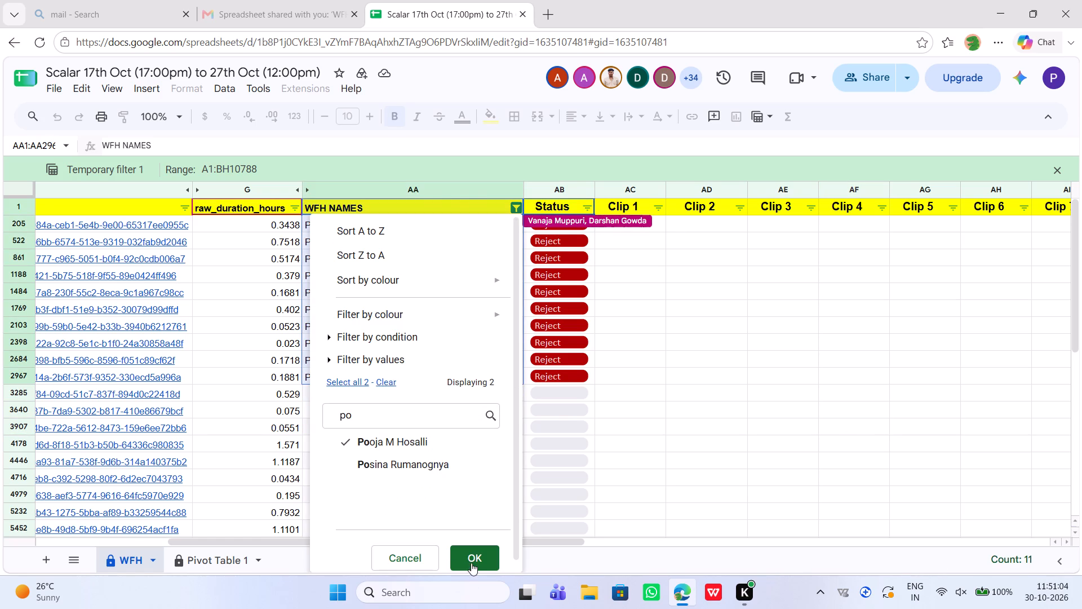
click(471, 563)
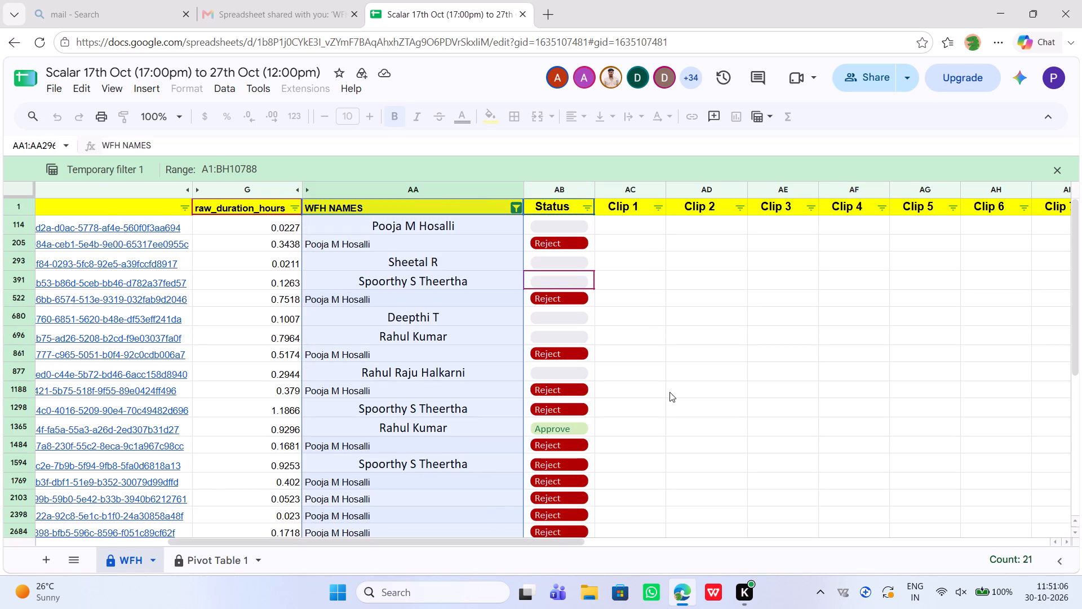
Deselect the WFH NAMES range and reload the Scalar spreadsheet.
click(669, 392)
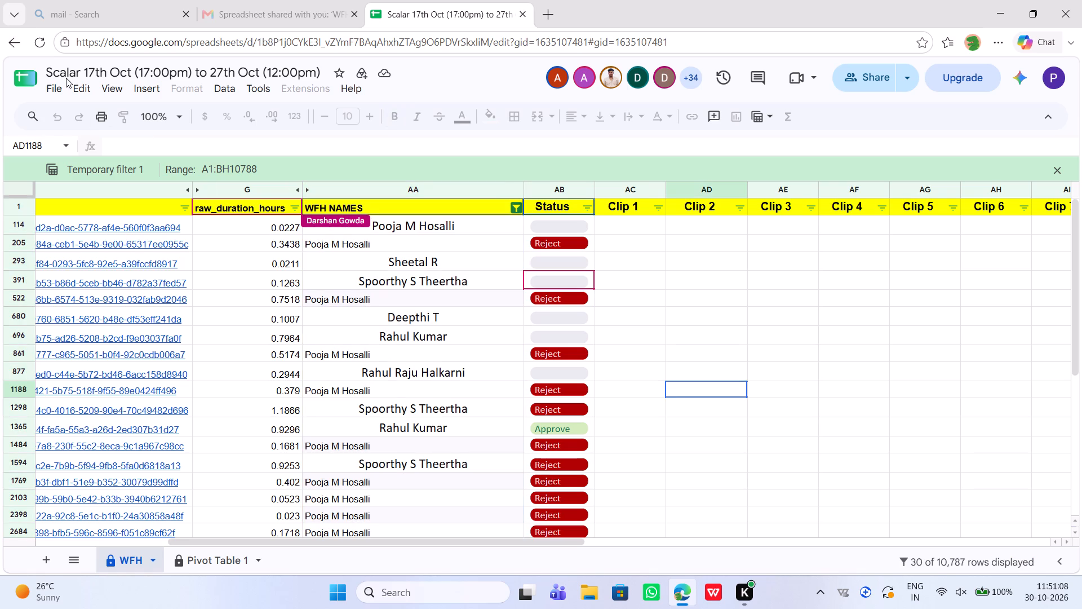
click(36, 42)
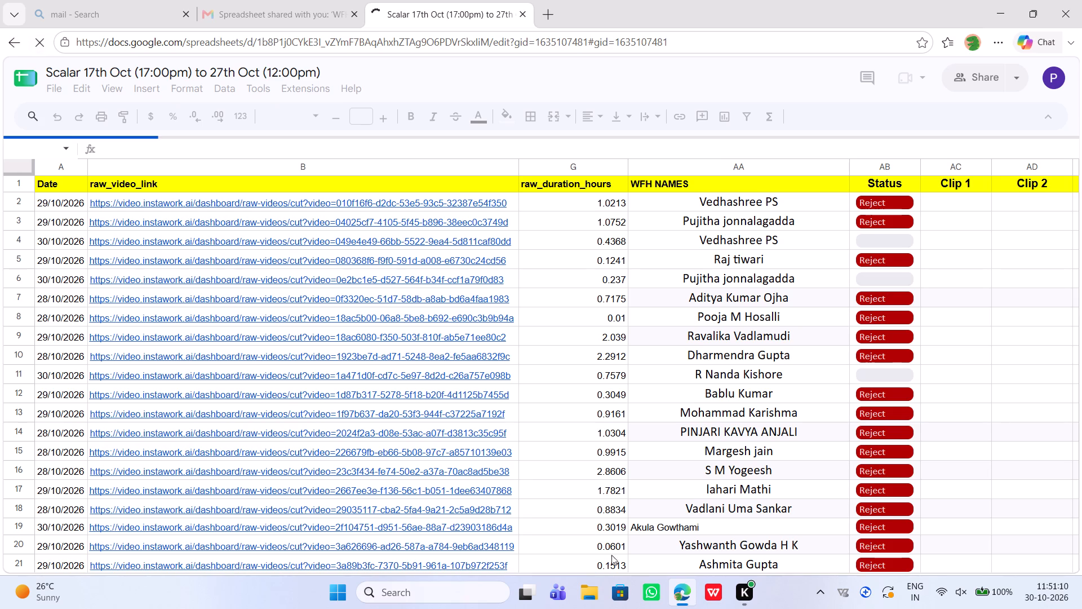
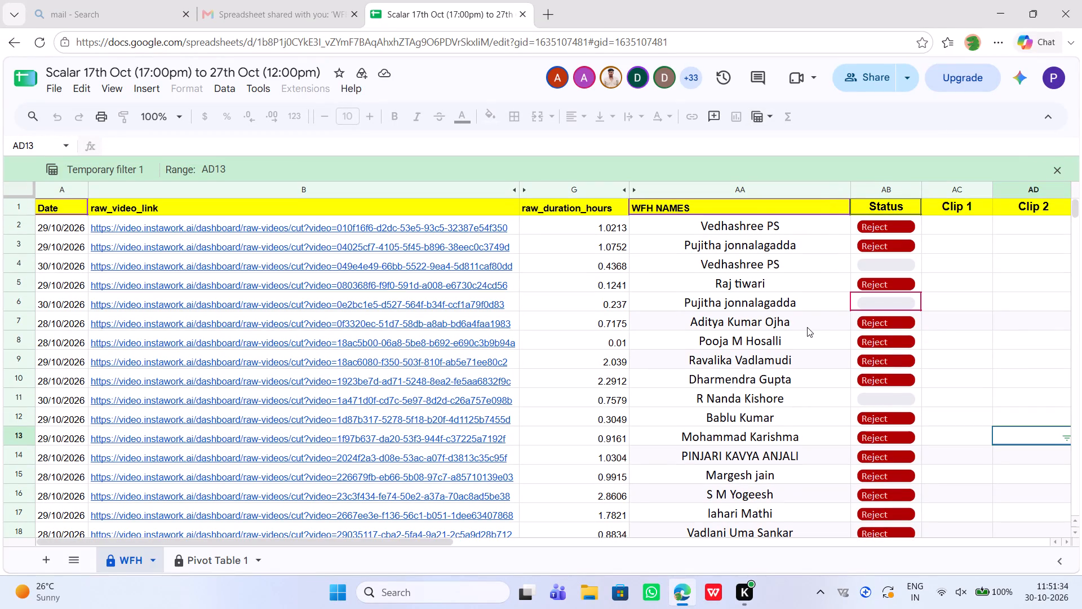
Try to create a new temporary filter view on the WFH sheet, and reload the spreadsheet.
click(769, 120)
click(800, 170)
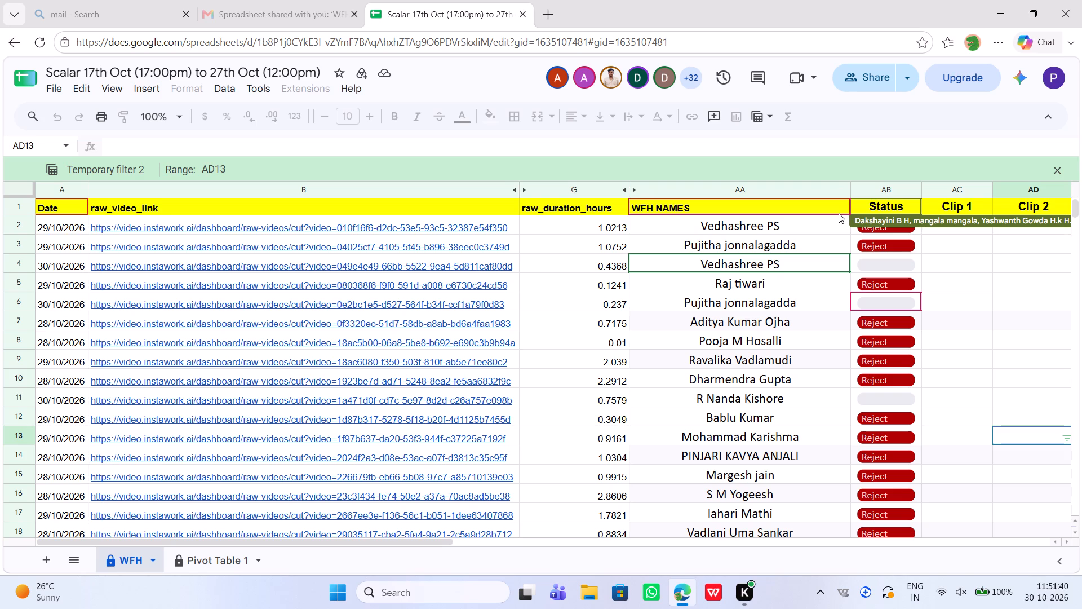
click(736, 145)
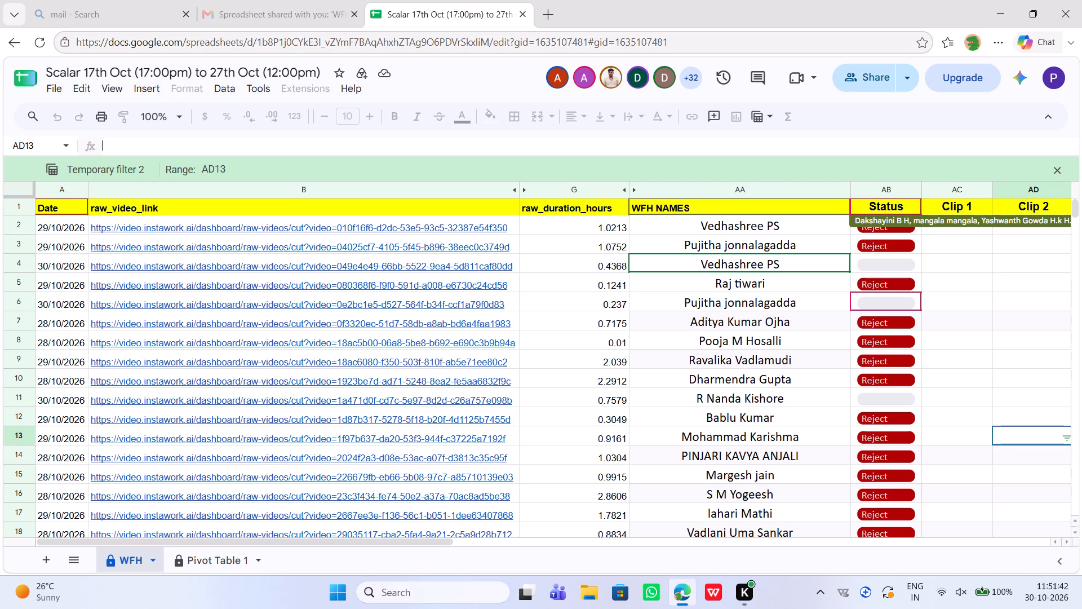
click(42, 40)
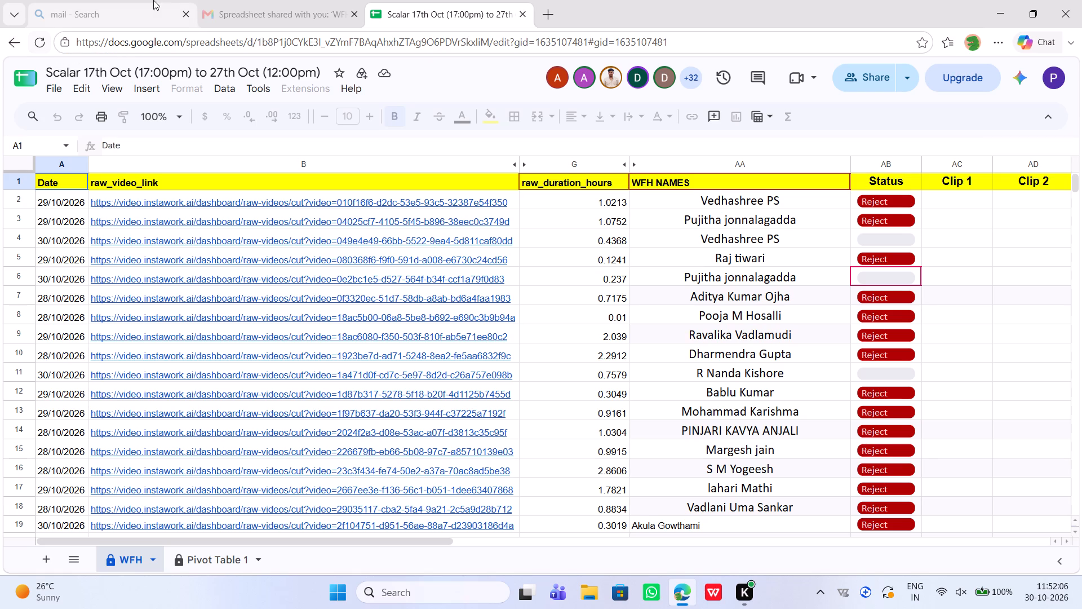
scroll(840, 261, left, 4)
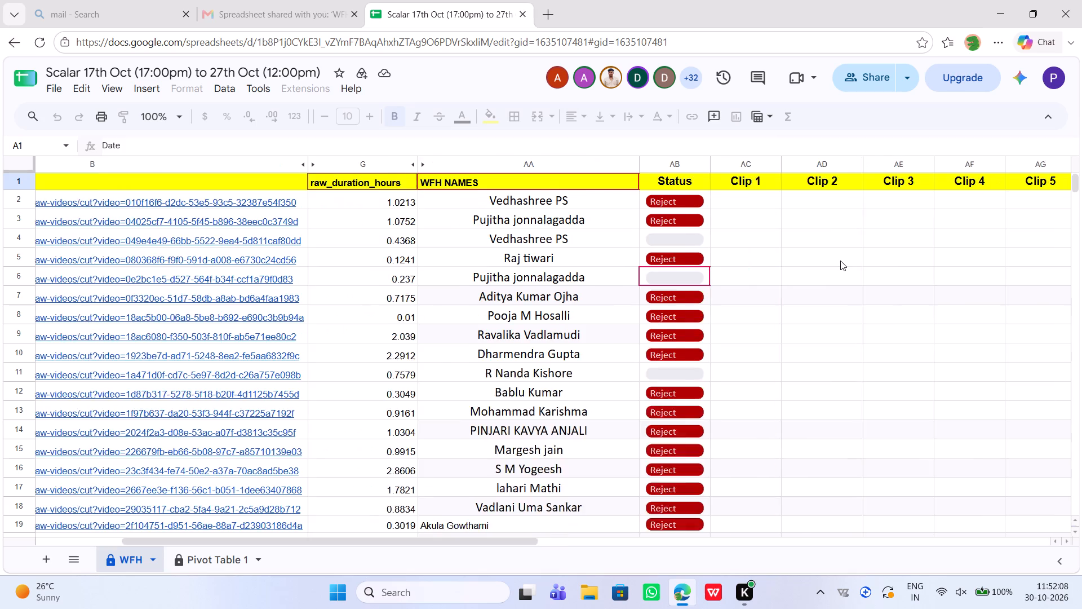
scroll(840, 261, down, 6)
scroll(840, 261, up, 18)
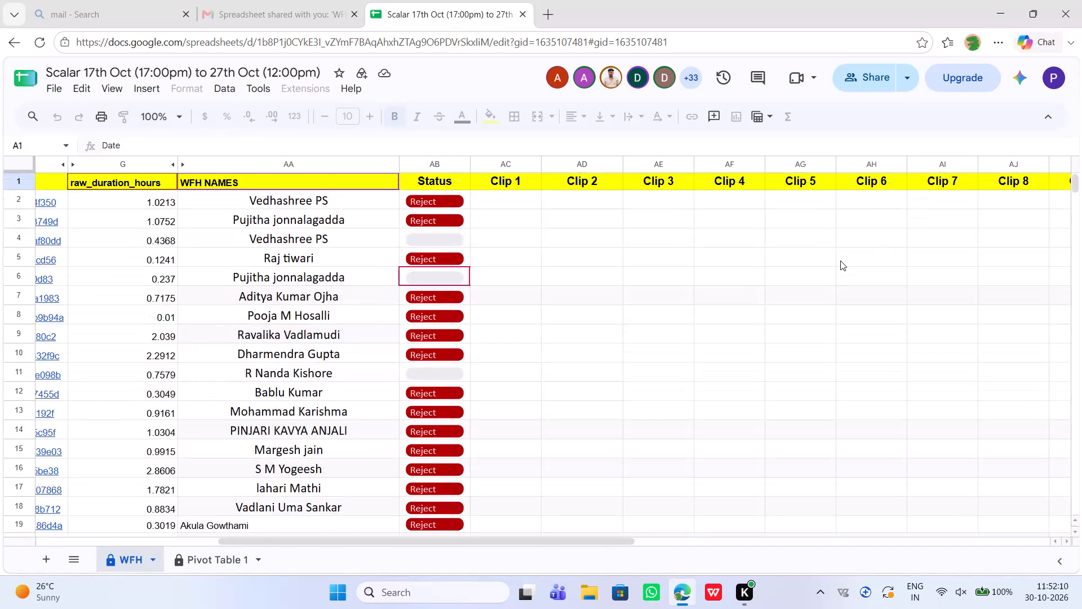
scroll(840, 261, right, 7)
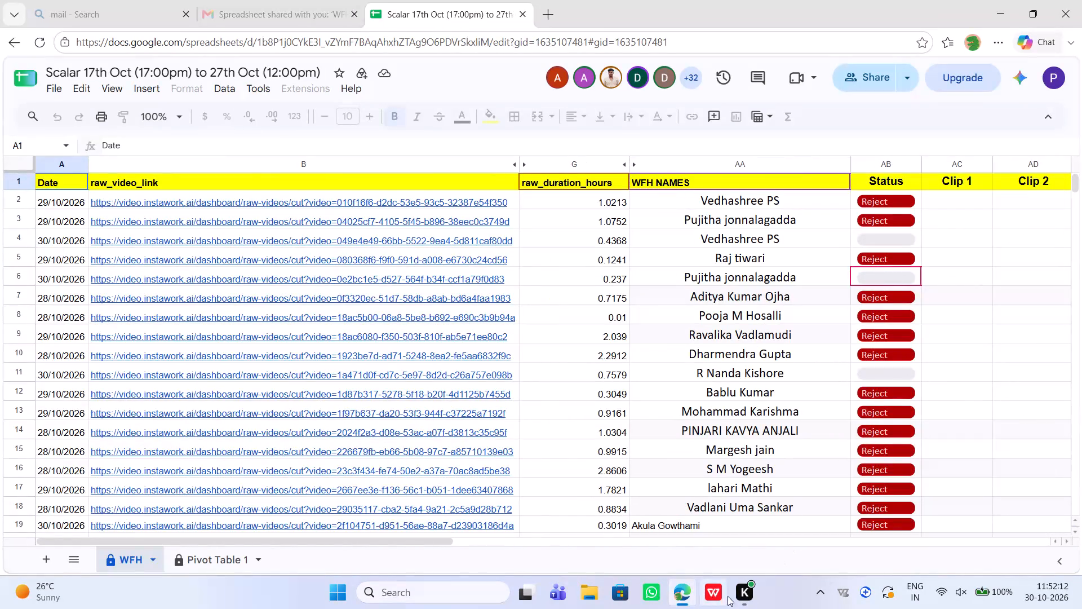
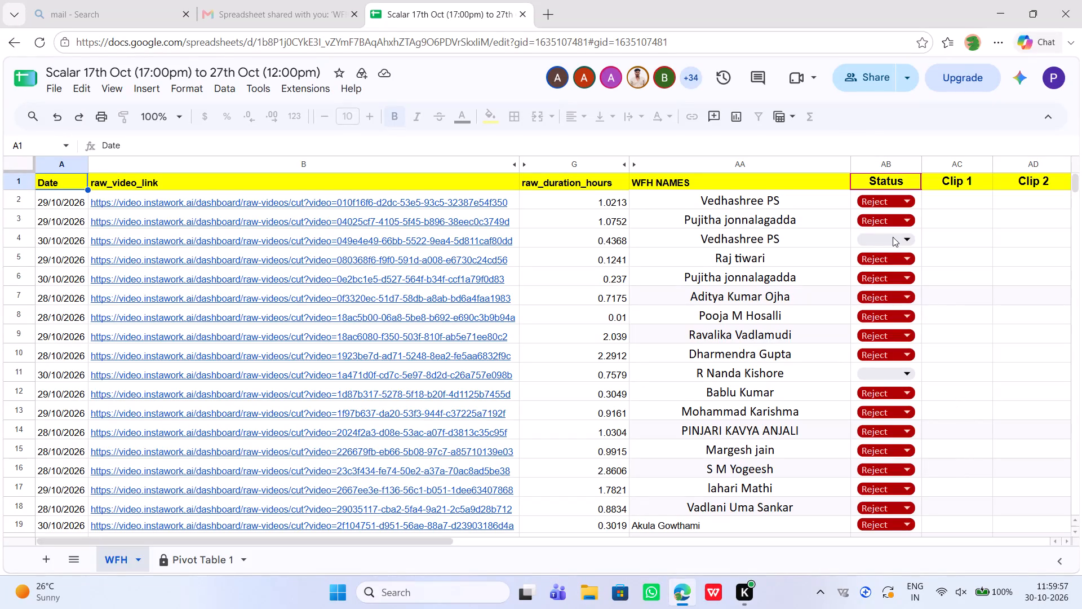
Create a temporary filter view and filter WFH NAMES to only the assigned reviewer, found by searching "poo".
click(795, 113)
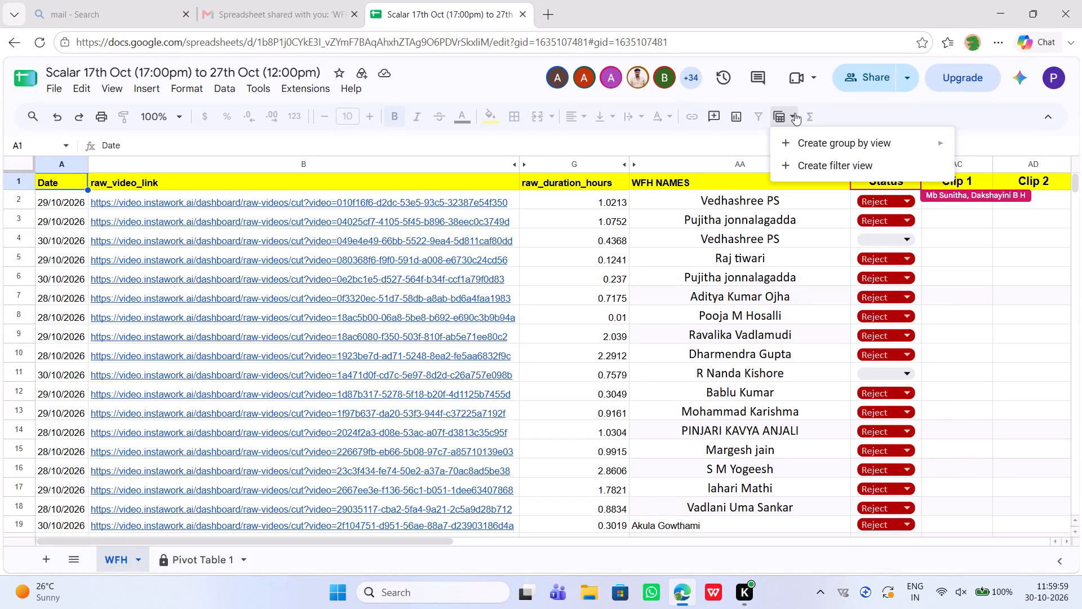
click(857, 157)
click(846, 211)
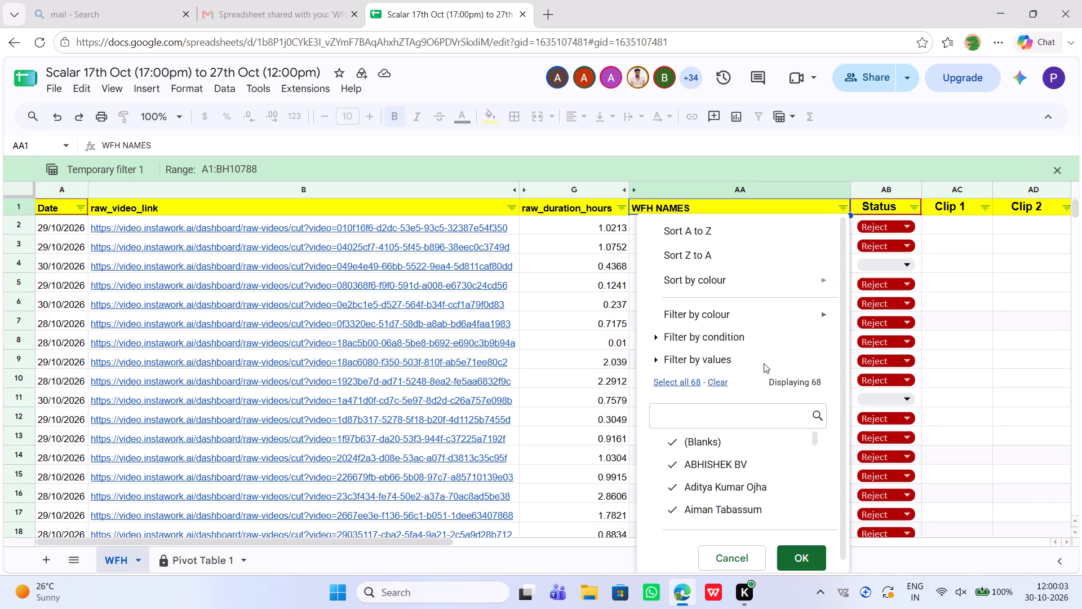
click(718, 382)
click(723, 412)
text(poo)
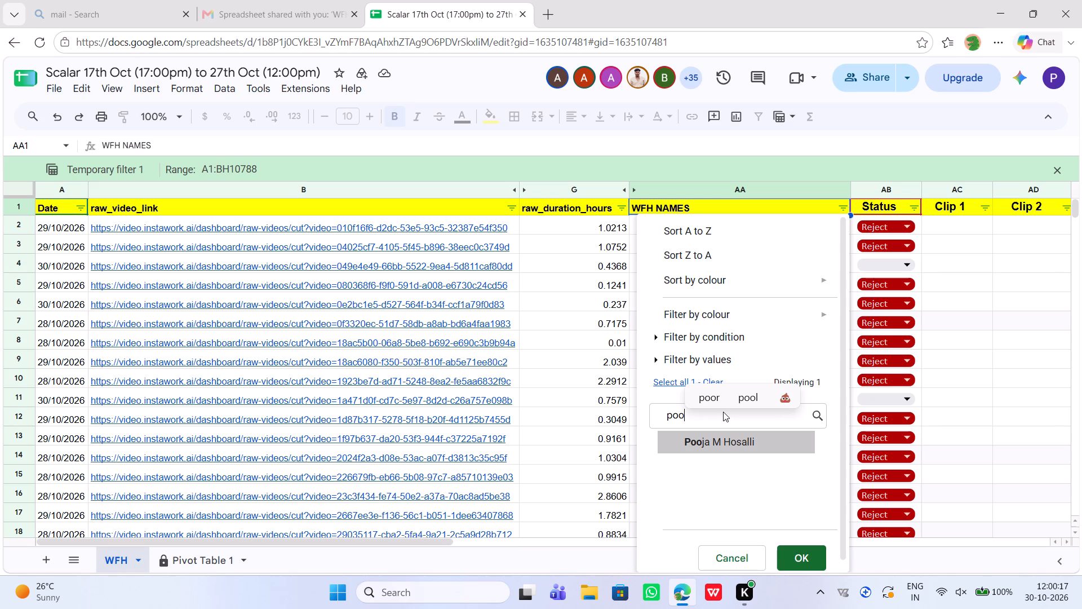
click(772, 444)
click(810, 557)
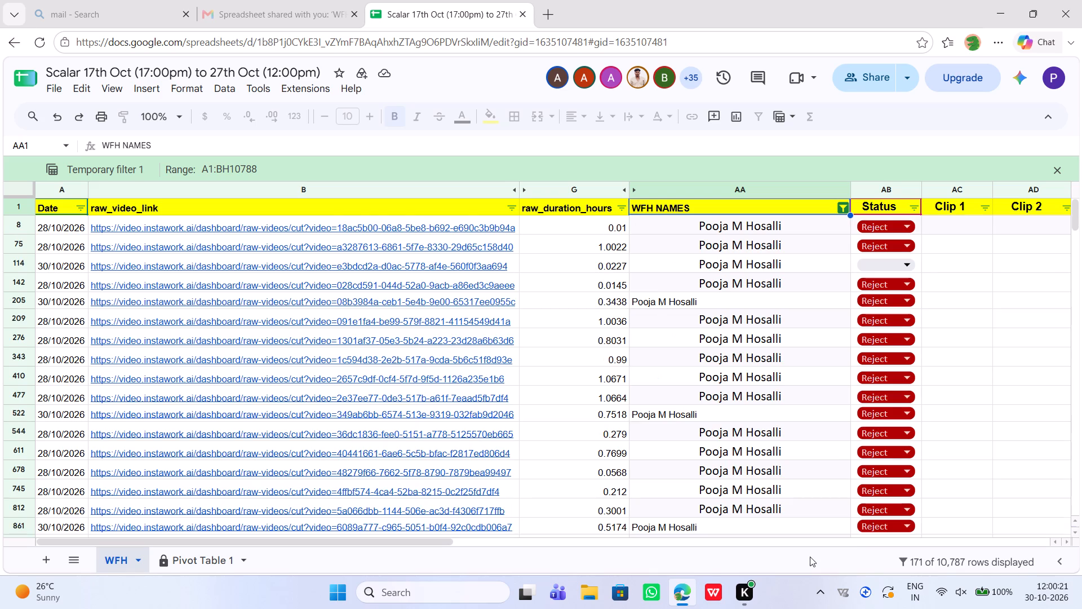
Filter the Date column to show only 30/10/2026.
scroll(807, 496, left, 1)
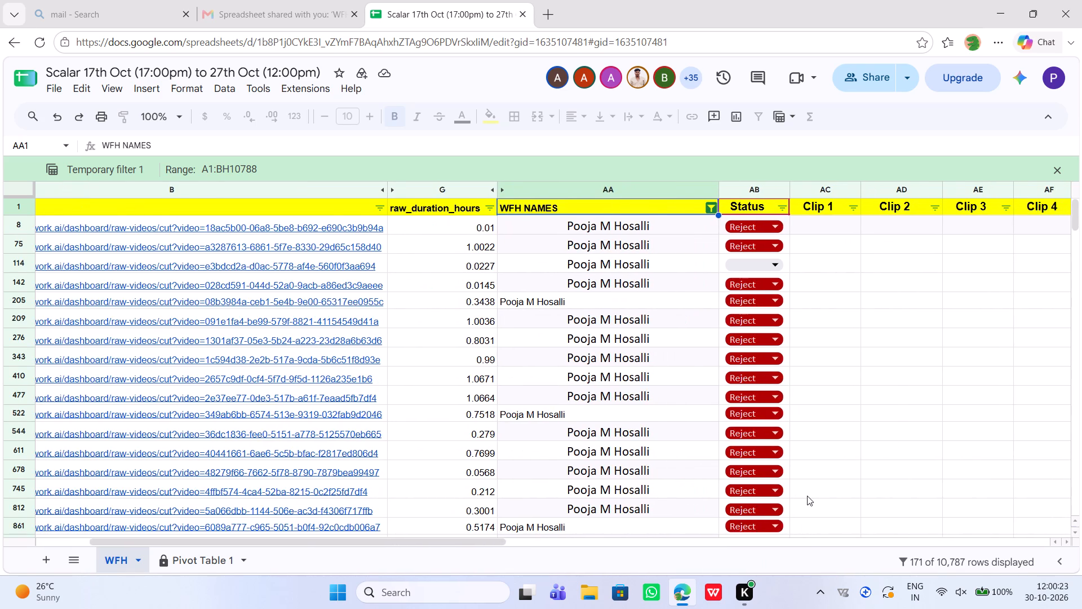
scroll(807, 496, right, 4)
click(81, 209)
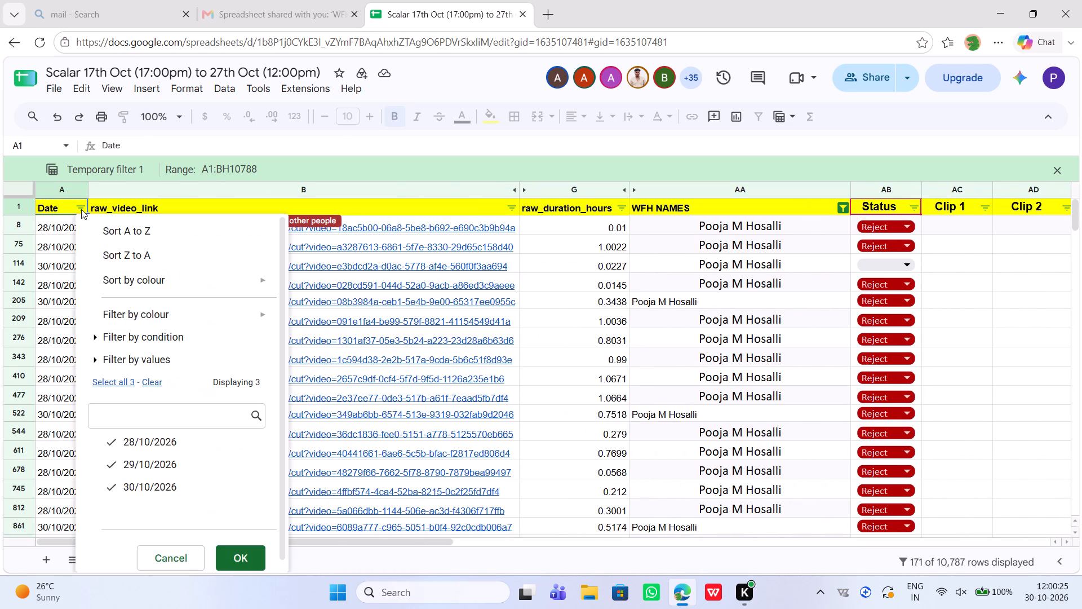
click(151, 385)
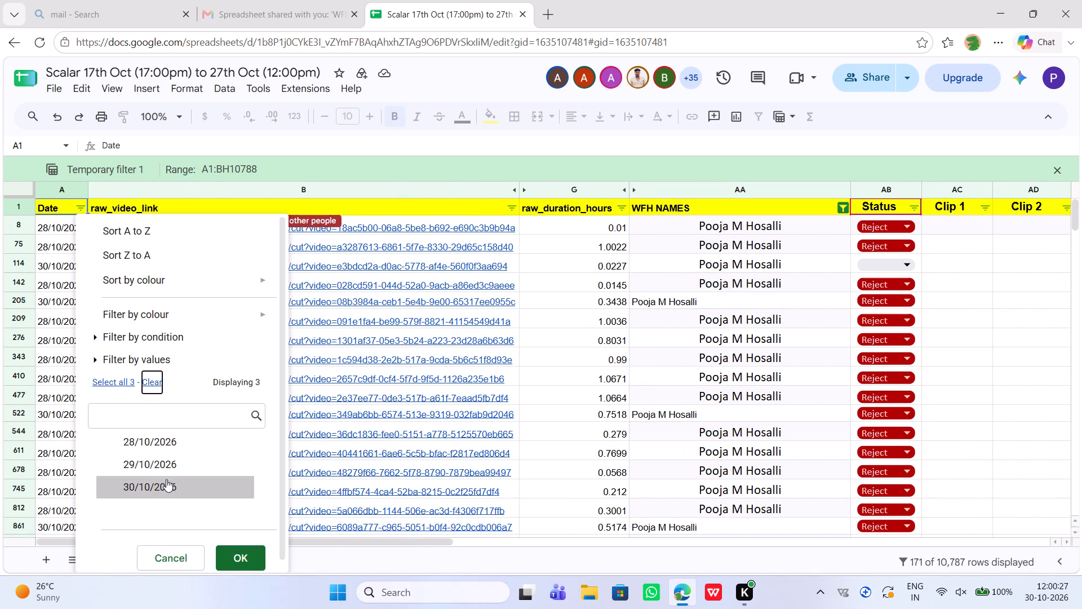
click(166, 480)
click(240, 550)
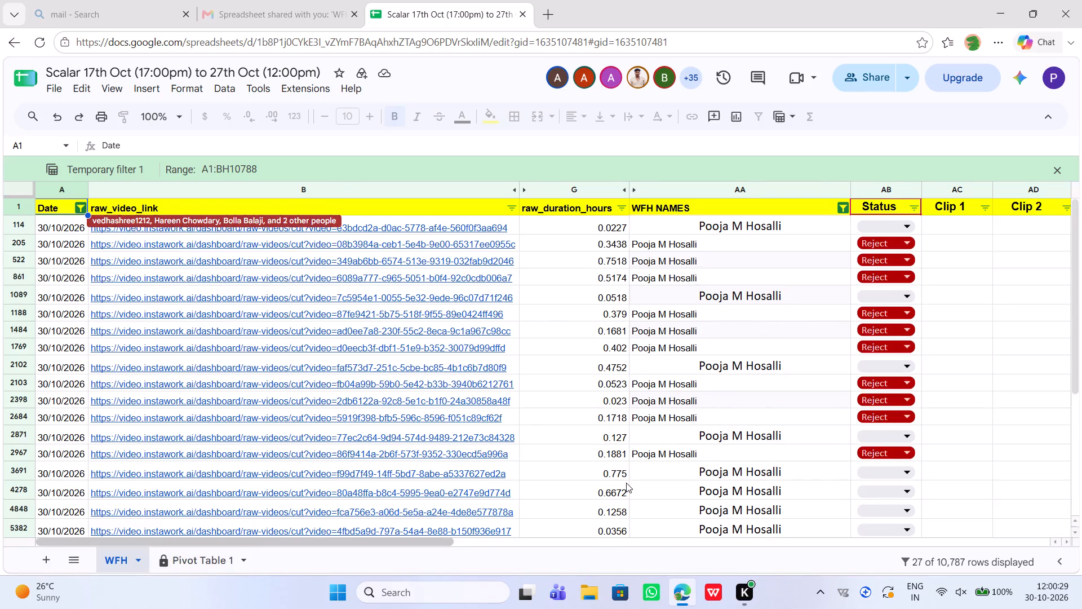
Open the raw video link in row 114, the first filtered row without a Status, in Prism.
scroll(626, 483, left, 1)
scroll(626, 483, right, 2)
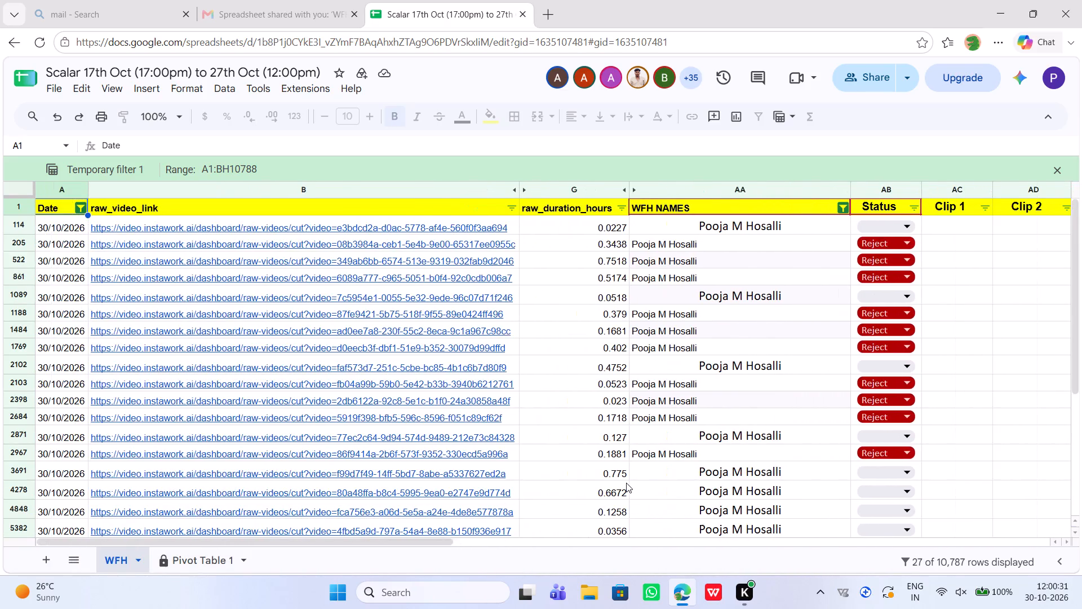
scroll(873, 467, left, 2)
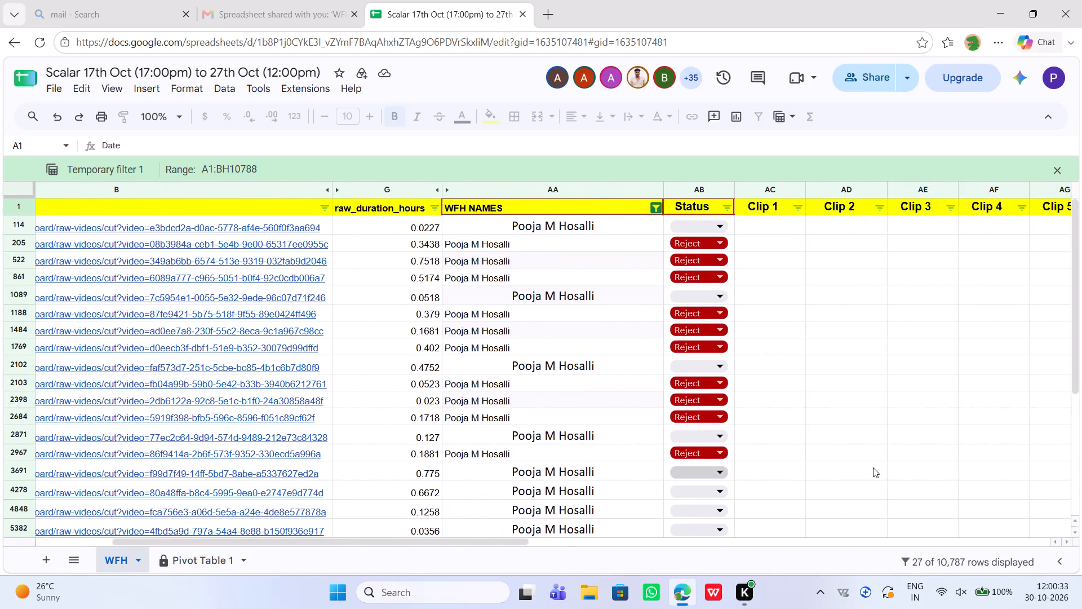
scroll(873, 467, left, 1)
scroll(873, 467, down, 5)
scroll(873, 467, up, 4)
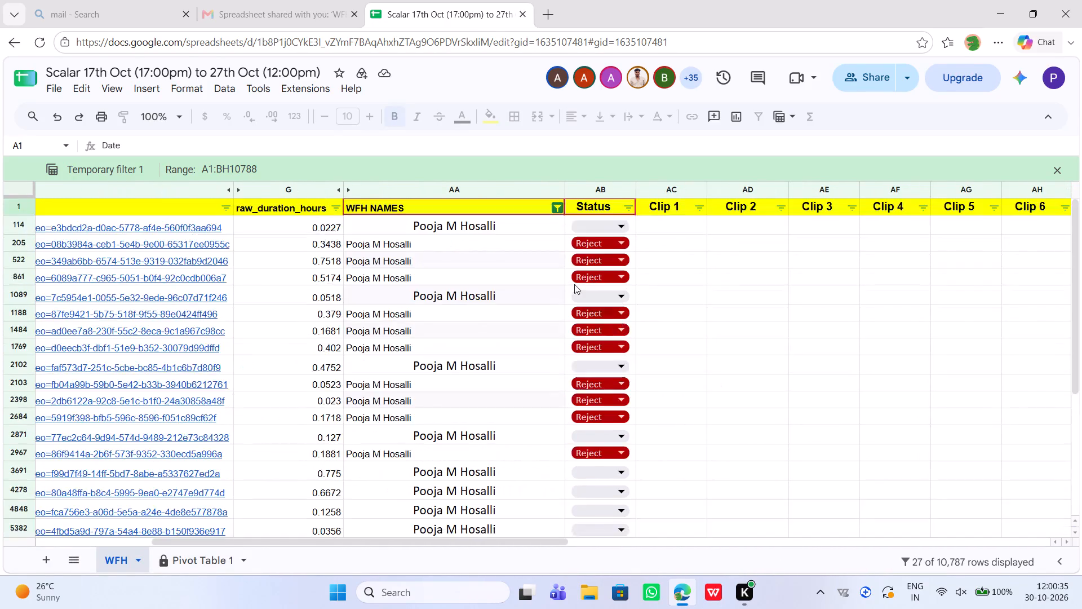
click(215, 228)
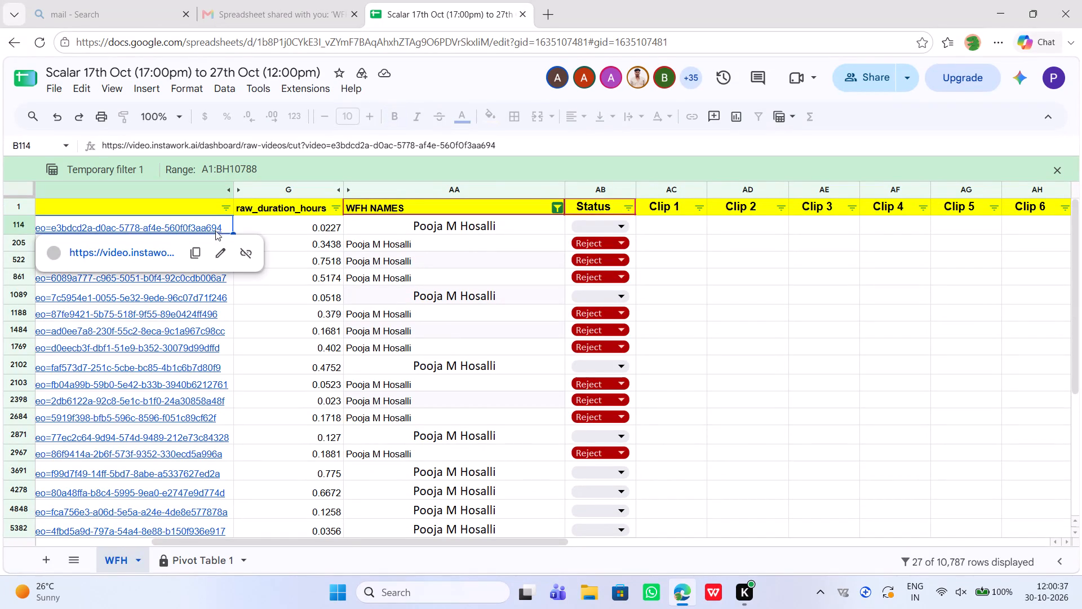
click(147, 248)
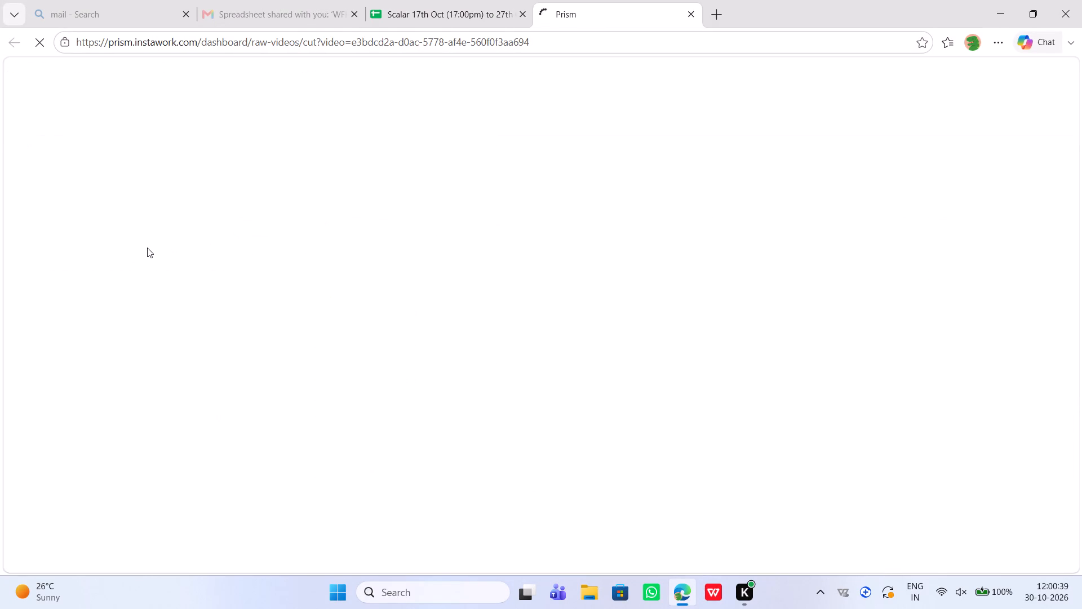
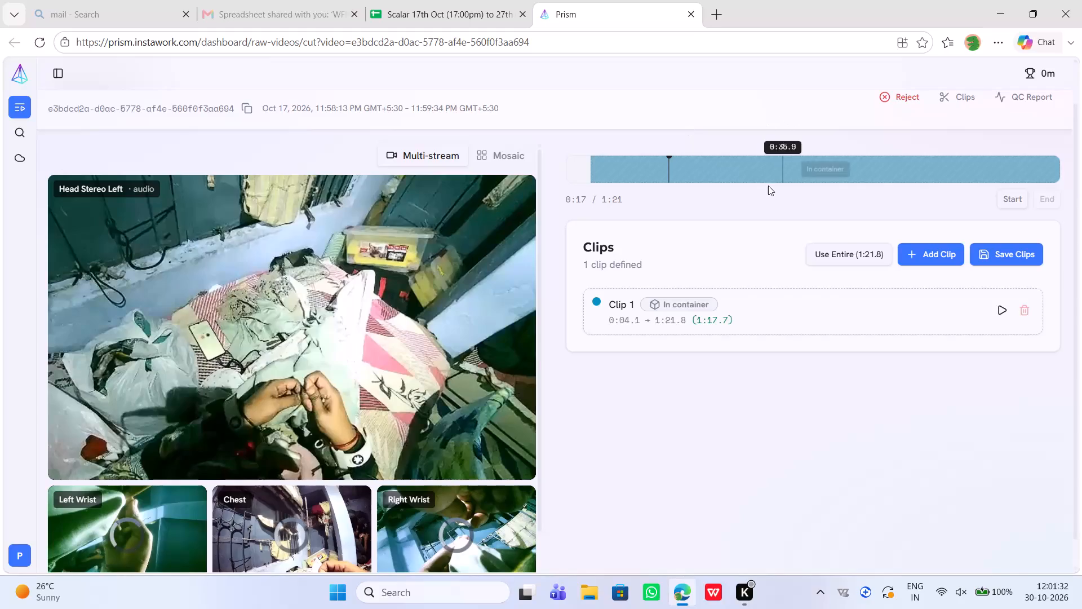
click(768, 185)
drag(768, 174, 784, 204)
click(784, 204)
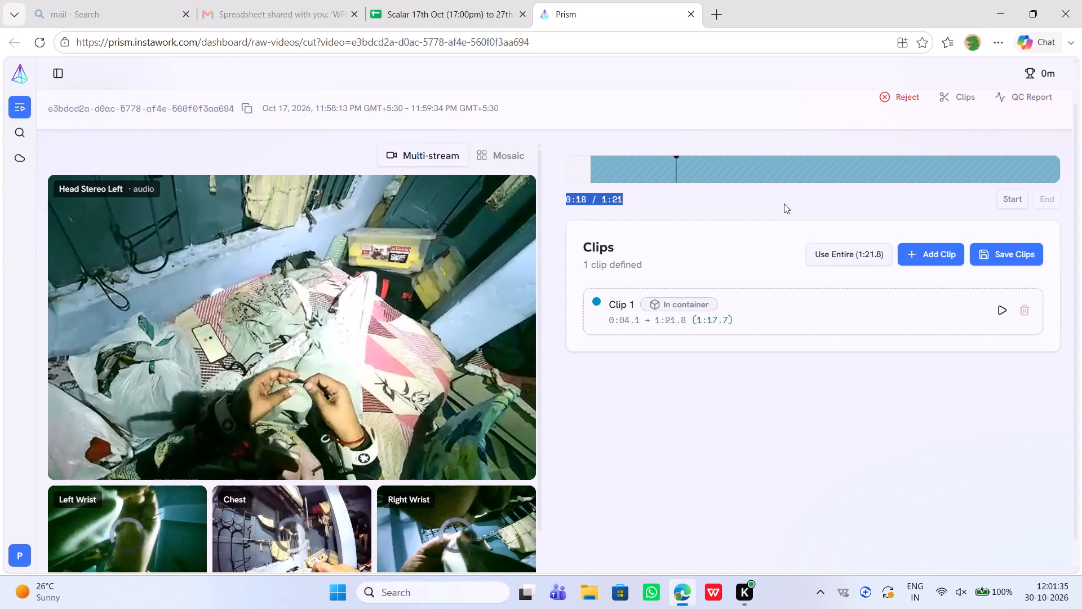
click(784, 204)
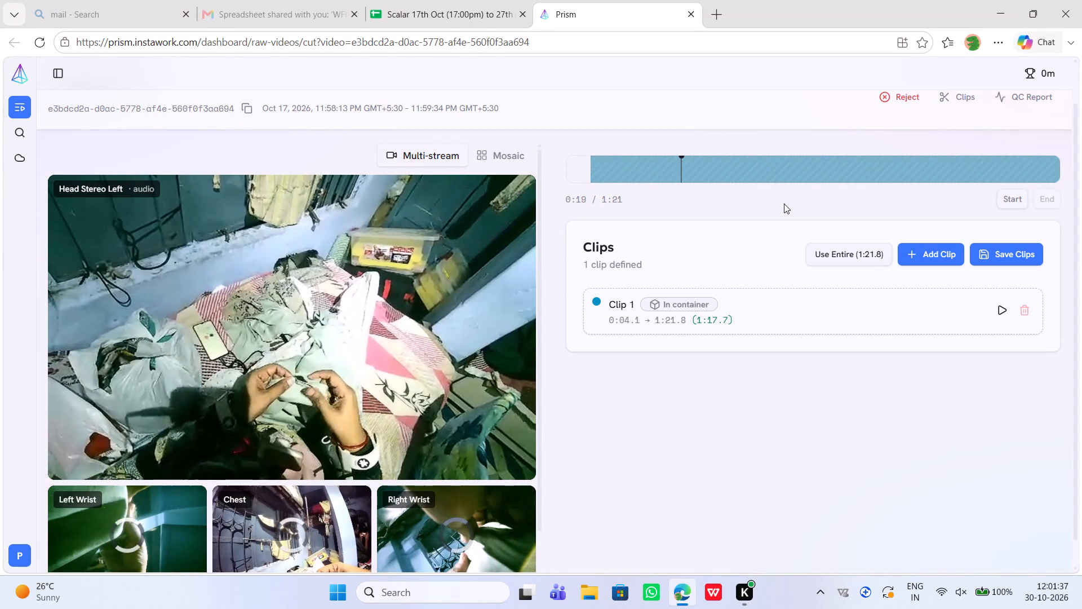
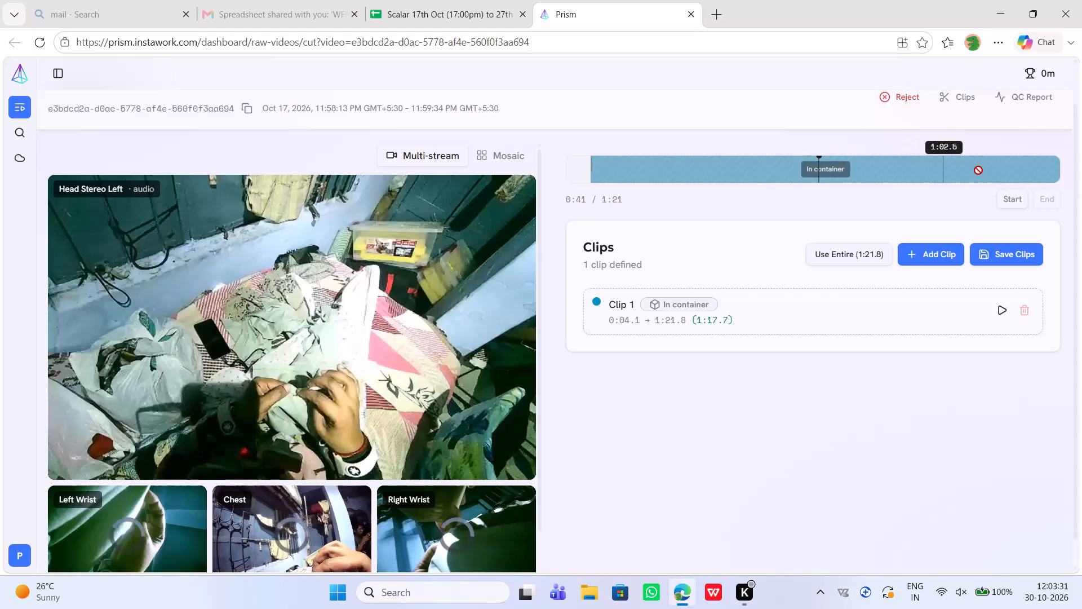
Check the very end of the row 114 raw video, then close that video.
click(1054, 170)
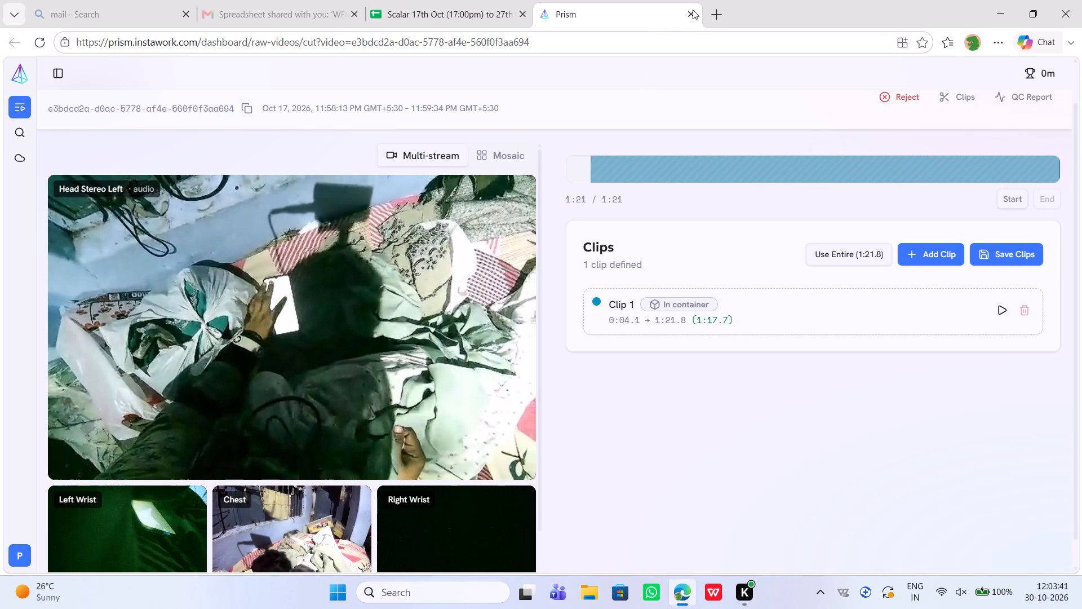
click(693, 10)
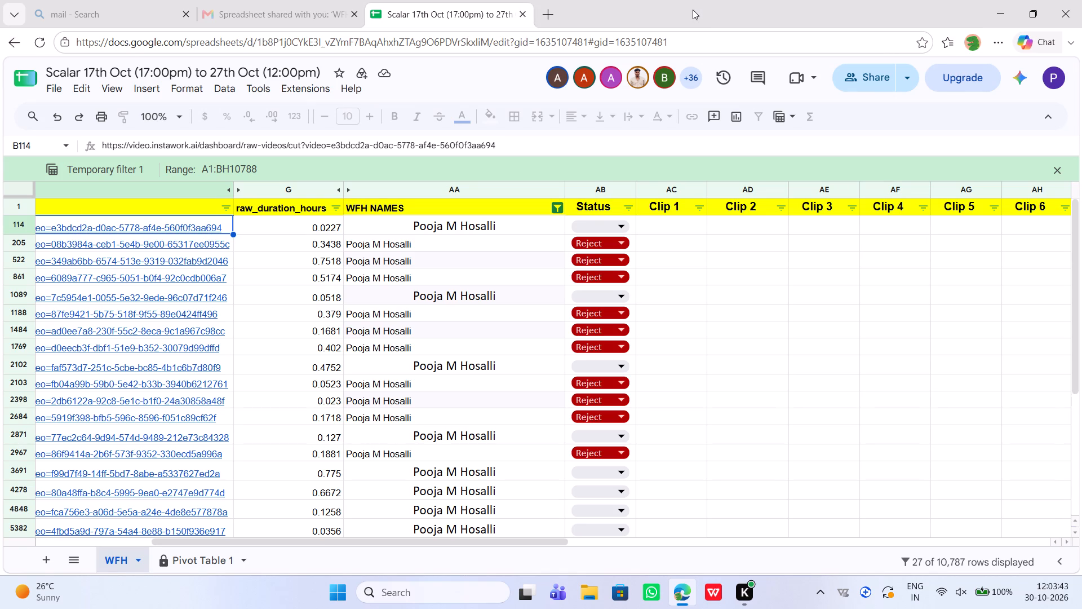
Set row 114's Status to Reject and its Segment to Banned Task in the WFH sheet.
click(620, 232)
click(623, 297)
scroll(742, 312, left, 7)
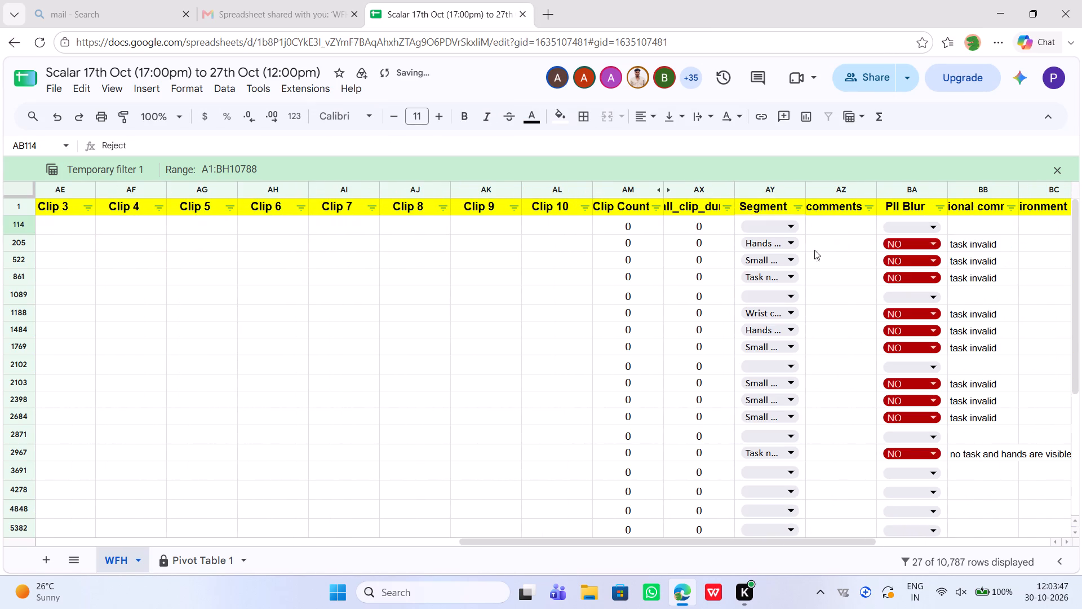
click(786, 224)
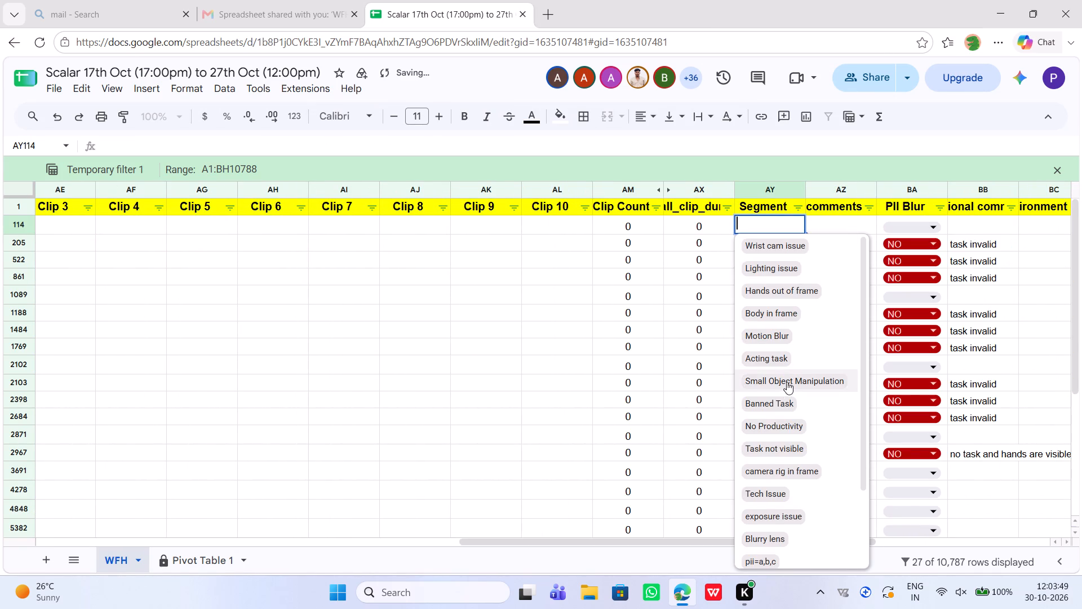
click(788, 399)
Set row 114's PII Blur to NO and paste the comment "task invalid" in column BB.
drag(912, 223, 917, 269)
click(917, 269)
click(982, 218)
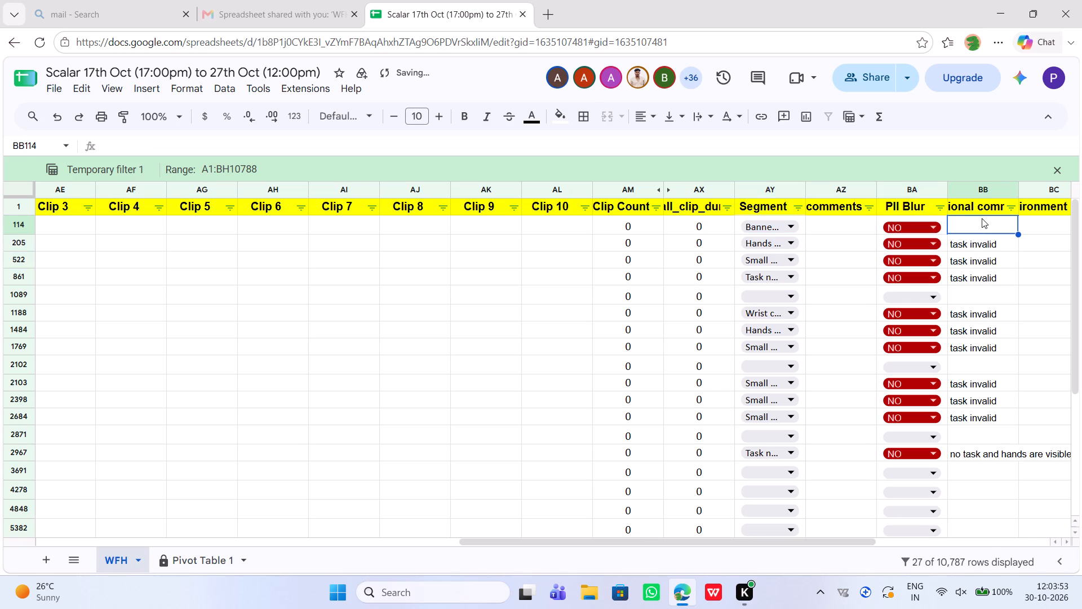
key(ctrl+v)
Open the raw video linked in row 1089 and examine its footage, skipping ahead into Clip 1.
scroll(482, 370, right, 7)
scroll(482, 370, left, 1)
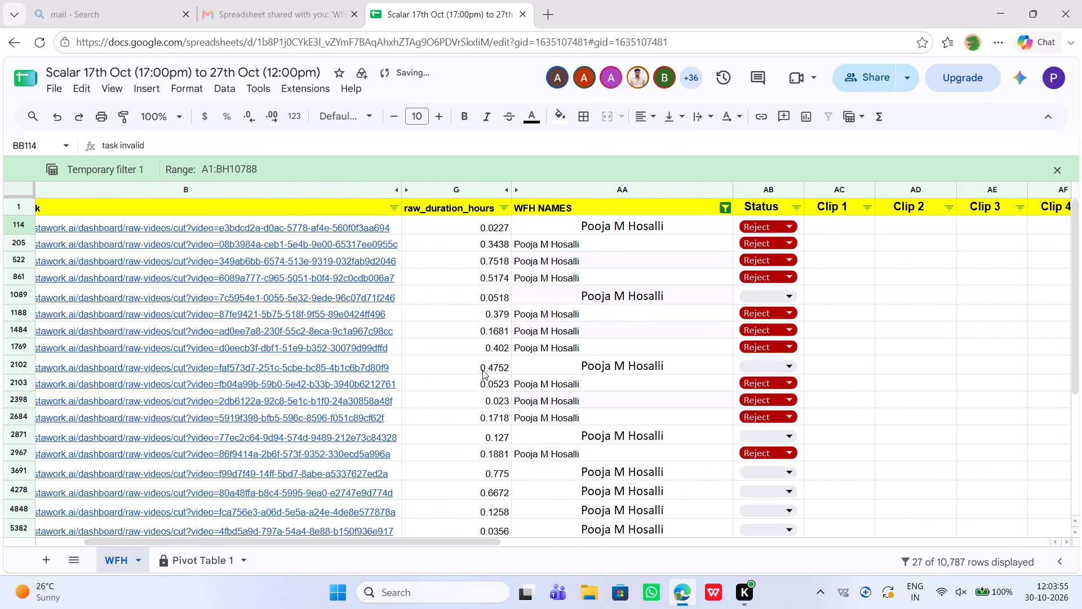
scroll(482, 370, left, 1)
click(247, 297)
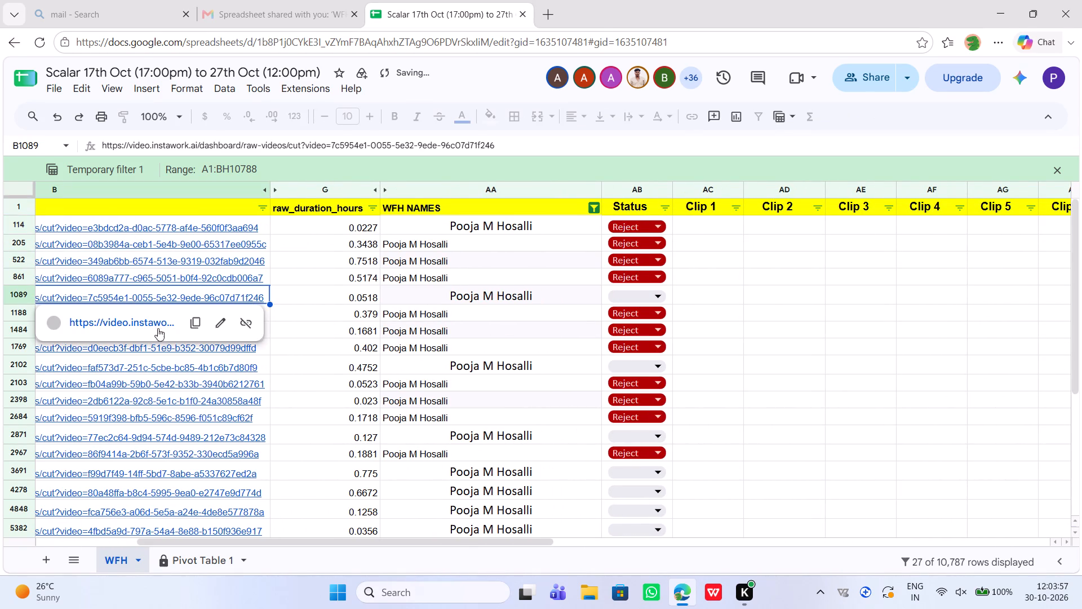
click(154, 323)
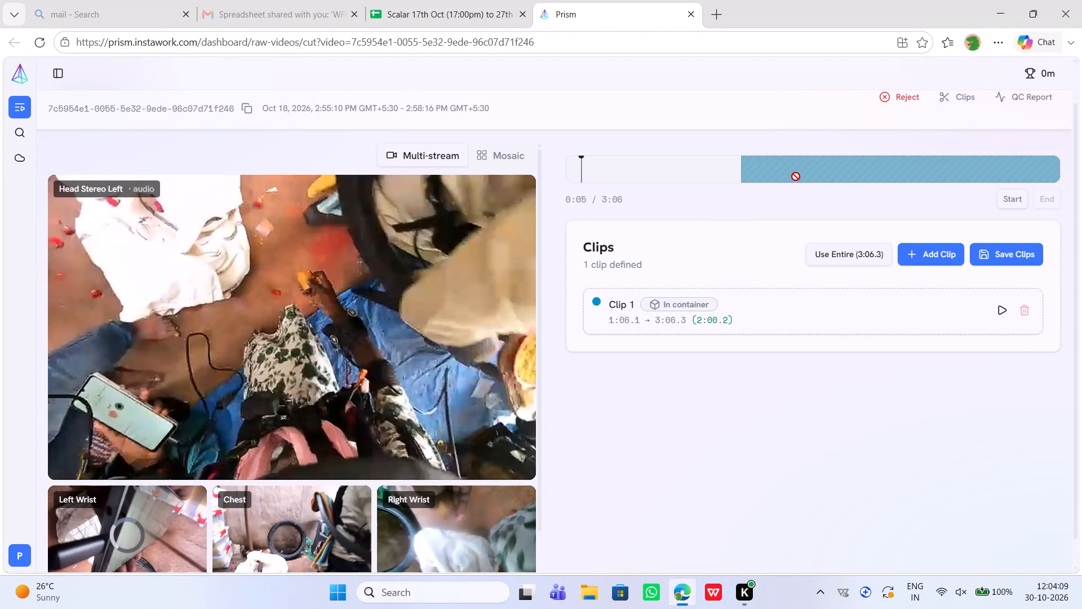
click(800, 174)
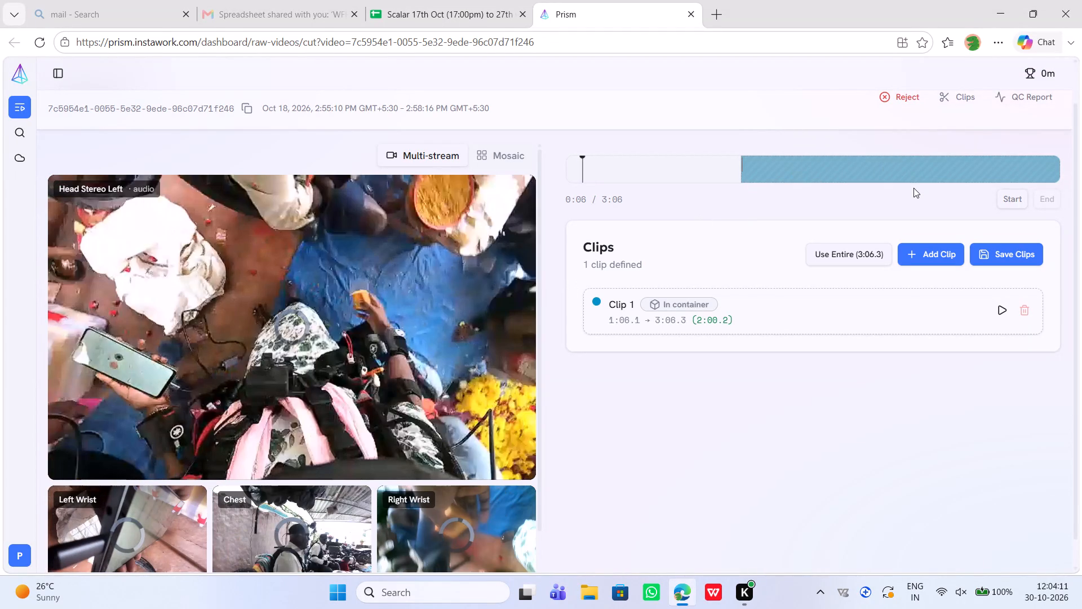
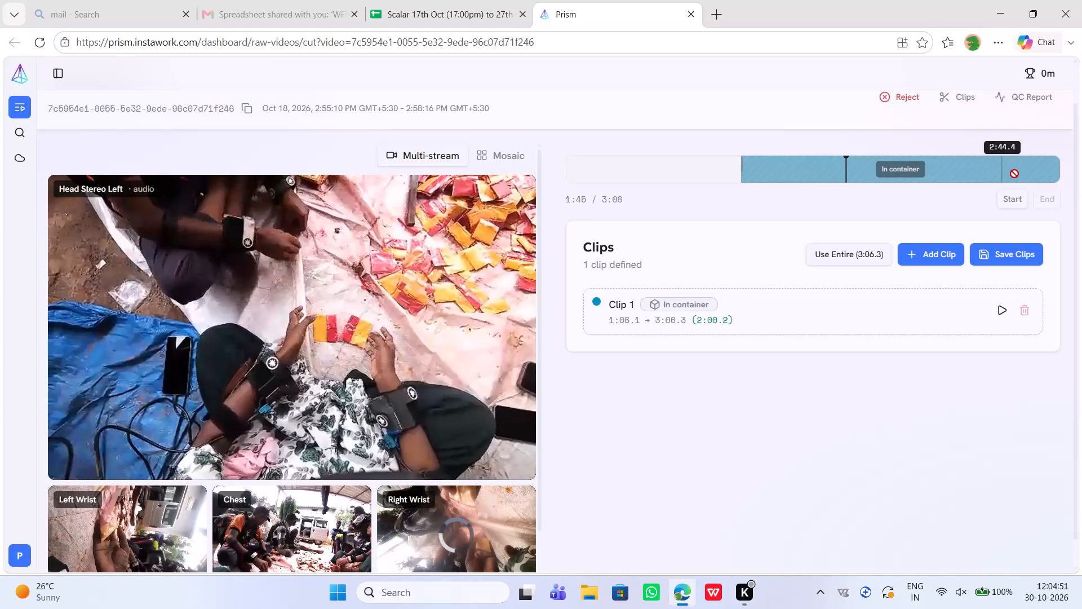
Check the footage at the very end of the row 1089 raw video.
click(1055, 175)
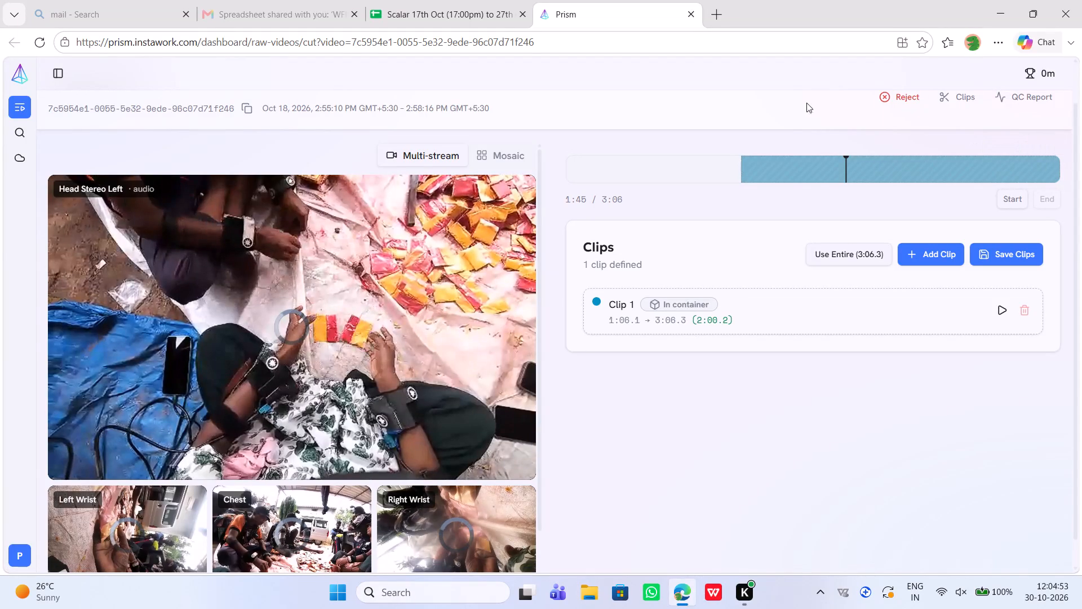
click(800, 95)
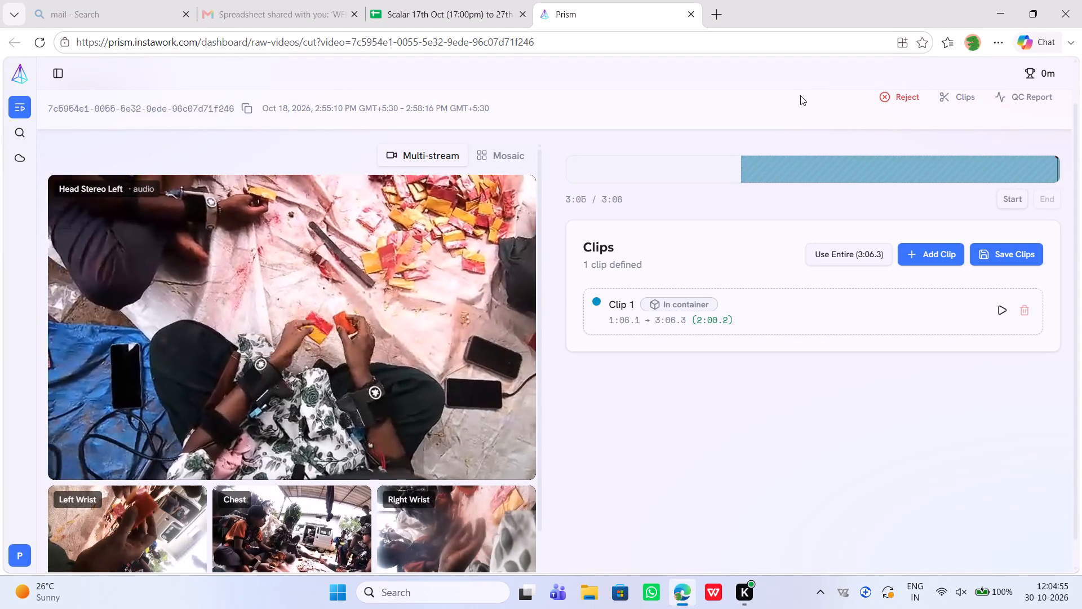
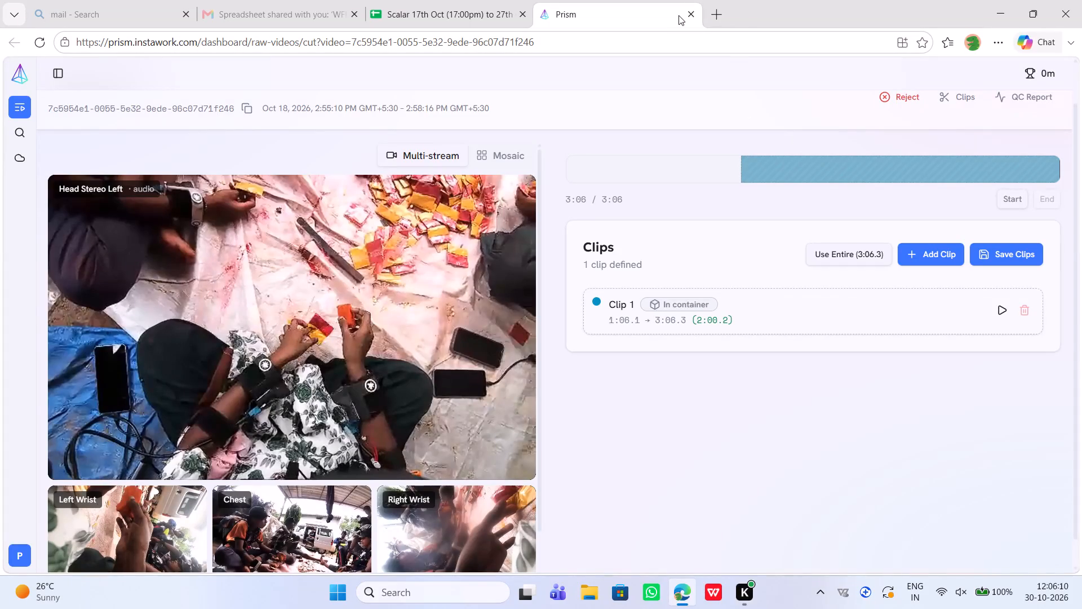
Close the reviewed video and set row 1089's Status to Reject and its Segment to Small Object Manipulation.
click(689, 15)
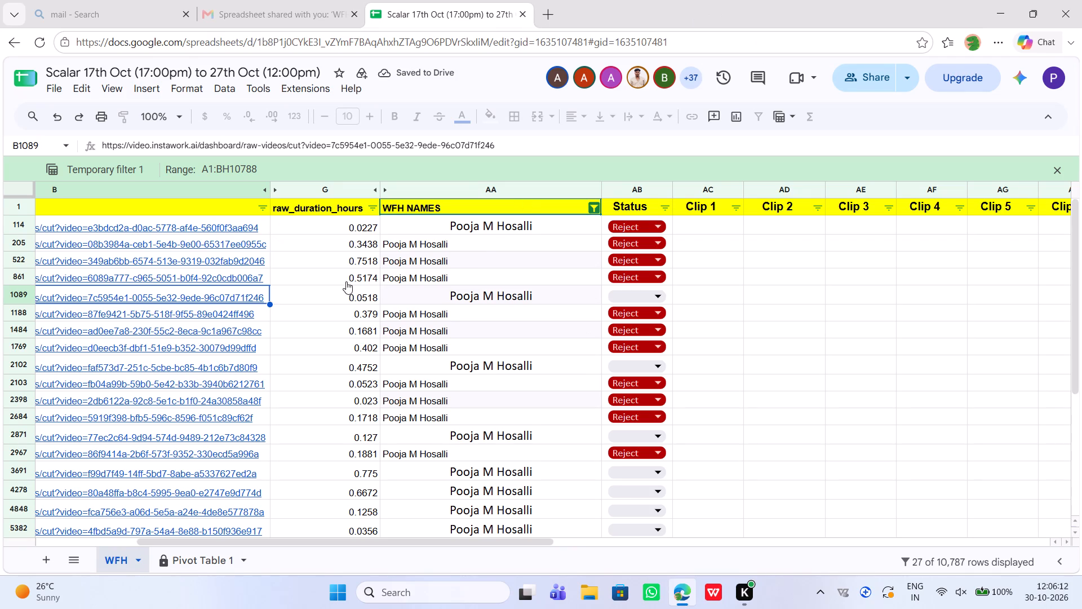
click(632, 302)
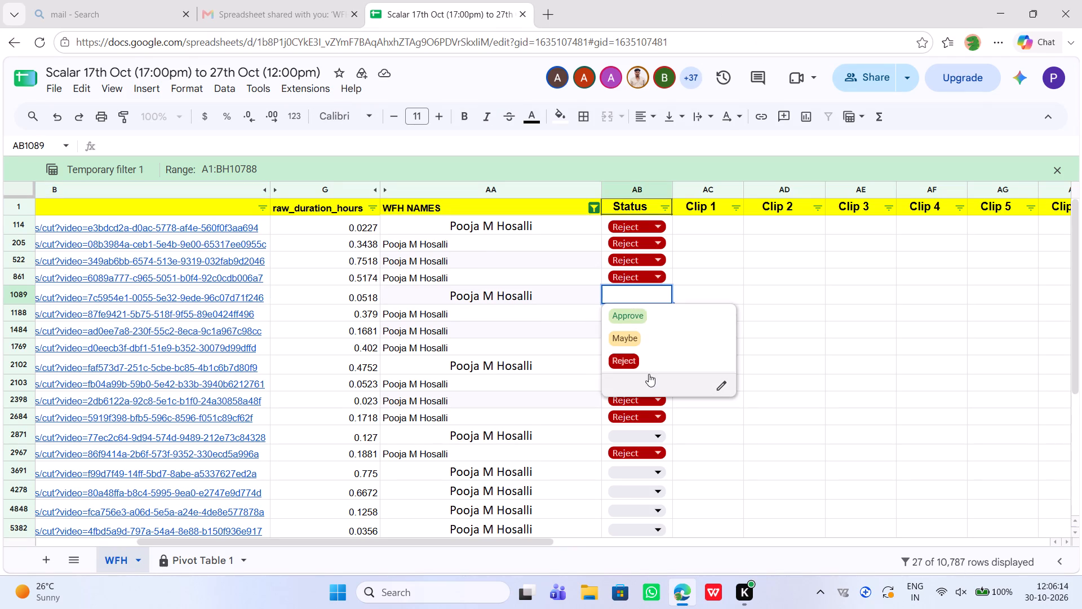
click(662, 363)
scroll(820, 359, left, 5)
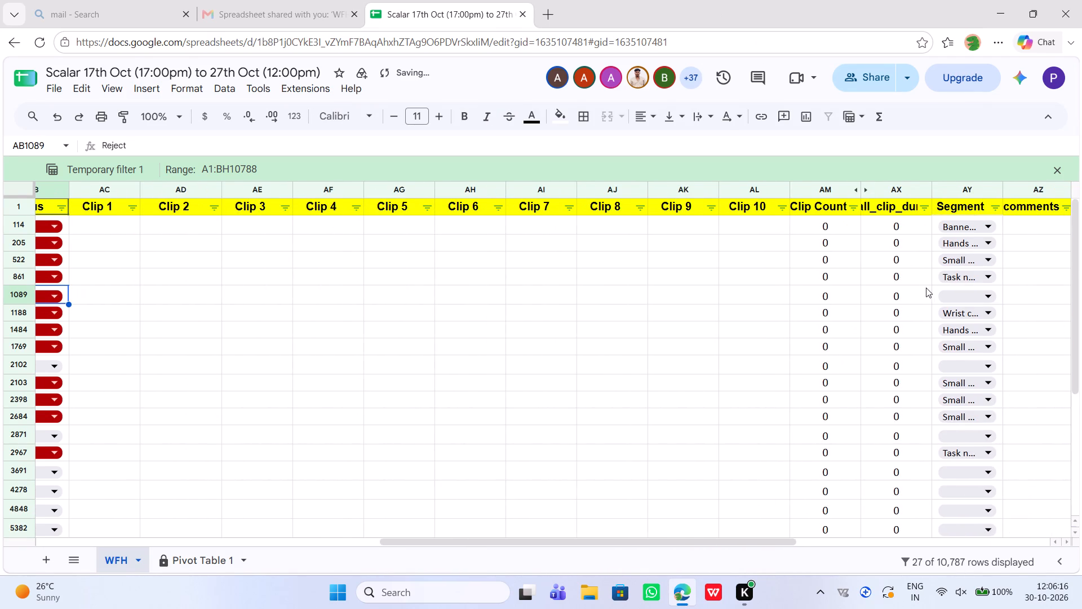
click(930, 291)
click(955, 438)
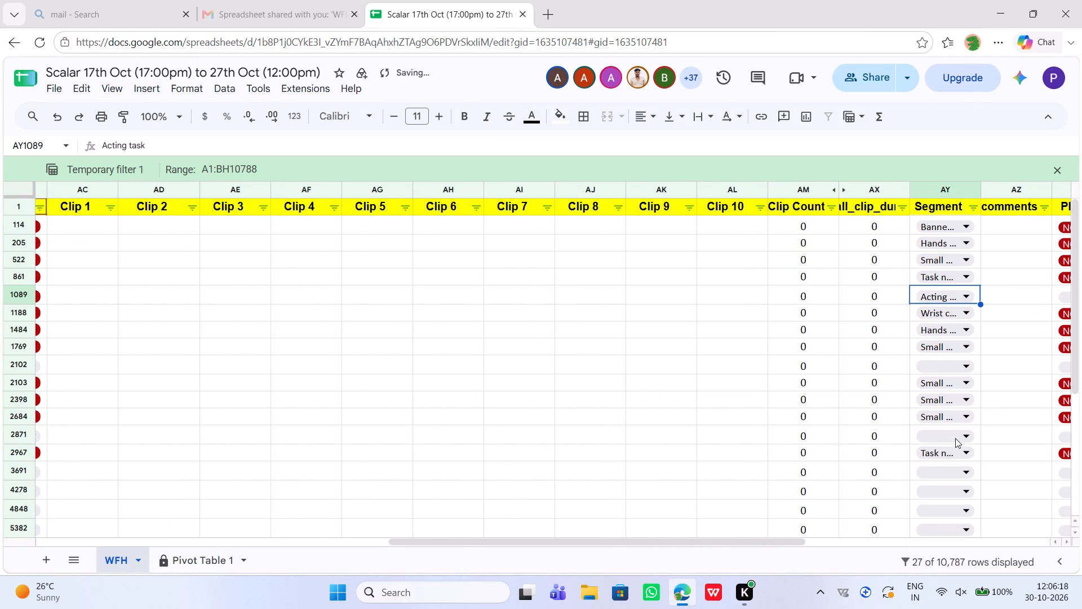
click(960, 297)
click(978, 442)
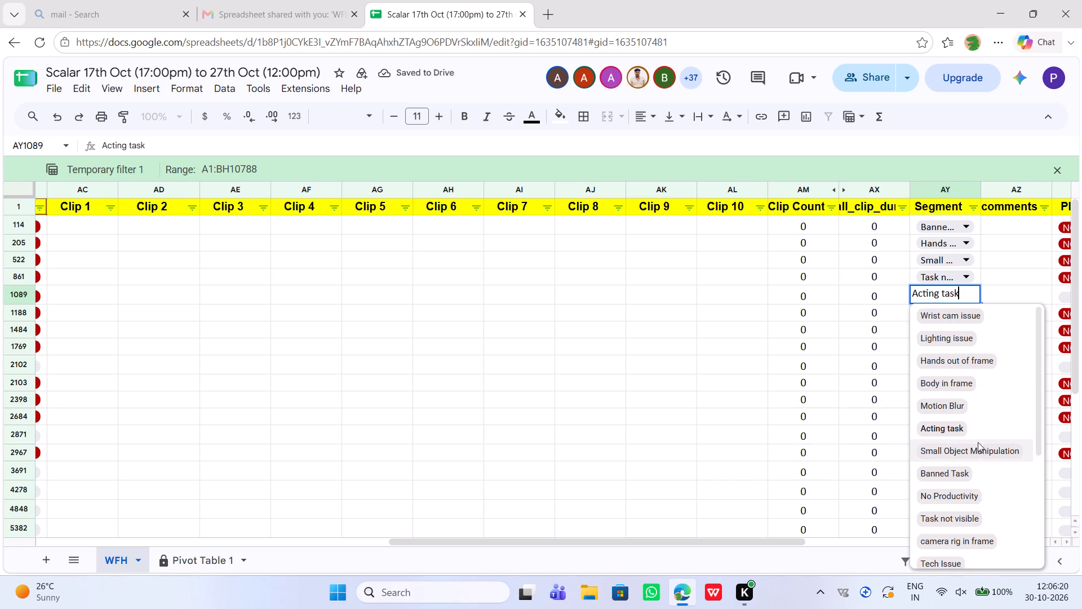
Set row 1089's PII Blur to NO and paste the comment "task invalid" in the cell beside it.
scroll(978, 442, left, 4)
click(759, 295)
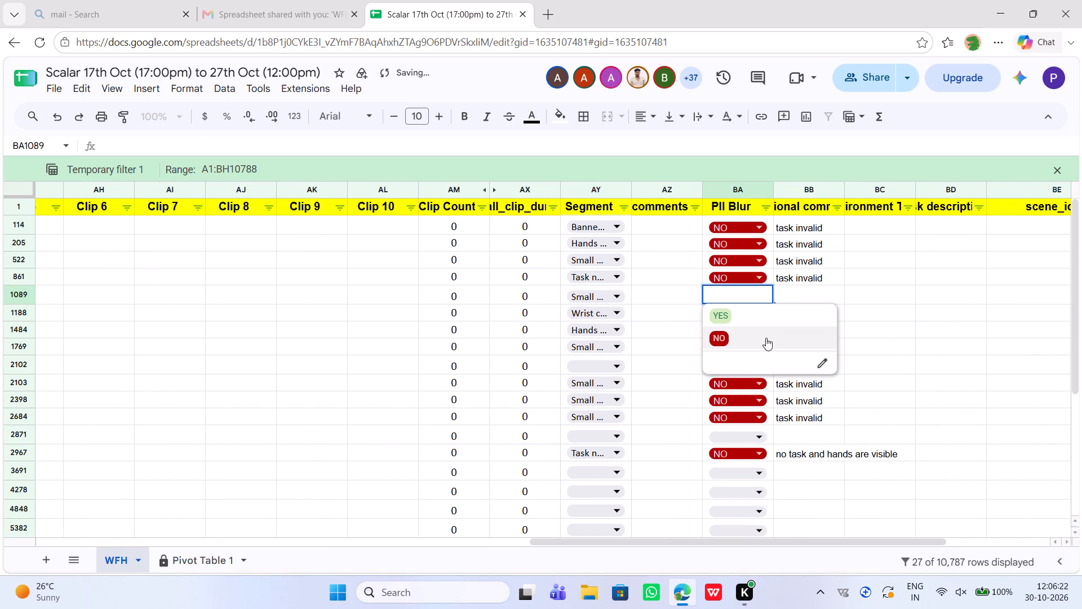
click(766, 338)
click(805, 294)
key(ctrl+v)
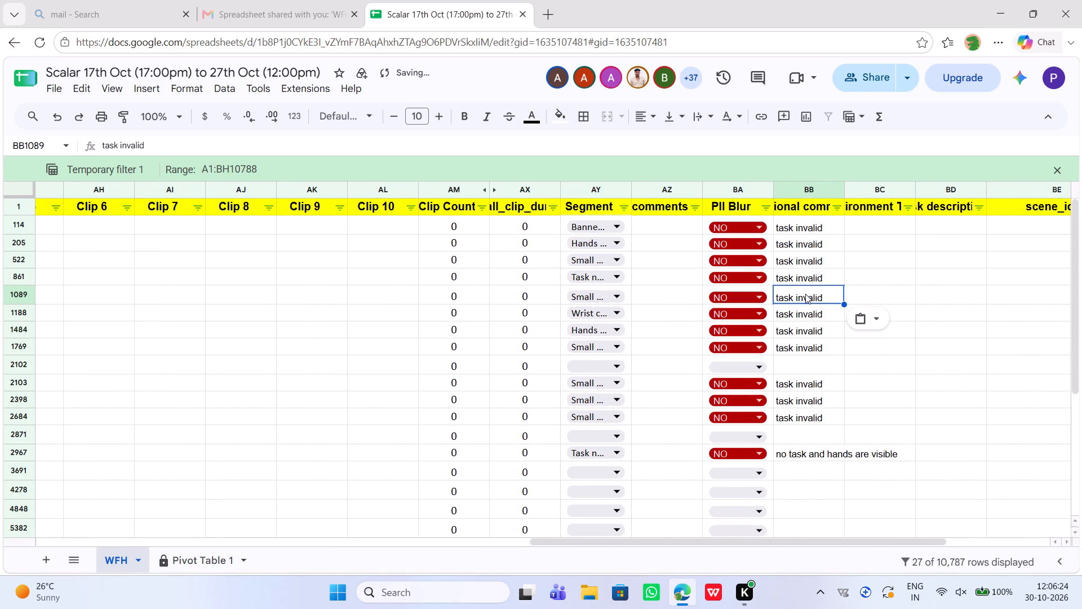
Open the raw video linked in row 2102, the next row without a Status.
scroll(805, 294, right, 6)
scroll(300, 393, right, 1)
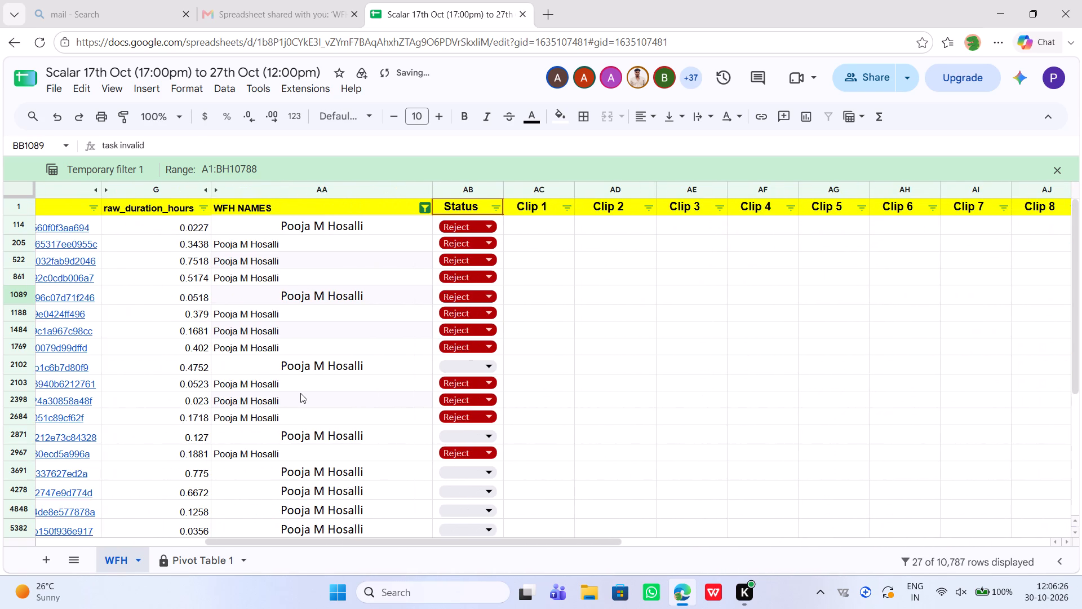
drag(83, 369, 104, 389)
click(104, 389)
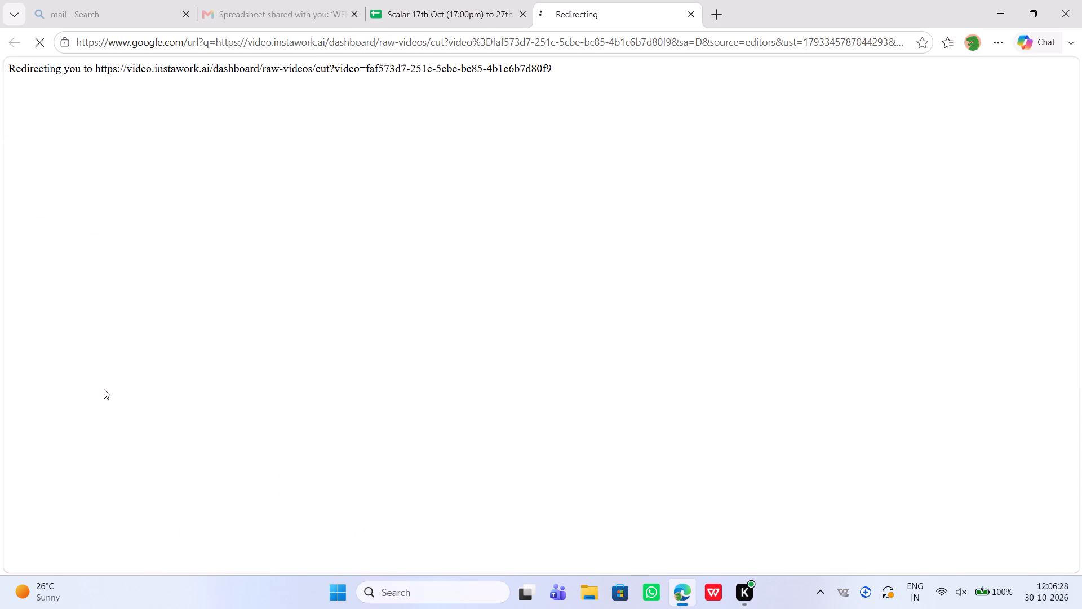
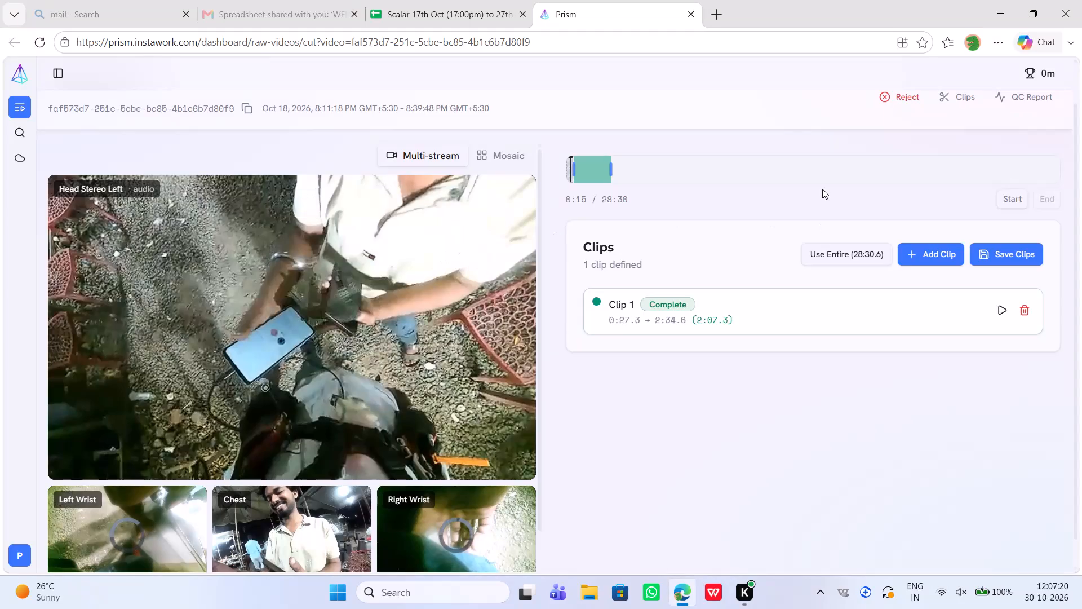
Skip ahead through the opened raw video to examine the recorded task at about 17:41.
click(822, 184)
click(873, 171)
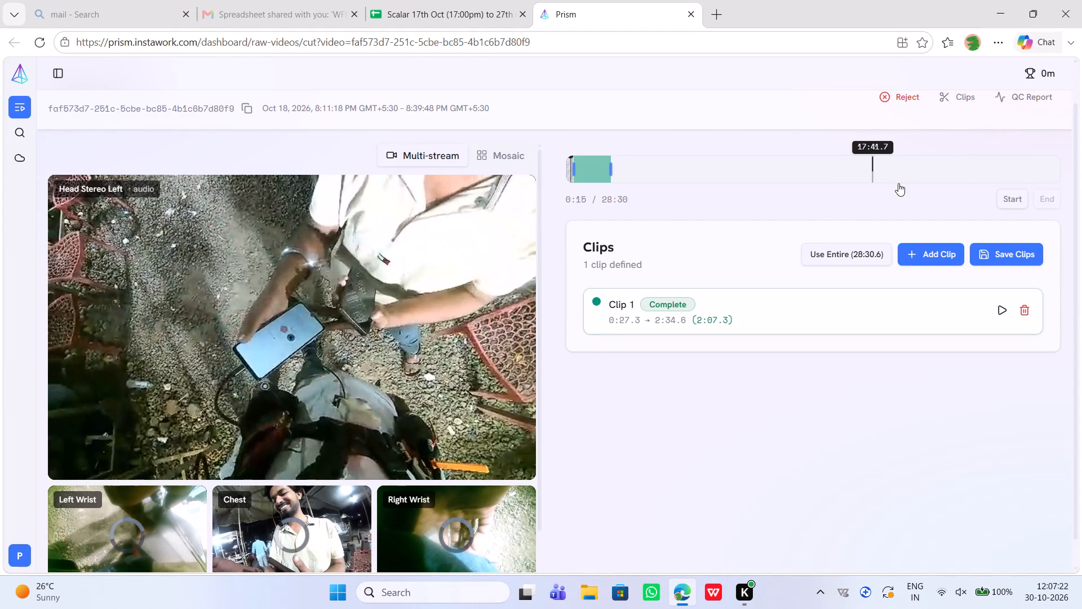
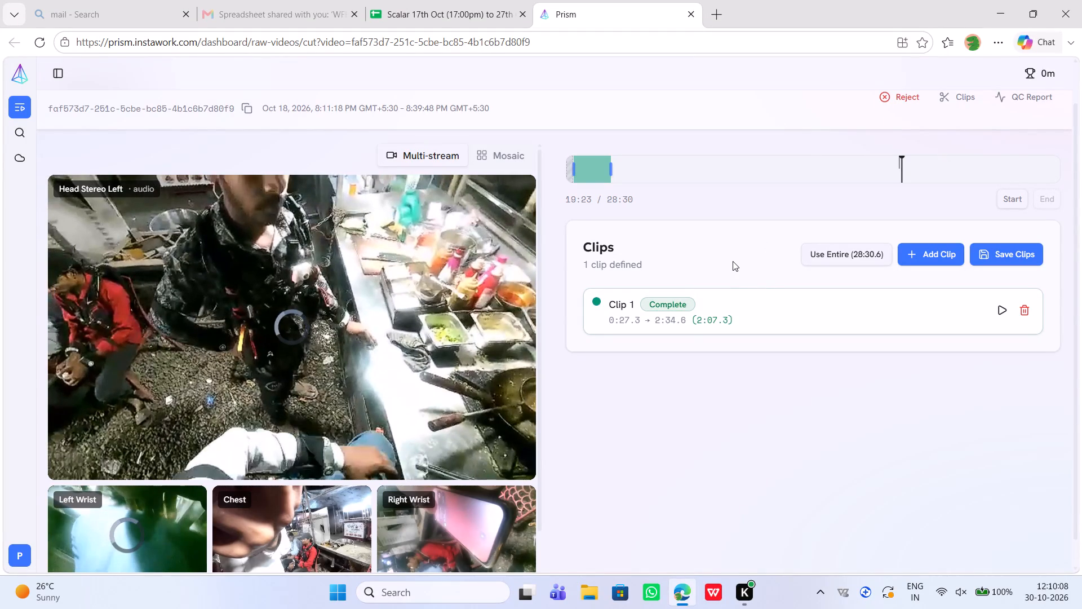
Switch to the Scalar WFH sheet and set the Status of the reviewed video in row 2102 to Reject.
scroll(655, 422, down, 1)
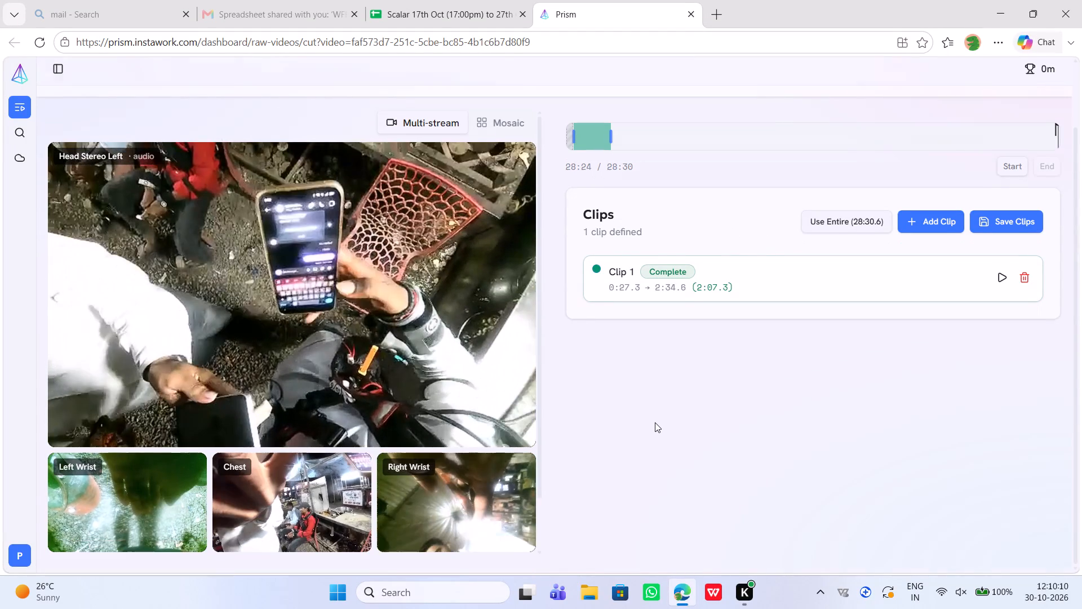
scroll(655, 422, down, 1)
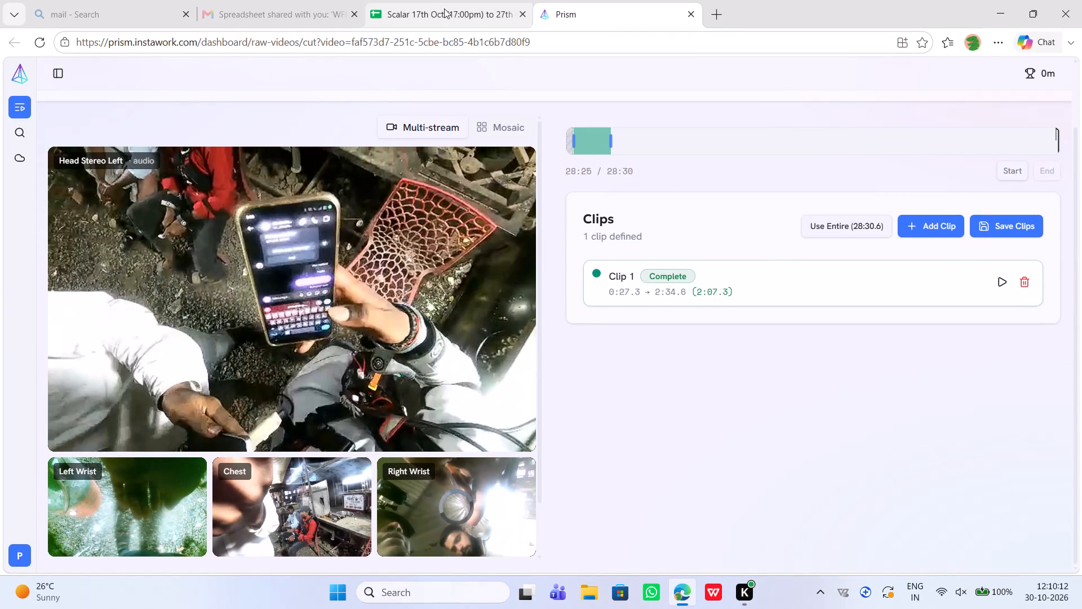
click(446, 8)
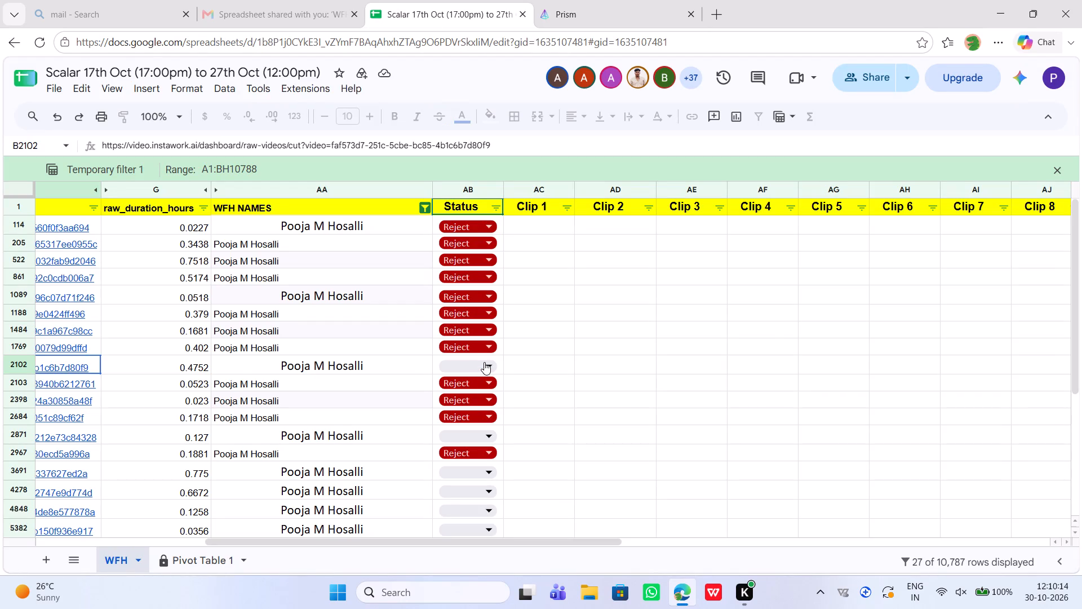
click(486, 363)
click(489, 363)
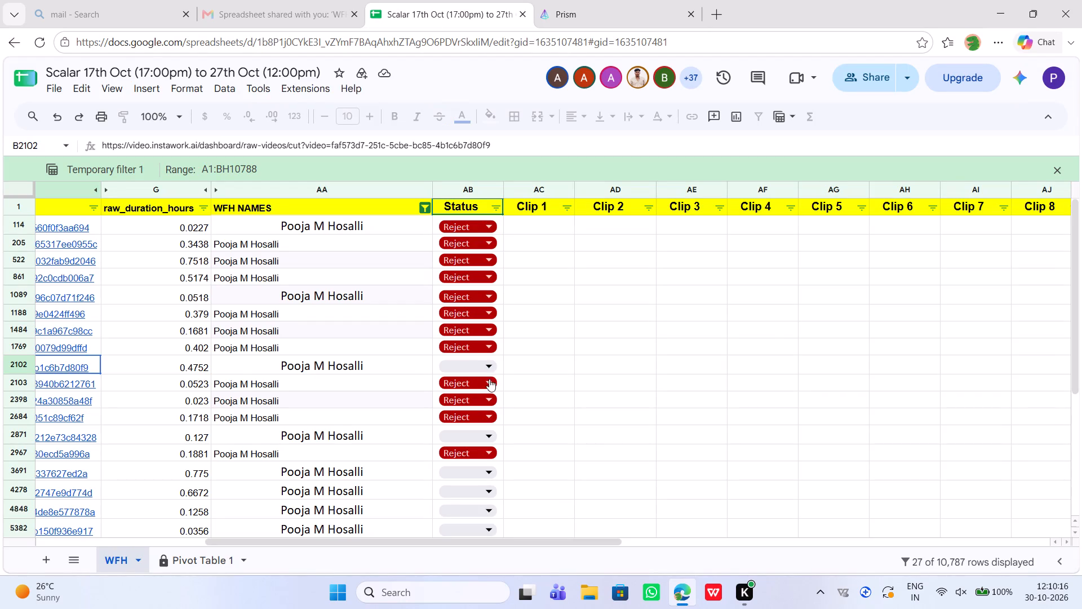
click(490, 368)
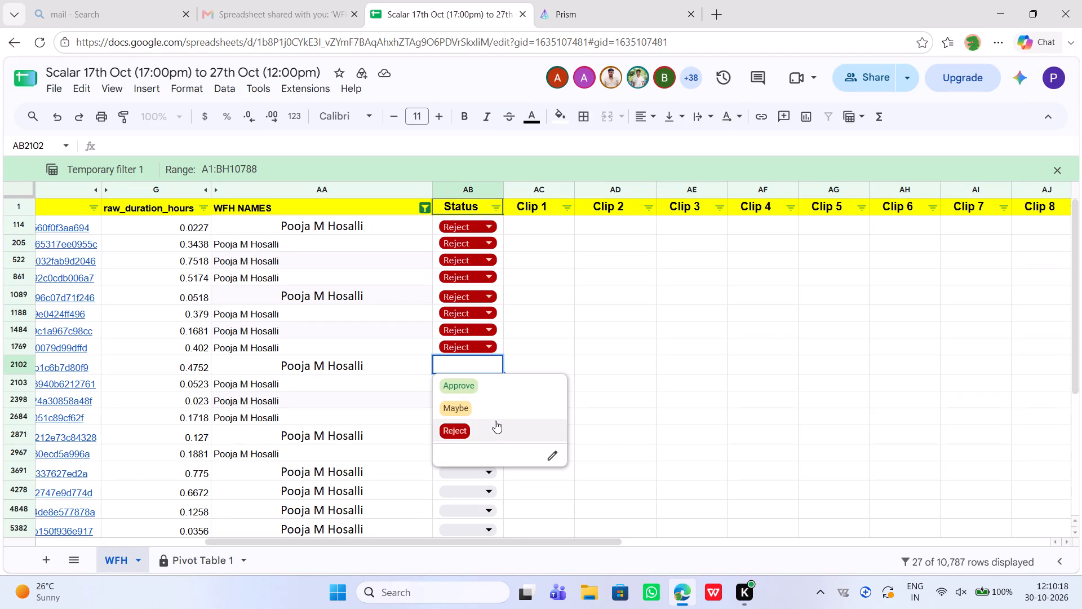
click(495, 421)
Select the Segment cell of the video in row 2102.
scroll(638, 422, left, 7)
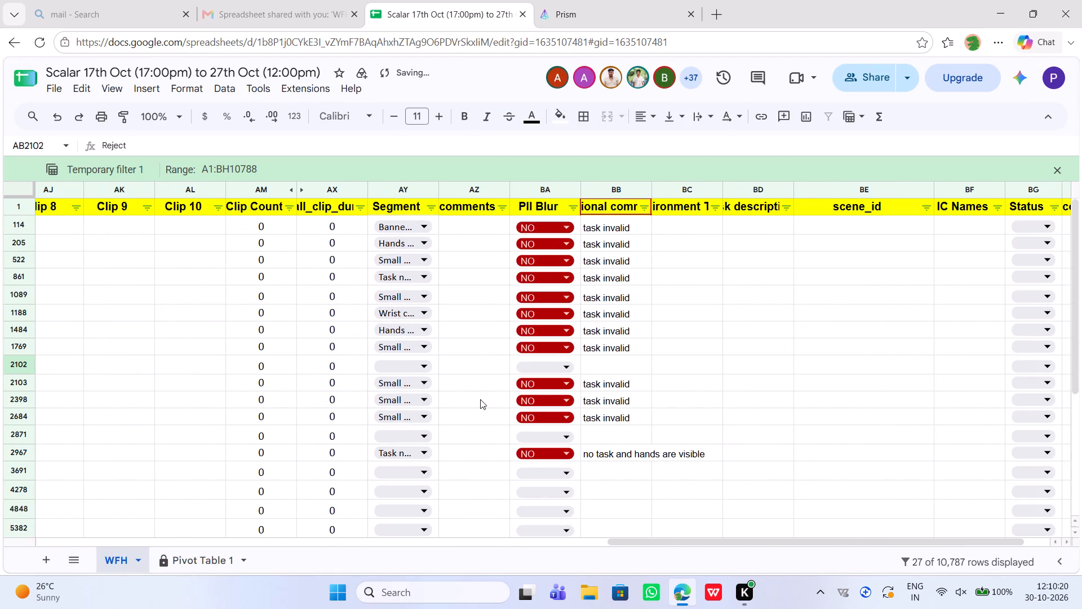
click(422, 373)
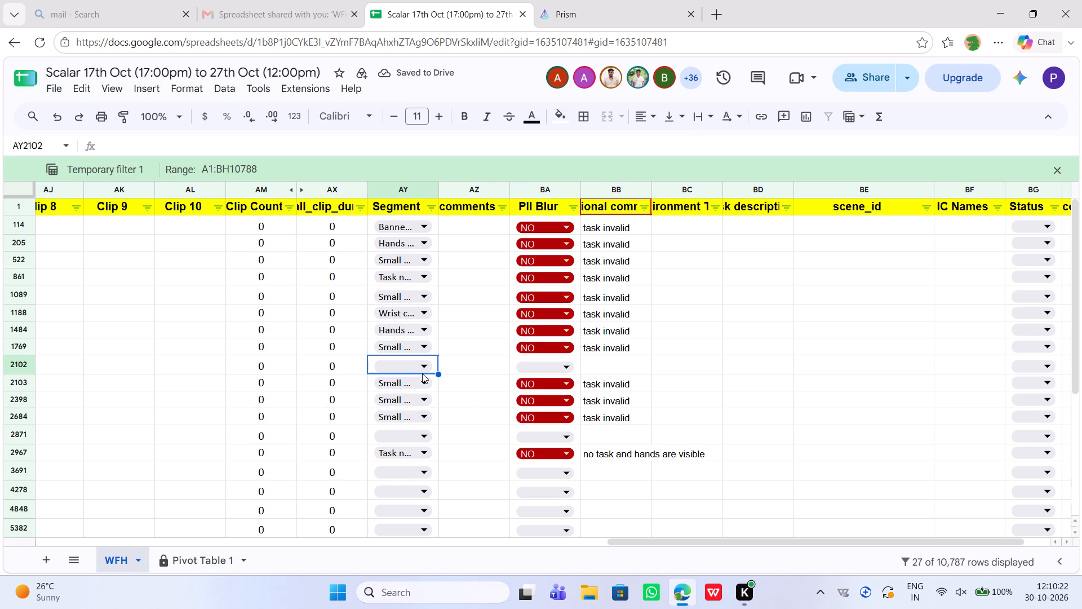
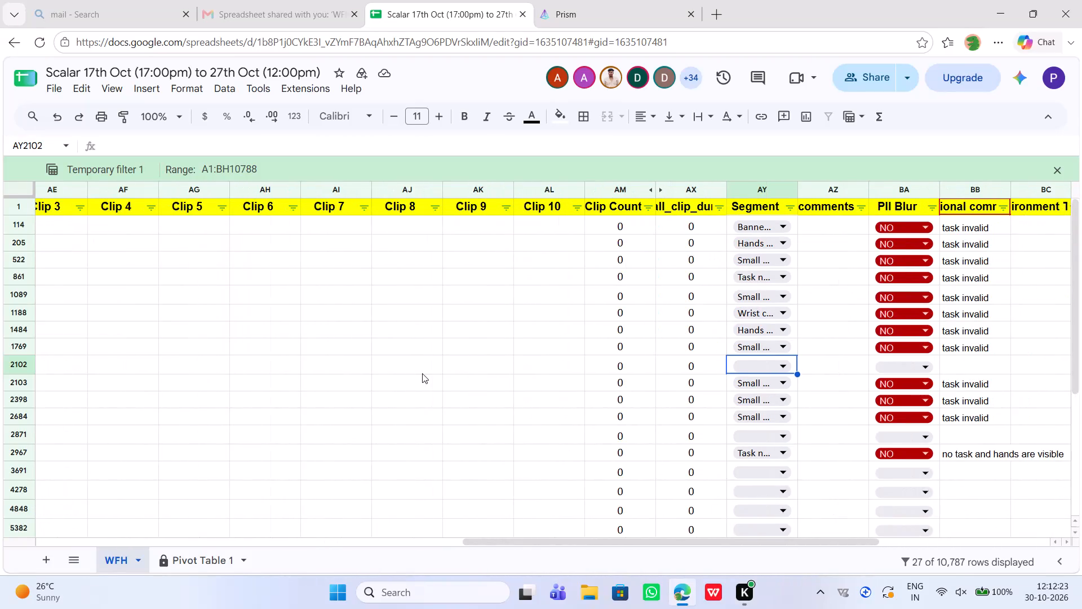
Complete row 2102 with Segment Small Object Manipulation, PII Blur NO and the comment "task invalid" in column BB.
scroll(422, 373, left, 1)
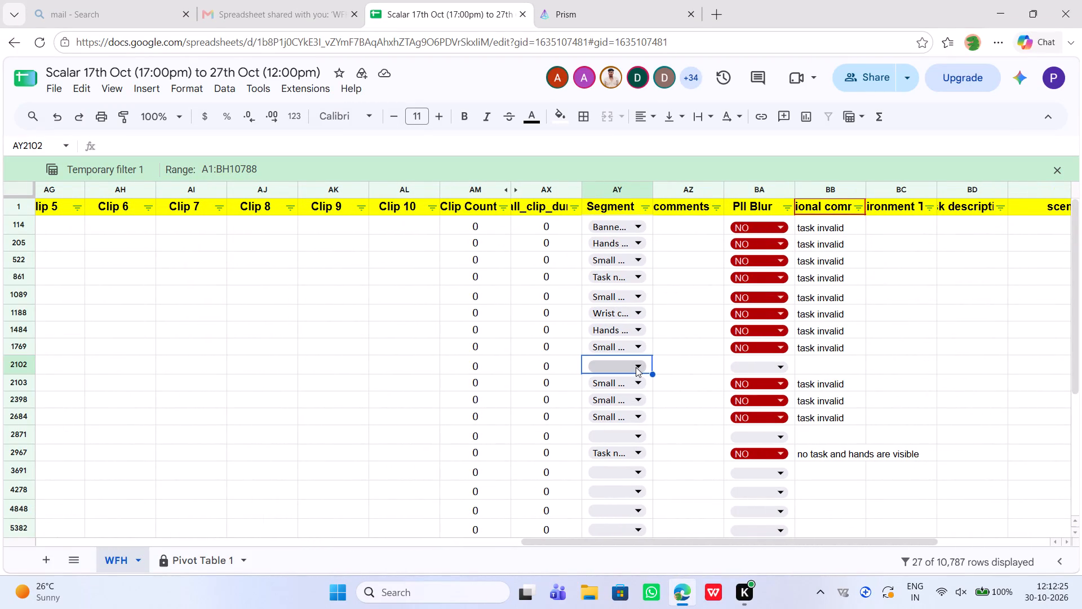
click(636, 367)
click(642, 517)
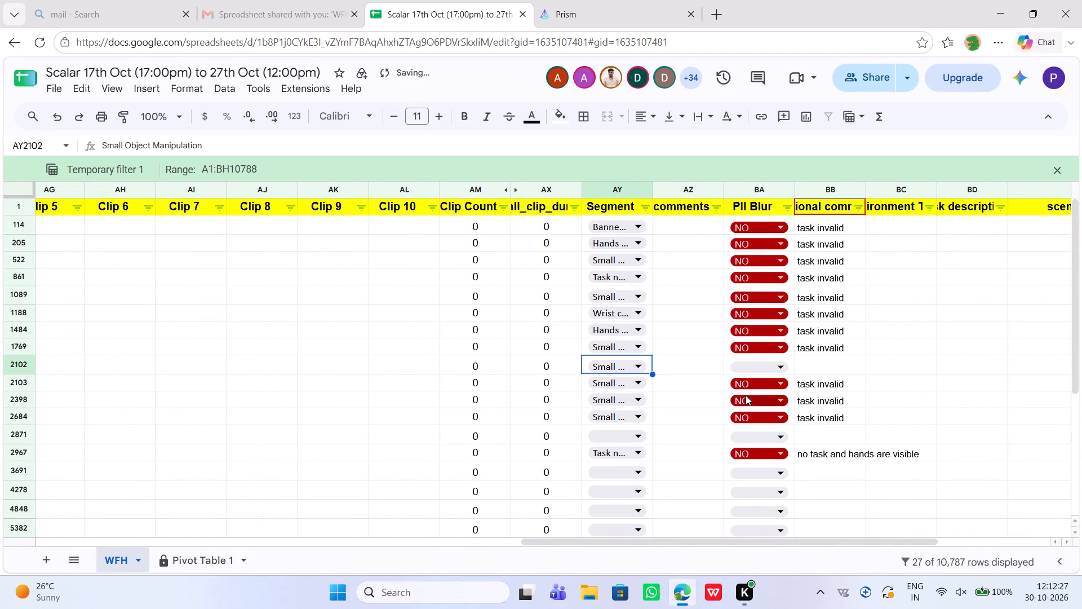
click(764, 365)
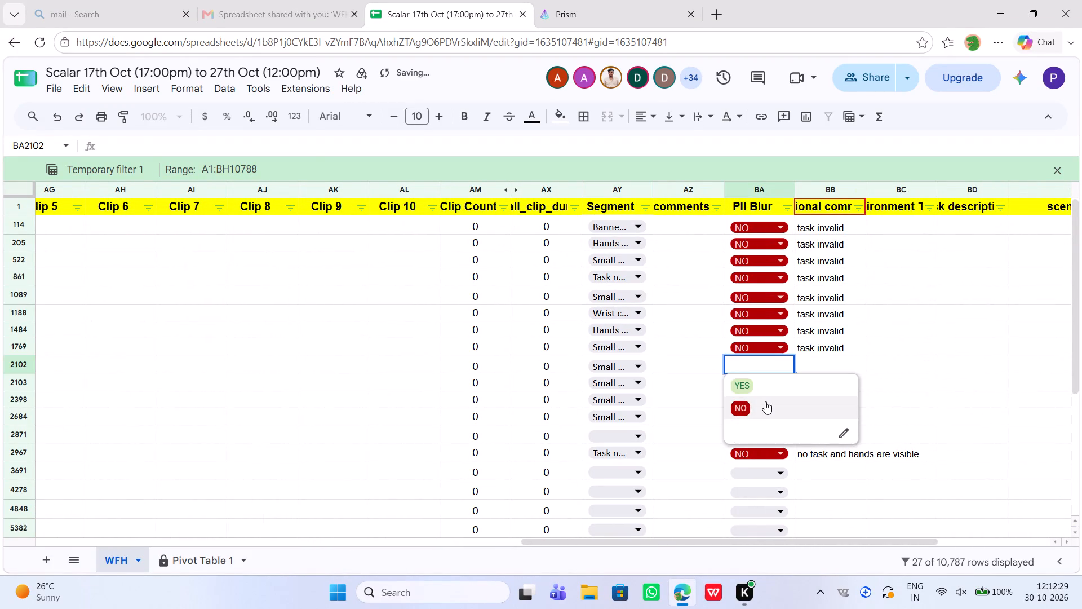
click(765, 403)
click(809, 364)
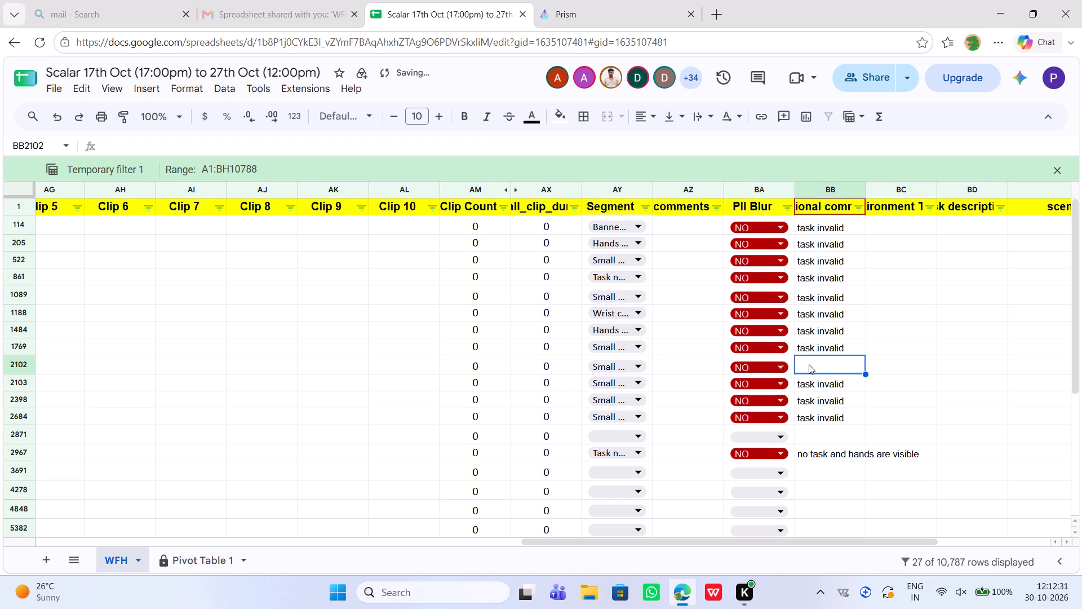
key(ctrl+v)
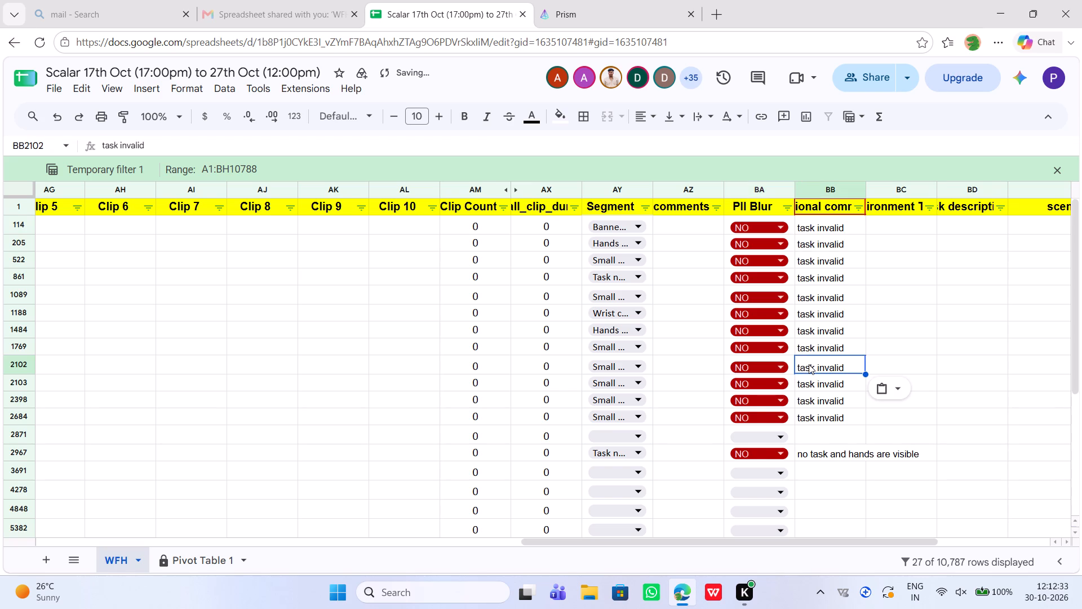
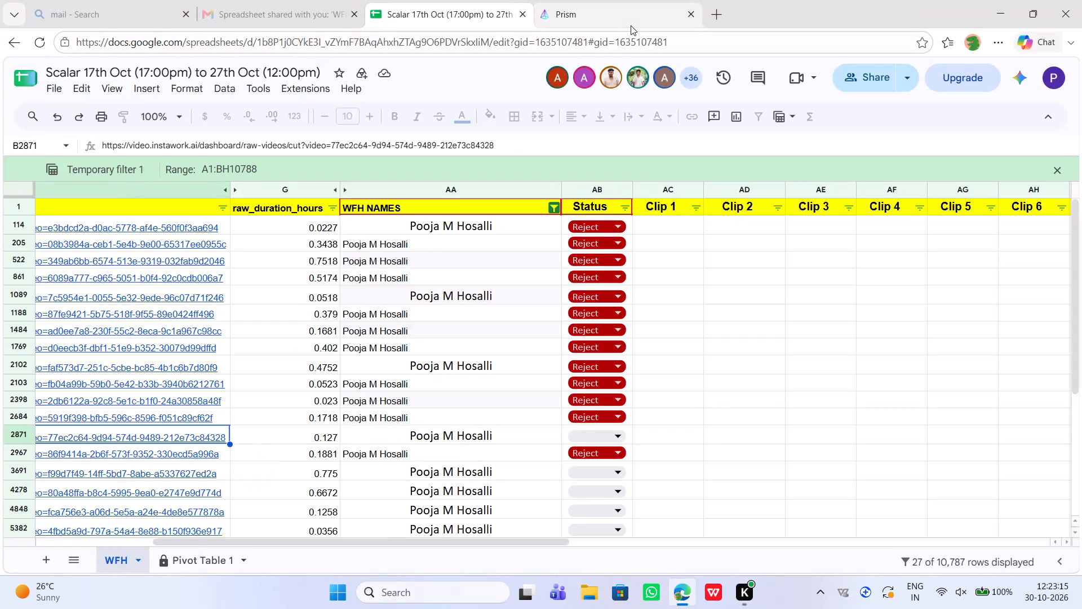
Close the already reviewed Prism video and set the Status of row 2871 to Reject in the WFH sheet.
click(631, 25)
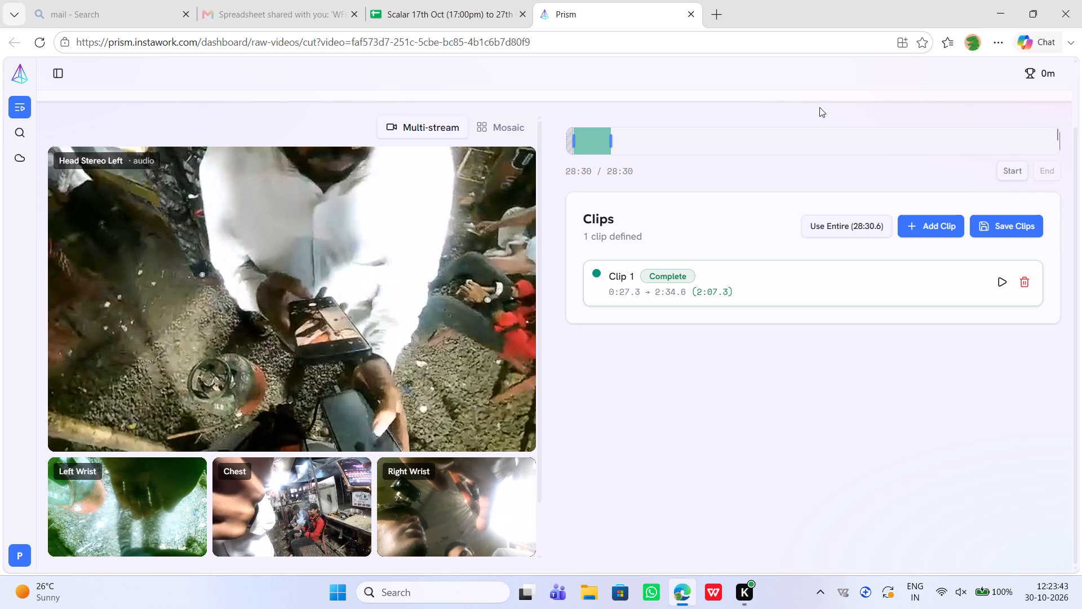
click(690, 12)
drag(619, 432, 636, 484)
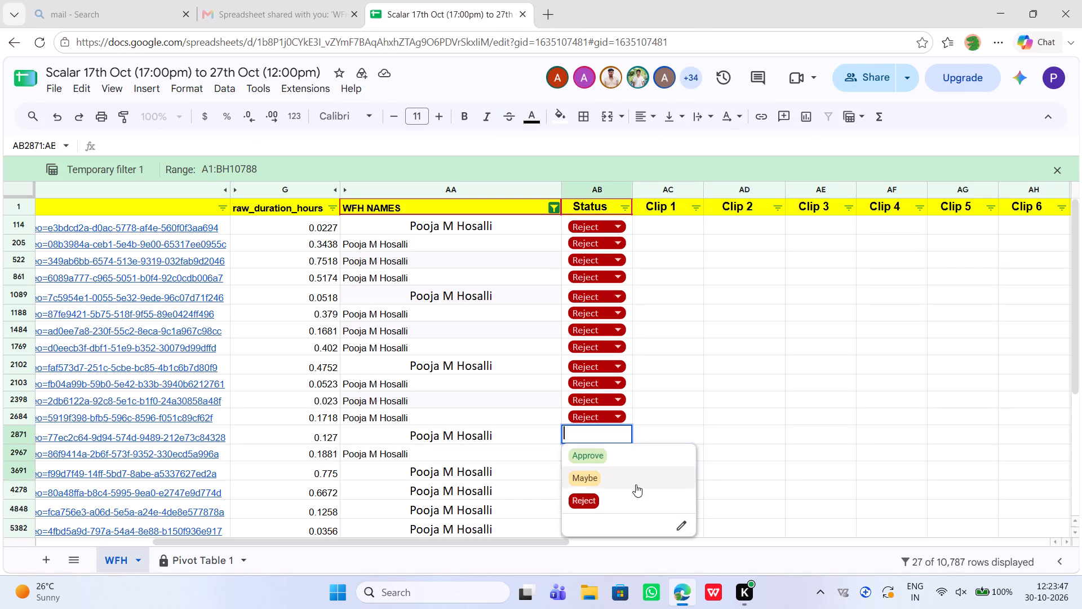
drag(636, 484, 641, 495)
click(641, 495)
Complete row 2871 with Segment Hands out of frame, PII Blur NO and the comment "task invalid" in column BB.
scroll(704, 493, left, 3)
scroll(916, 434, left, 3)
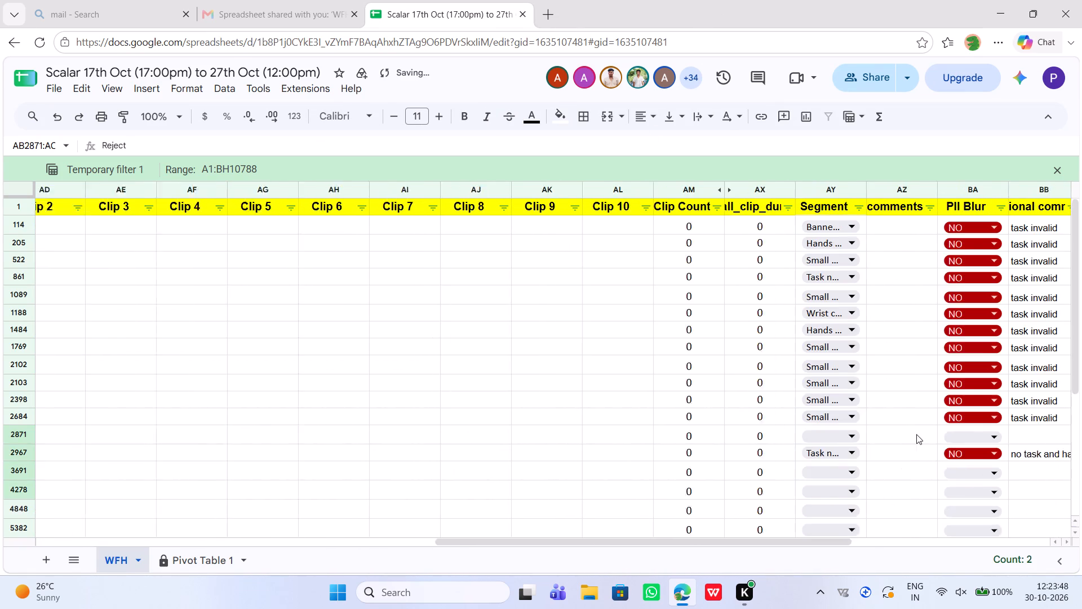
click(782, 435)
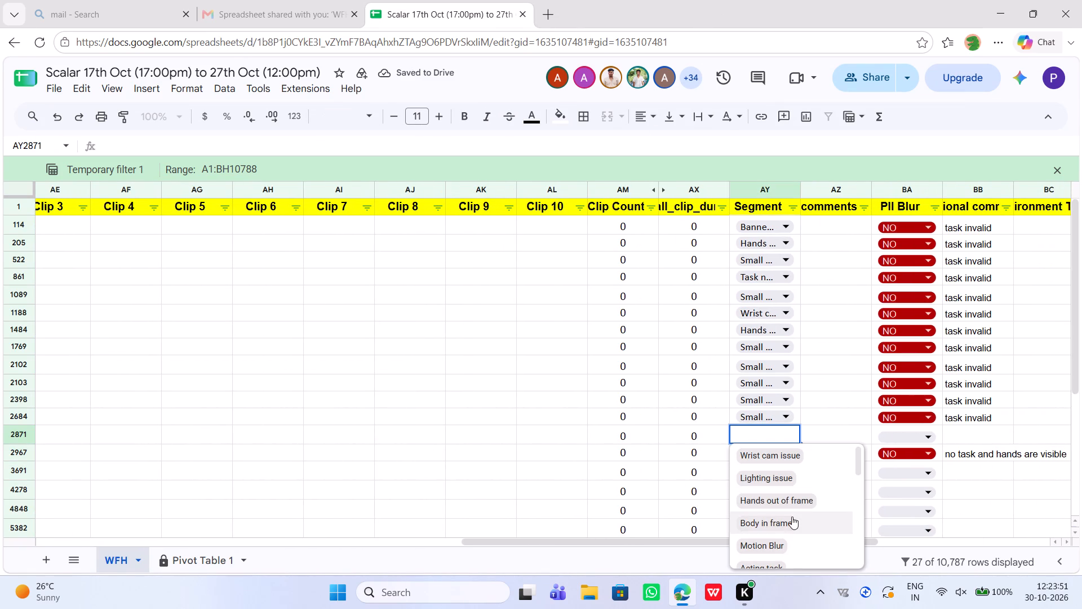
click(798, 504)
drag(903, 434, 918, 485)
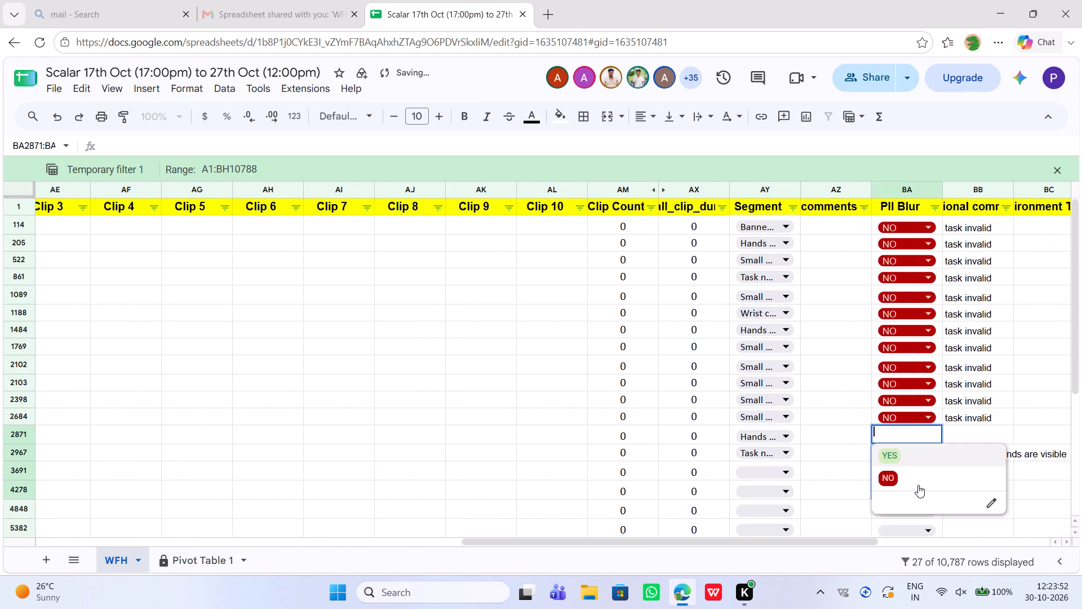
click(918, 485)
click(965, 441)
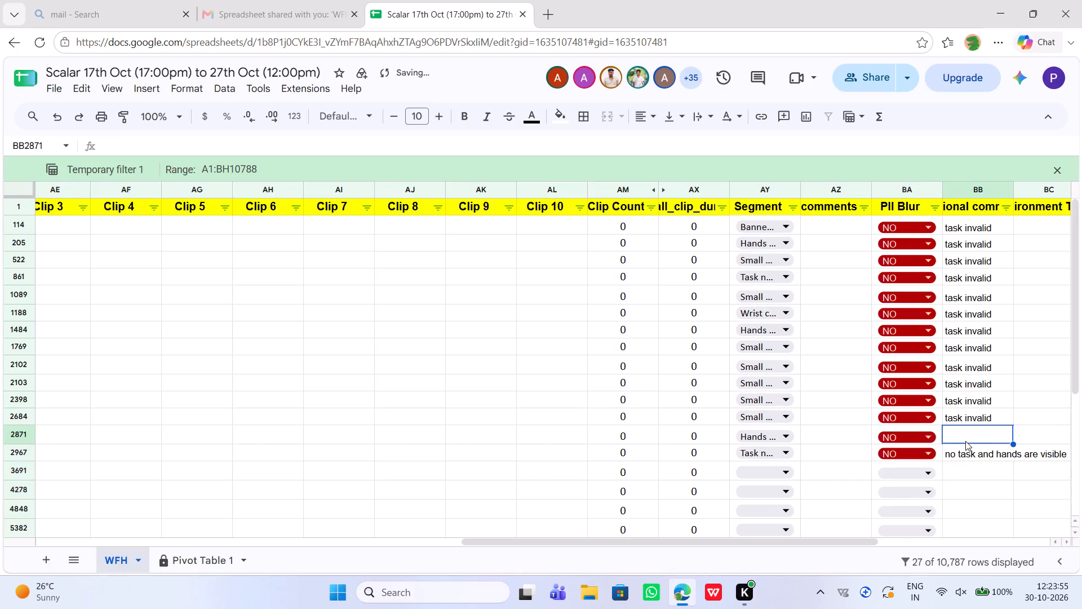
key(ctrl+v)
Open the raw video linked in row 3691 in Prism.
scroll(965, 441, right, 5)
scroll(965, 441, left, 2)
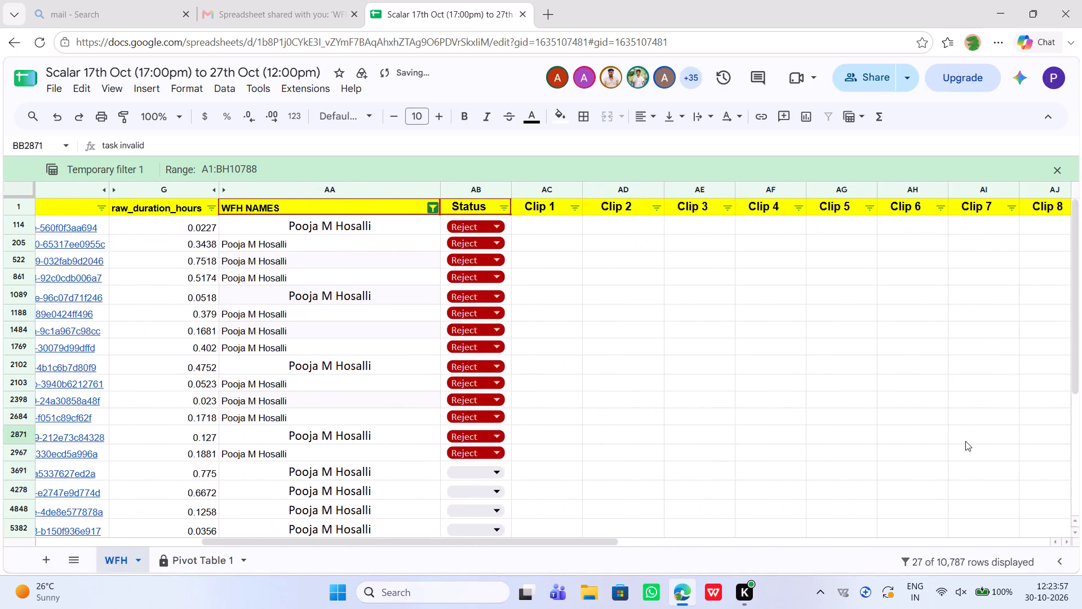
scroll(478, 489, right, 1)
scroll(158, 474, down, 1)
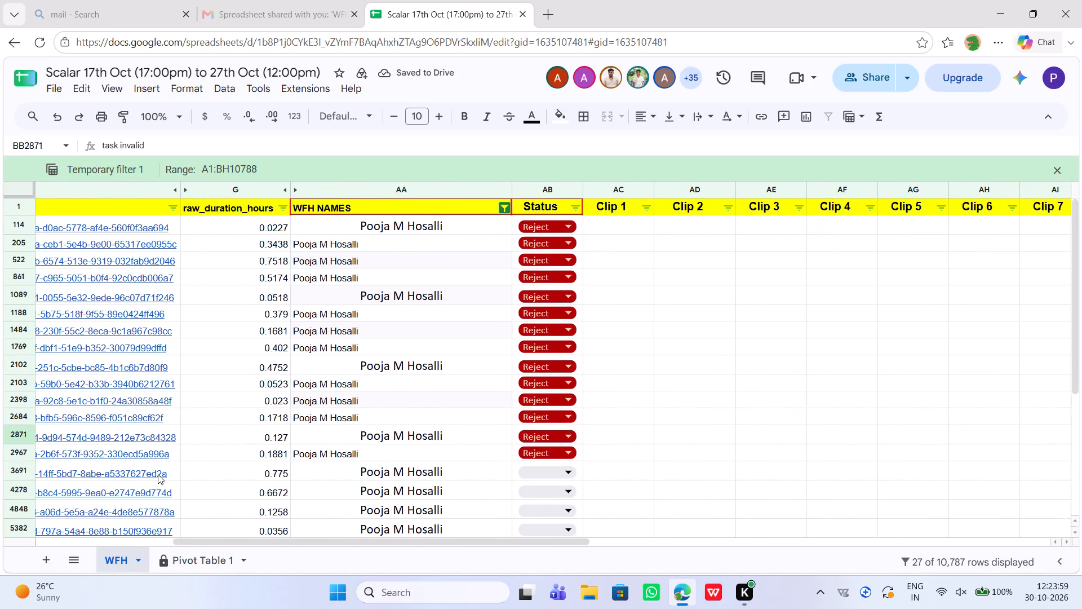
scroll(158, 474, down, 5)
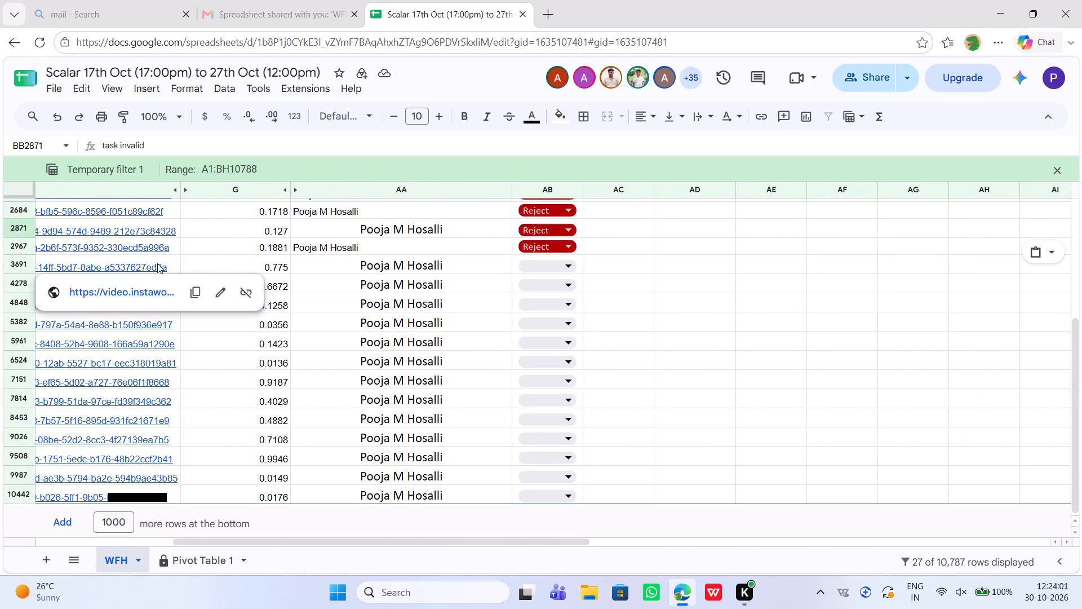
click(157, 263)
click(154, 286)
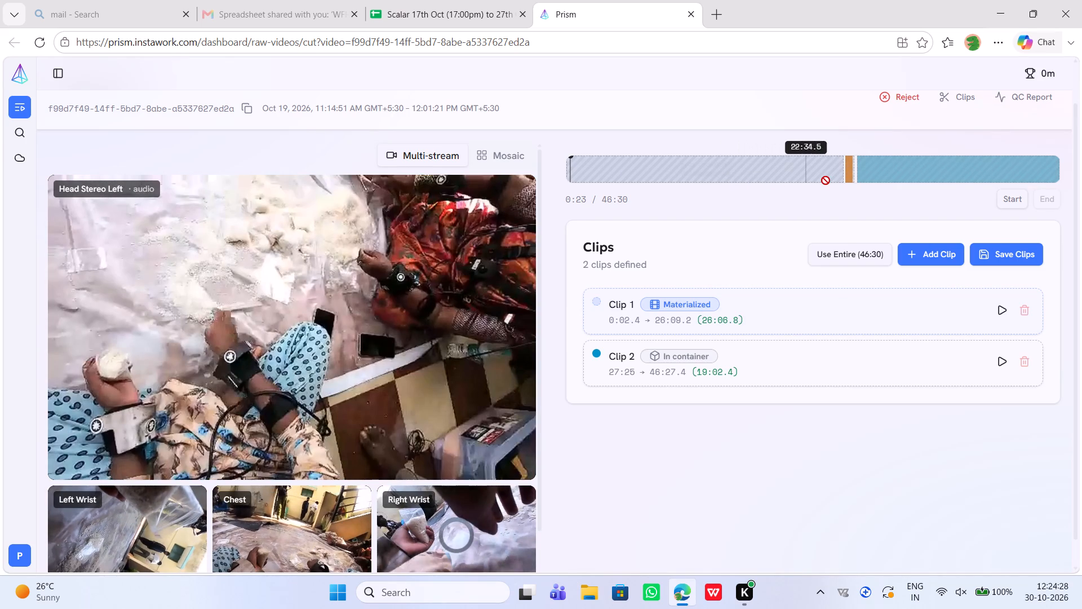
Examine the row 3691 video at several points within Clip 1 and Clip 2 and through to its end.
click(830, 180)
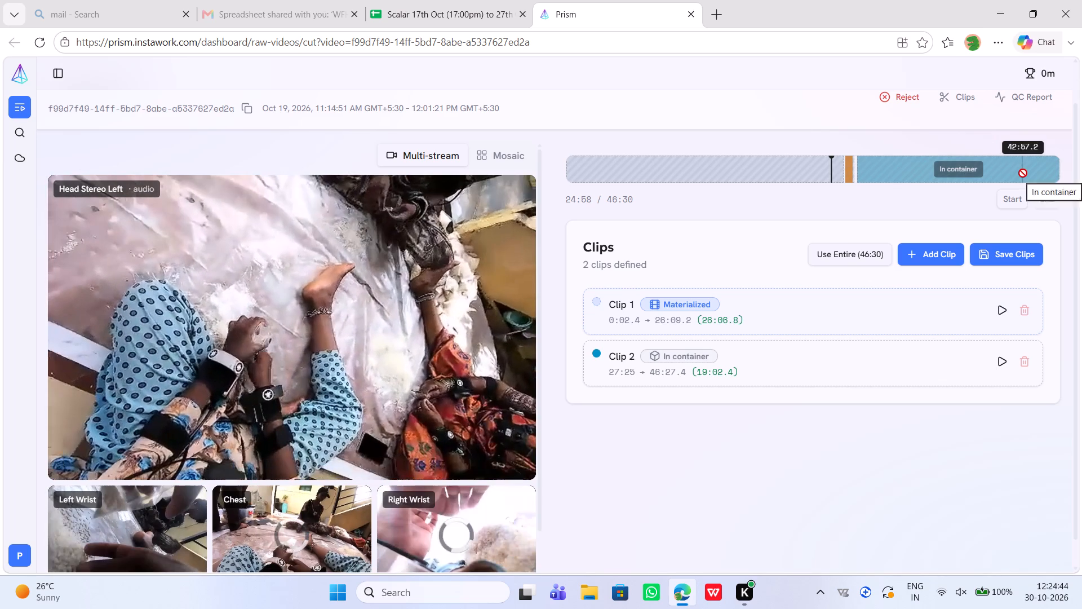
click(1023, 173)
click(965, 208)
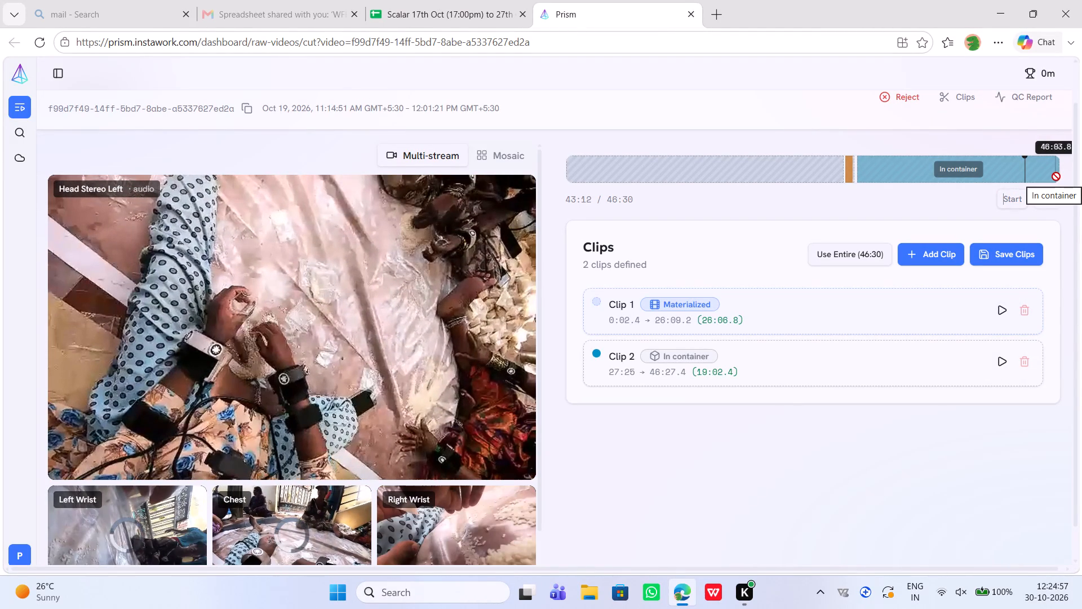
click(1056, 176)
click(876, 216)
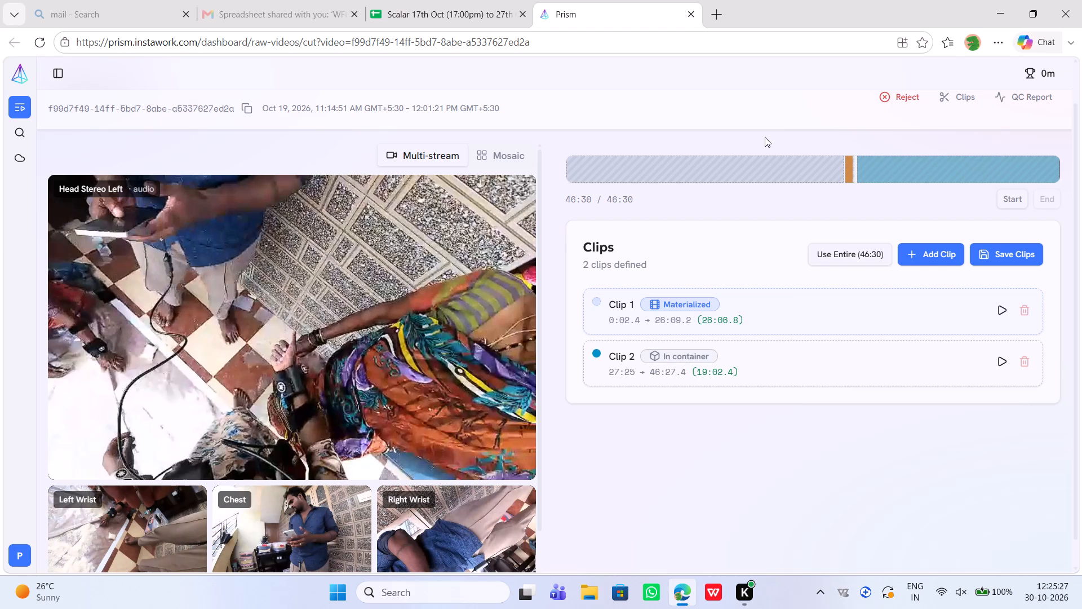
click(682, 184)
click(702, 176)
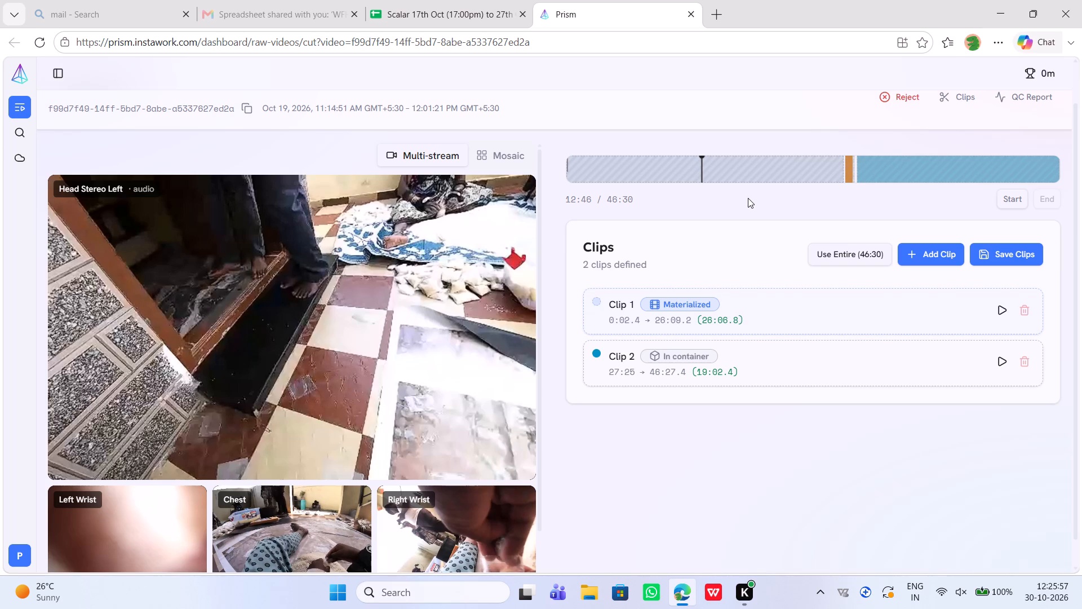
click(859, 157)
click(877, 215)
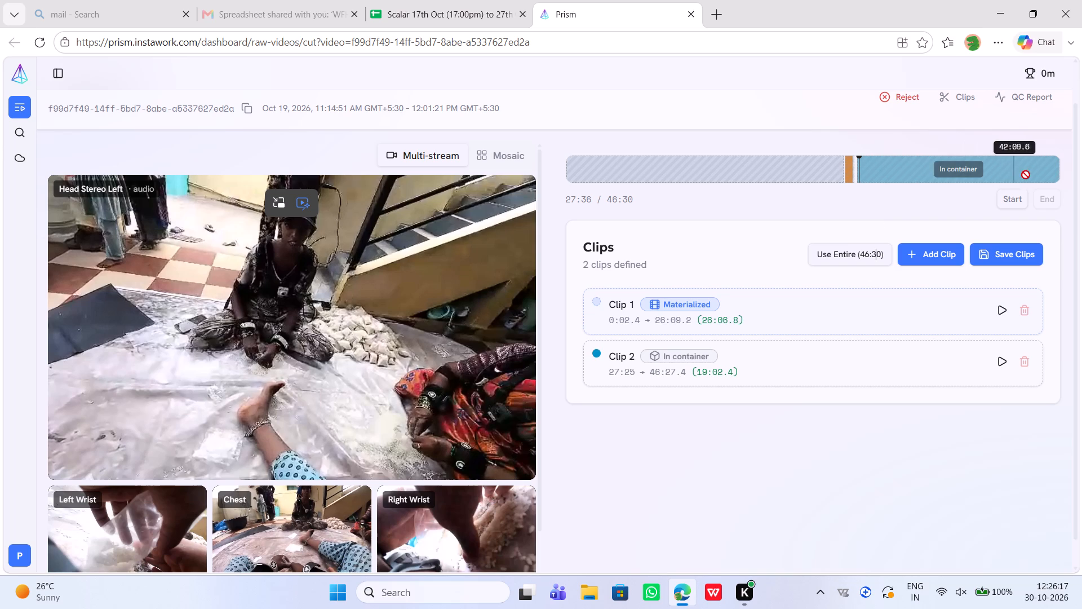
click(1058, 175)
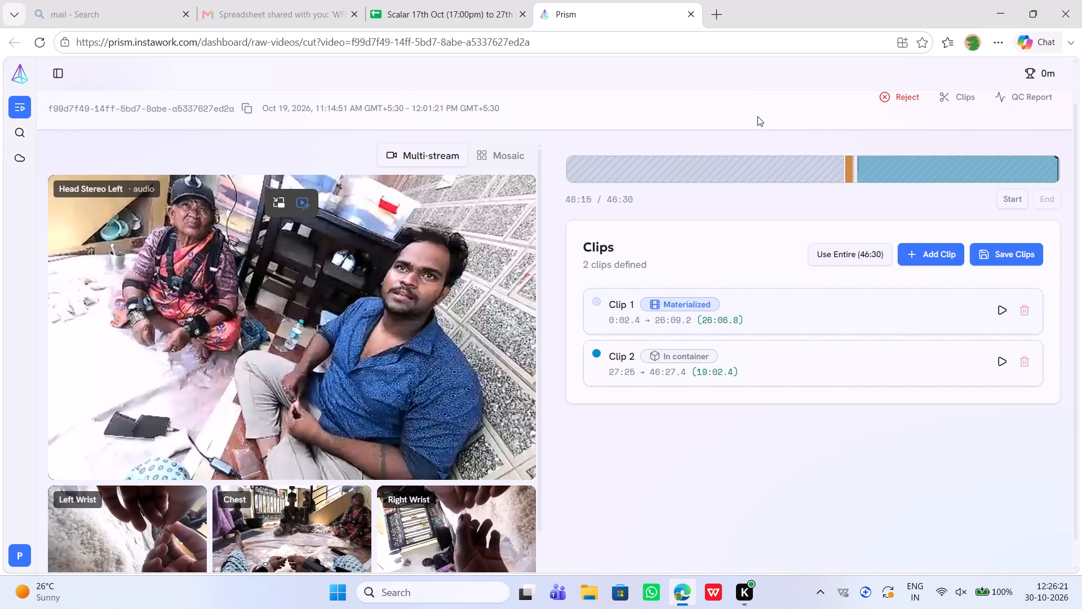
click(758, 114)
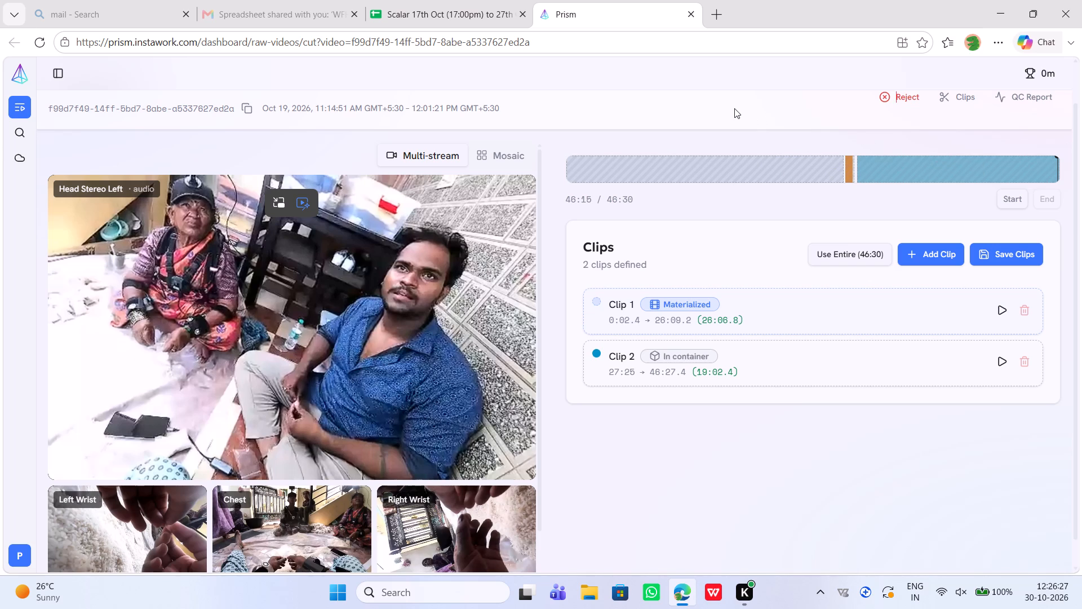
click(734, 107)
click(699, 101)
click(527, 227)
click(618, 509)
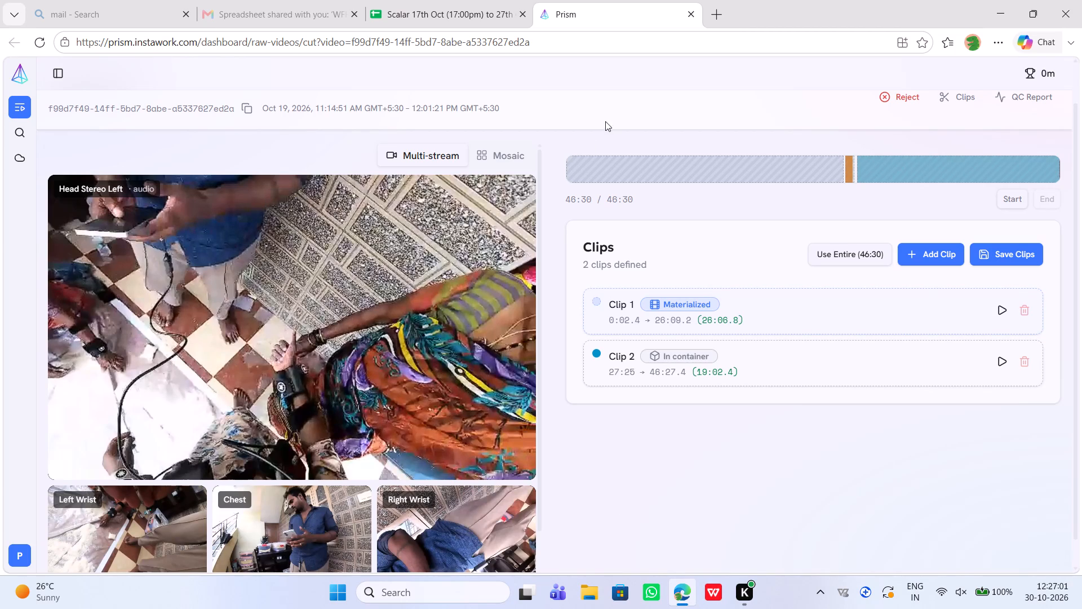
Close the Prism video and set the Status of row 3691 to Reject.
click(694, 13)
click(571, 268)
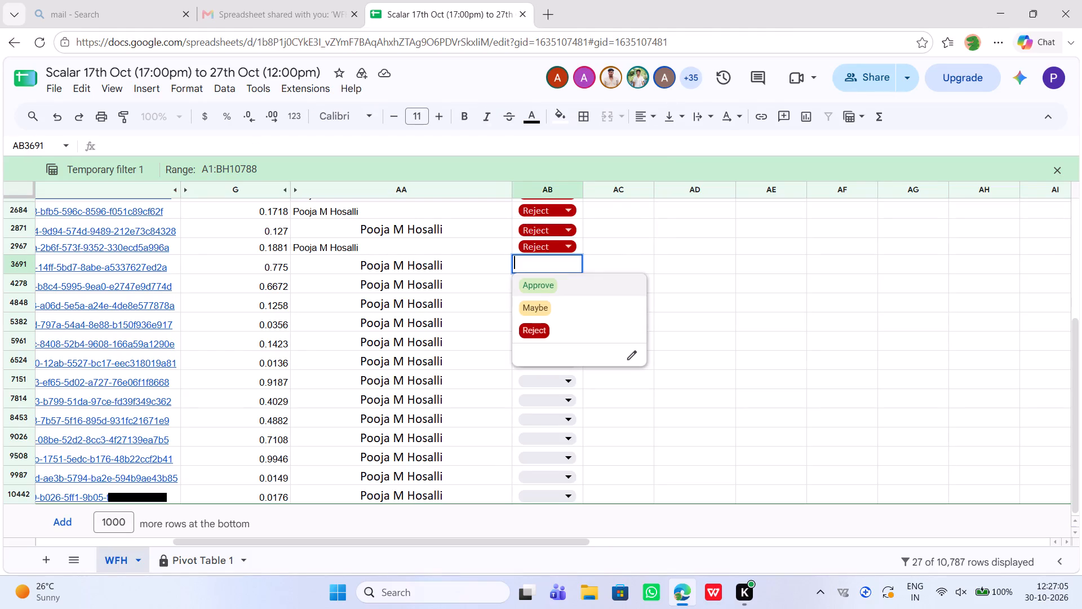
click(570, 329)
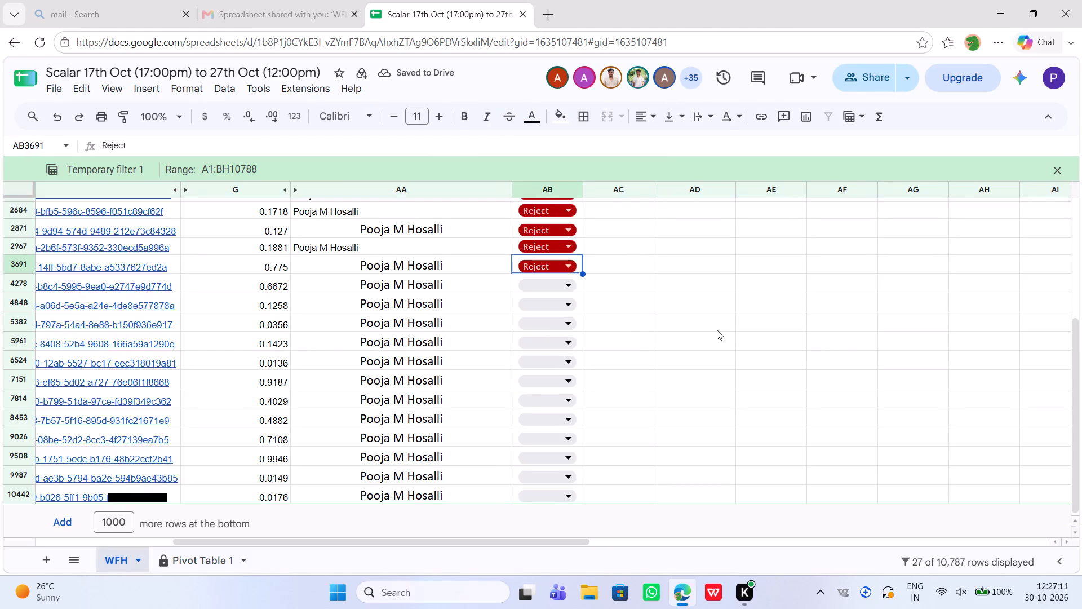
Complete row 3691 with Segment Hands out of frame, PII Blur NO and the comment "task invalid" in column BB.
scroll(717, 330, left, 6)
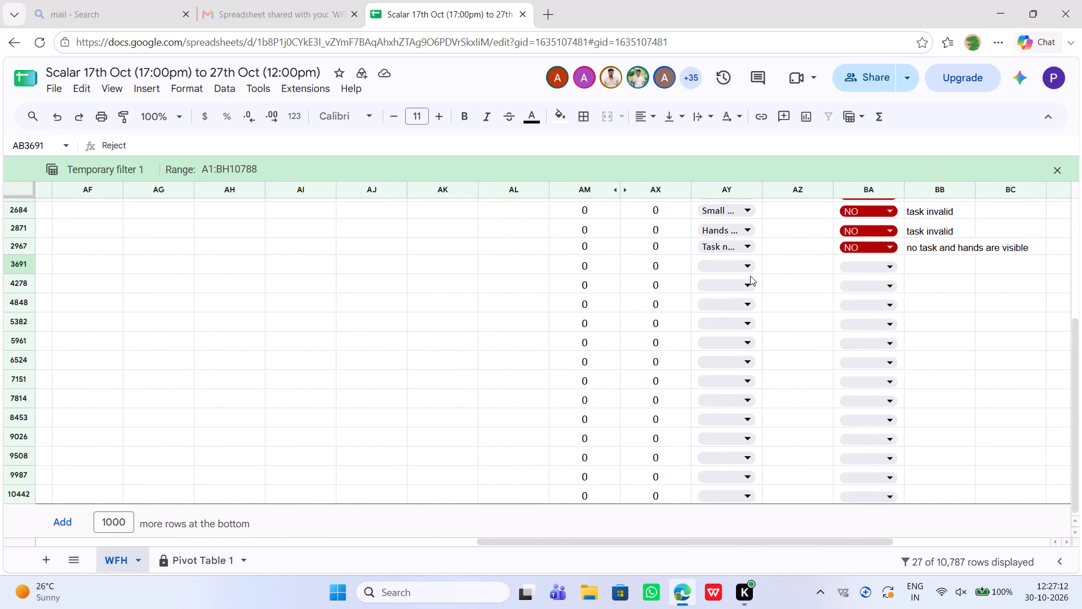
double_click(750, 271)
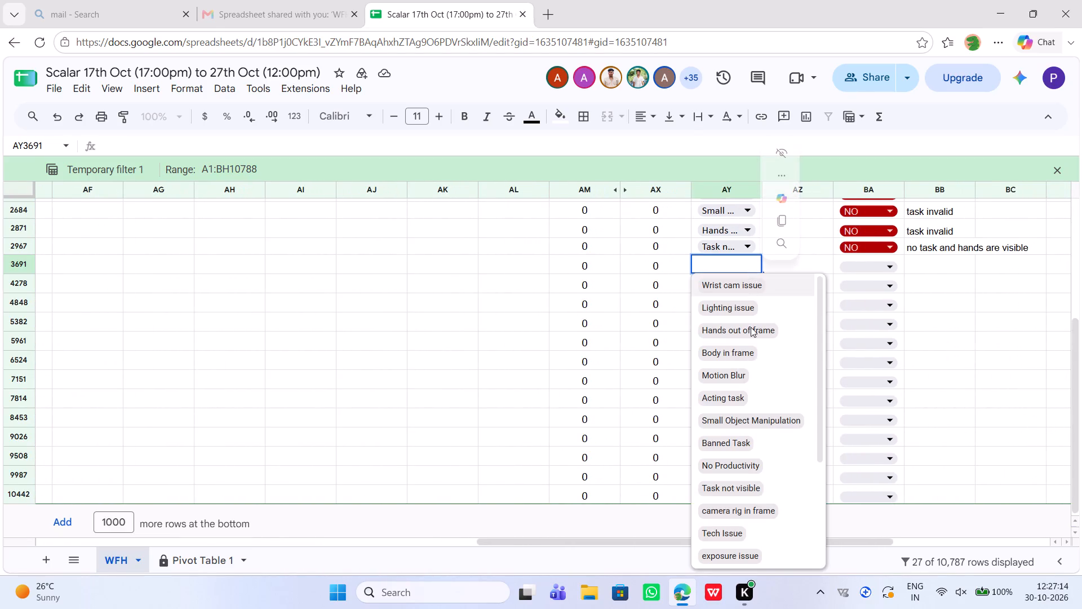
click(751, 327)
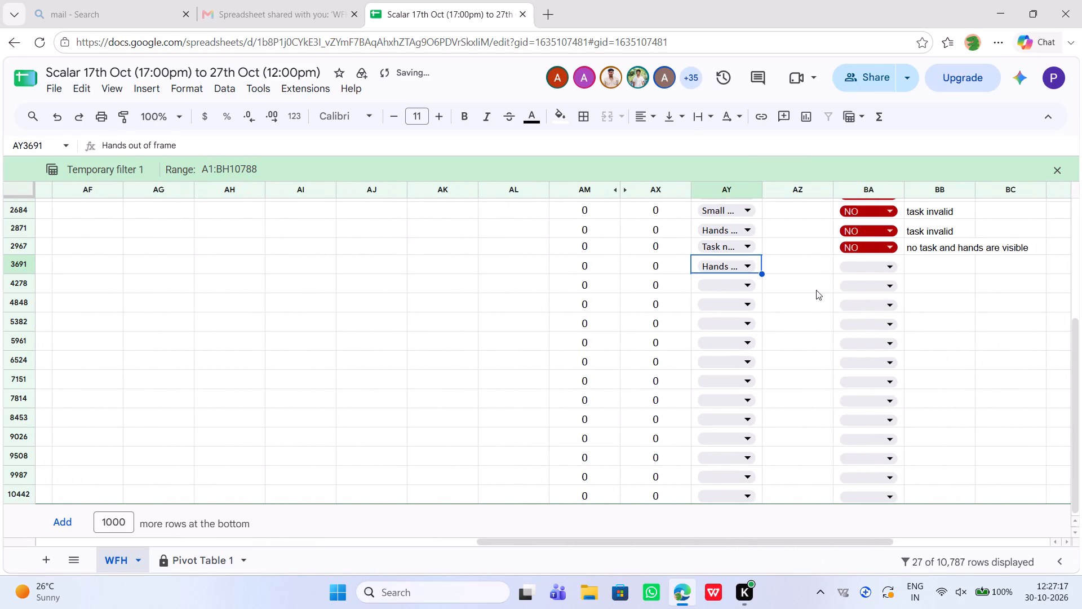
click(889, 268)
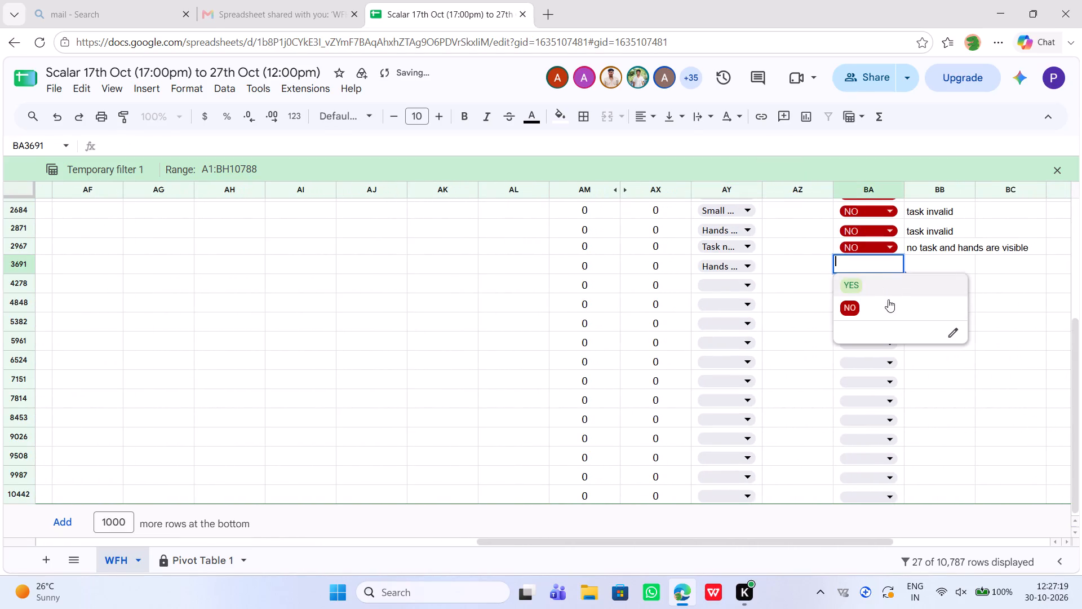
click(888, 302)
click(937, 266)
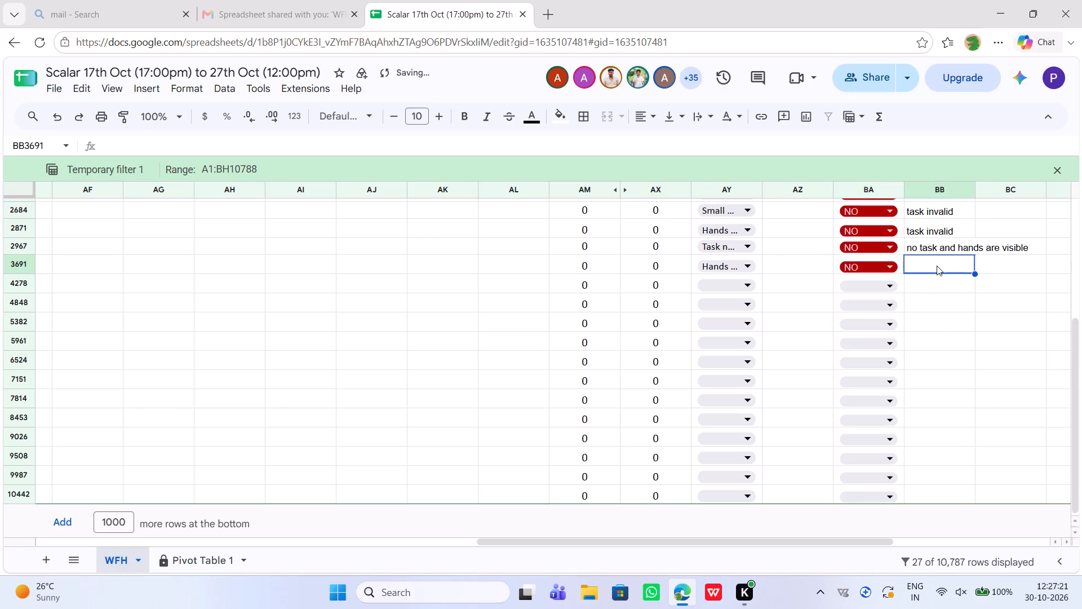
key(ctrl+v)
Open the raw video linked in row 4278 in Prism.
scroll(937, 266, right, 6)
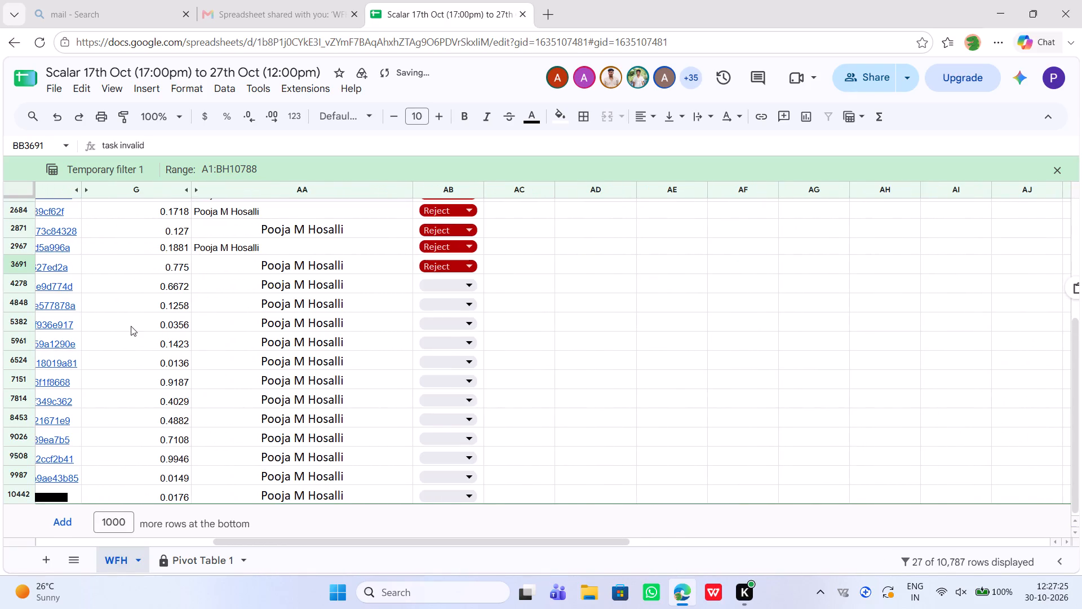
click(69, 285)
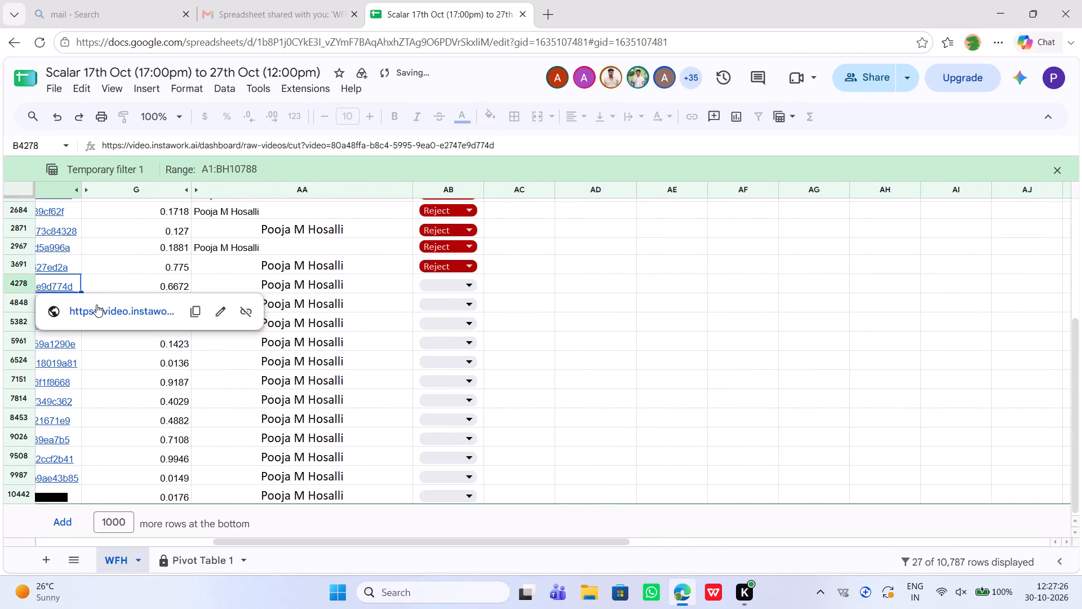
click(96, 304)
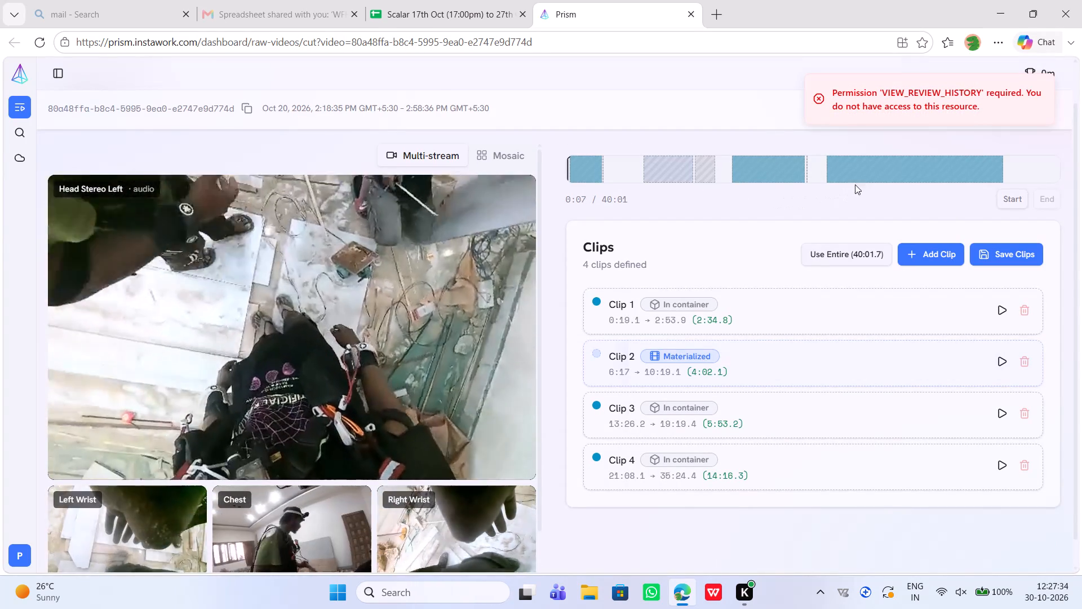
Examine the row 4278 video from its opening, around the start of Clip 4 and at its end.
click(825, 178)
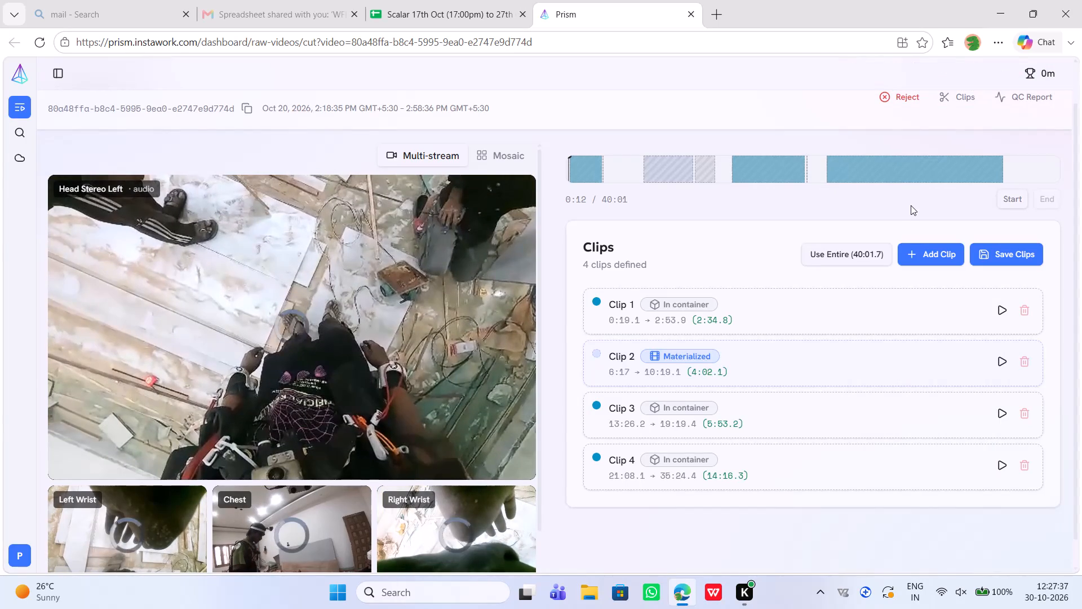
click(912, 205)
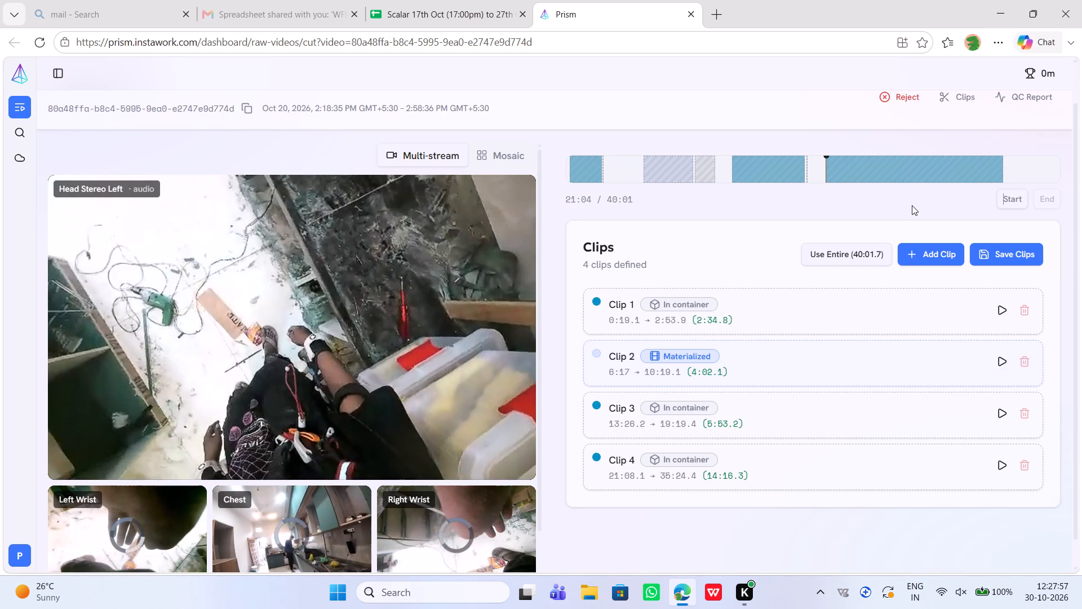
drag(965, 167, 982, 210)
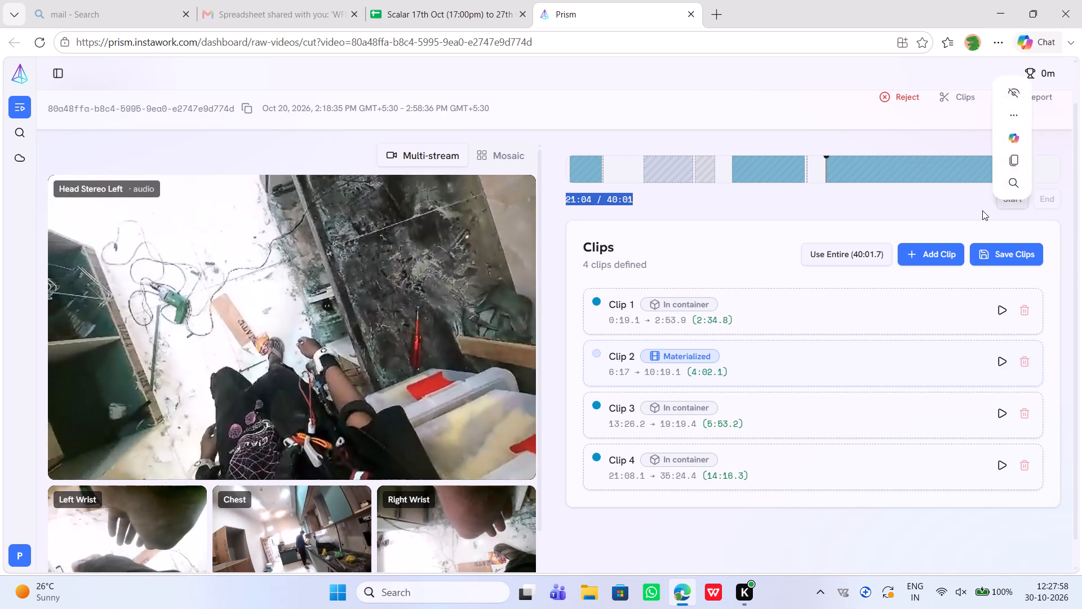
click(982, 210)
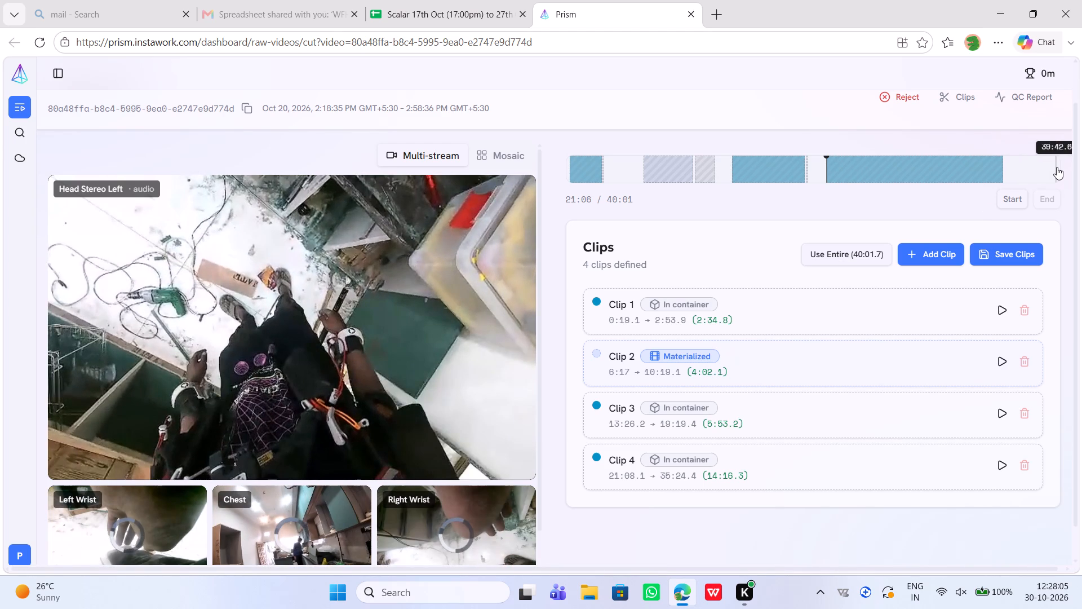
click(1057, 167)
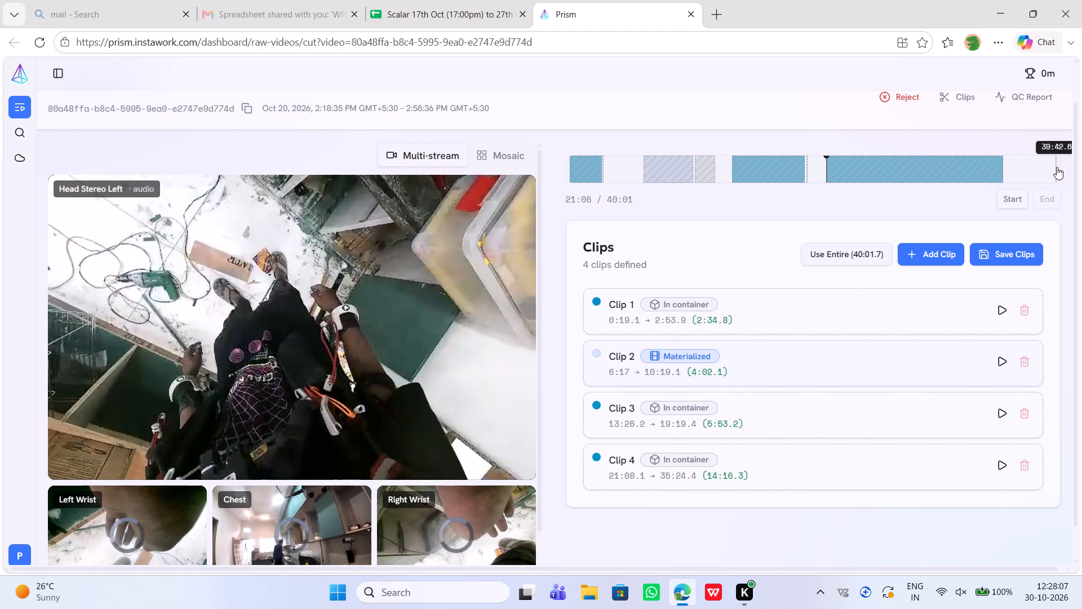
click(855, 116)
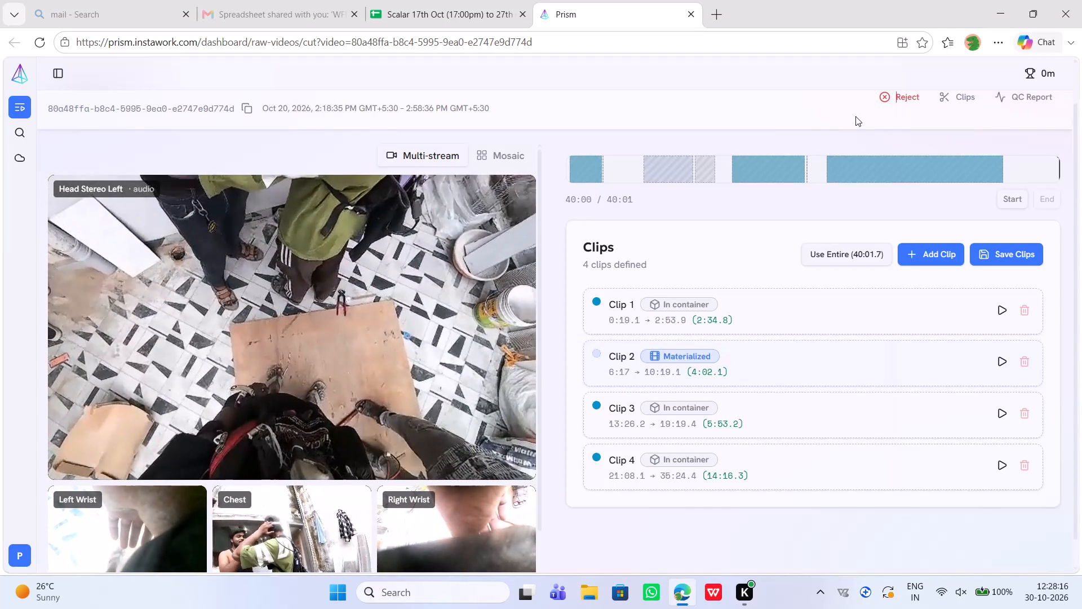
click(775, 98)
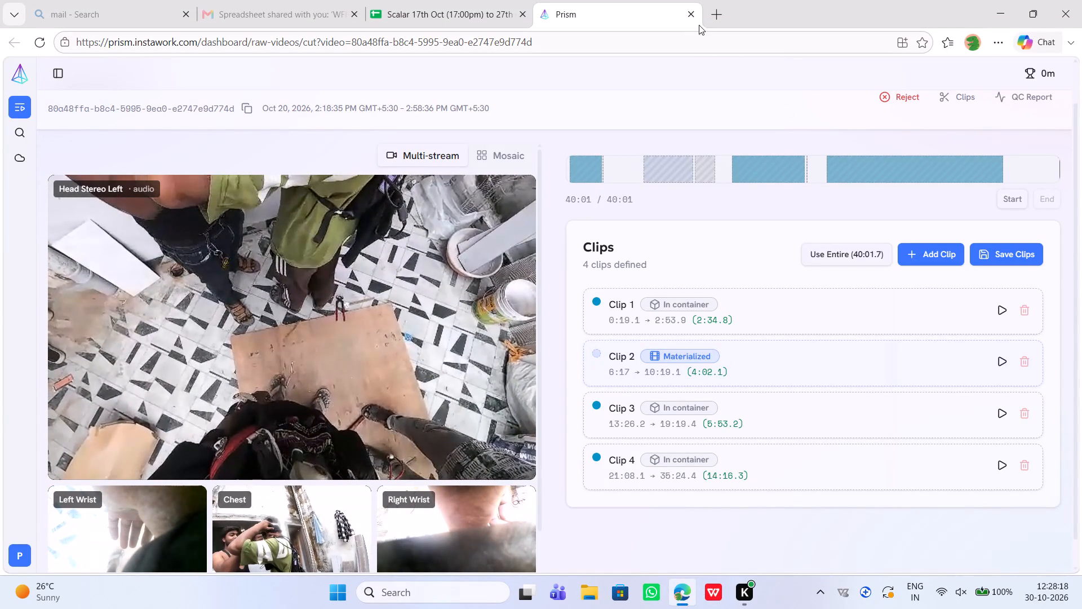
Close the Prism video and set the Status of row 4278 to Reject.
click(690, 16)
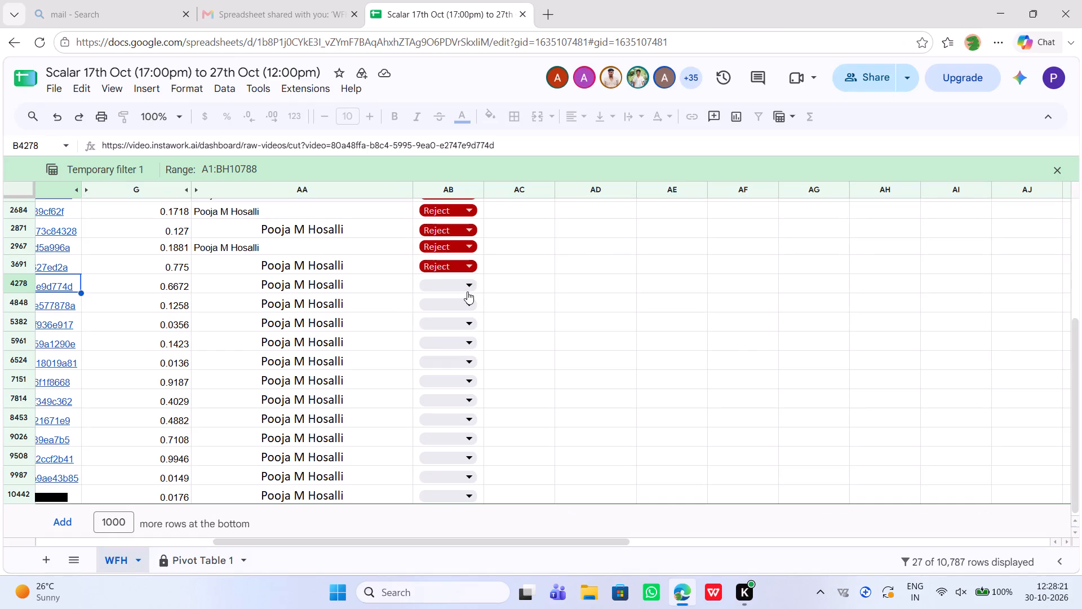
click(467, 292)
click(471, 284)
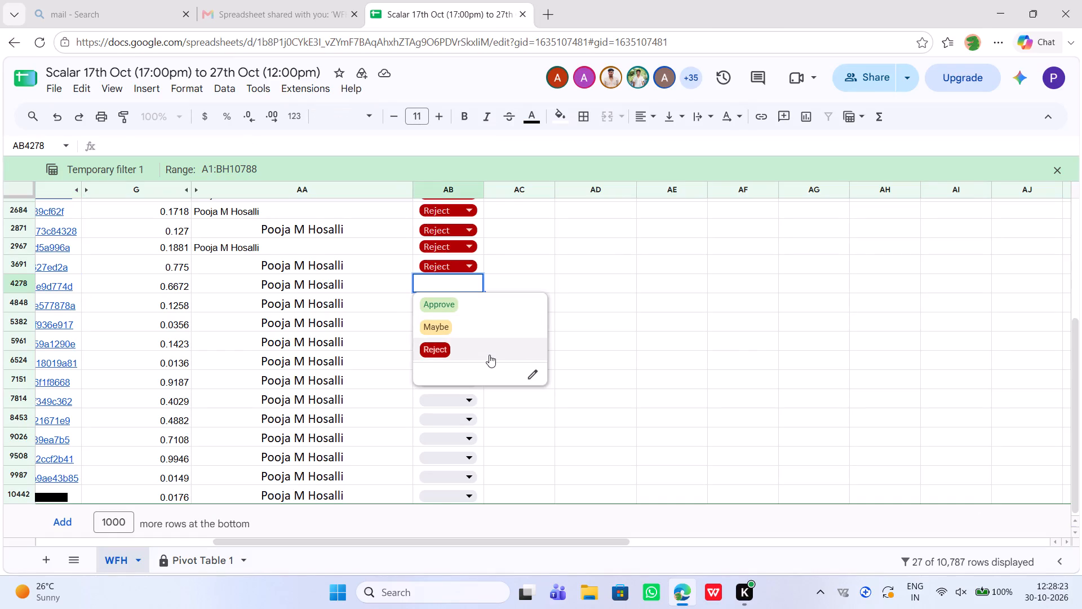
click(489, 355)
Complete row 4278 with Segment Hands out of frame, PII Blur NO and the comment "task invalid" in column BB.
scroll(736, 358, left, 6)
click(845, 285)
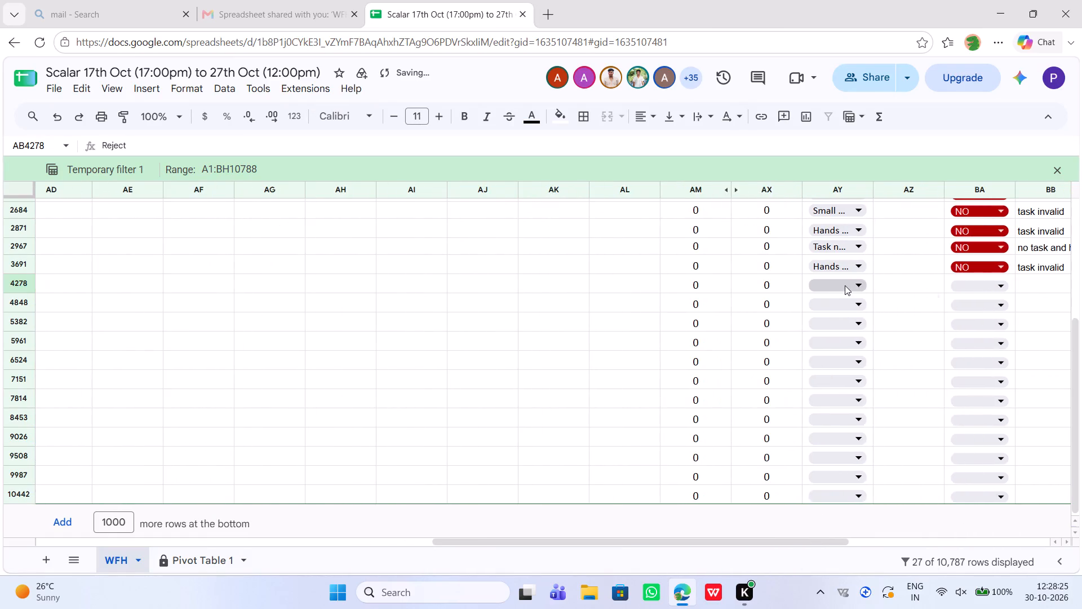
click(856, 338)
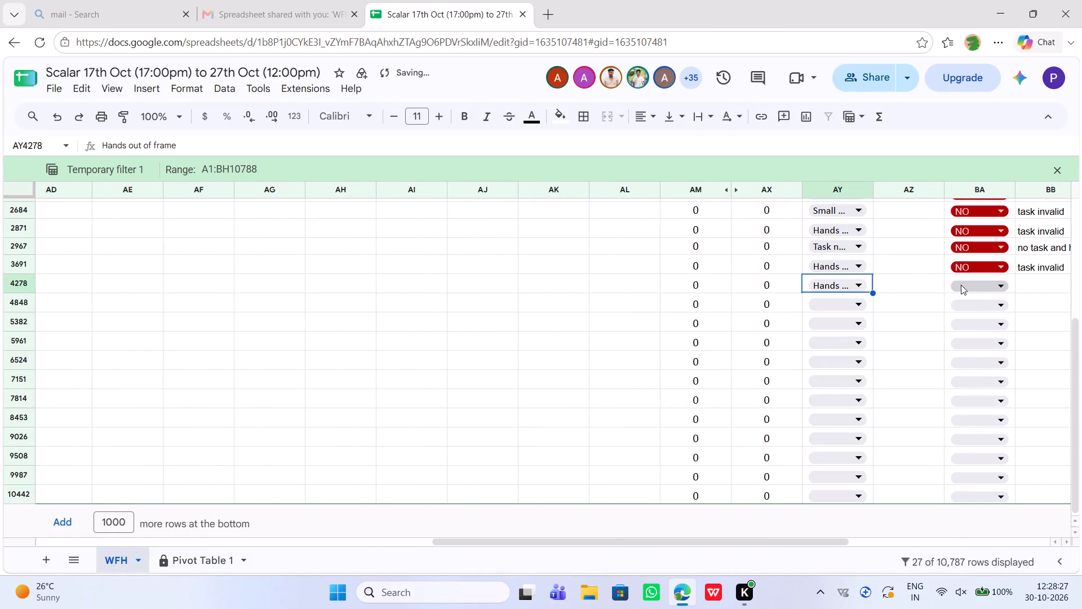
drag(961, 285, 970, 334)
click(970, 334)
click(1026, 289)
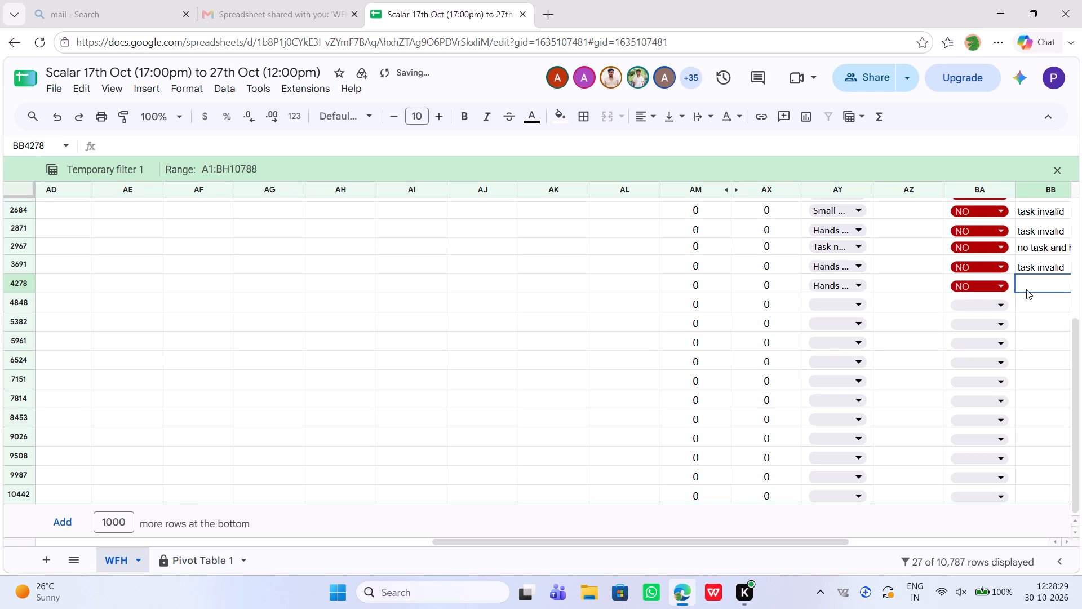
key(ctrl+v)
click(625, 358)
Open the raw video linked in row 4848, the next row without a Status.
scroll(625, 358, right, 1)
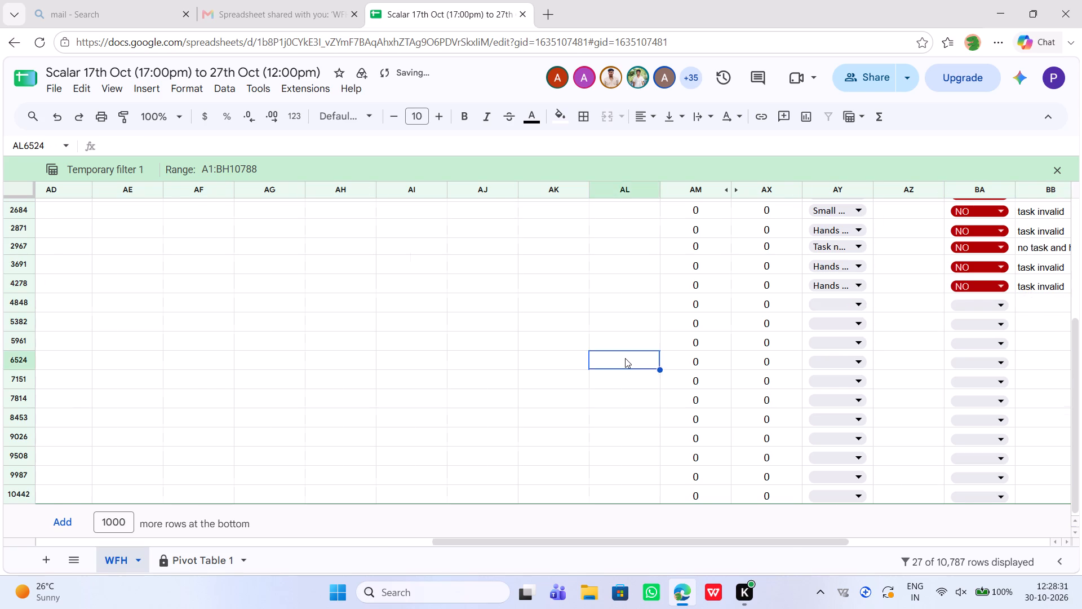
scroll(625, 358, right, 4)
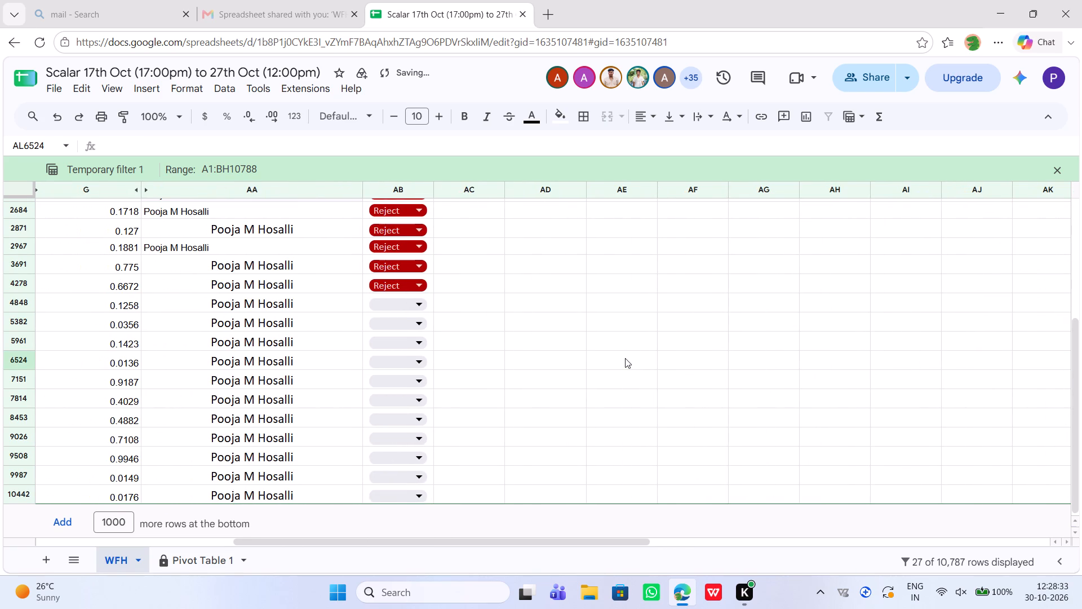
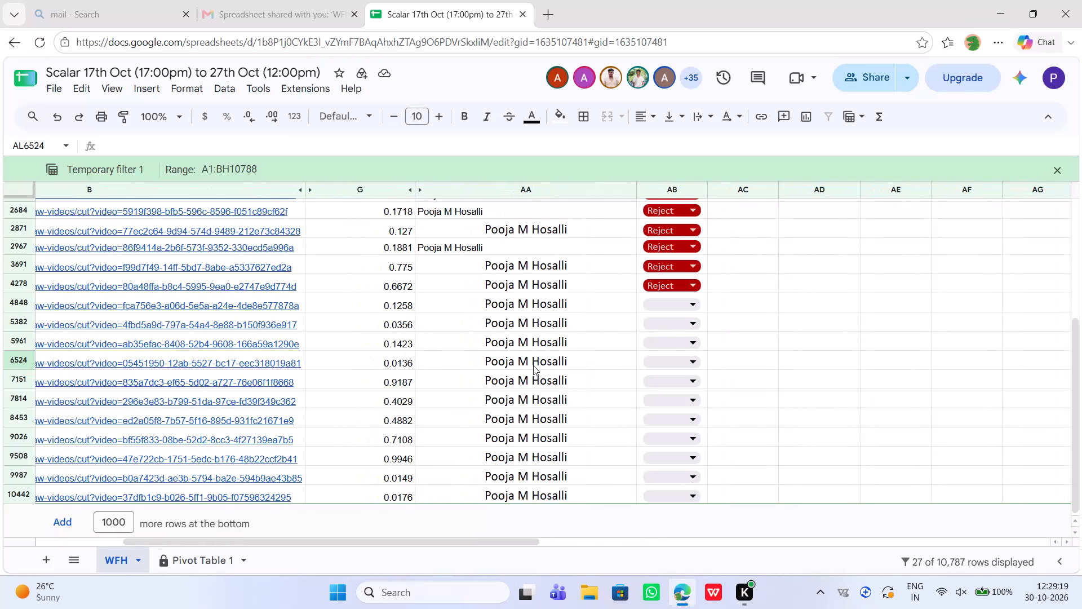
Open the raw video linked in column B of row 4848.
click(304, 306)
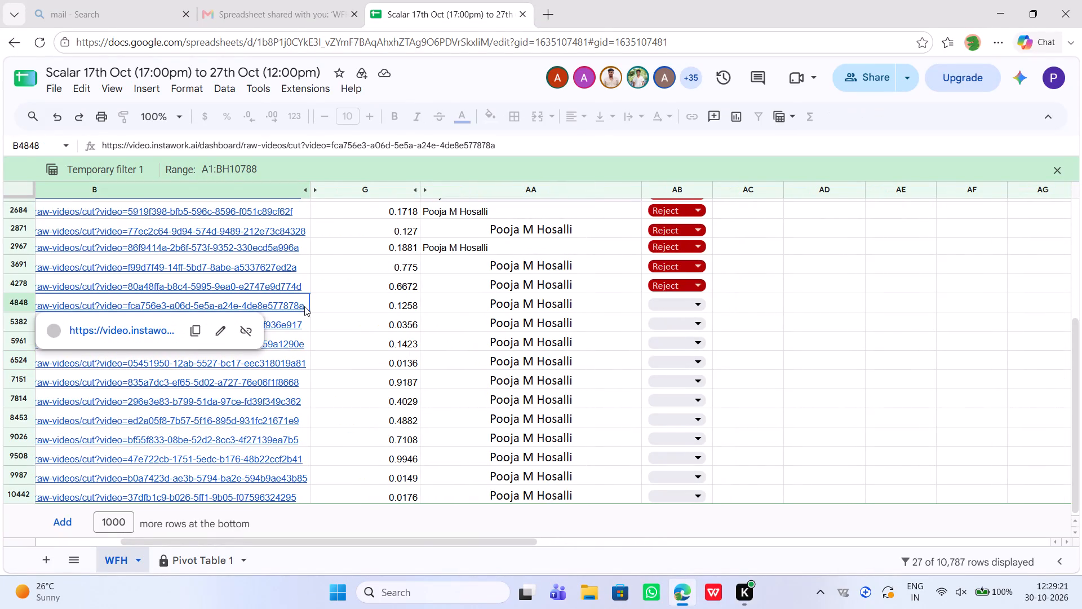
click(156, 328)
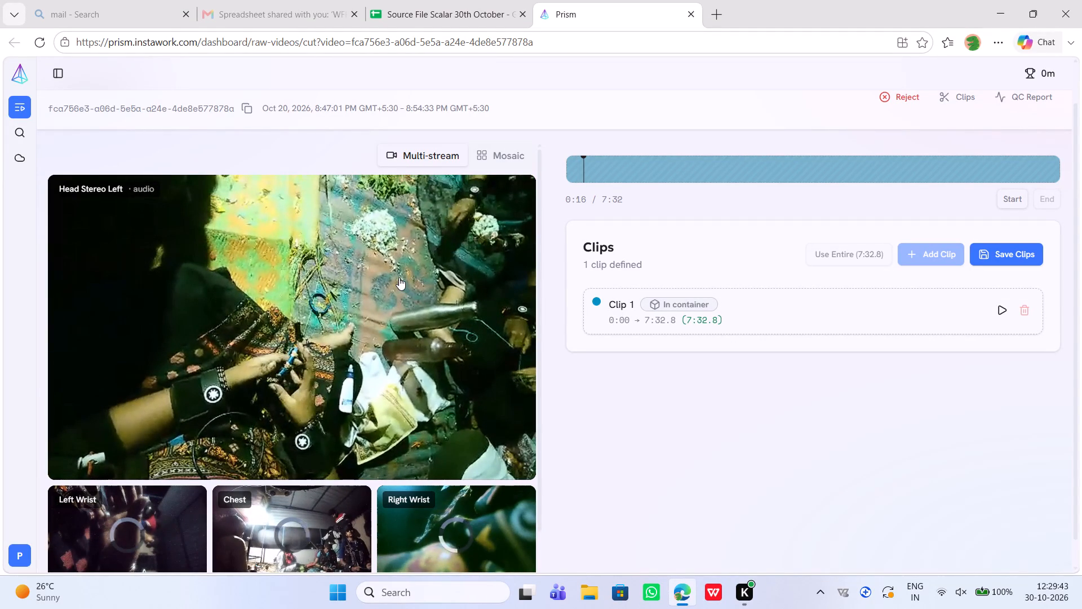
Examine the row 4848 video from about 4:07 and again from about 6:13 on the timeline.
click(836, 170)
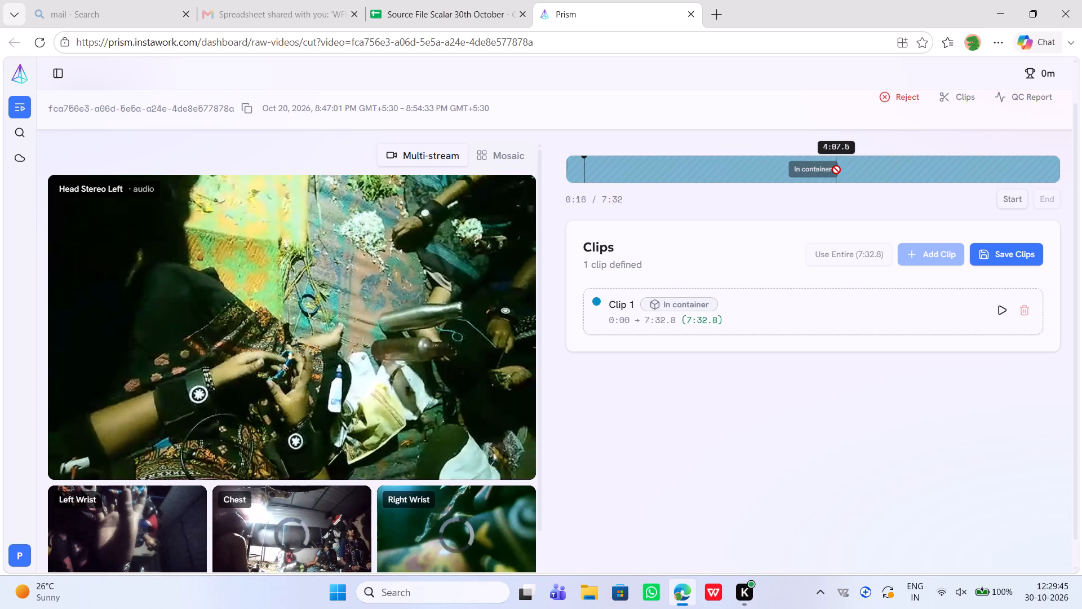
click(873, 196)
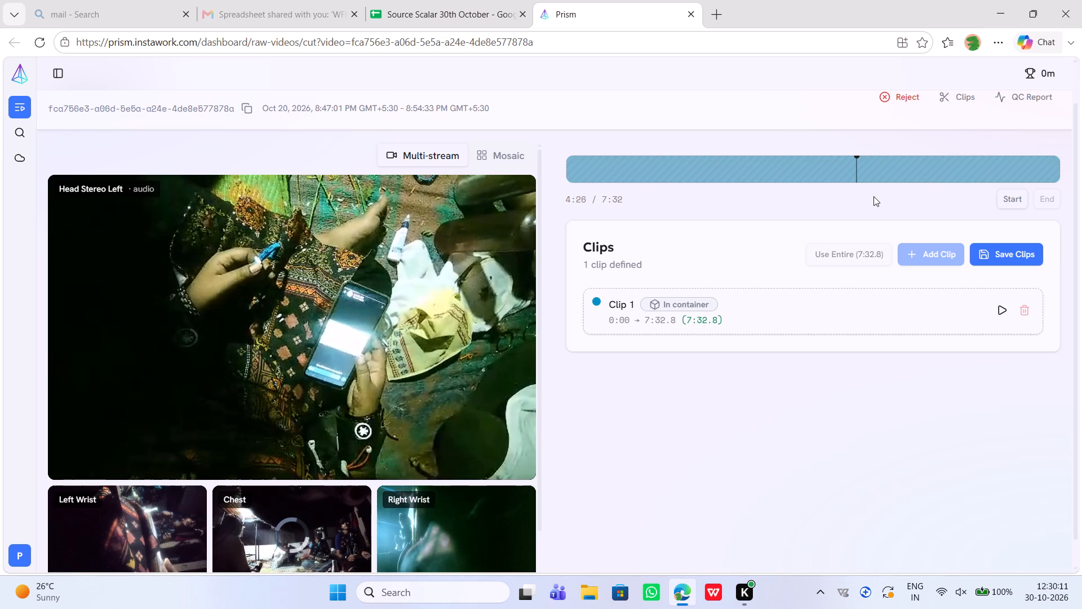
click(974, 166)
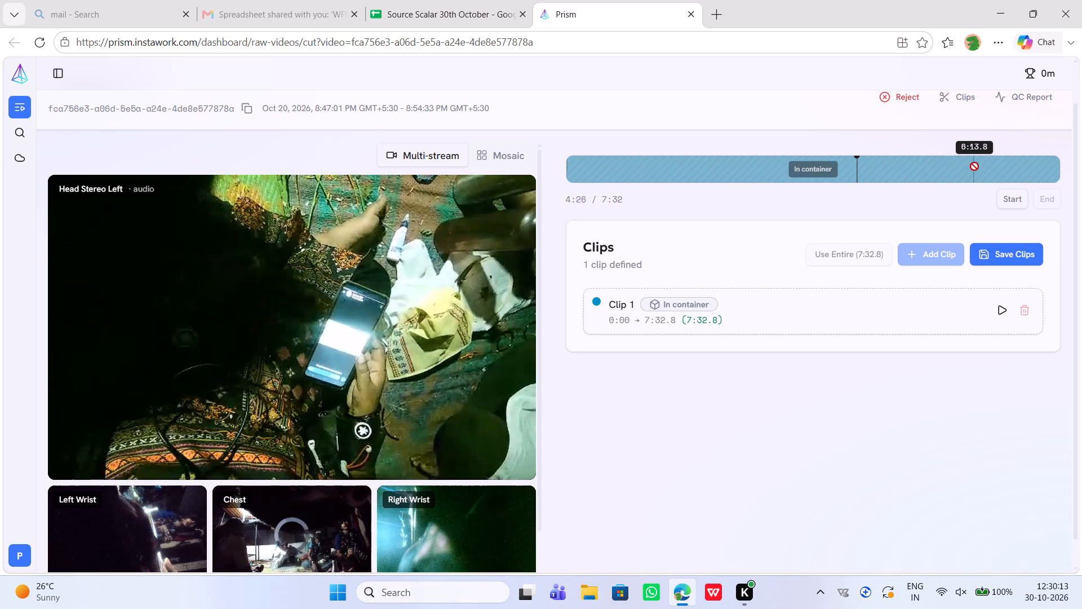
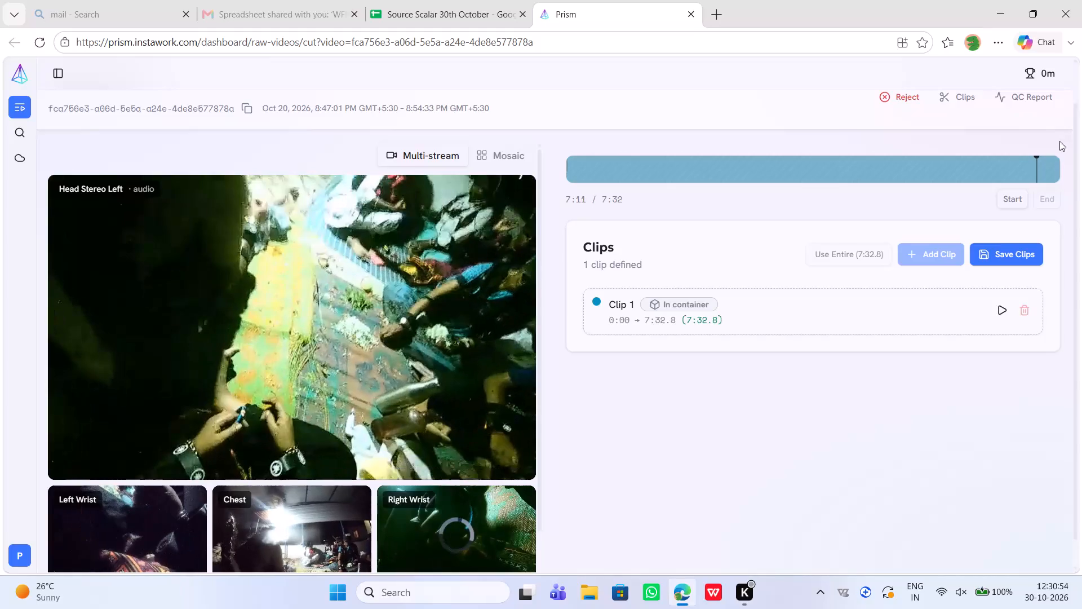
Examine the row 4848 video near the very end of its timeline.
click(1057, 160)
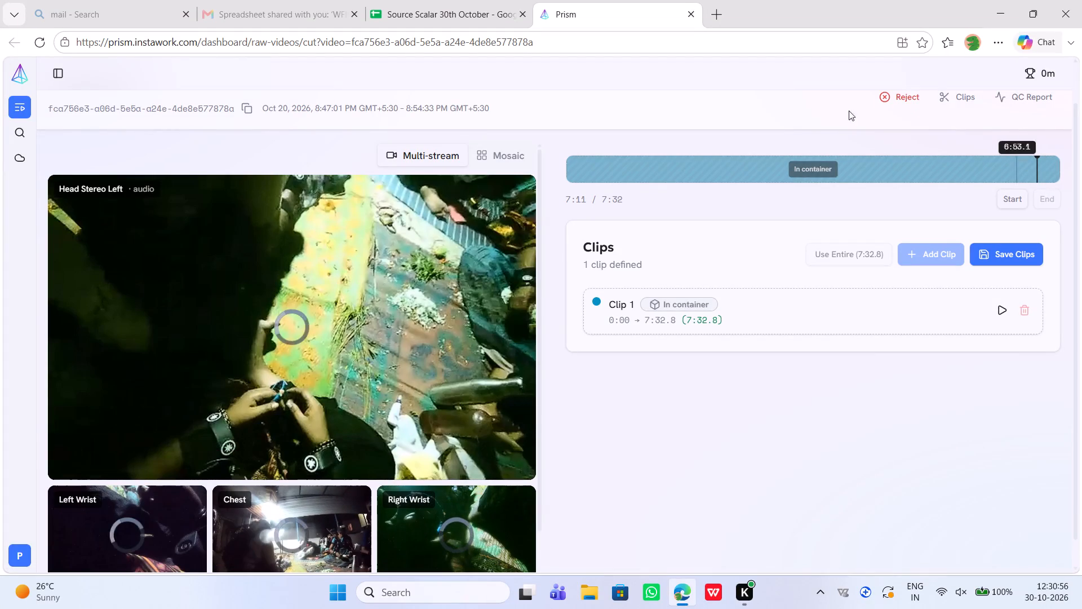
click(800, 103)
In the Source Scalar sheet, set row 4848 to Reject in column AB and Small Object Manipulation in column AY.
click(495, 14)
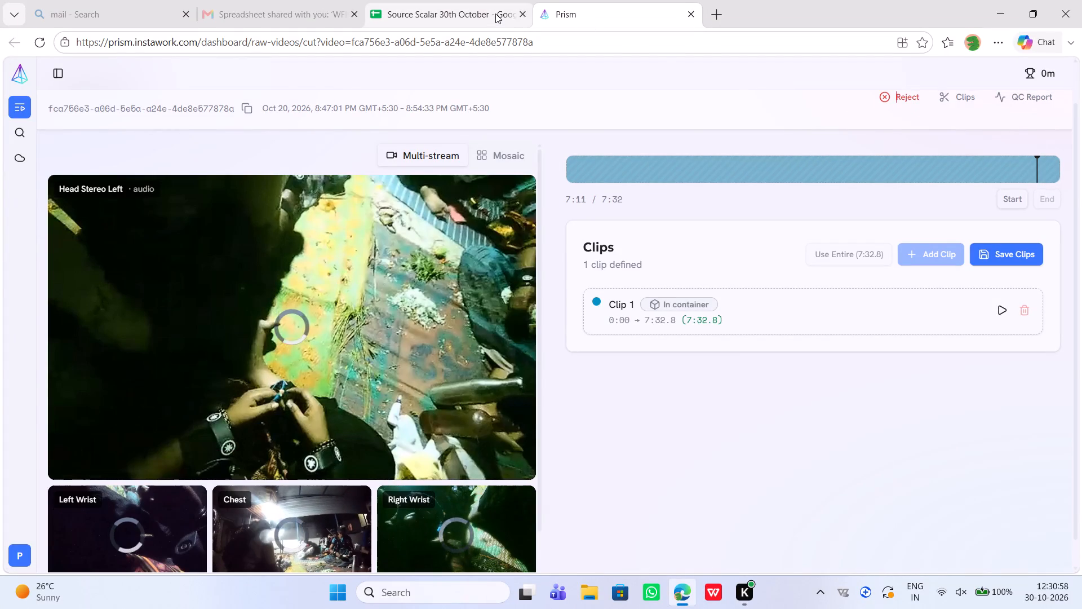
click(677, 305)
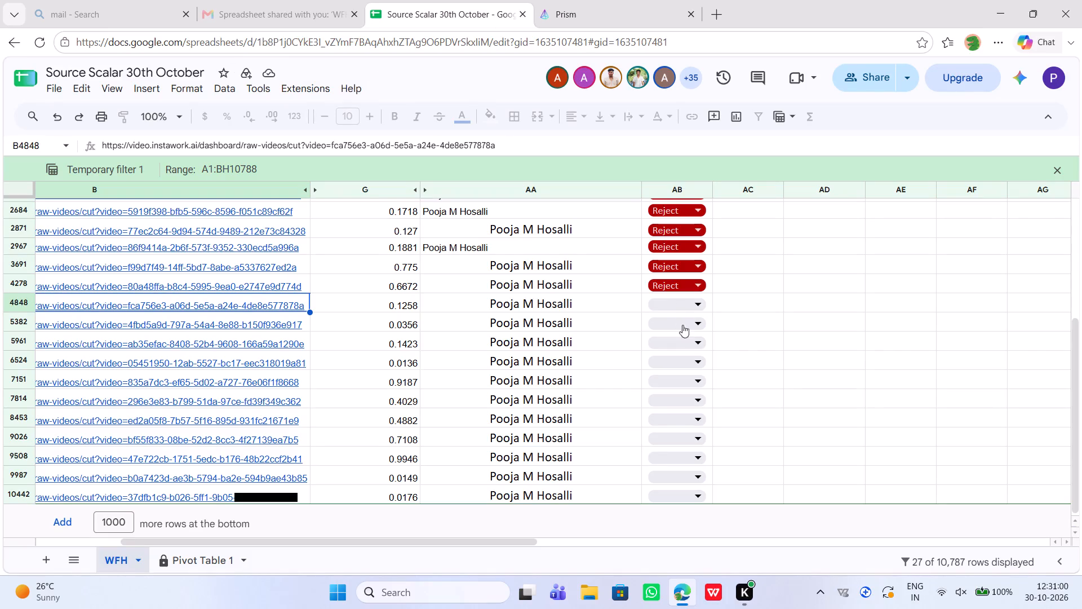
click(695, 362)
scroll(769, 359, left, 4)
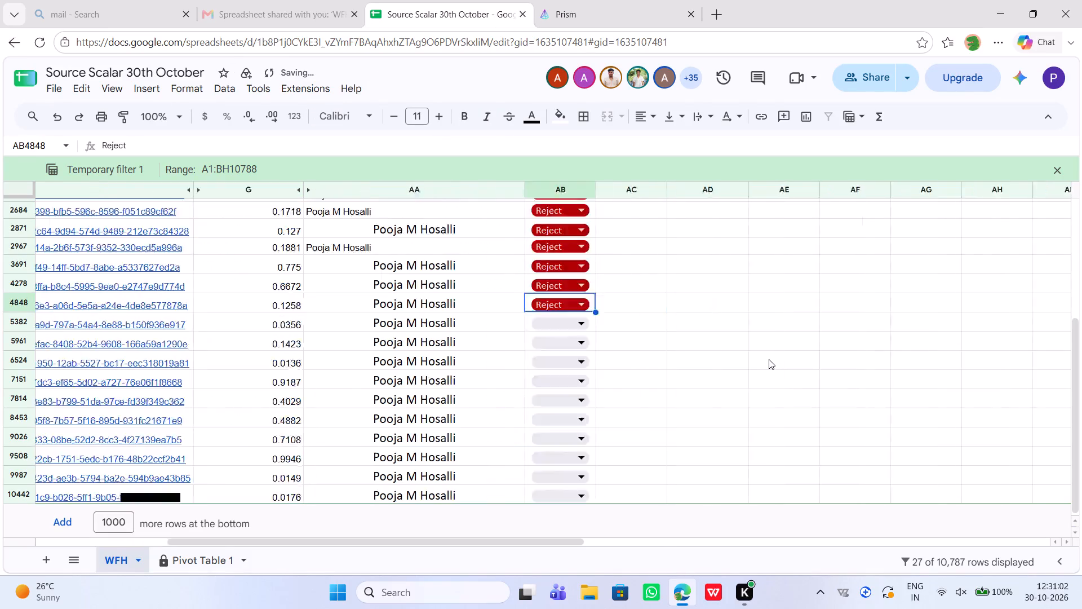
scroll(769, 359, left, 2)
click(890, 308)
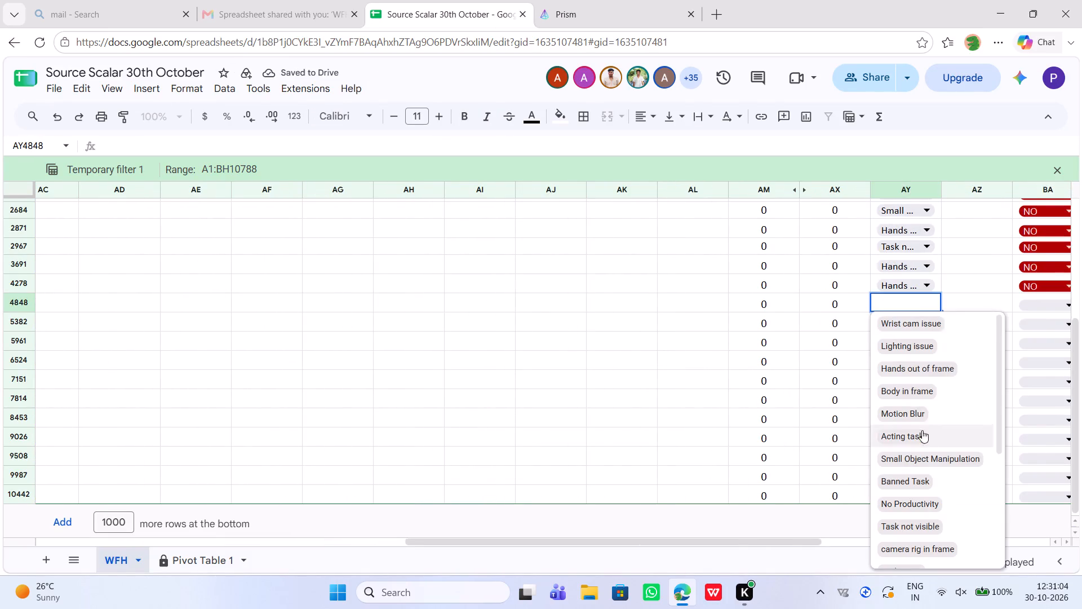
click(923, 448)
Set column BA of row 4848 to NO and paste the comment "task invalid" in column BB.
scroll(923, 448, left, 3)
click(737, 311)
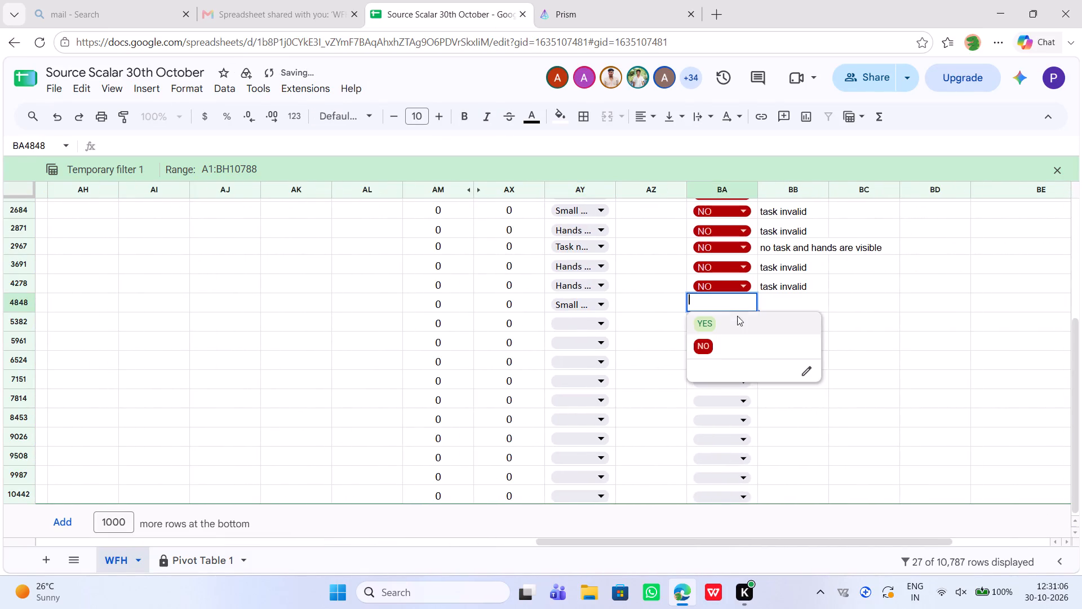
click(737, 341)
click(784, 308)
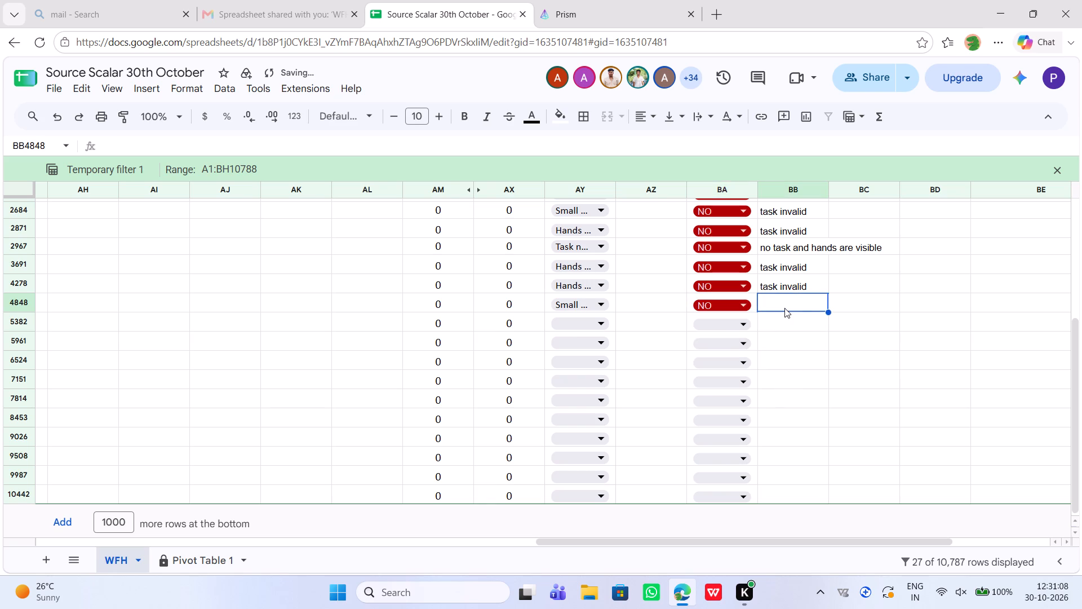
key(ctrl+v)
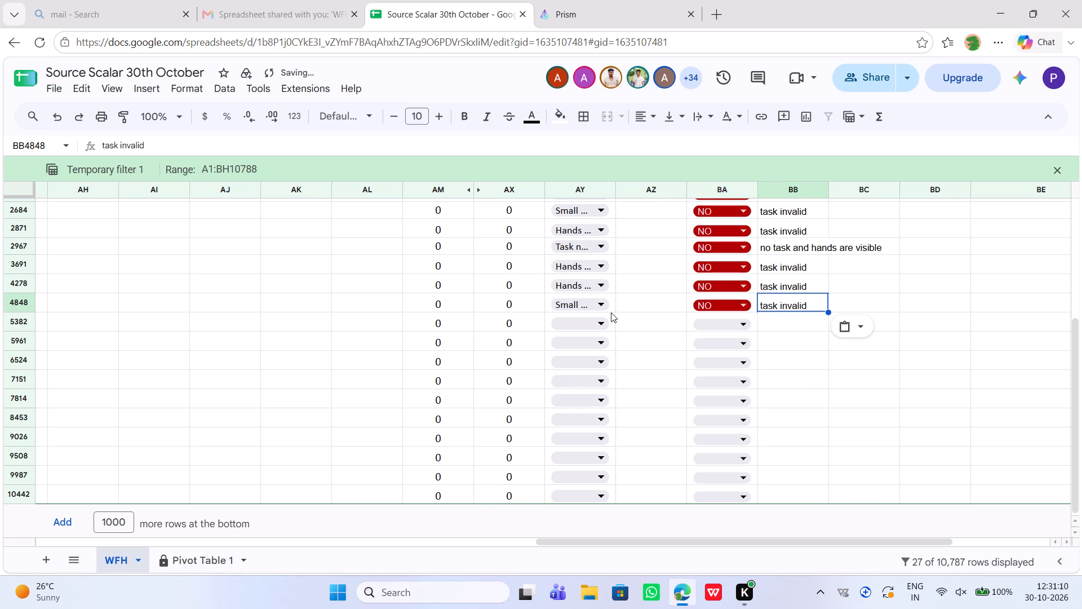
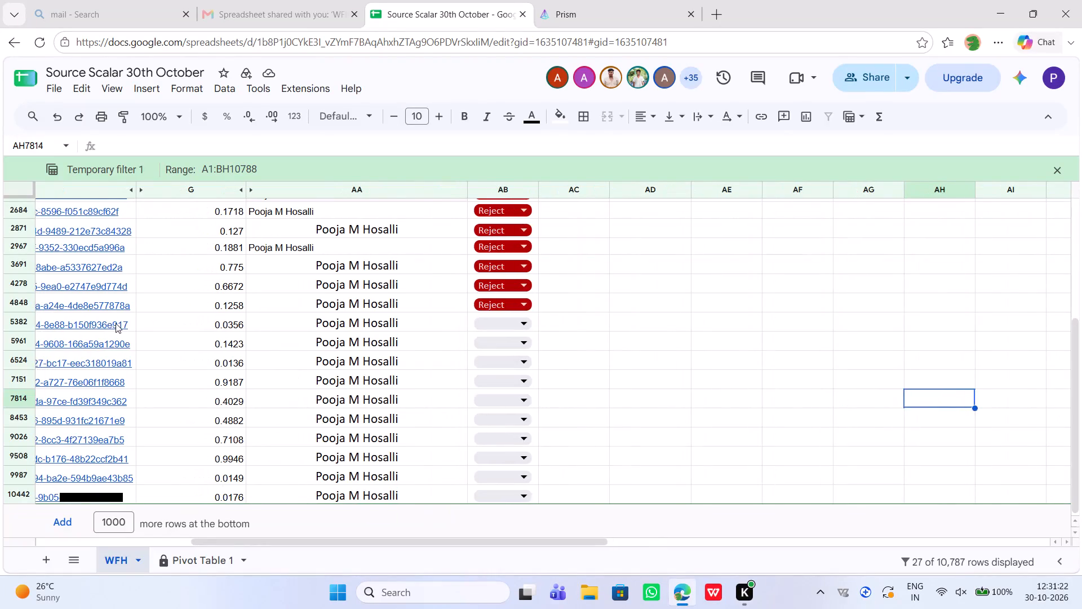
Try to open the row 5382 video link from the WFH sheet in Prism.
drag(116, 323, 496, 4)
click(589, 16)
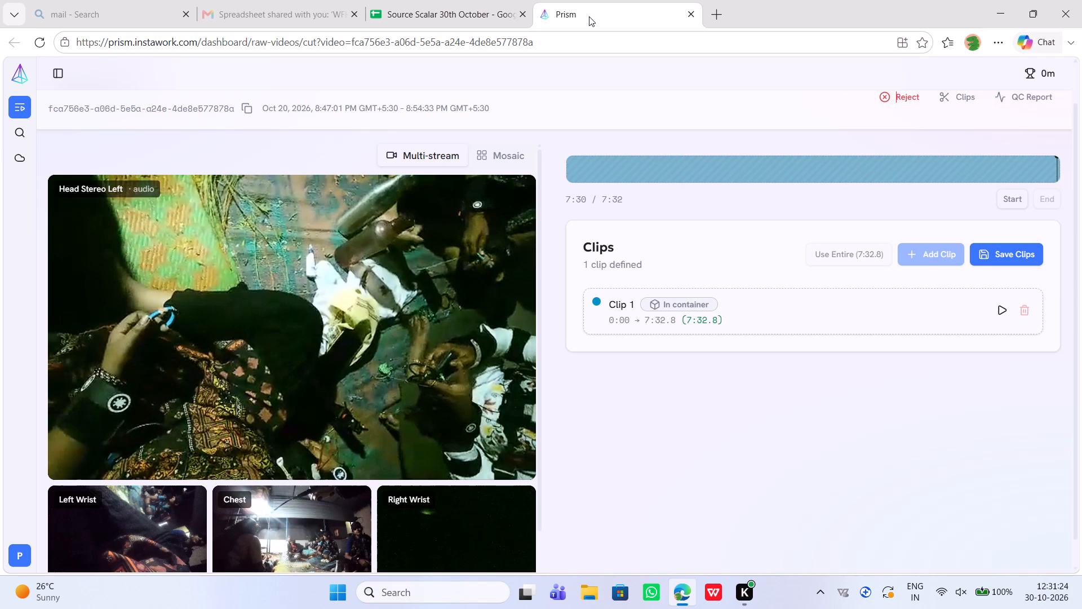
click(481, 210)
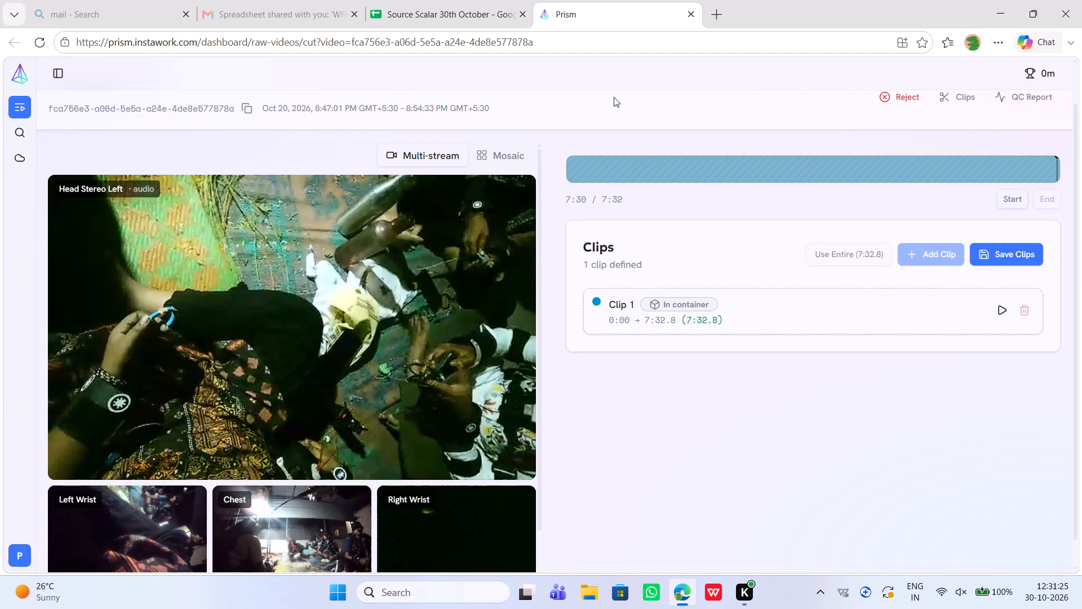
click(614, 97)
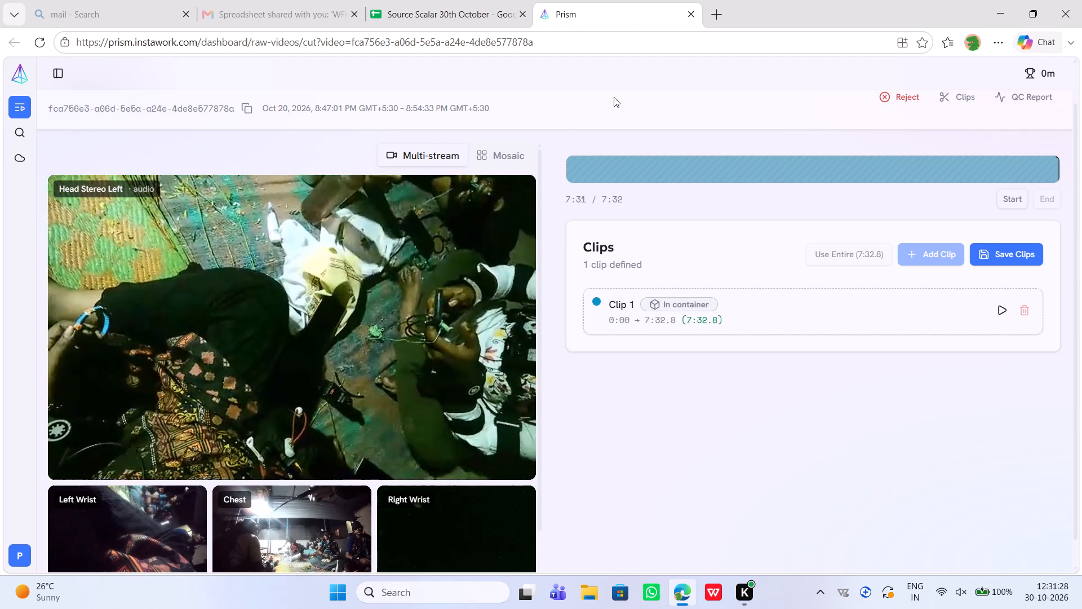
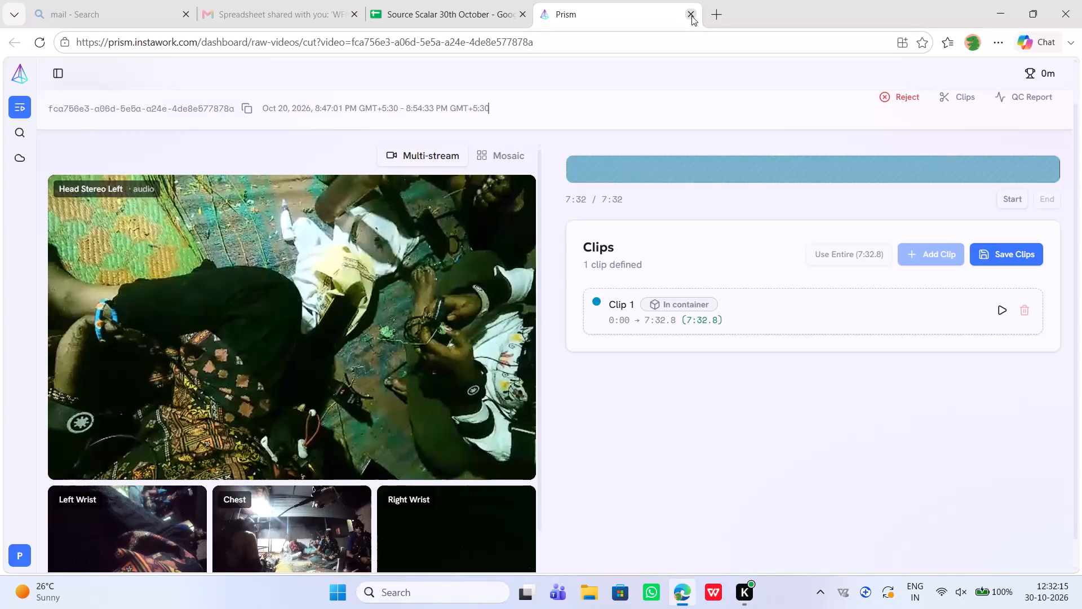
Close the video page and complete row 5382 in the WFH sheet: AB Reject, AY Small Object Manipulation, BA NO, BB comment "task invalid".
click(691, 16)
click(520, 481)
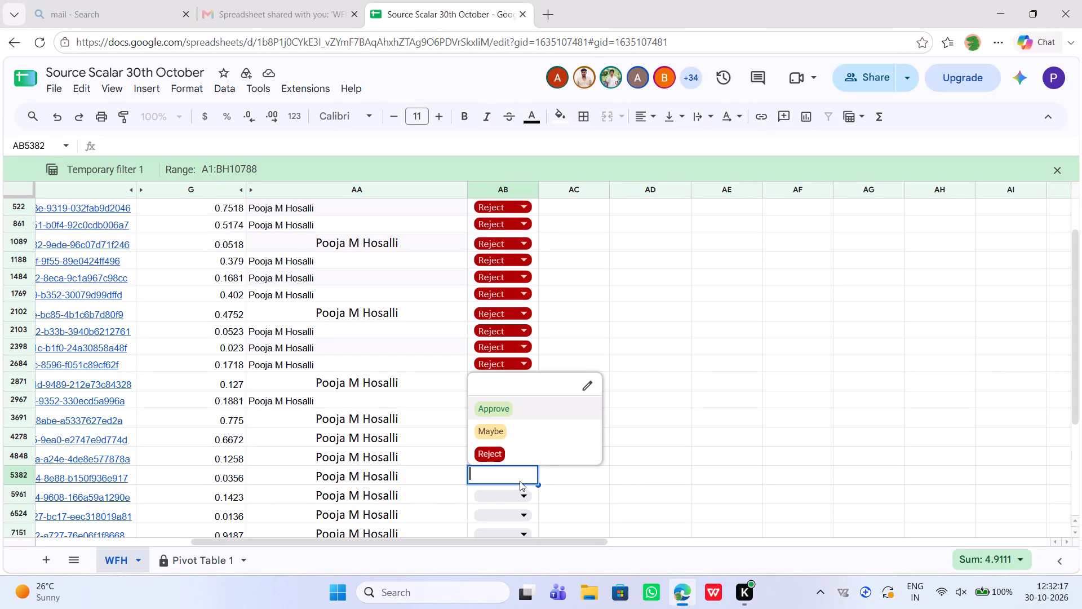
click(546, 456)
scroll(664, 498, left, 5)
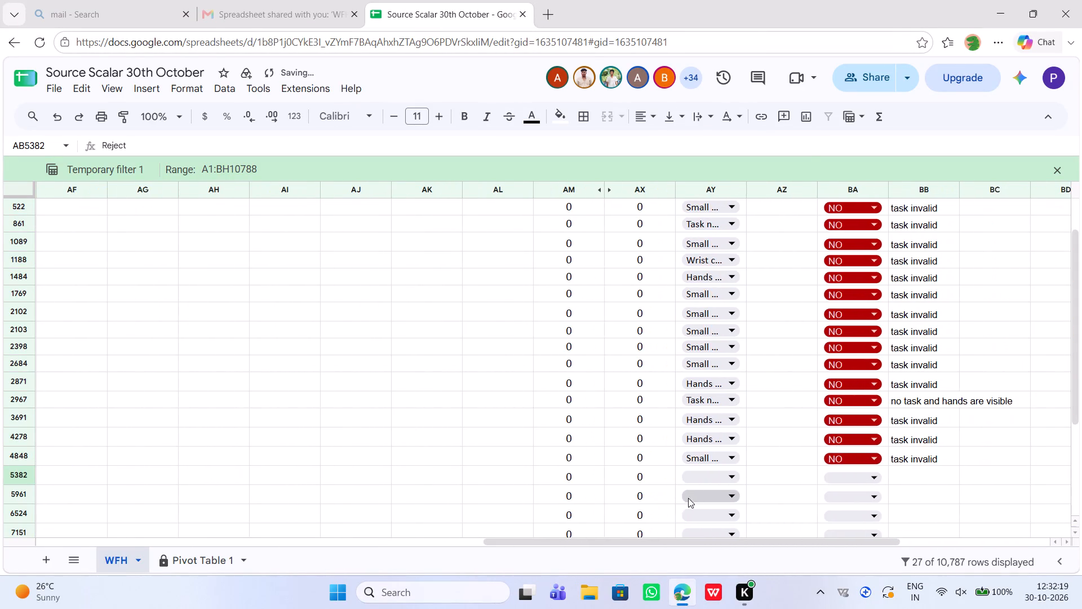
click(700, 479)
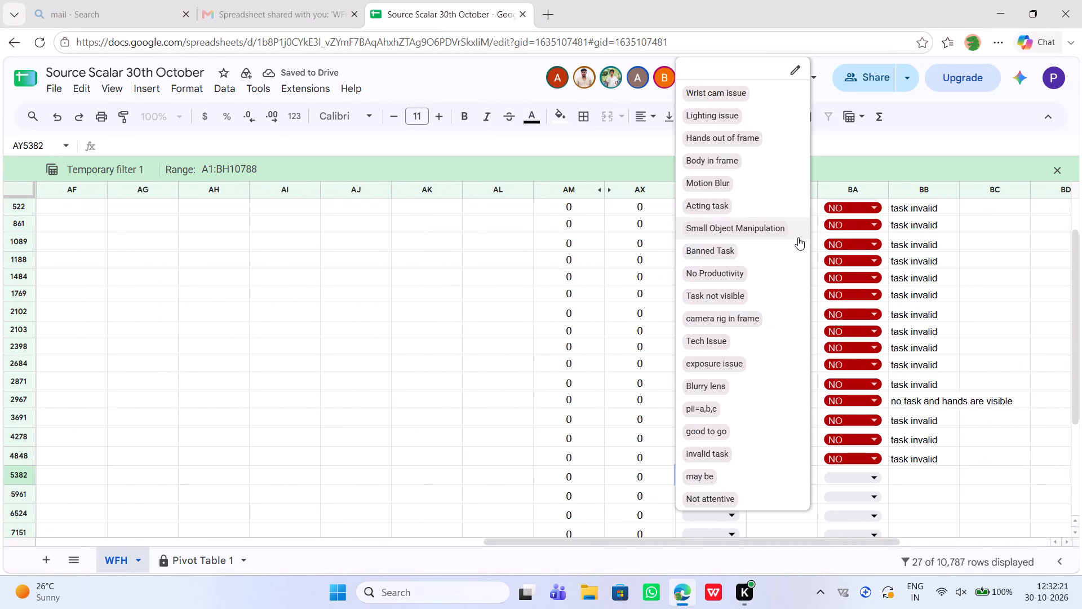
click(796, 231)
click(866, 479)
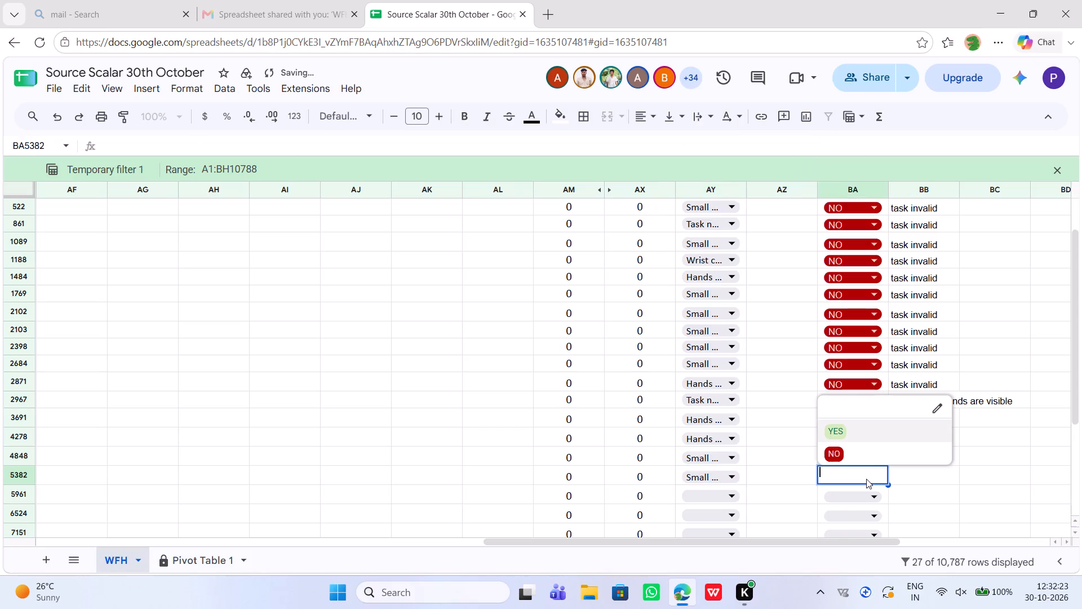
click(868, 454)
click(908, 478)
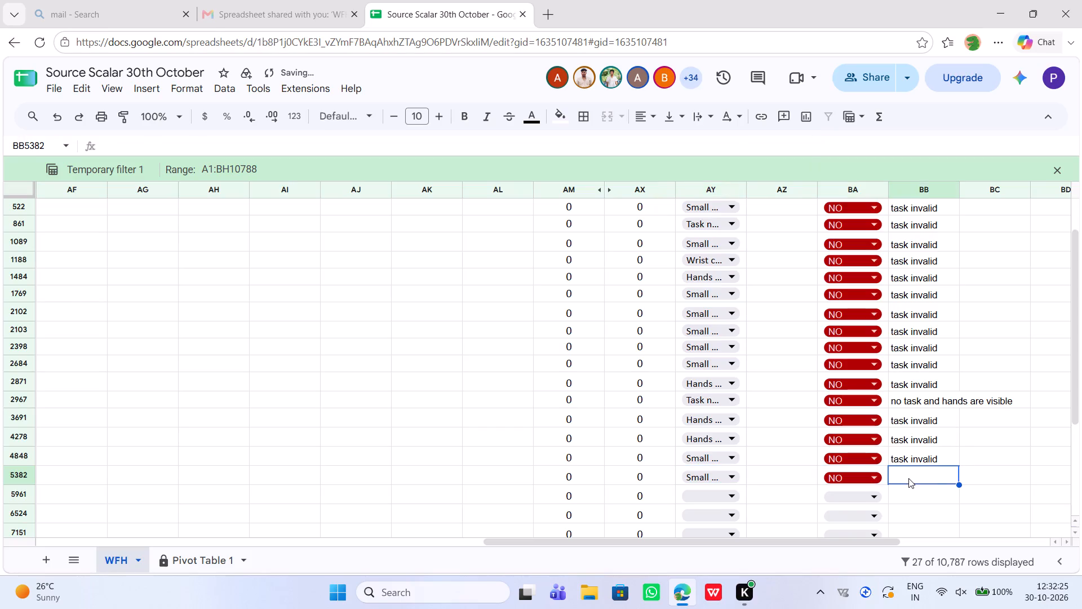
key(ctrl+v)
Open the row 5961 video link in Prism and examine the footage around the 4:01 mark.
scroll(908, 478, right, 5)
scroll(908, 478, down, 2)
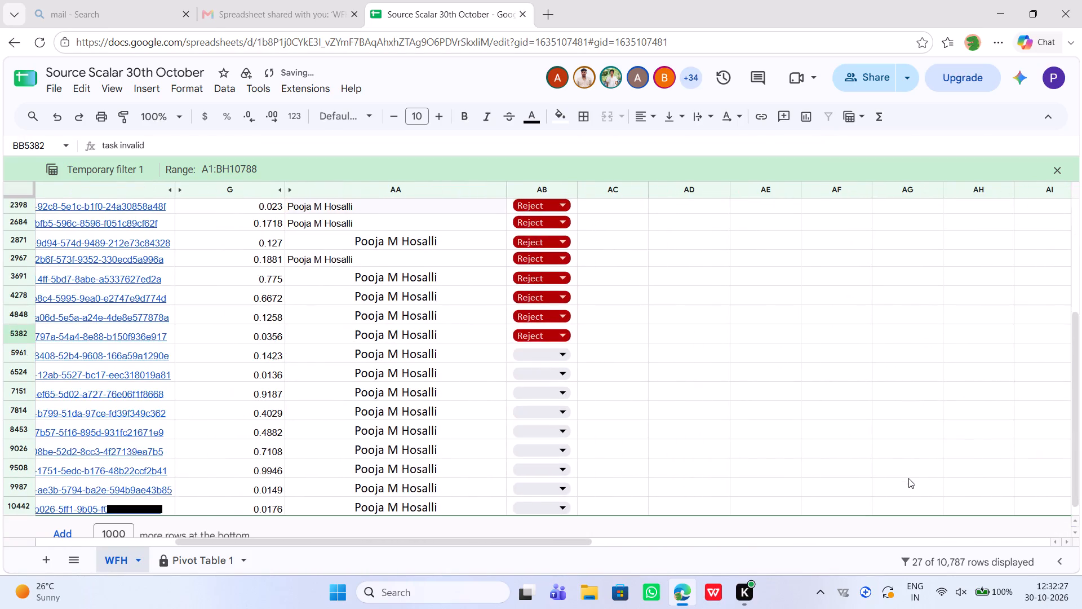
scroll(908, 478, left, 1)
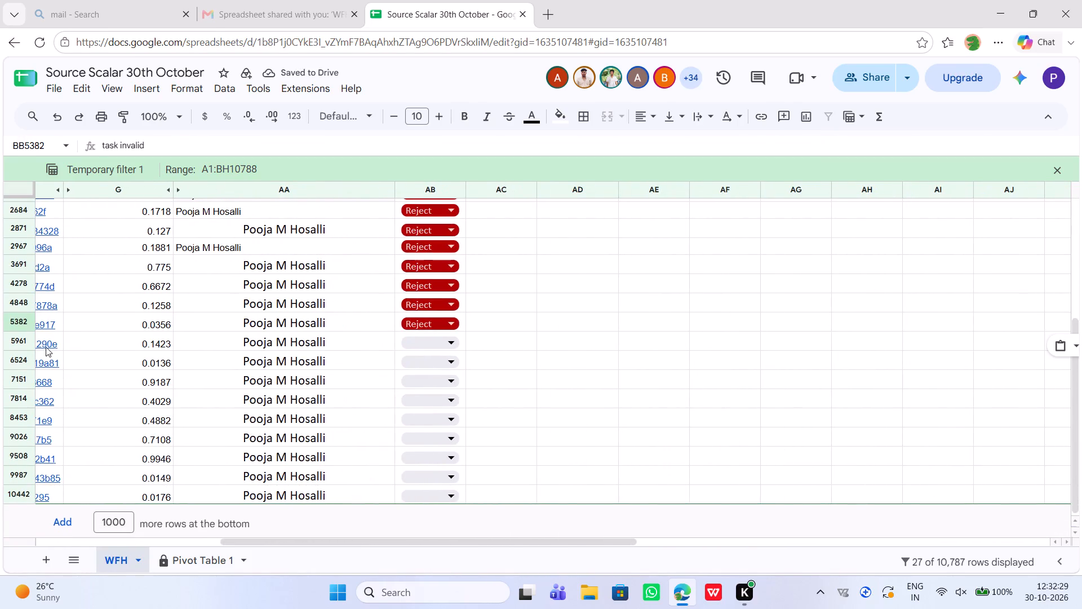
click(46, 347)
click(99, 367)
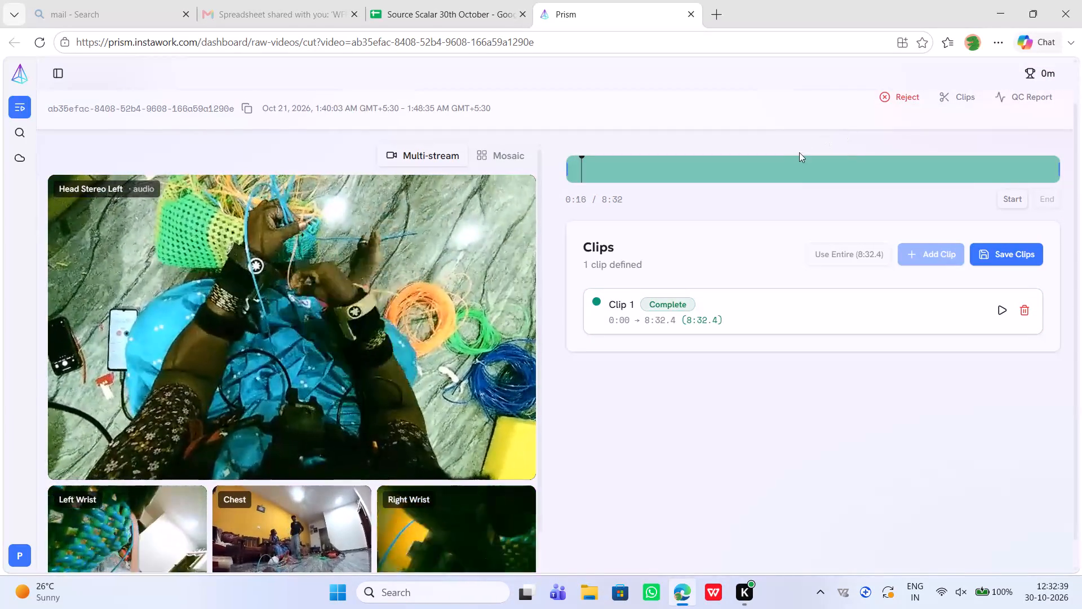
click(799, 171)
click(890, 205)
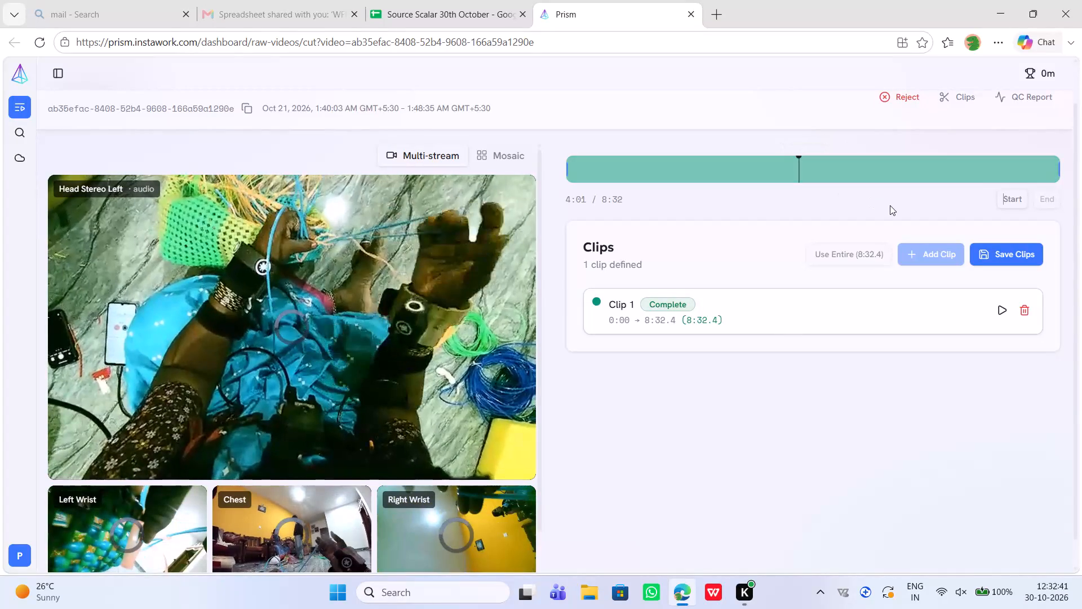
Back in the WFH sheet, set row 5961 to Reject in column AB, Small Object Manipulation in AY and NO in BA.
click(440, 15)
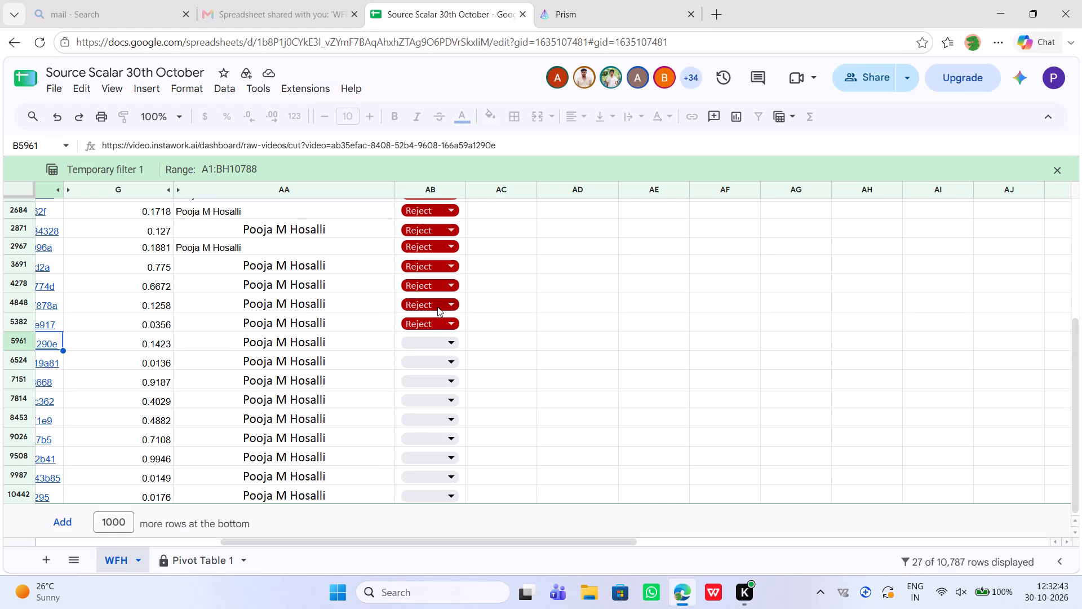
click(447, 342)
click(471, 405)
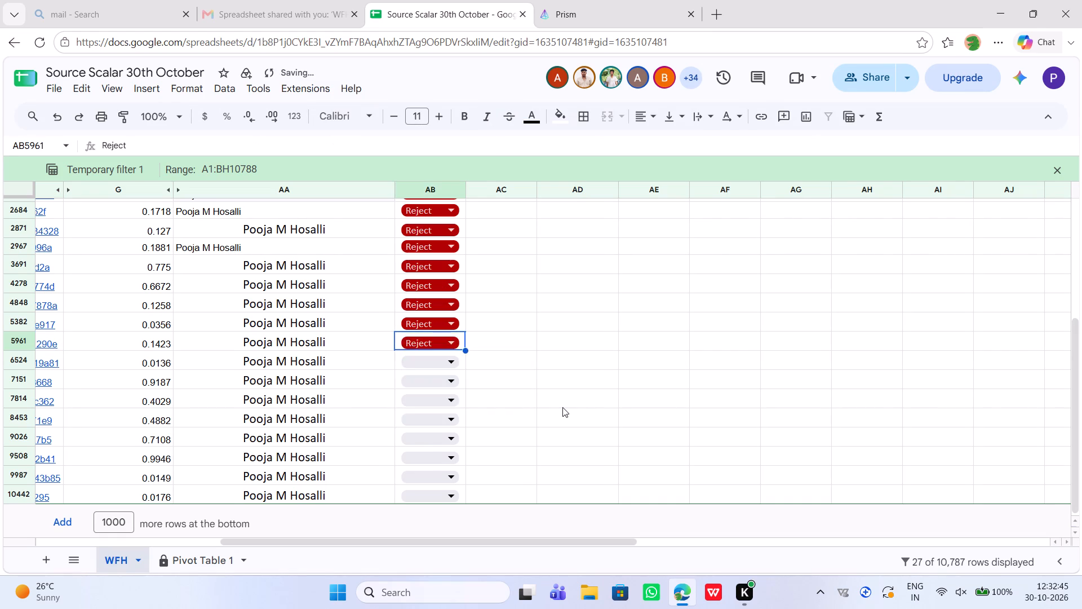
scroll(562, 407, left, 6)
click(659, 340)
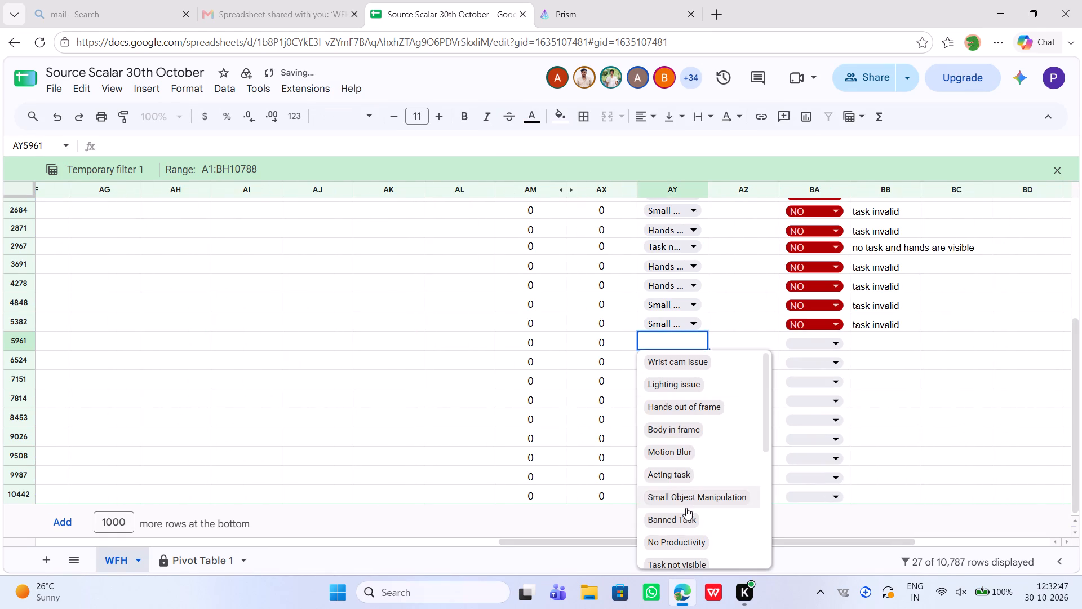
click(688, 504)
drag(828, 346, 829, 373)
click(829, 373)
Enter the comment "hands and task are out" for row 5961 in column BB.
click(872, 346)
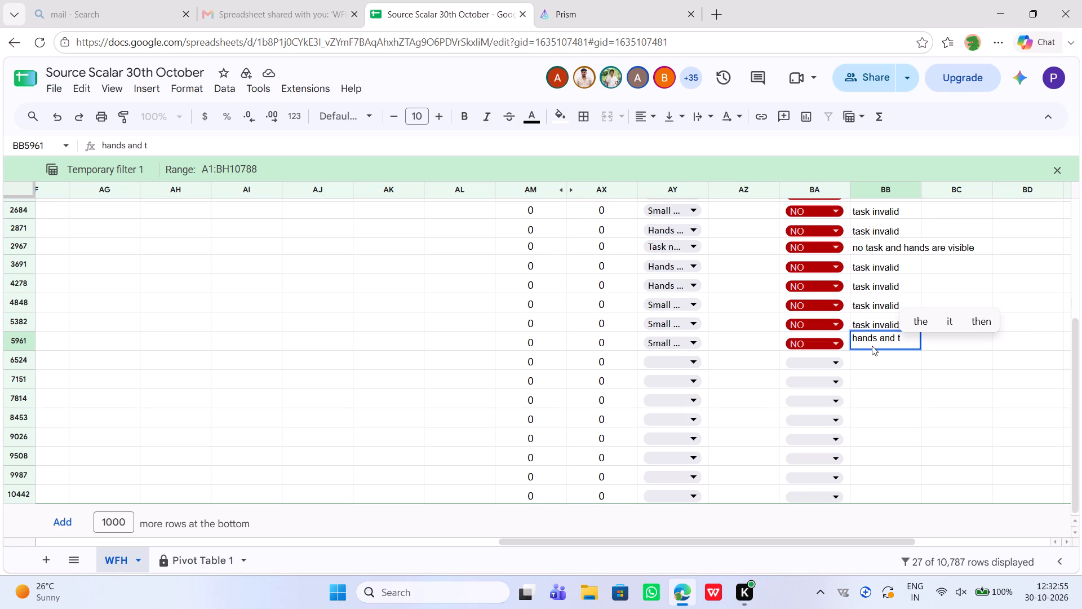
key(a)
text(ask at)
key(BackSpace)
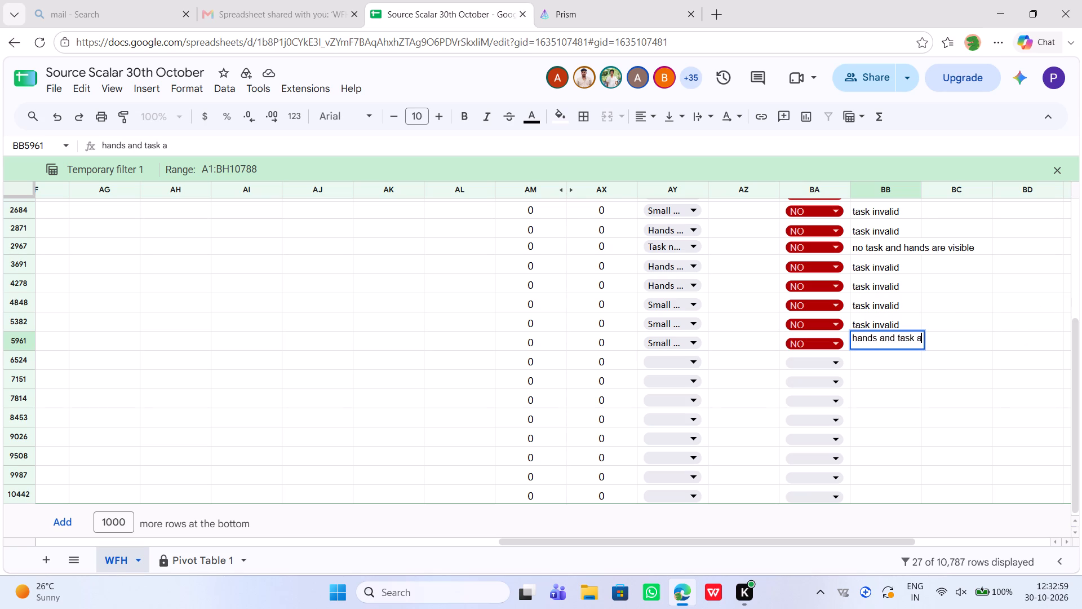
key(BackSpace)
key(r)
key(BackSpace)
text(are out)
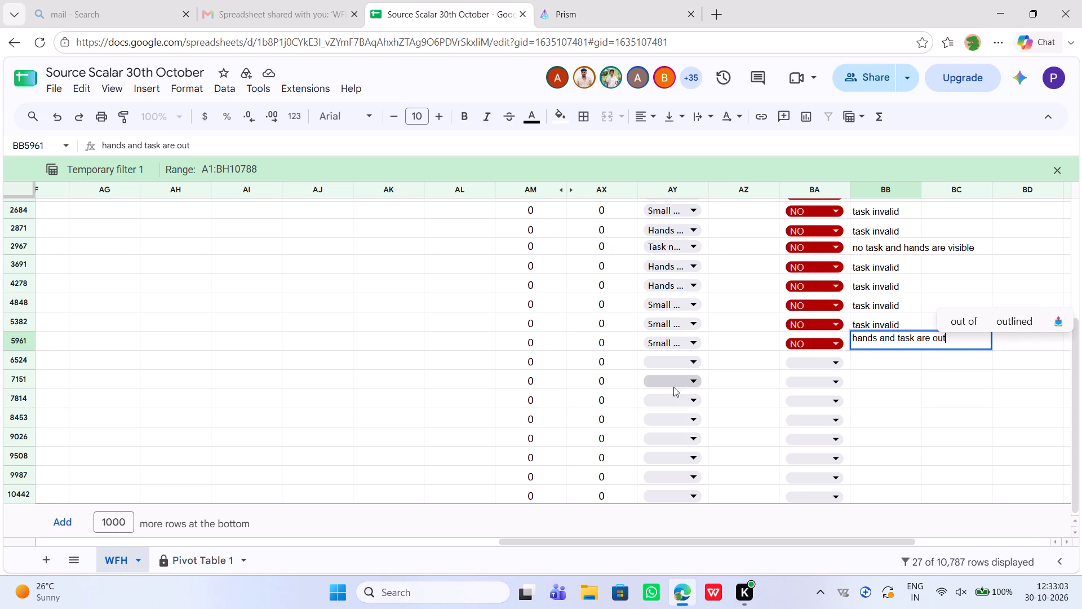
click(442, 387)
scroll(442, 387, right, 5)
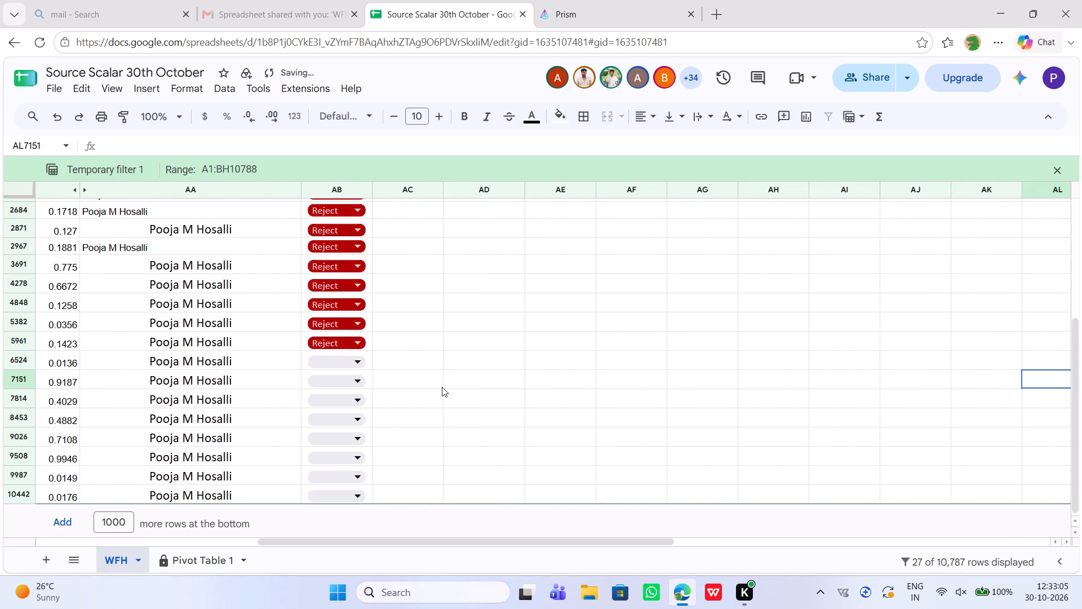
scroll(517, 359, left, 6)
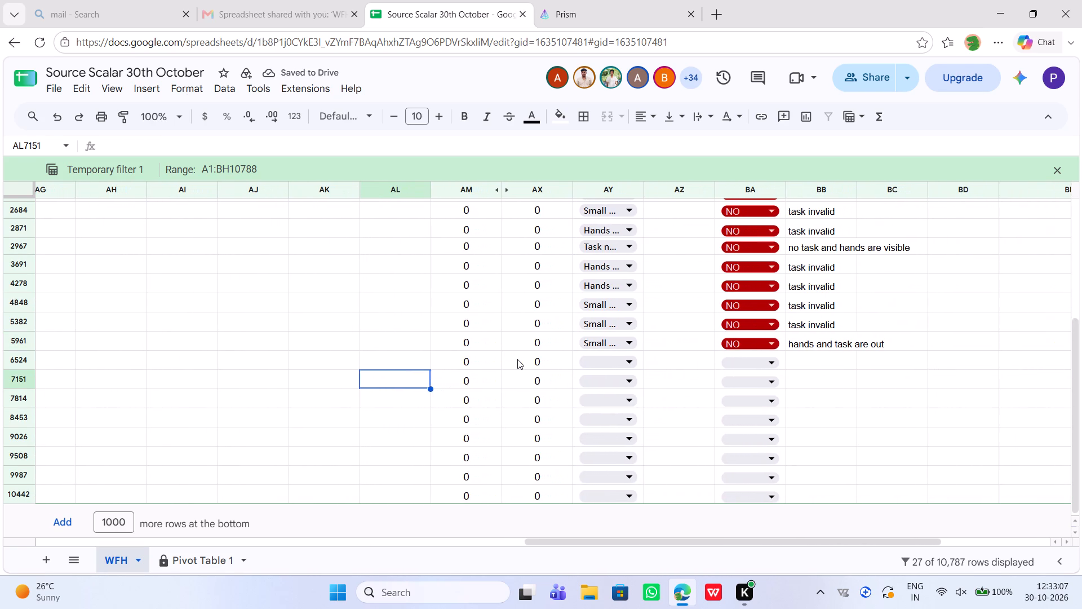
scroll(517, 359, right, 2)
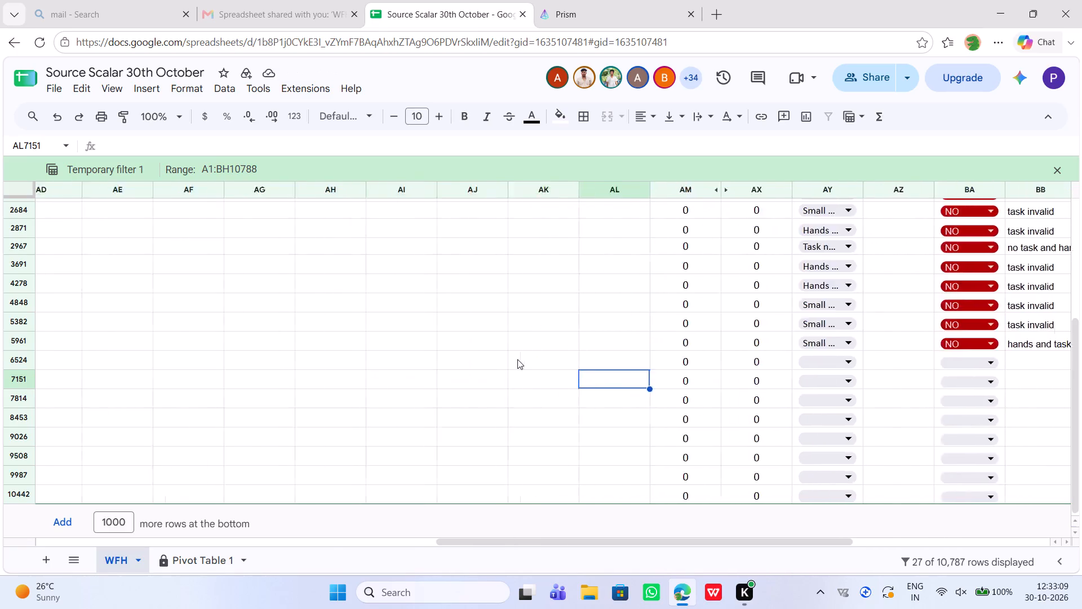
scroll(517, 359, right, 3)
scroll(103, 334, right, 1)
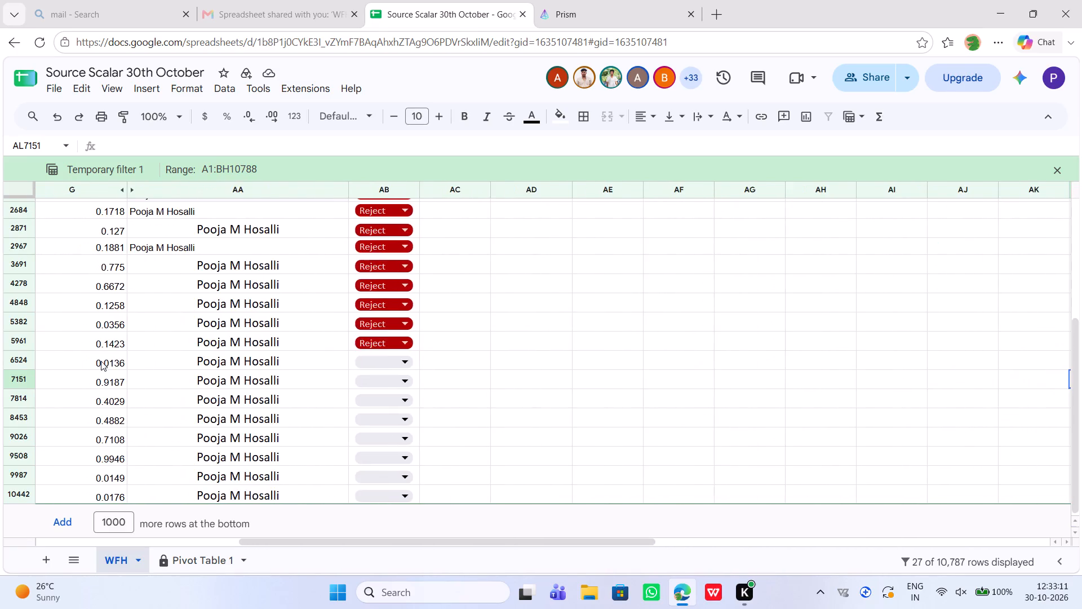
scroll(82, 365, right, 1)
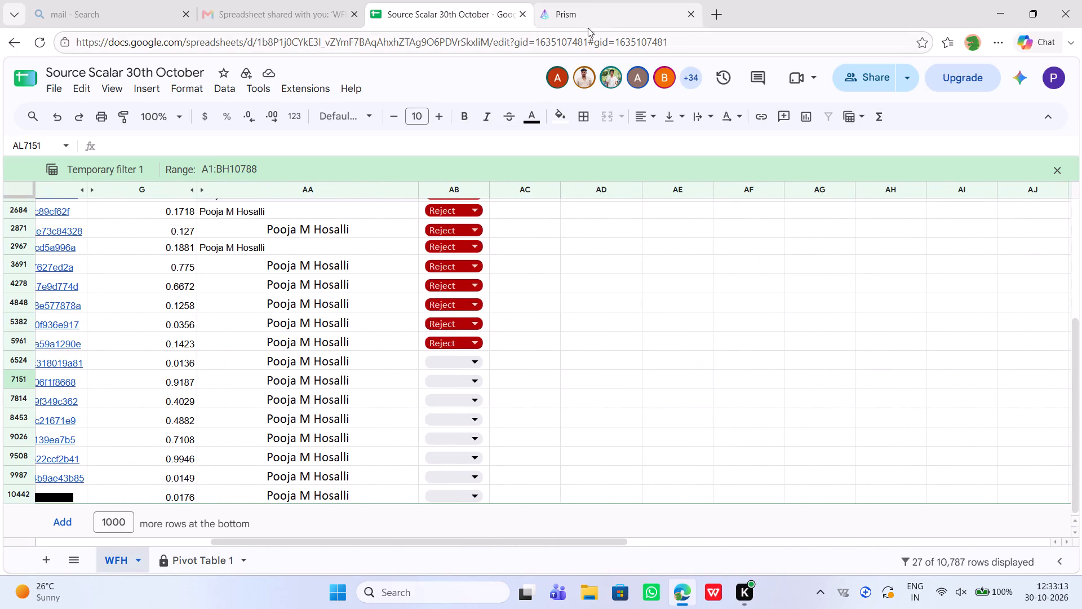
Return to the row 5961 video in Prism and seek close to the end of the recording to check it.
click(588, 27)
click(511, 252)
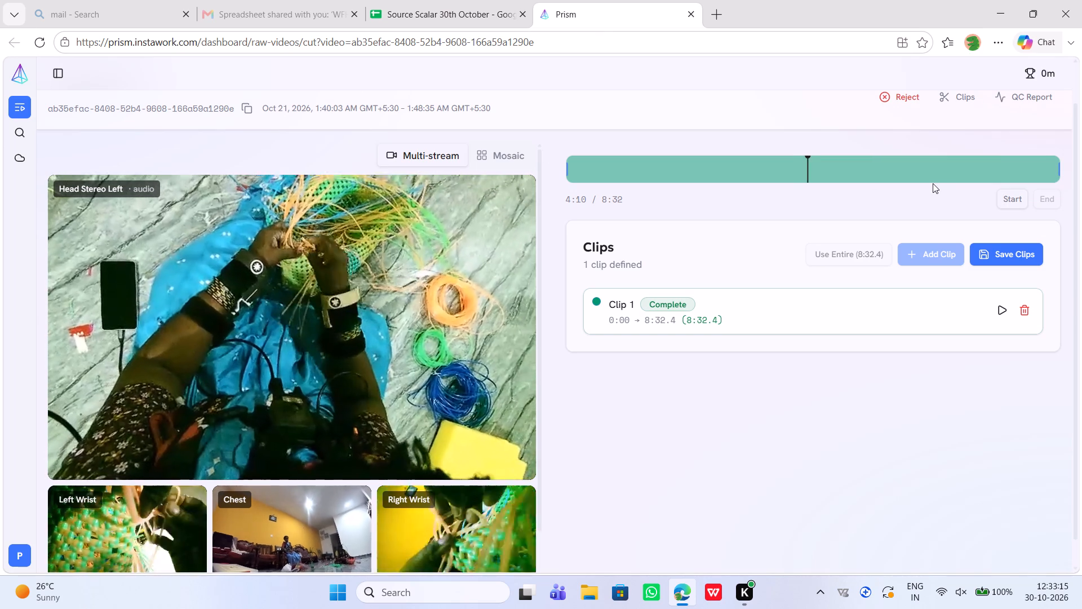
click(1048, 173)
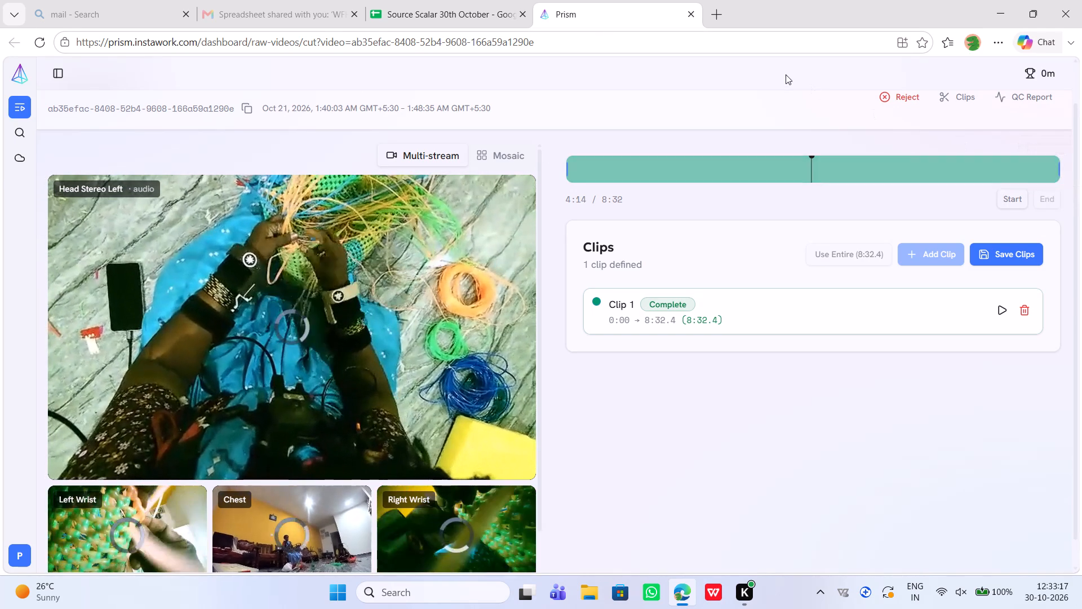
click(786, 74)
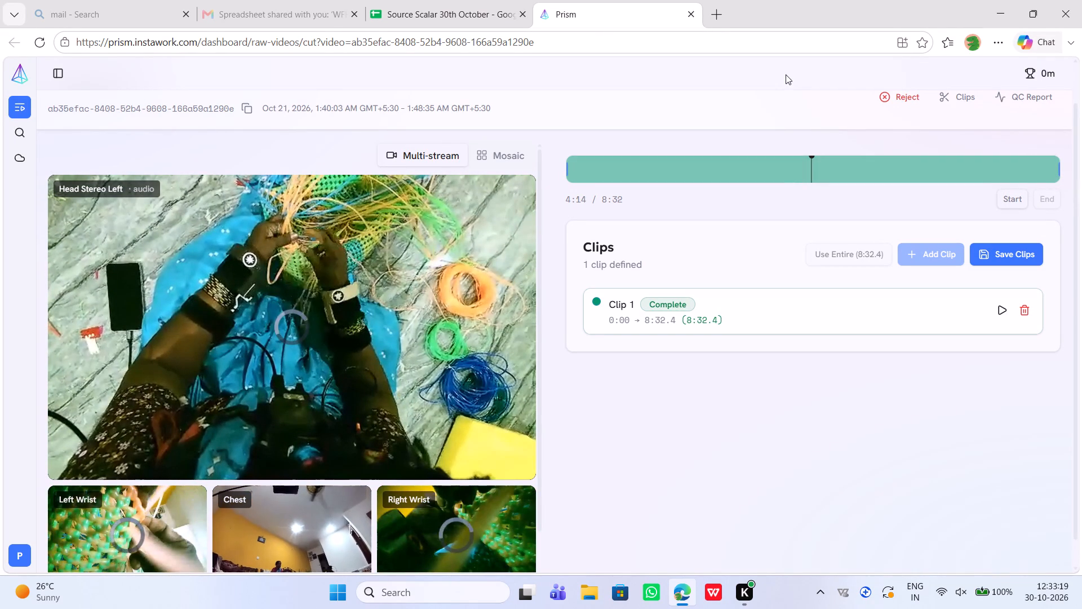
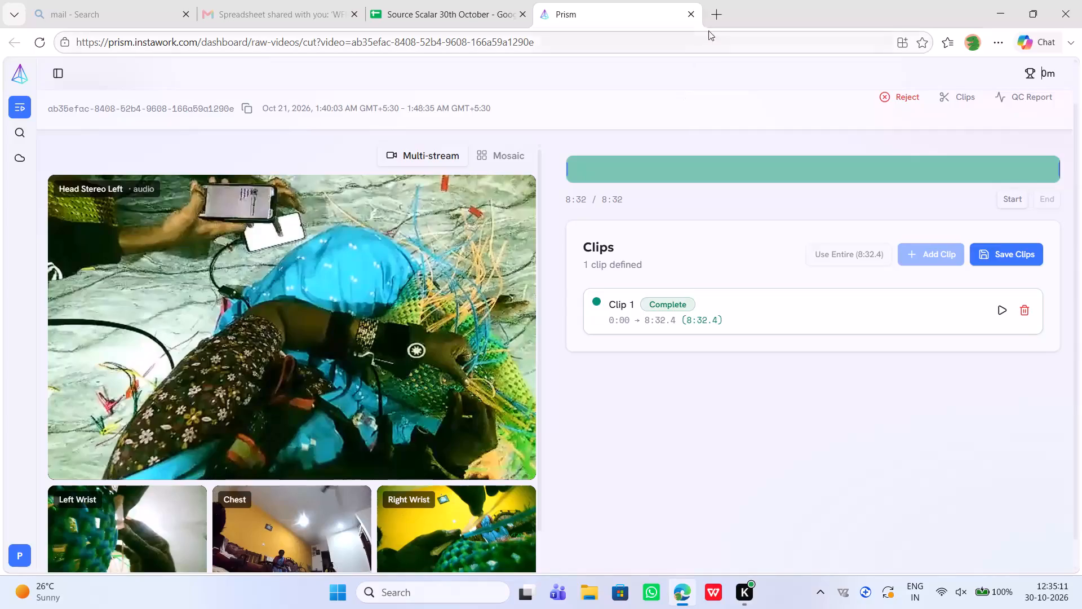
Close the row 5961 video and open the row 6524 video link from the WFH sheet in Prism.
click(691, 12)
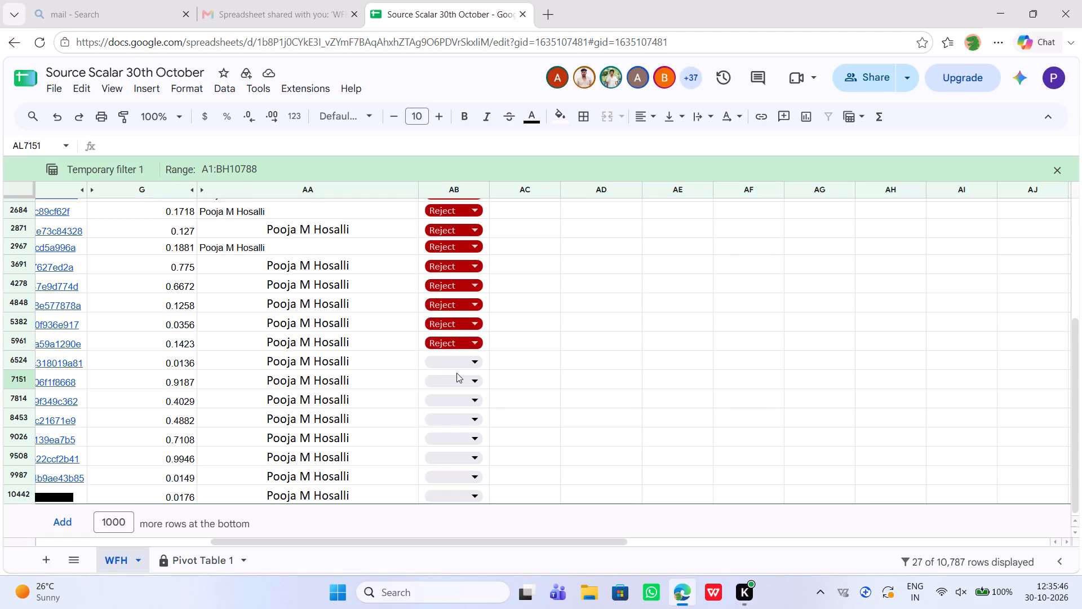
click(72, 363)
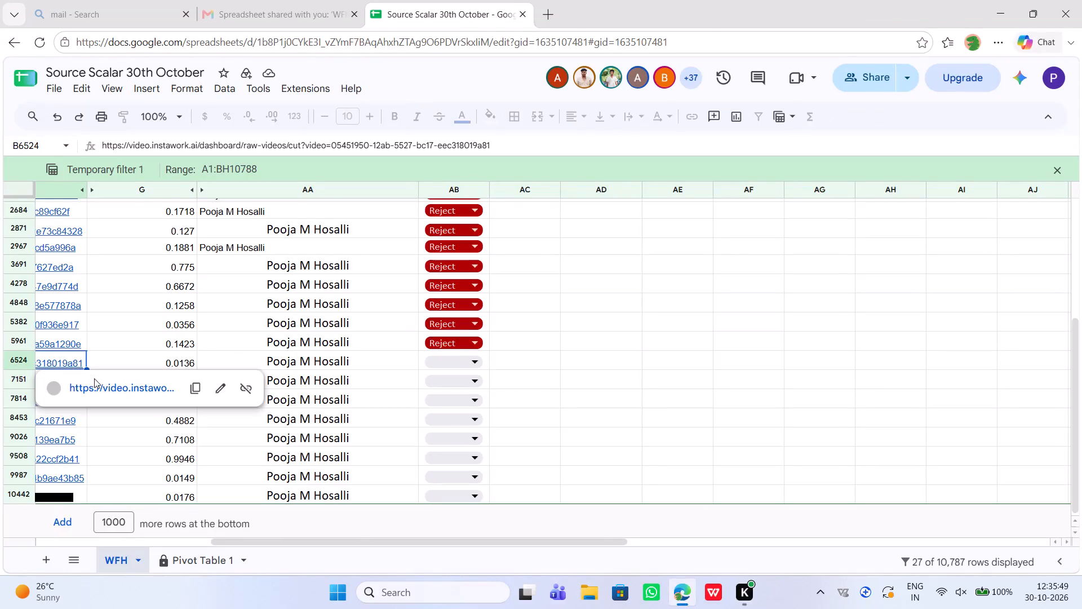
click(97, 385)
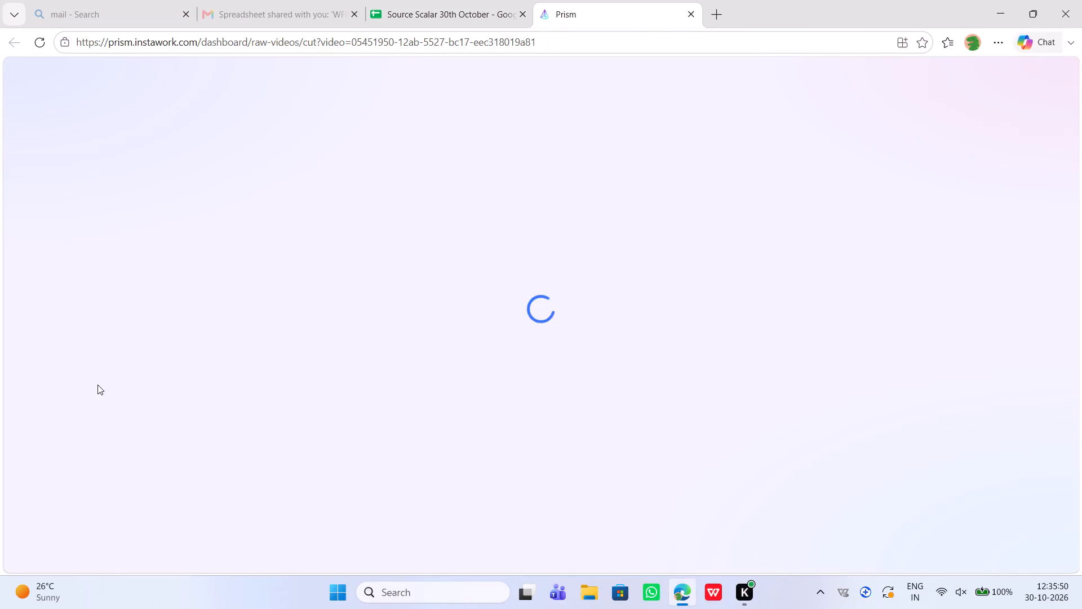
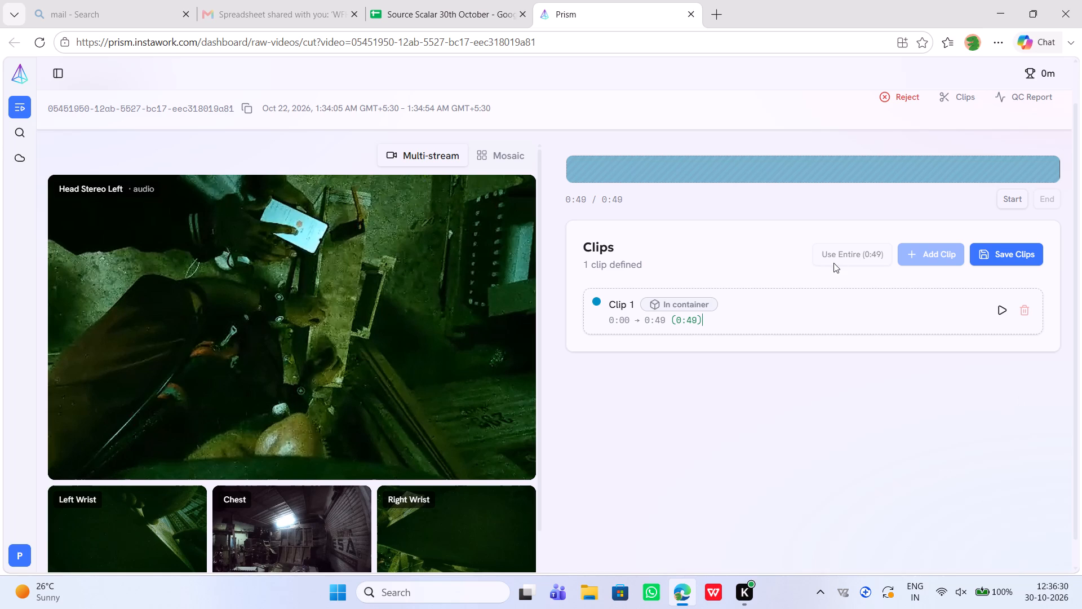
Close the row 6524 video and record Status Reject, Segment Acting task, PII Blur NO and comment "dark screen" for that row.
click(689, 14)
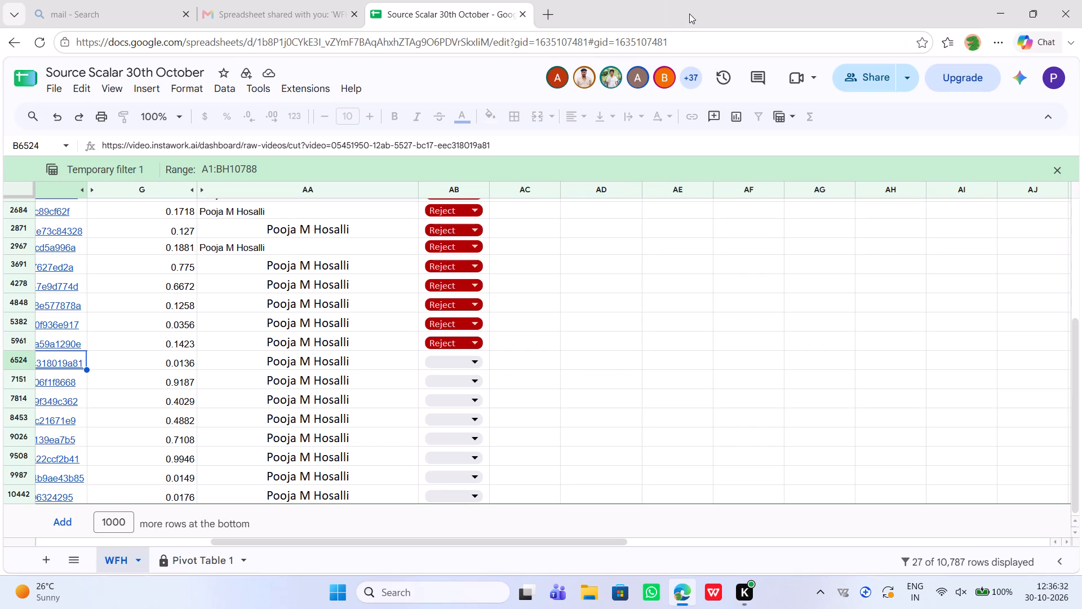
click(472, 367)
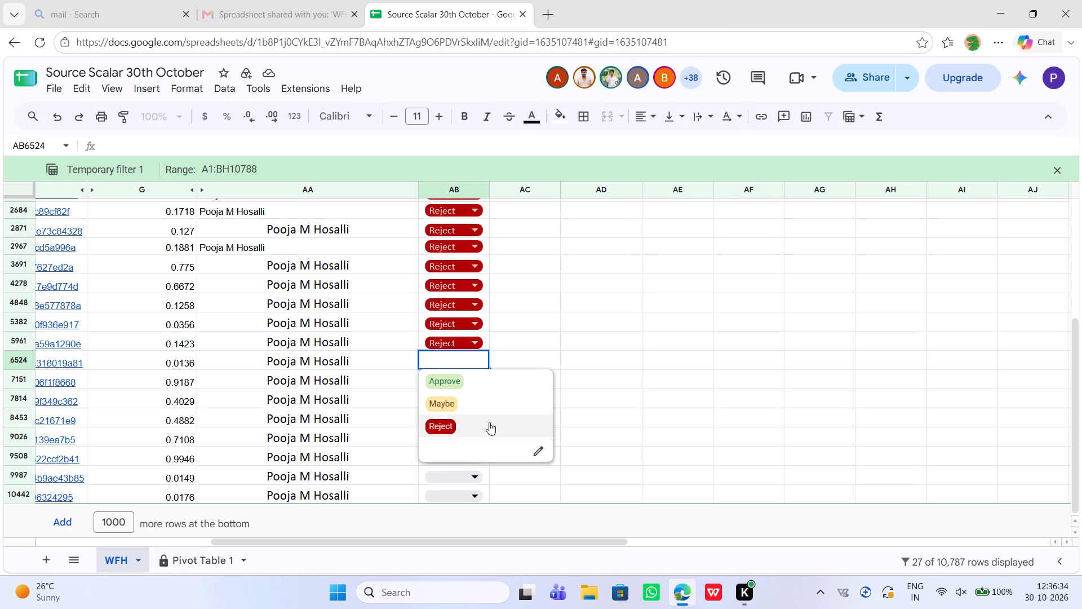
click(489, 422)
scroll(489, 422, left, 5)
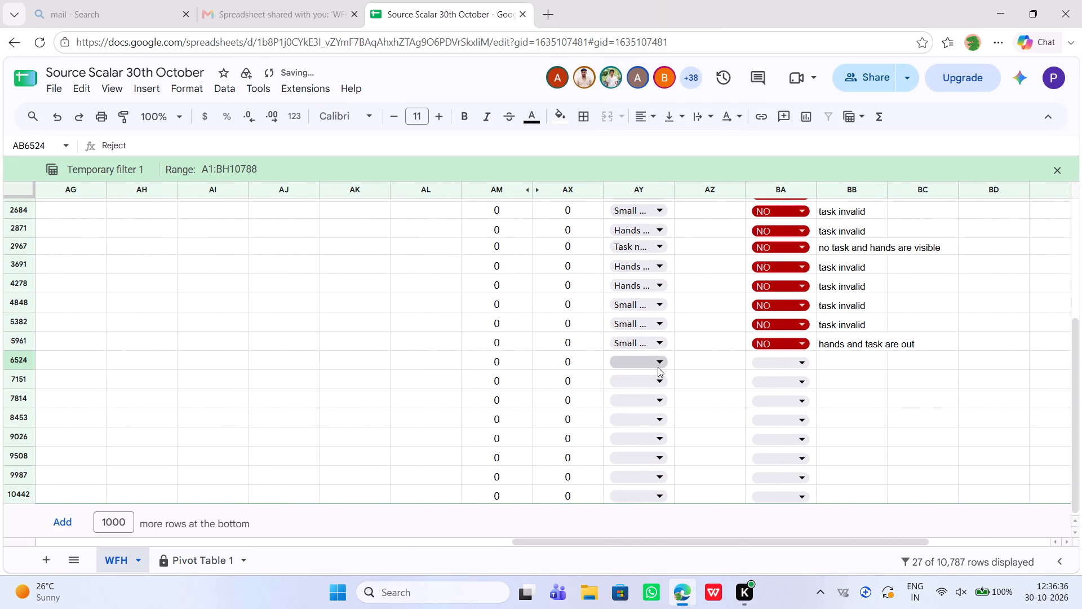
click(658, 367)
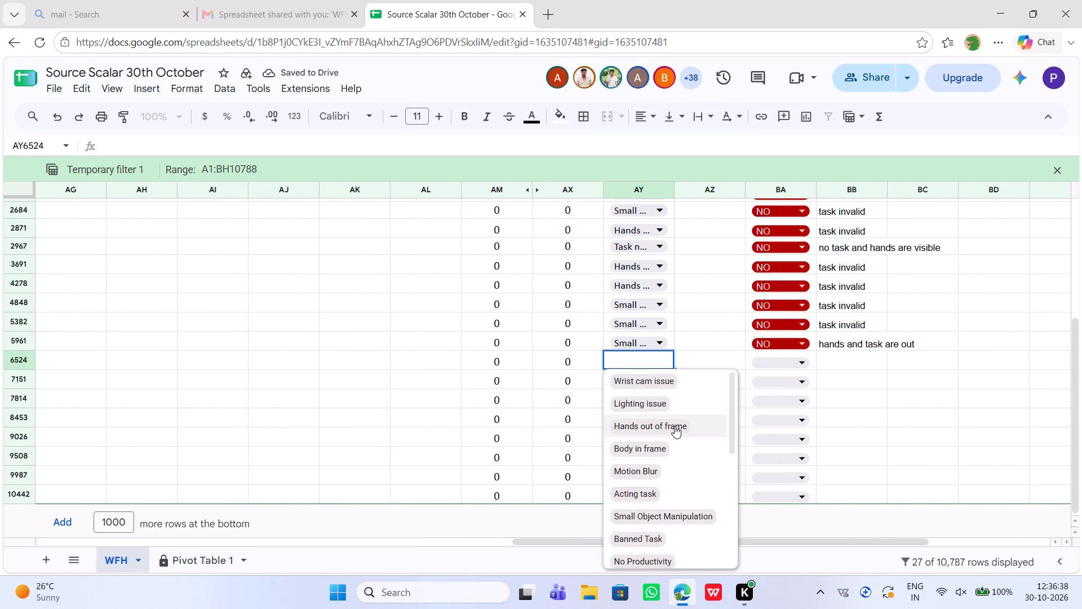
scroll(663, 538, down, 1)
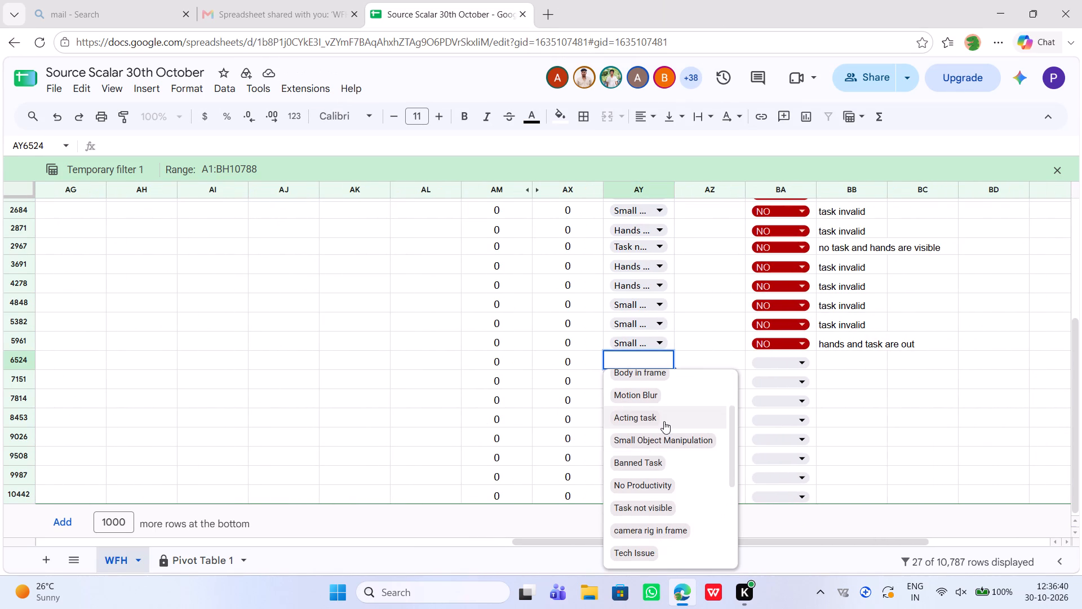
click(664, 421)
drag(765, 365, 773, 411)
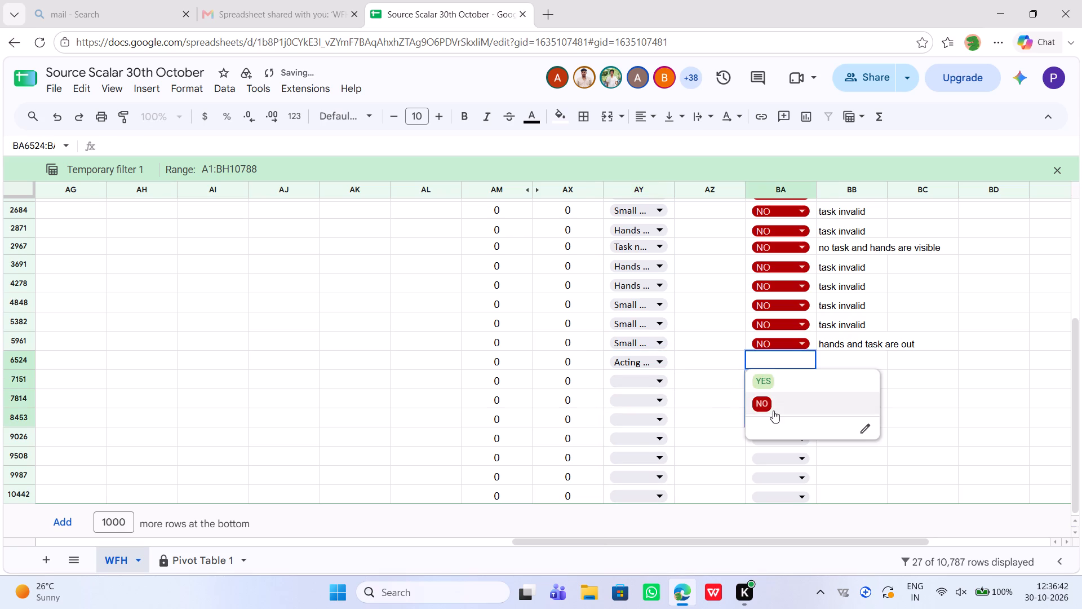
click(773, 411)
click(841, 365)
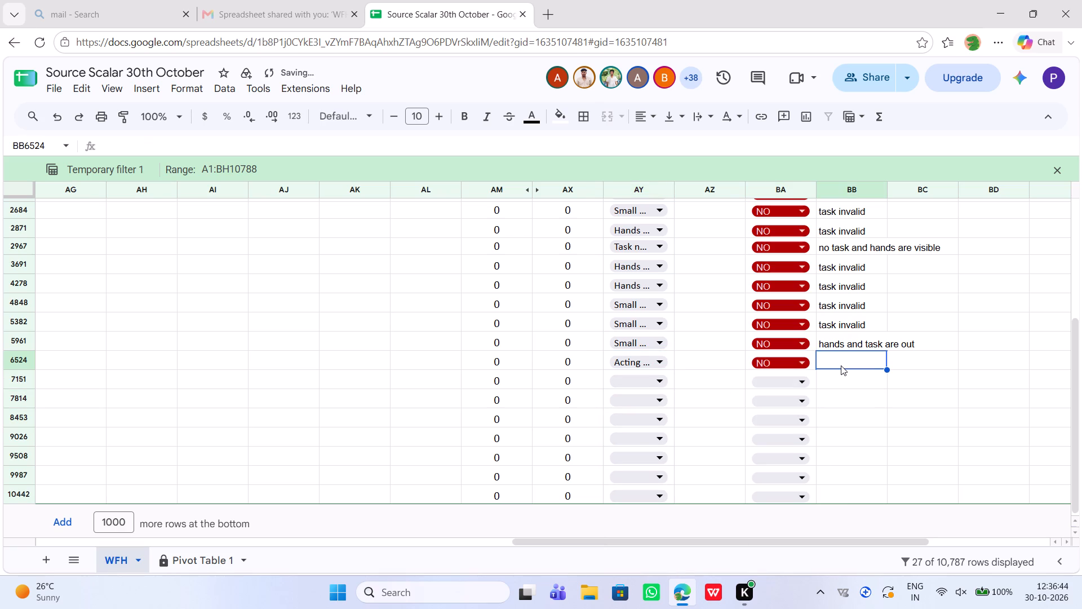
text(dark screen)
key(Return)
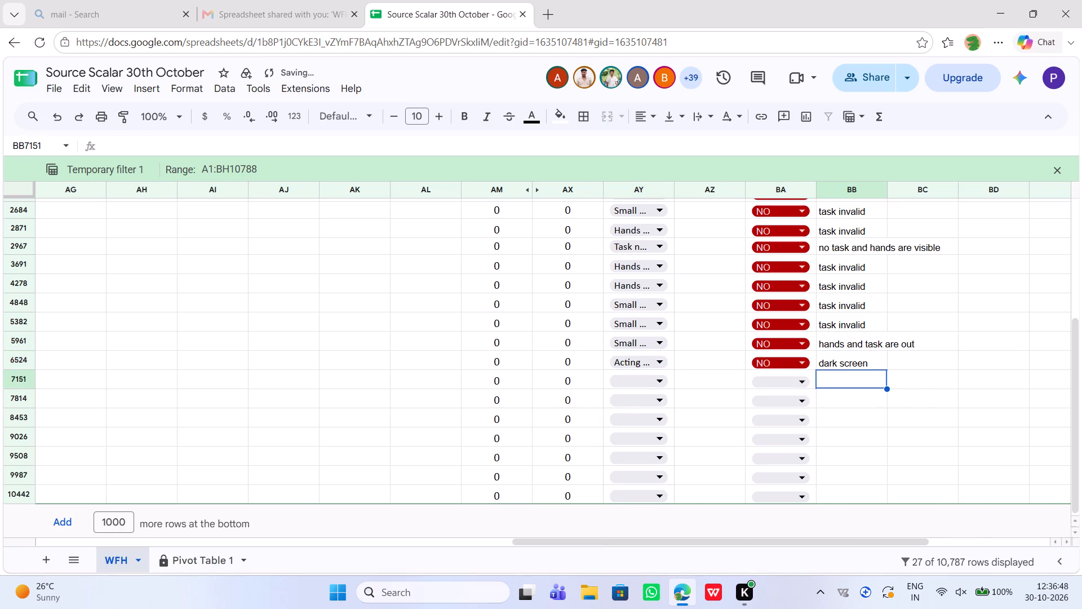
Open the row 7151 video link in Prism and examine the footage around the middle and near the end.
scroll(841, 365, right, 6)
scroll(654, 330, right, 2)
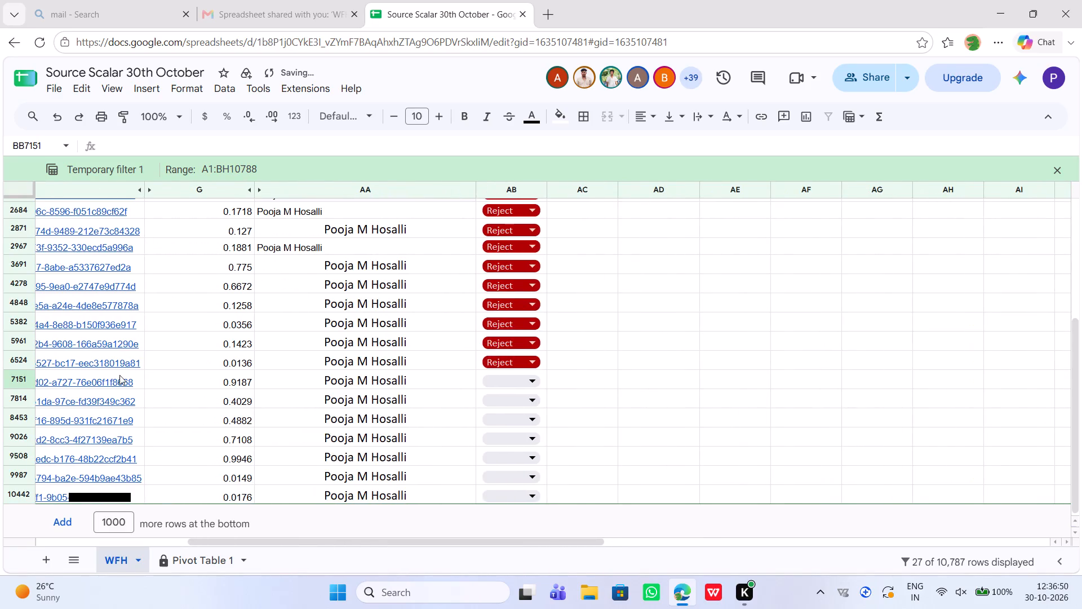
click(123, 383)
click(123, 403)
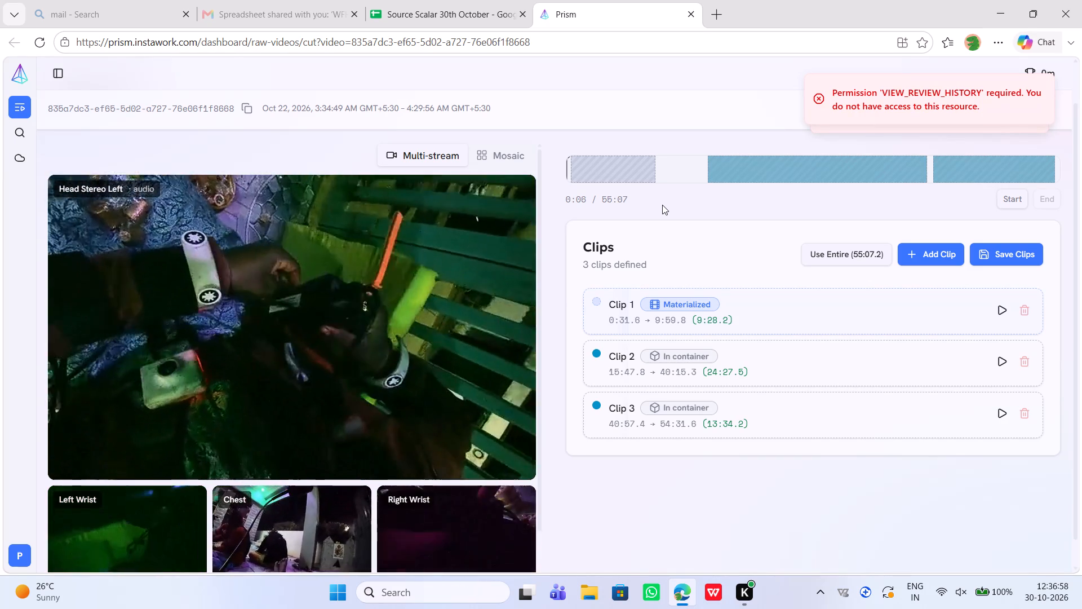
click(831, 164)
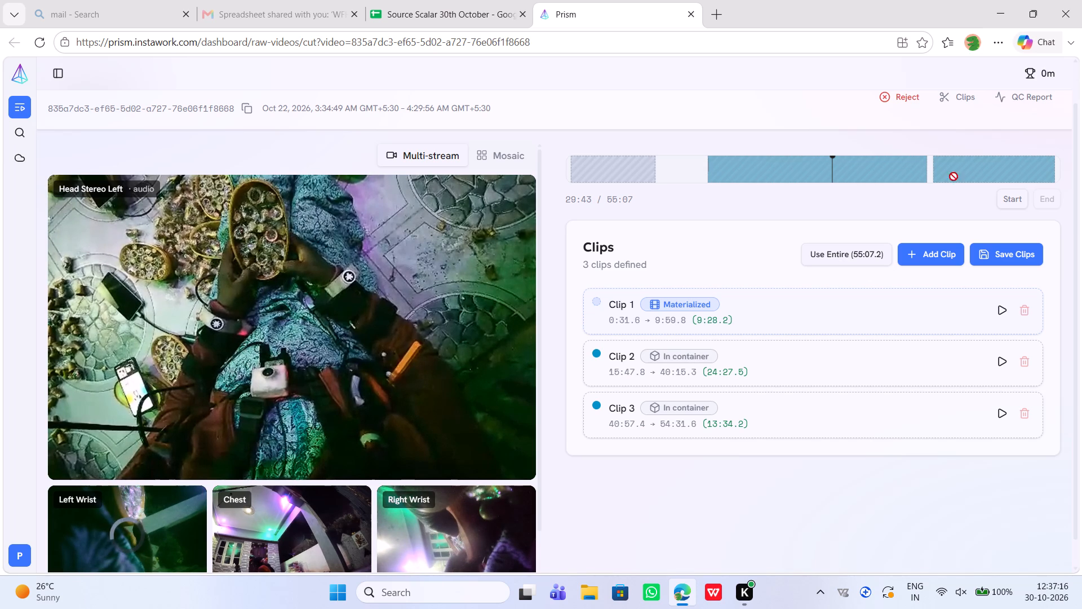
click(938, 178)
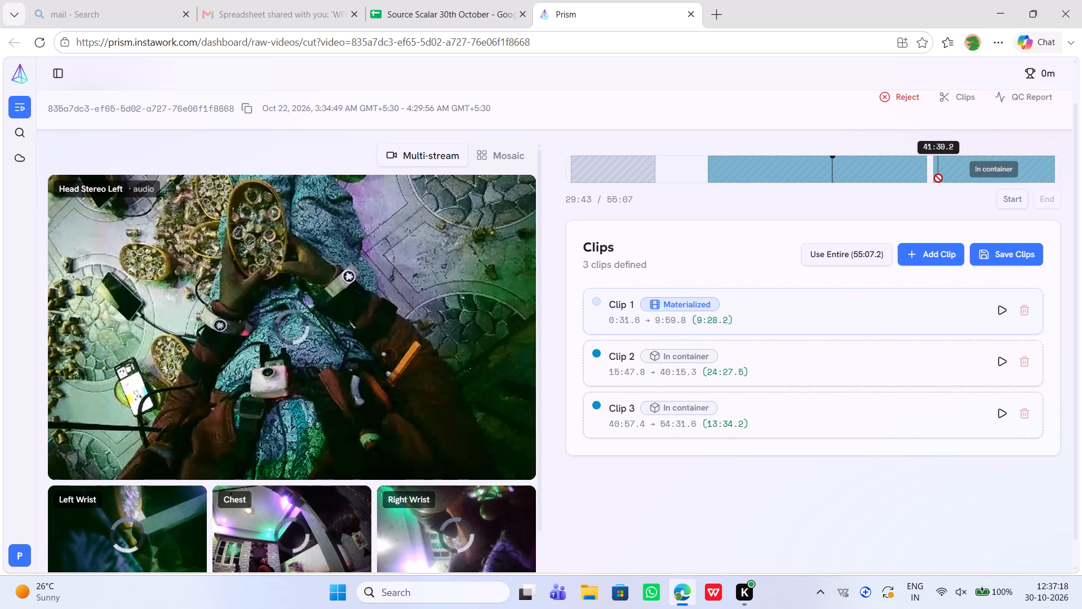
click(966, 203)
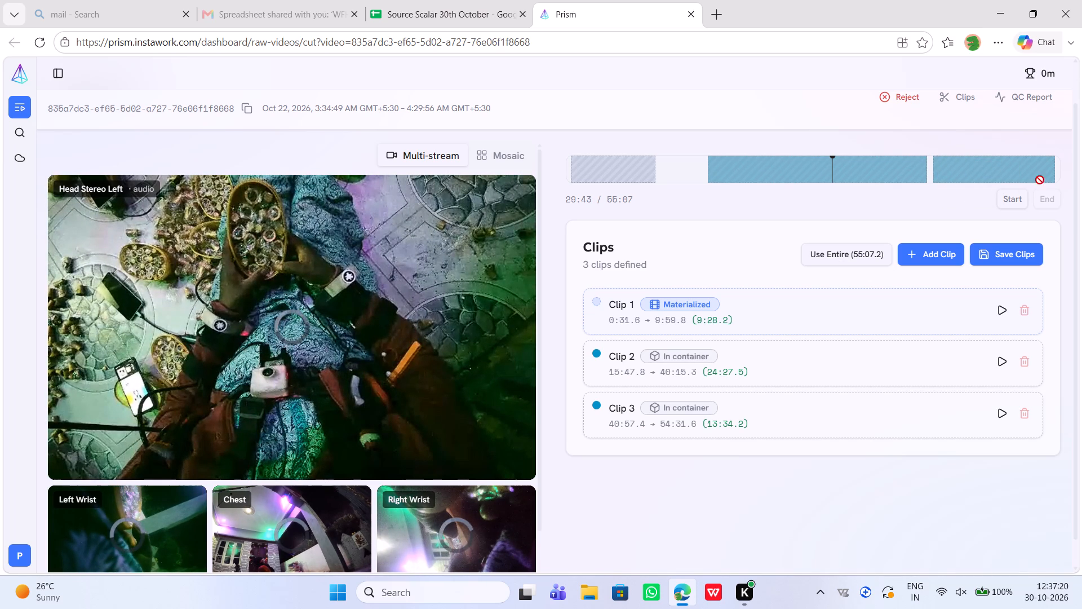
click(1055, 179)
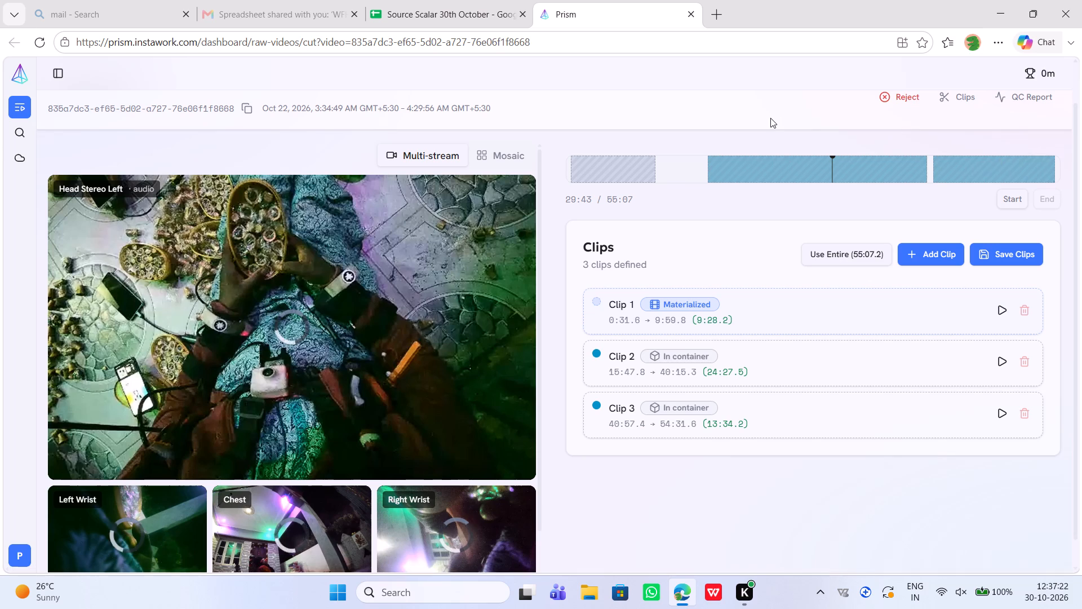
click(770, 118)
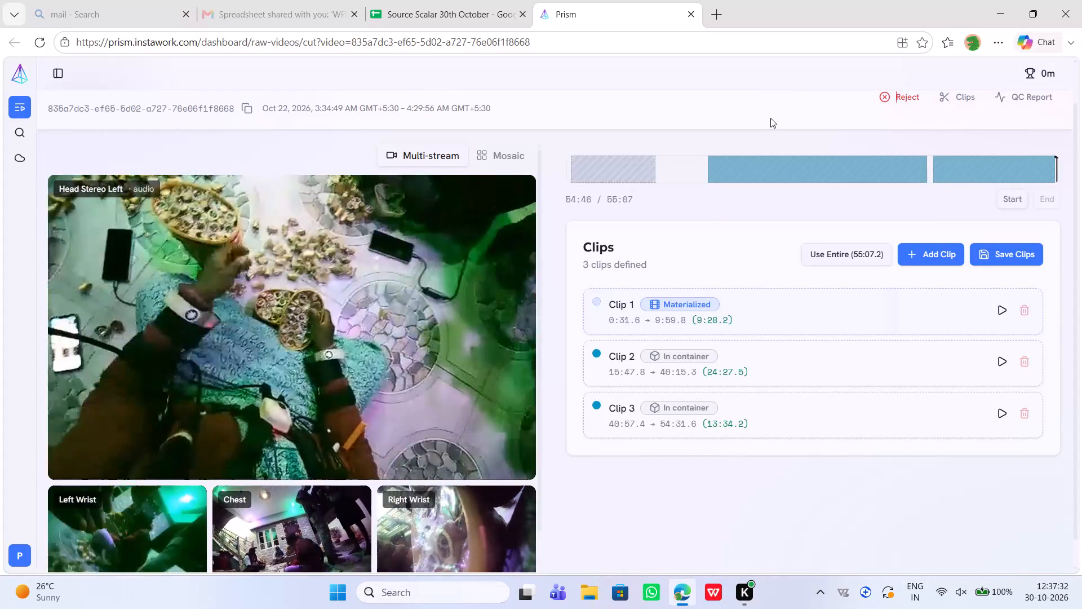
click(731, 100)
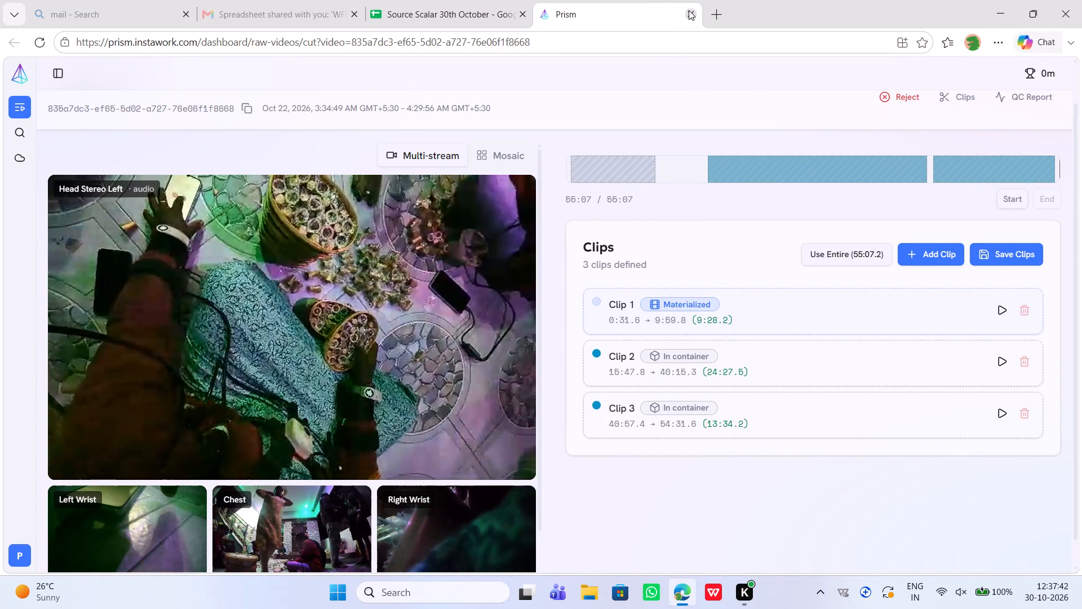
Close the row 7151 video and record Status Reject, Segment Small Object Manipulation, PII Blur NO and comment "task invalid" for that row.
click(688, 9)
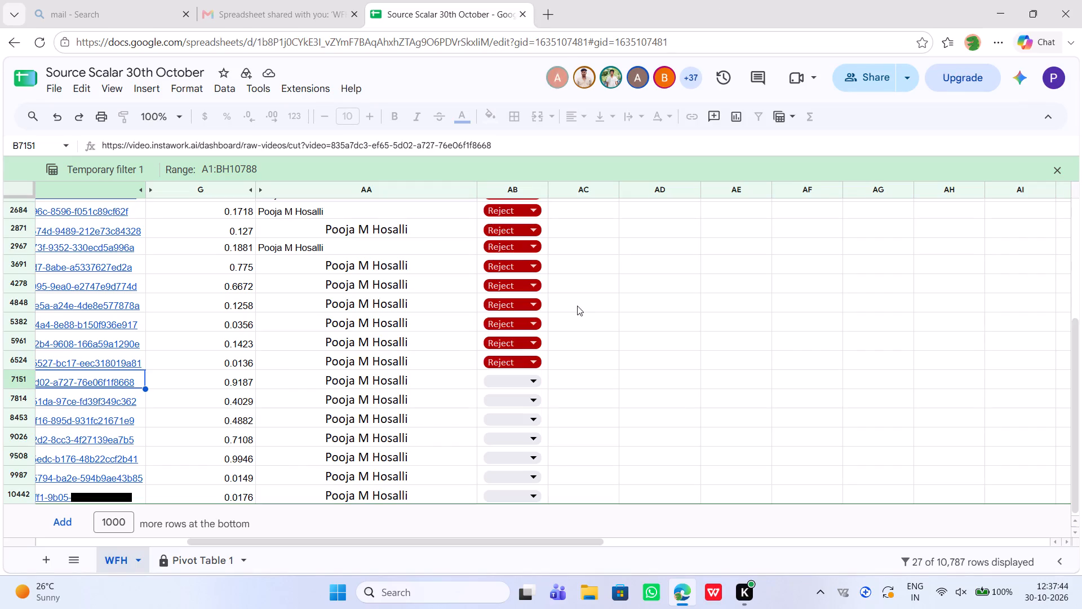
click(537, 385)
click(557, 449)
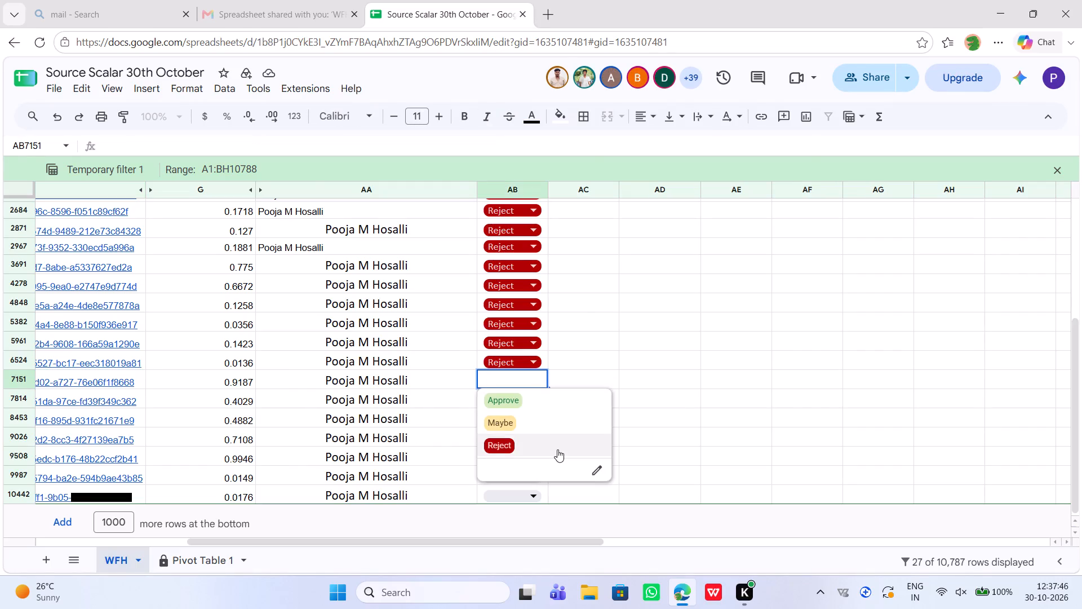
scroll(704, 448, left, 4)
click(827, 386)
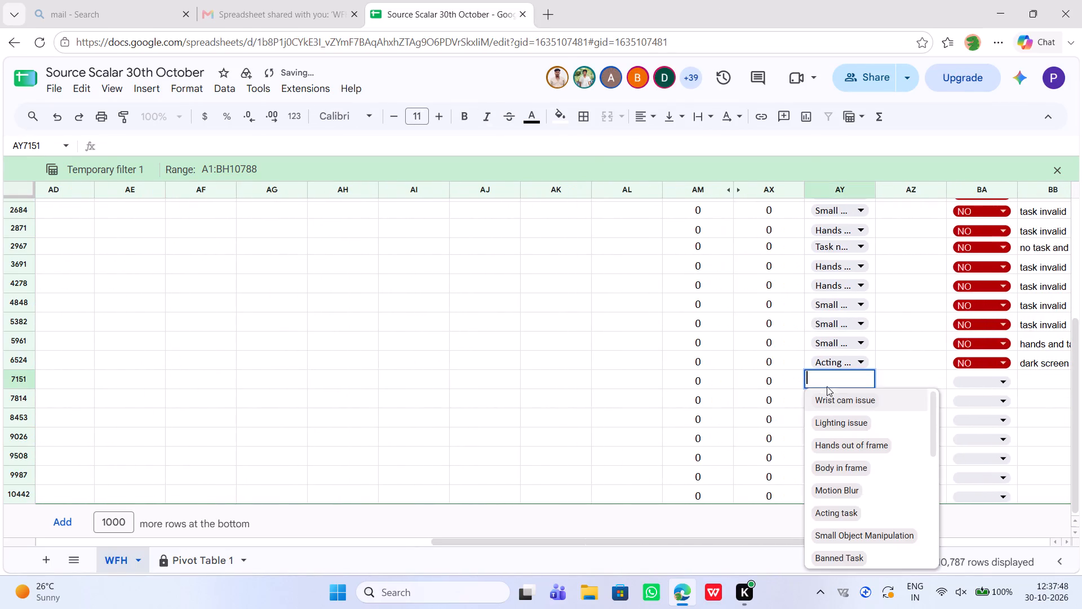
click(850, 530)
drag(983, 378, 994, 431)
click(994, 431)
scroll(994, 431, left, 2)
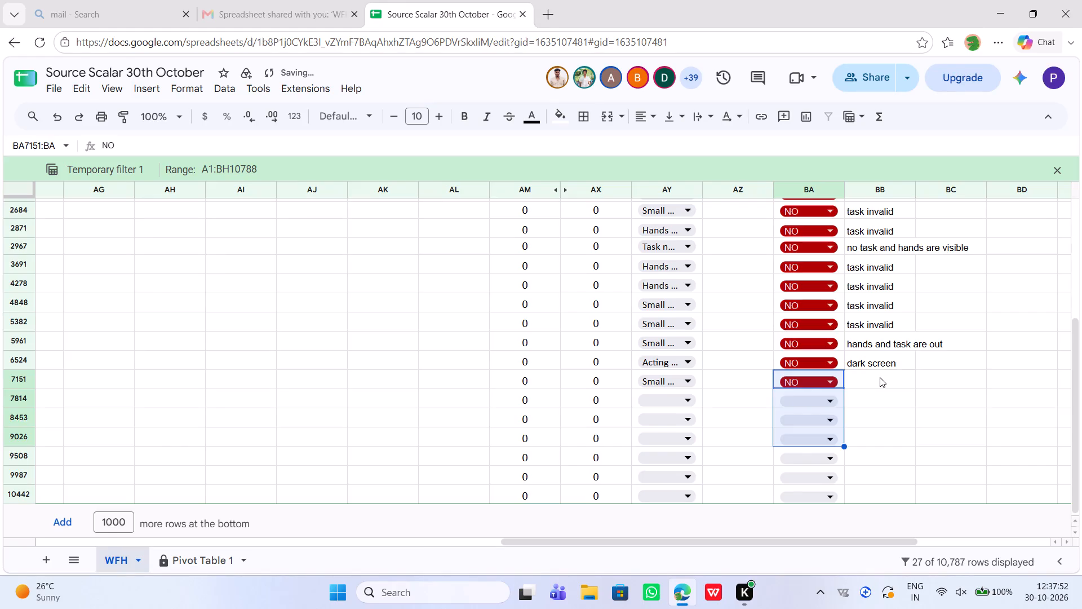
click(880, 377)
key(ctrl+v)
Open the row 7814 video link in Prism and examine the footage around the middle and near the end.
scroll(880, 377, right, 7)
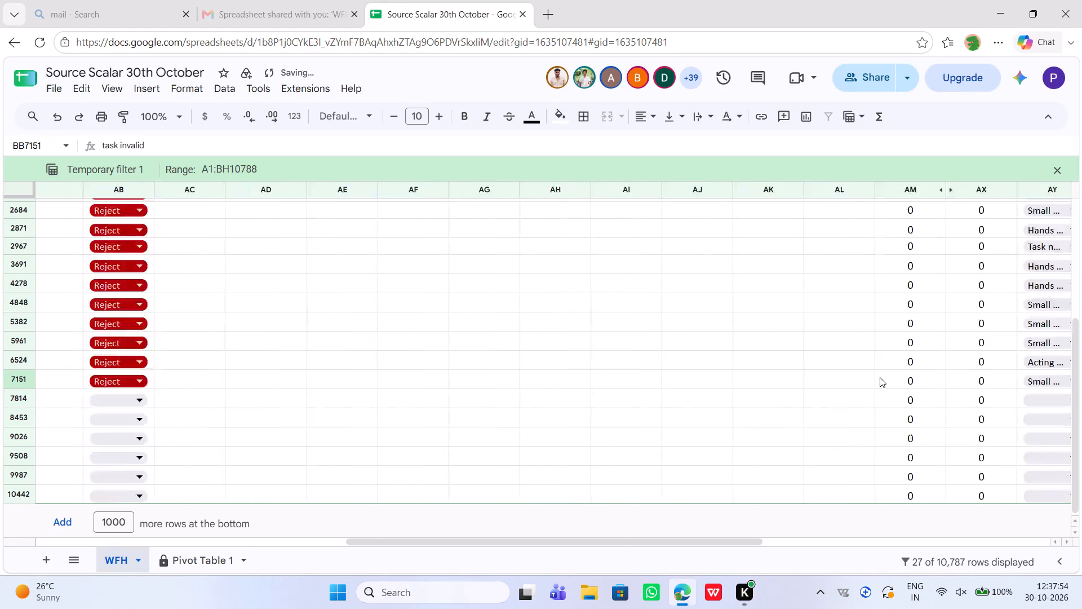
scroll(880, 377, left, 3)
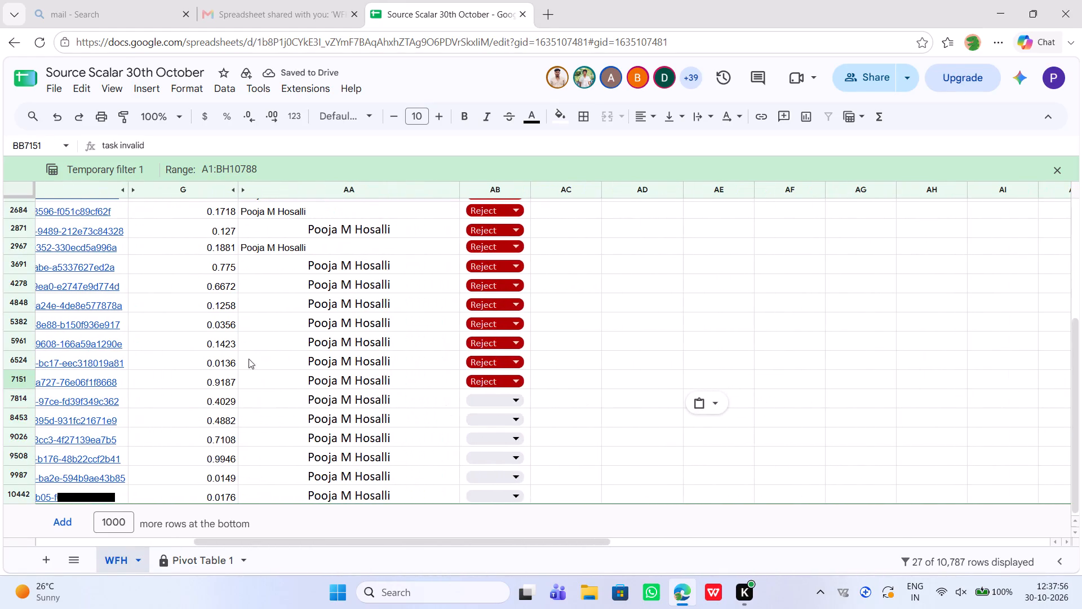
drag(110, 395, 120, 425)
click(120, 425)
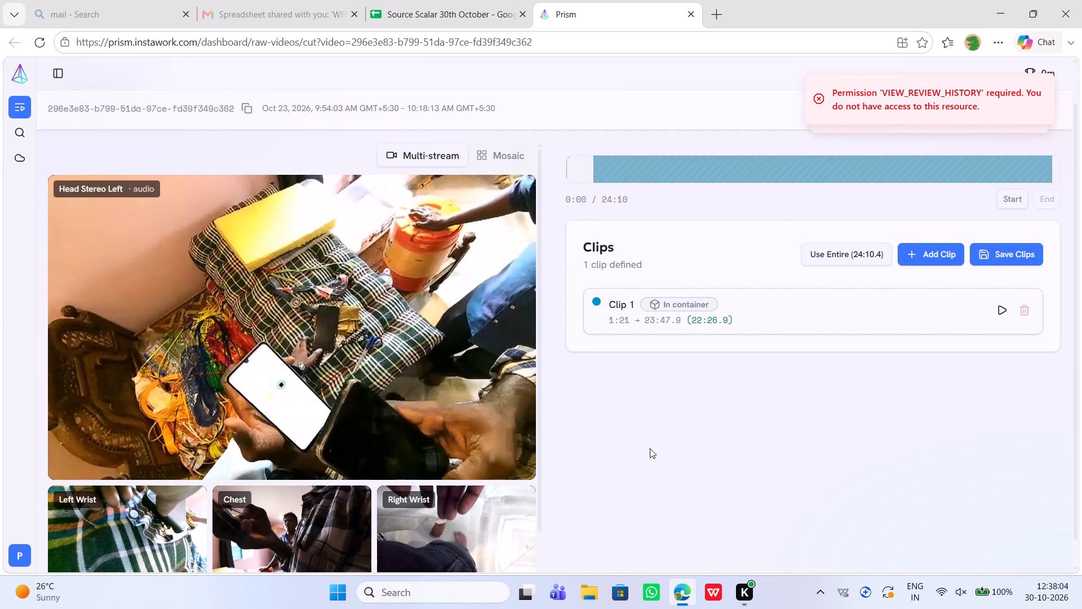
click(796, 175)
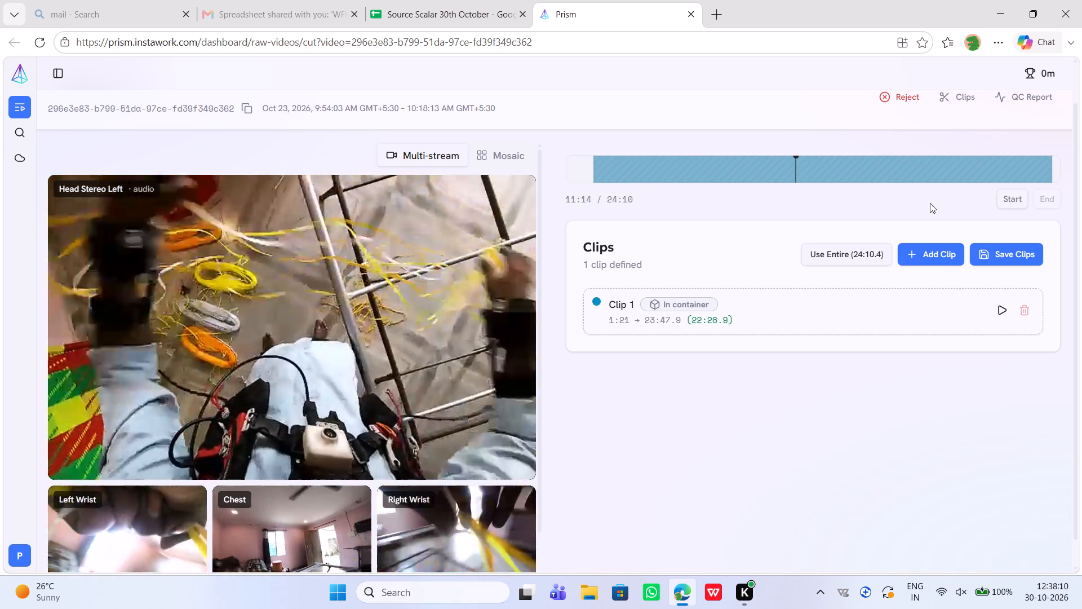
click(1046, 162)
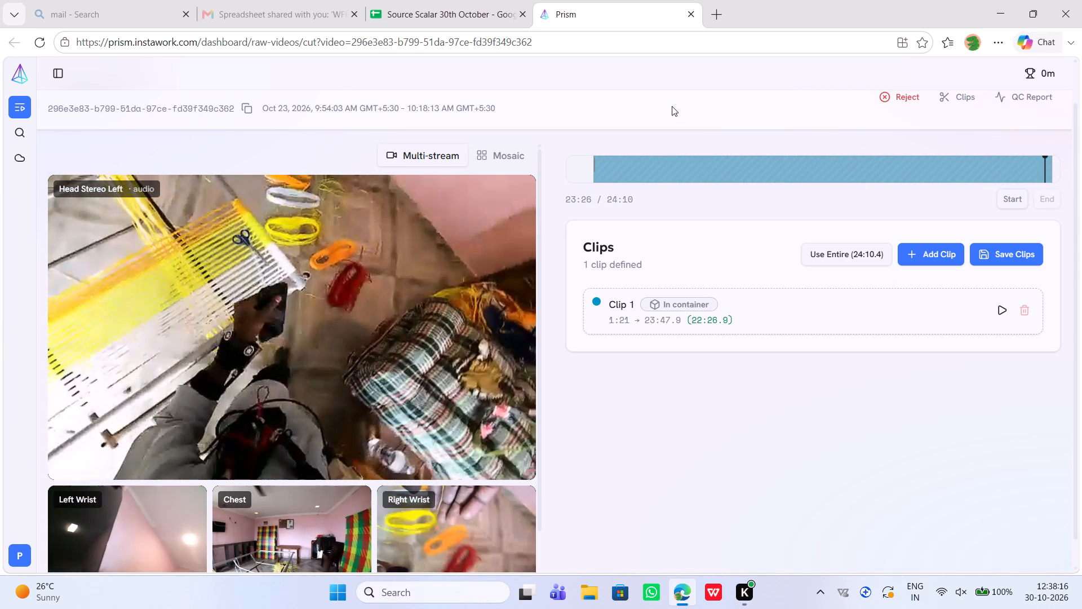
Record Status Reject, Segment Hands out of frame, PII Blur NO and comment "task invalid" for row 7814, and close its video.
click(434, 12)
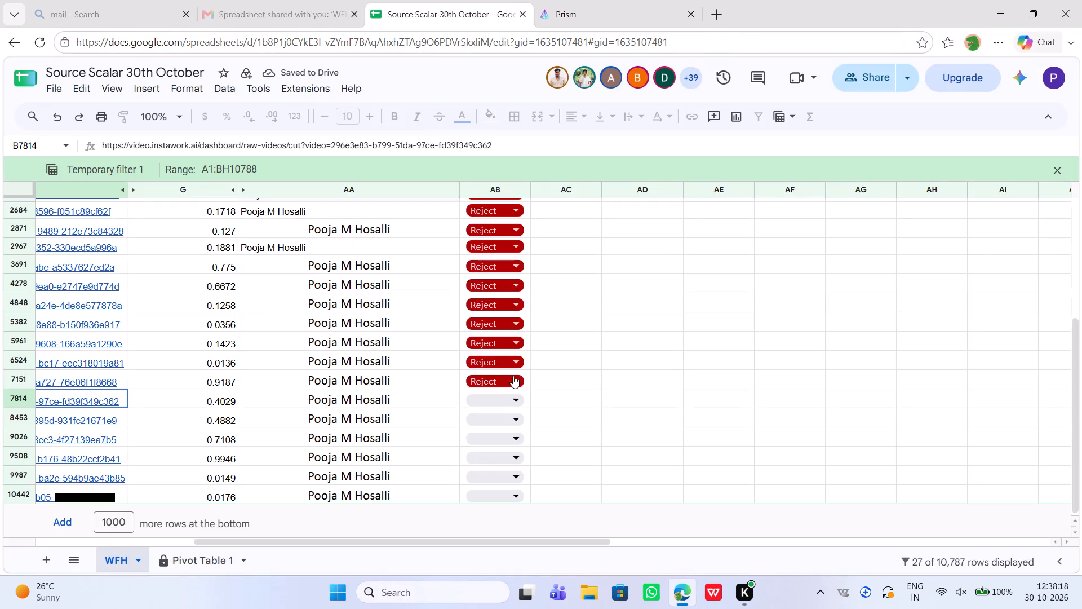
click(515, 396)
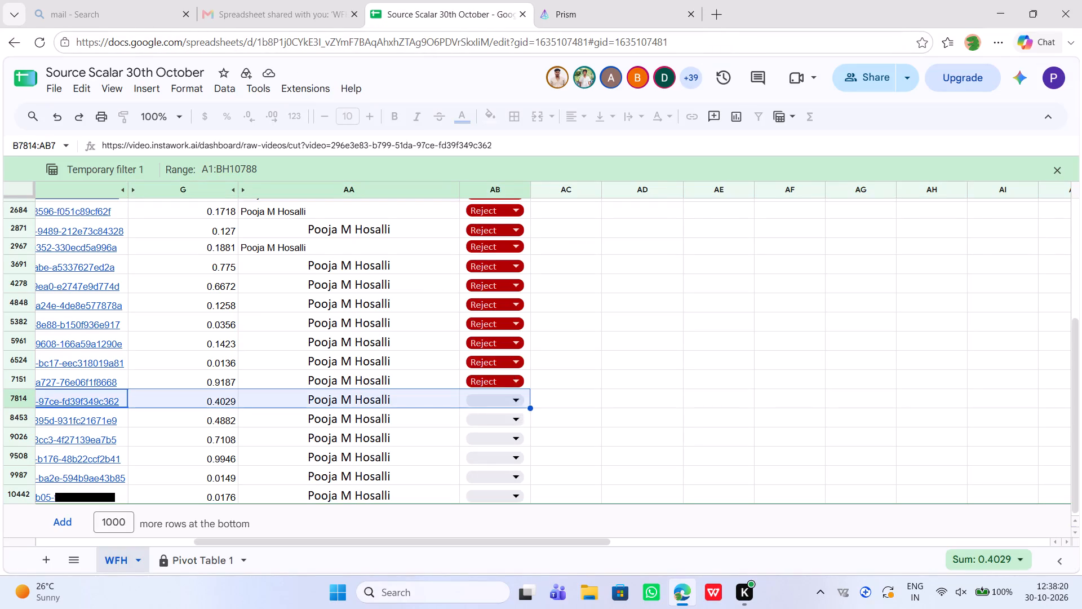
click(518, 405)
click(538, 455)
scroll(637, 451, left, 3)
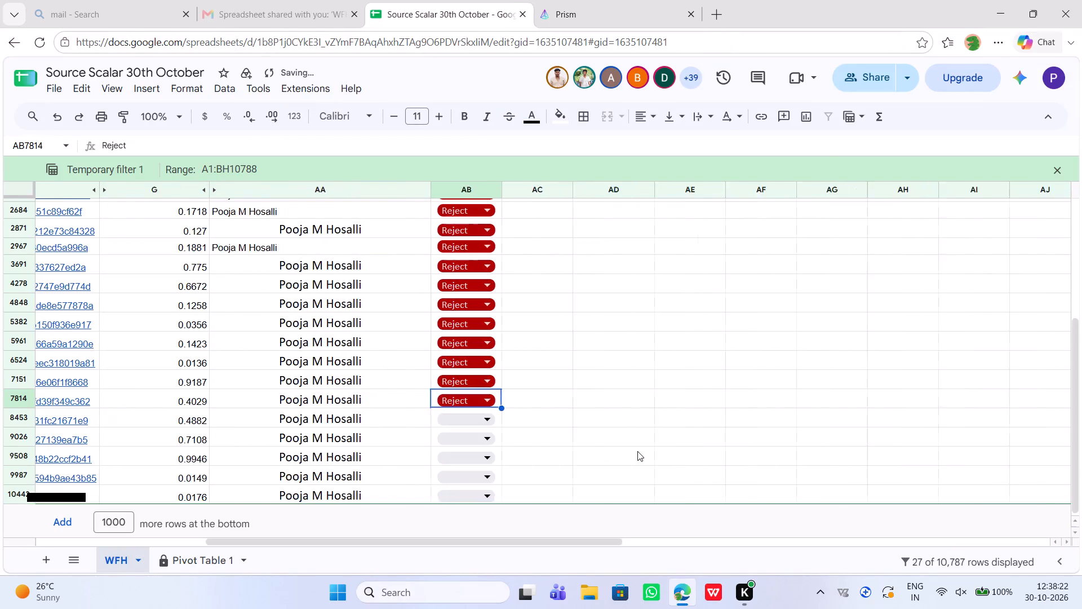
click(861, 400)
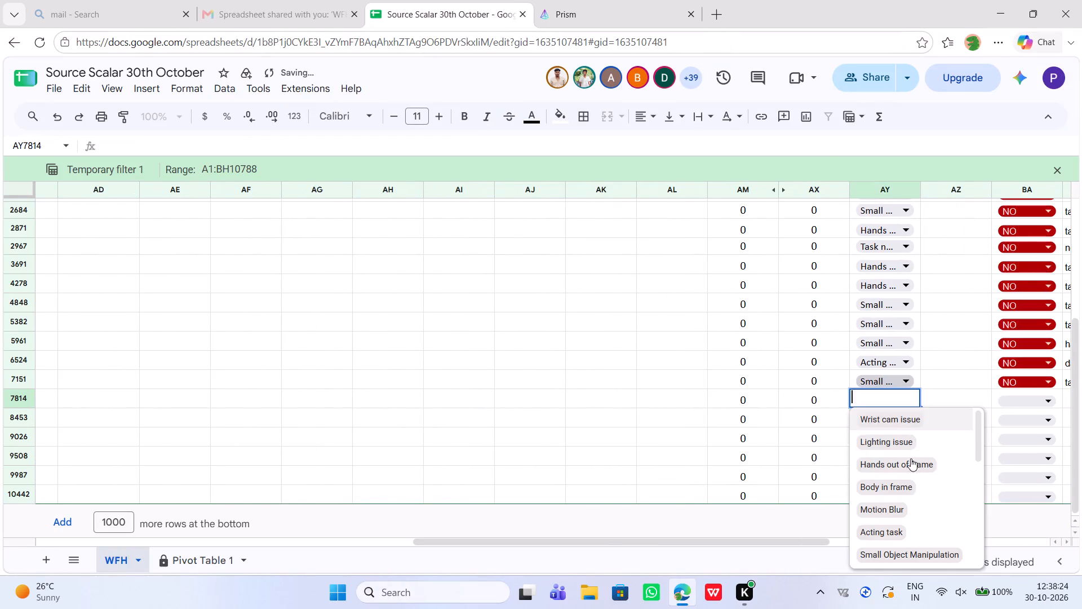
click(913, 469)
scroll(968, 439, left, 3)
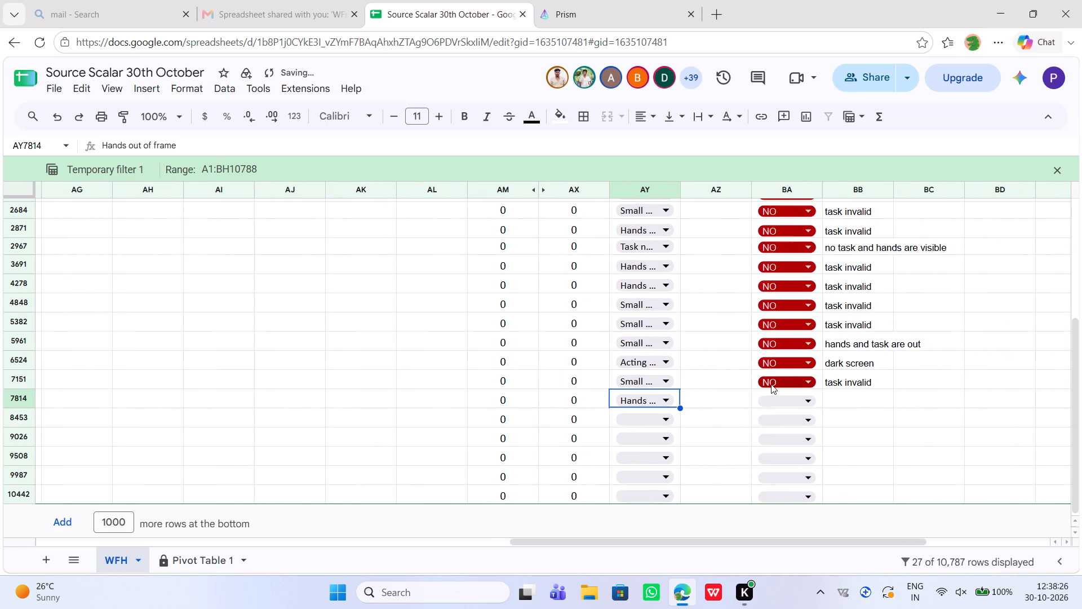
click(790, 404)
click(804, 445)
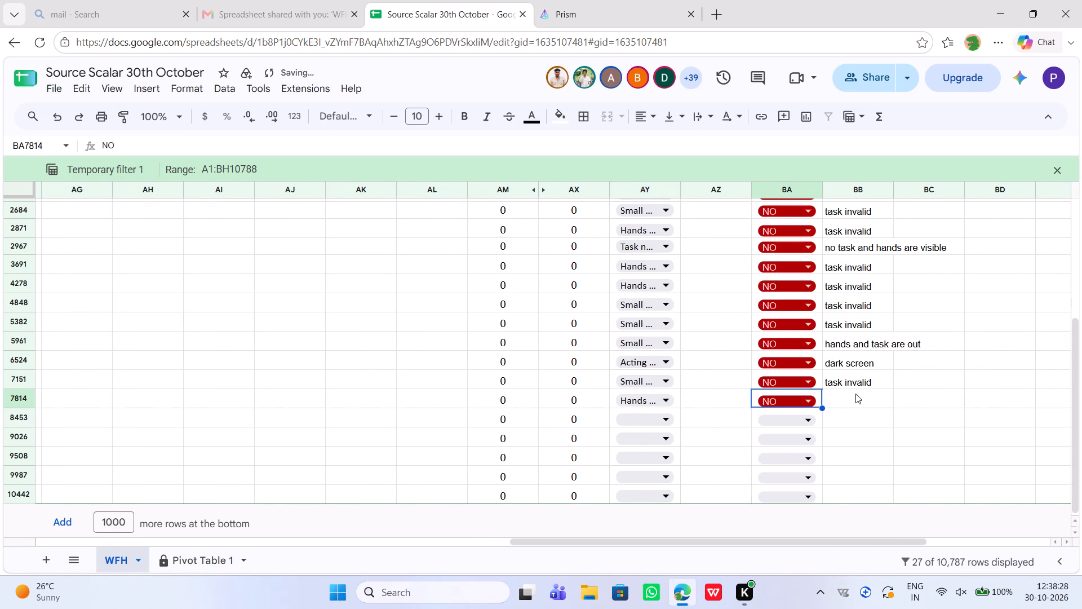
click(855, 394)
key(ctrl+v)
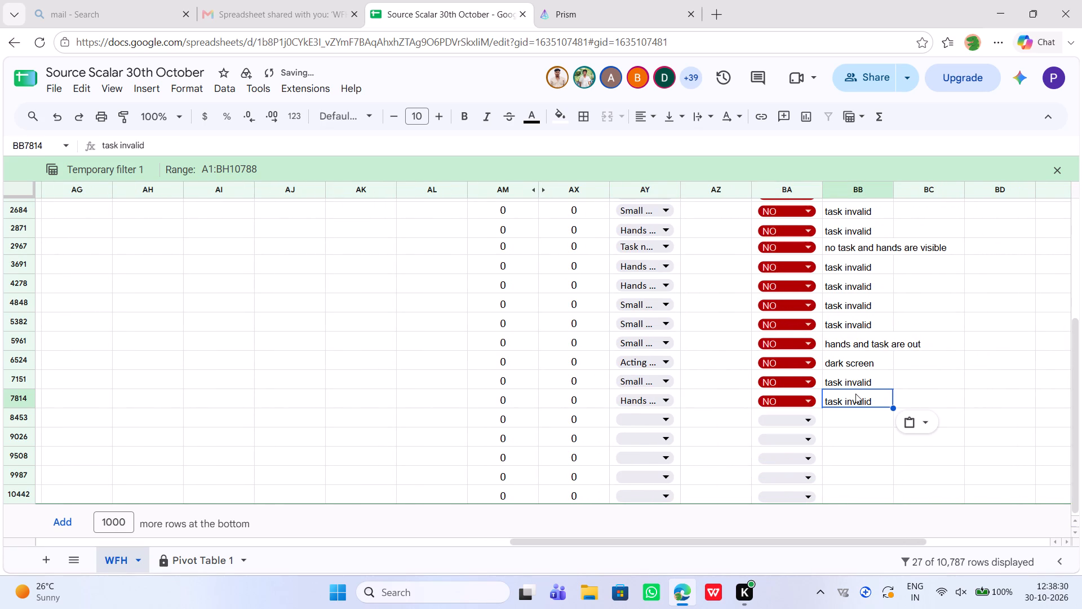
click(632, 11)
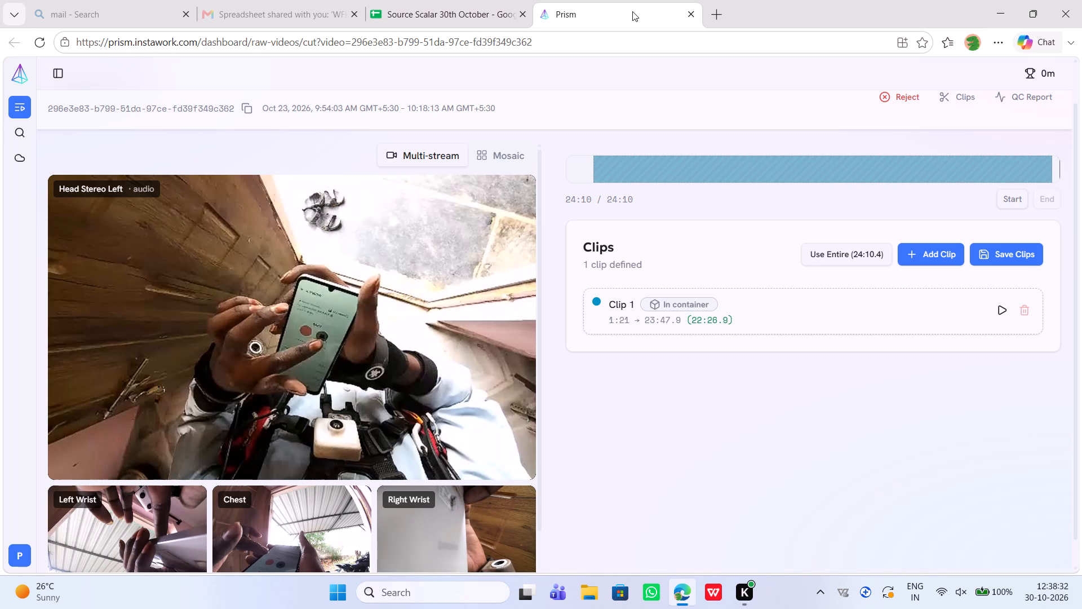
click(690, 16)
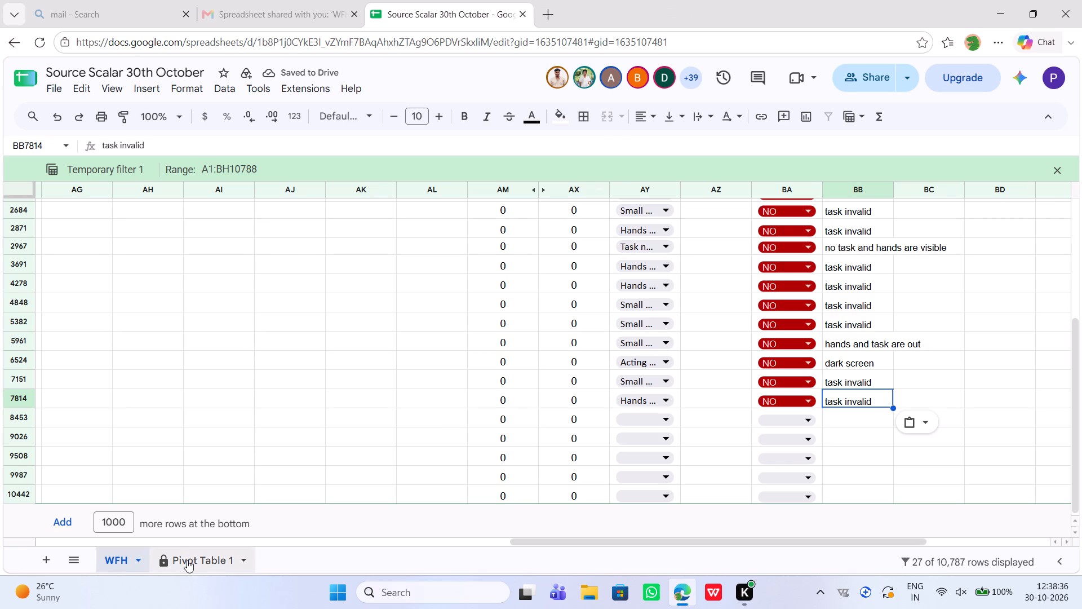
Check the per-reviewer status counts for the assigned videos in Pivot Table 1.
click(187, 560)
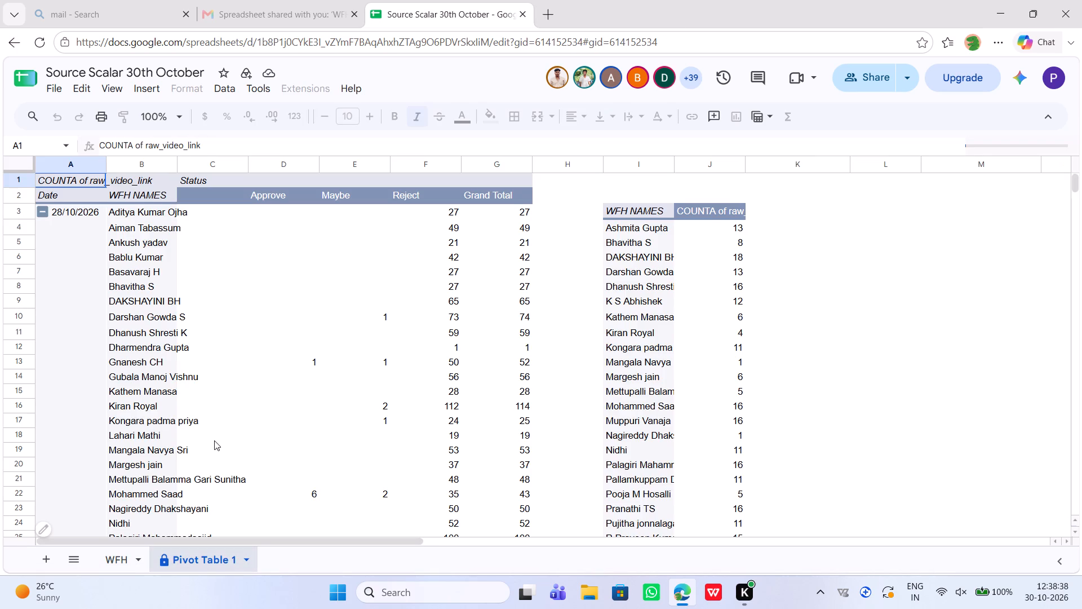
scroll(214, 440, down, 9)
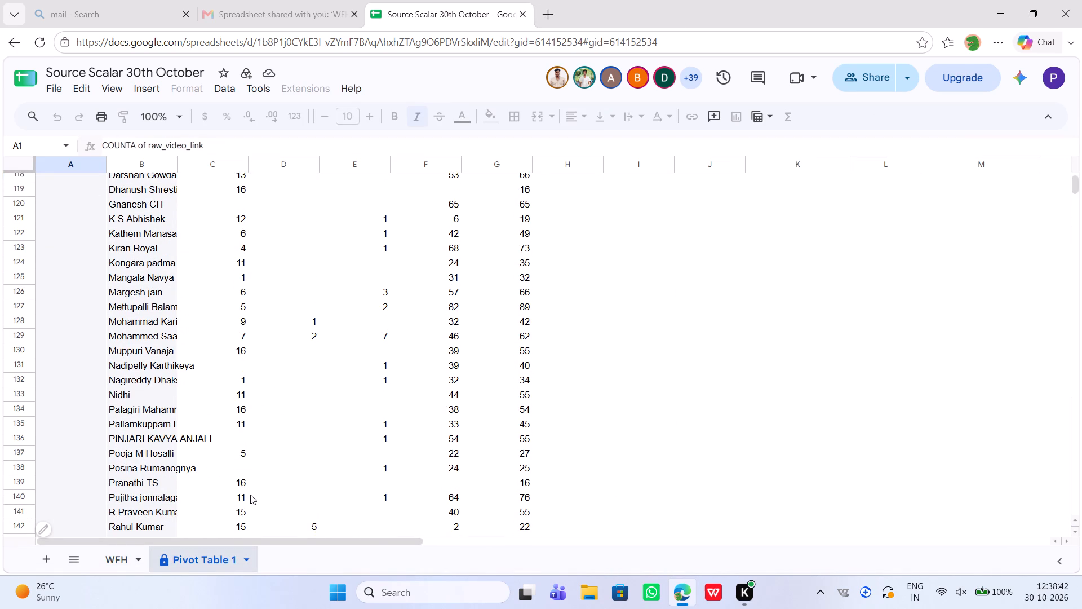
scroll(250, 495, down, 1)
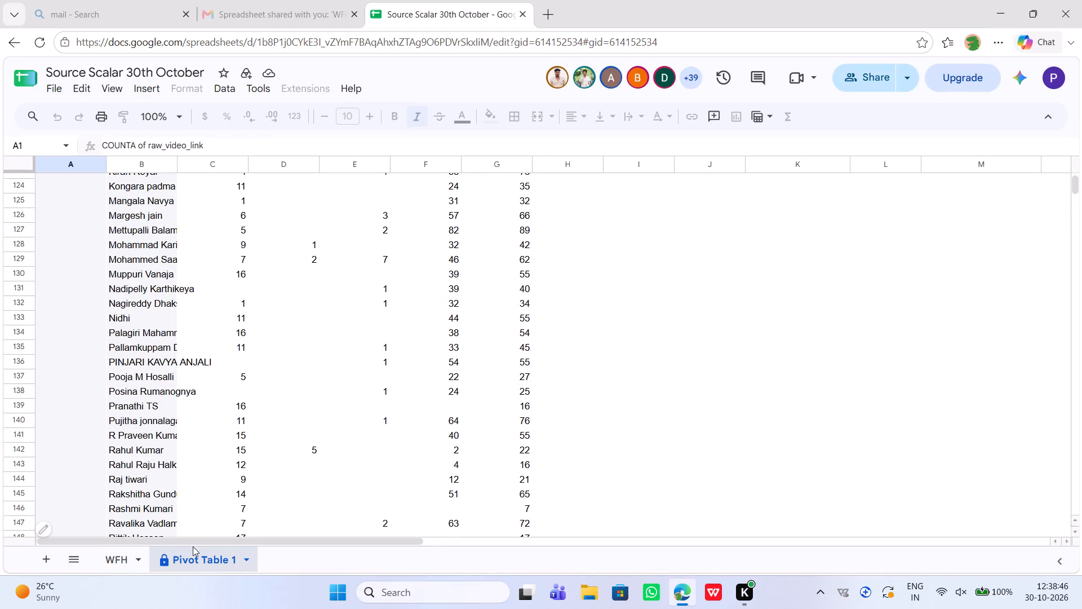
Return to the WFH sheet, open the row 8453 video link in Prism and examine the footage around the middle and near the end.
click(116, 558)
scroll(401, 492, right, 2)
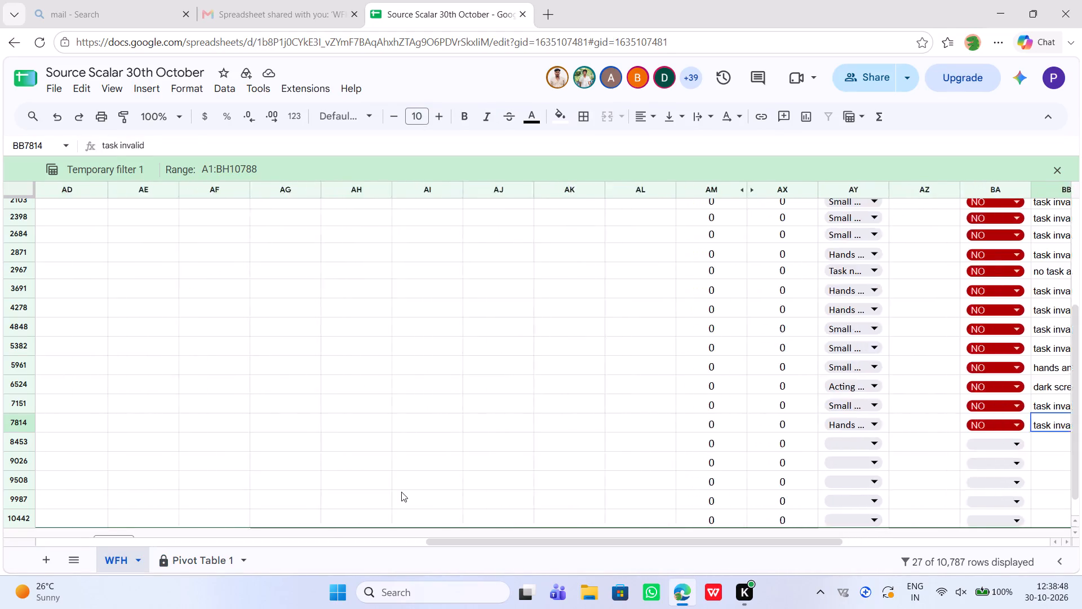
scroll(401, 492, right, 5)
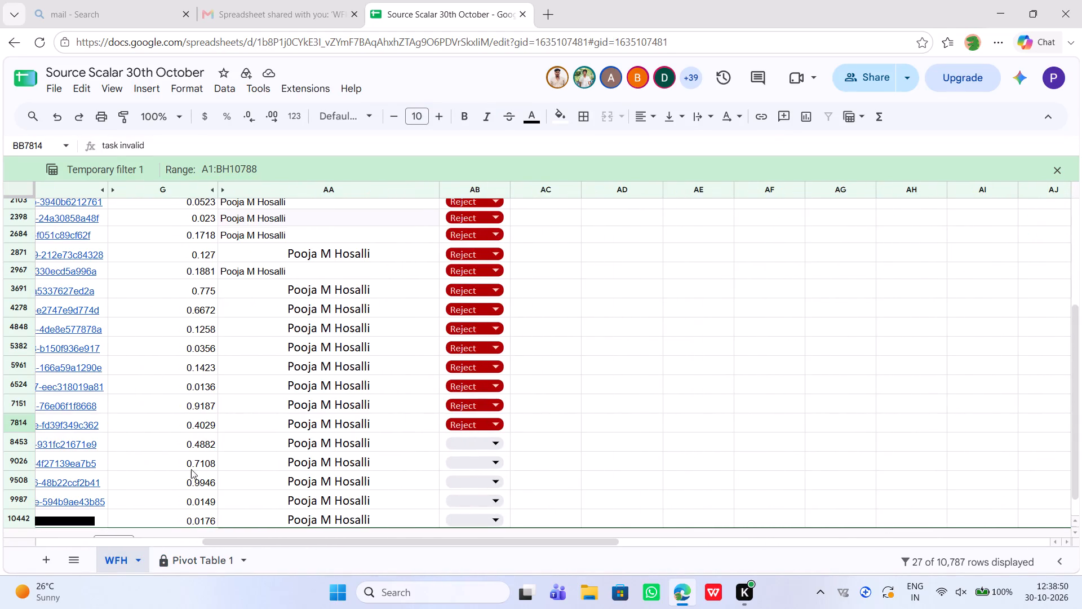
drag(93, 443, 116, 464)
click(116, 464)
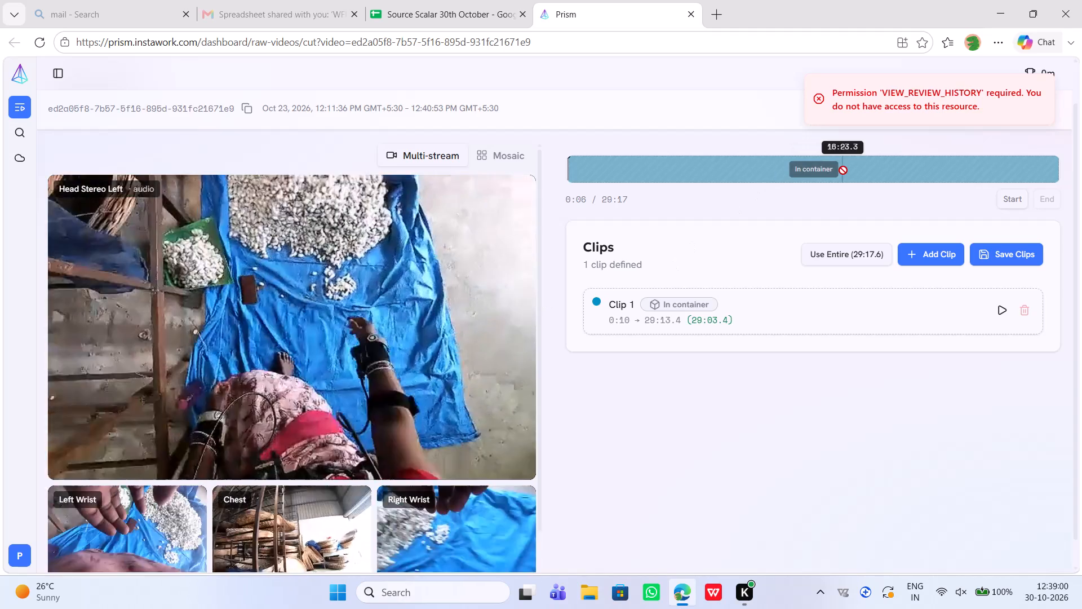
click(843, 170)
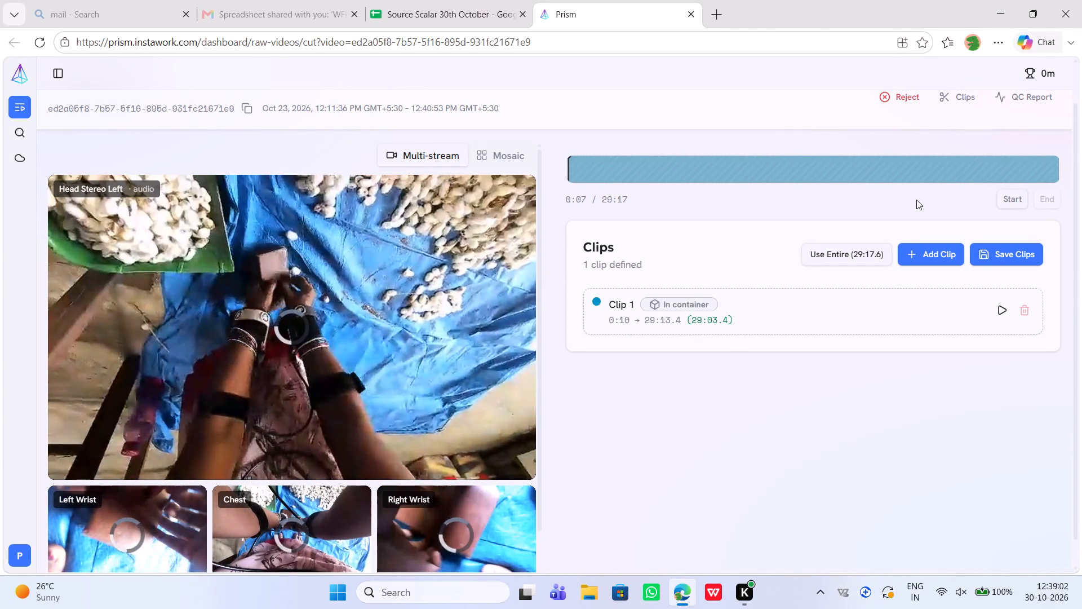
click(1058, 168)
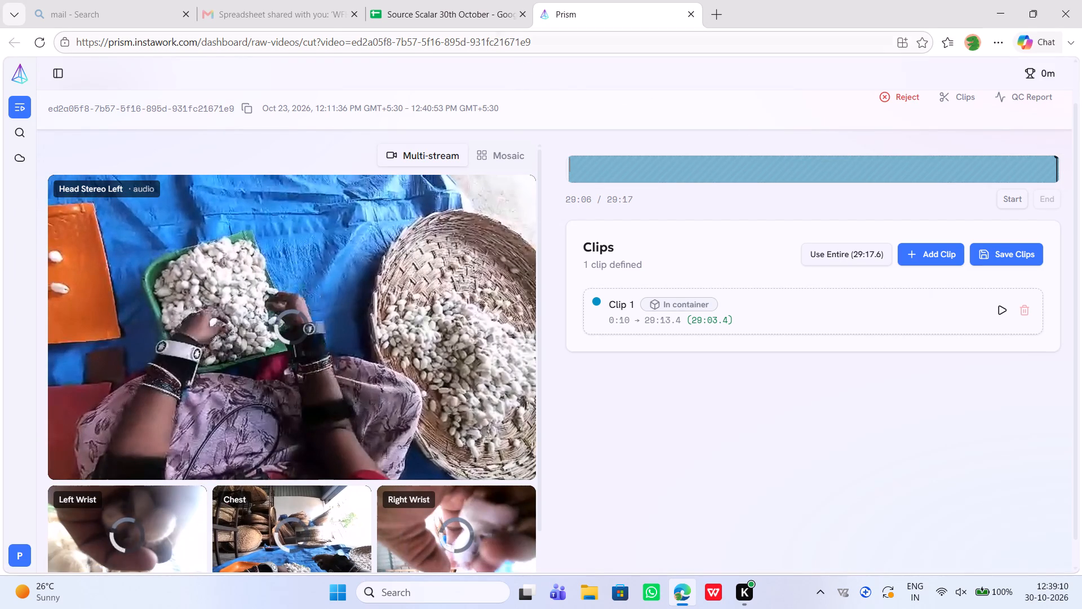
scroll(620, 95, down, 1)
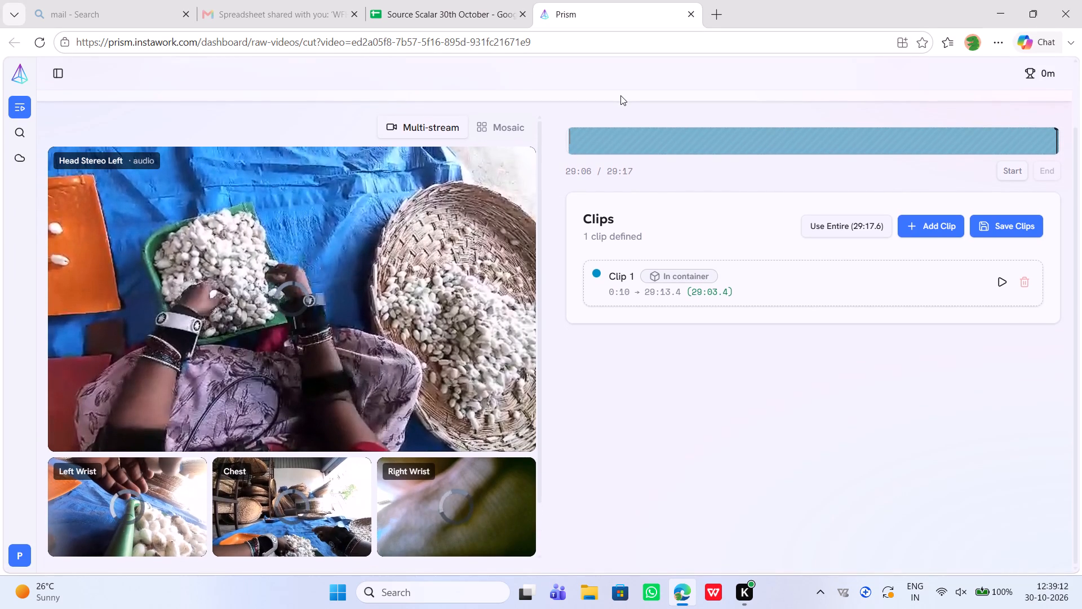
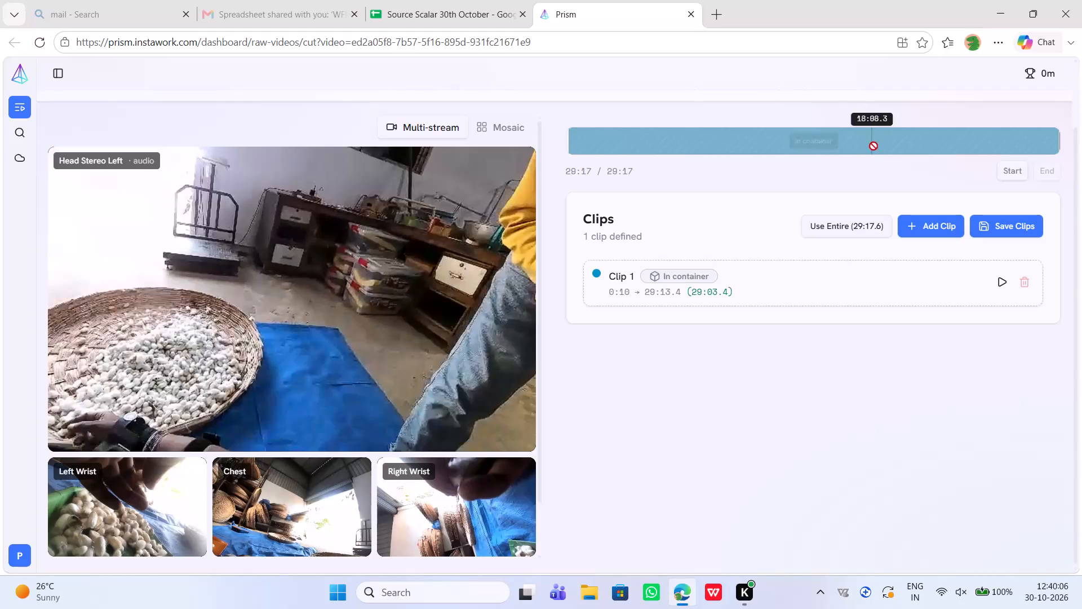
Close the row 8453 video and record Status Reject, Segment Small Object Manipulation, PII Blur NO and comment "task invalid" for that row.
click(693, 13)
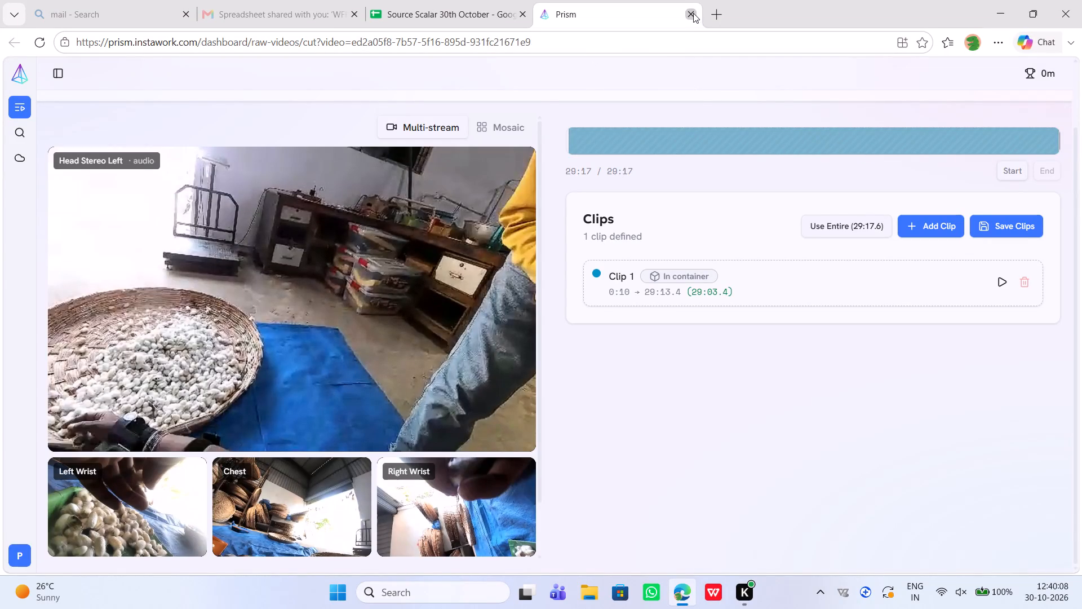
click(495, 438)
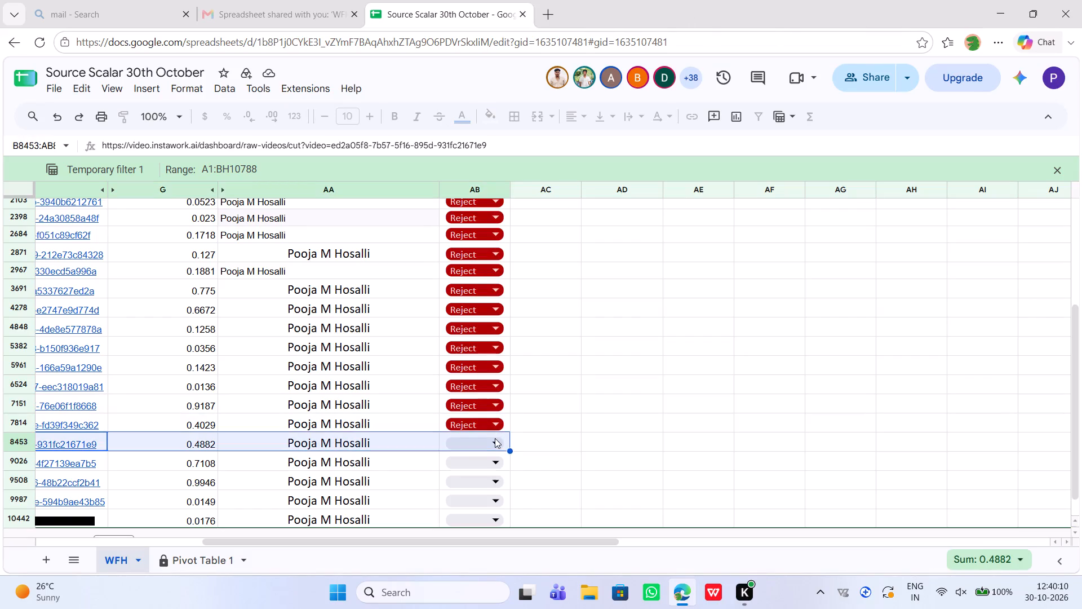
click(495, 440)
click(522, 415)
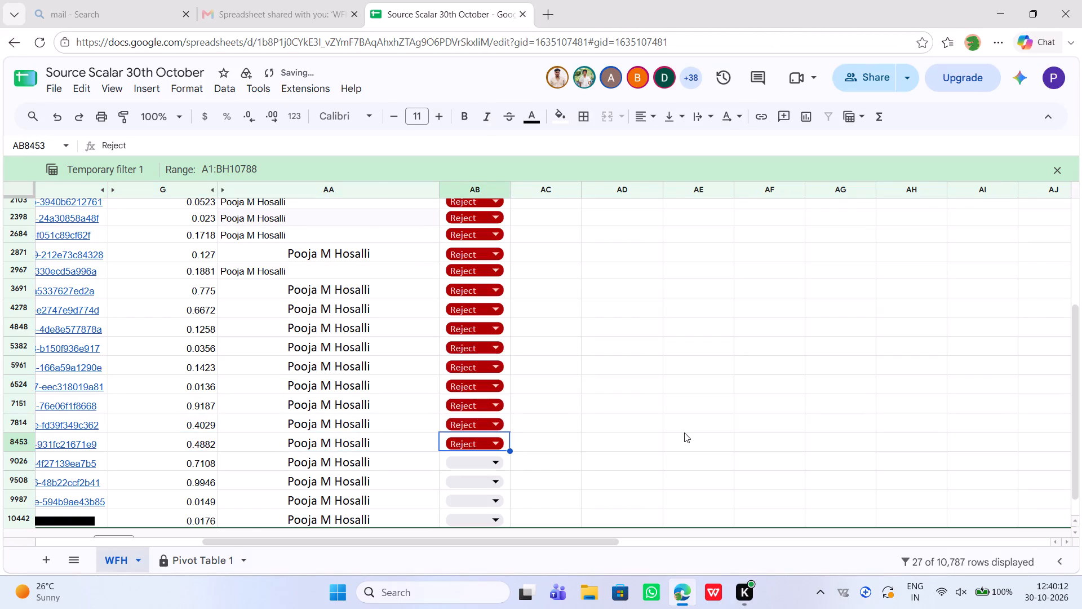
scroll(684, 433, left, 7)
click(611, 445)
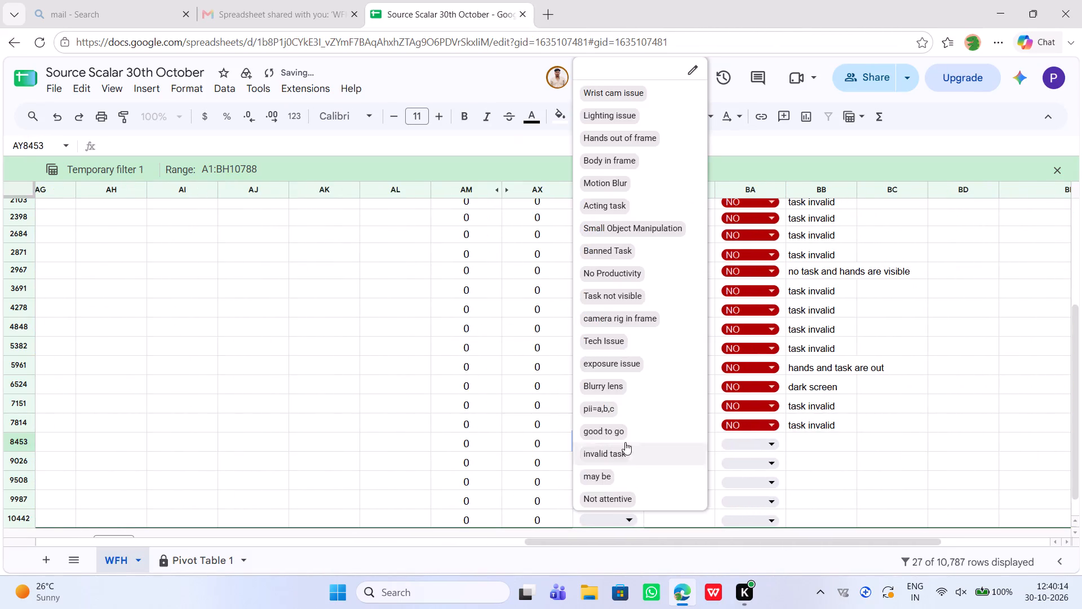
click(672, 228)
drag(762, 437, 765, 442)
click(765, 442)
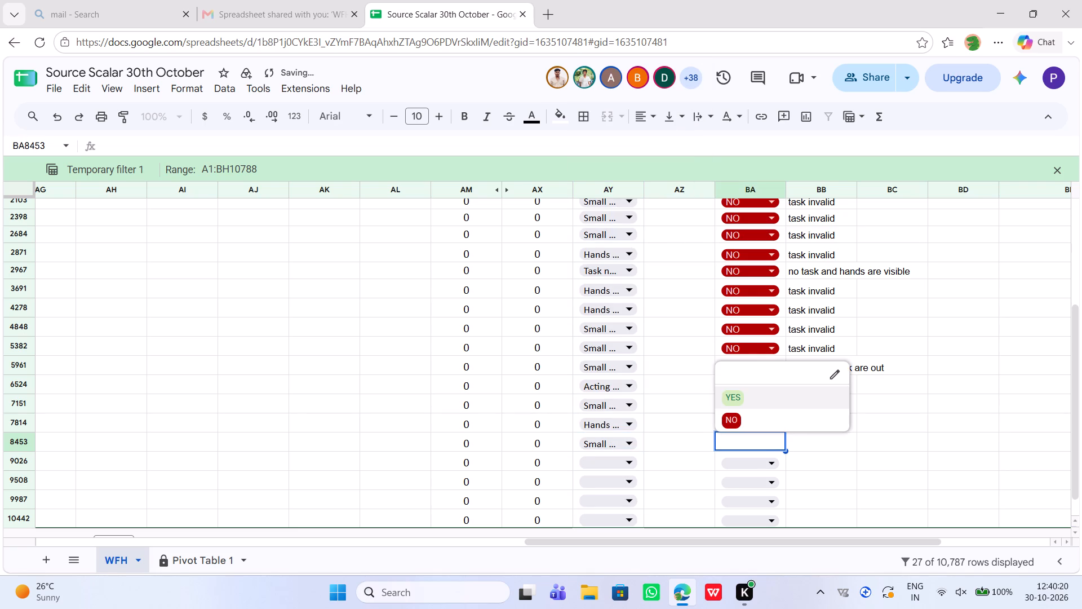
drag(765, 425, 811, 425)
click(811, 425)
click(815, 440)
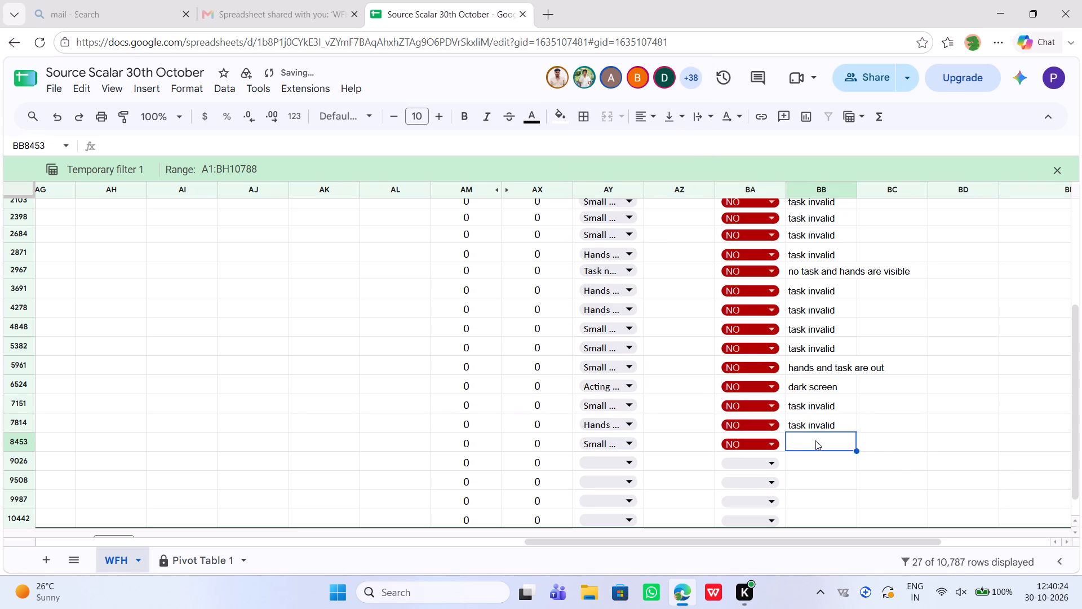
key(ctrl+v)
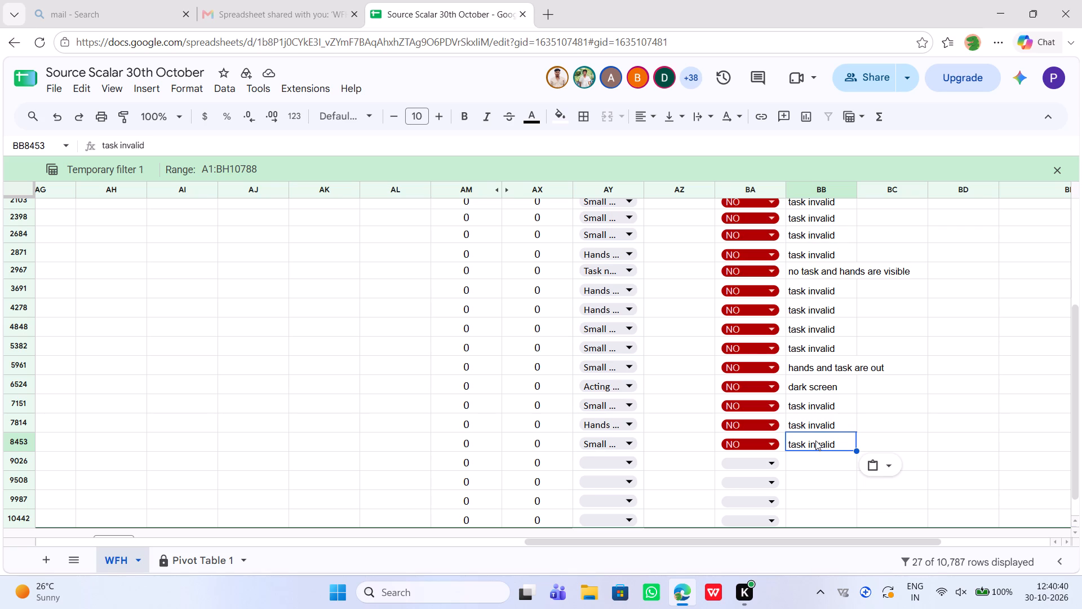
Open the row 9026 video link in Prism and examine the footage just past the middle and near the end.
scroll(312, 415, right, 6)
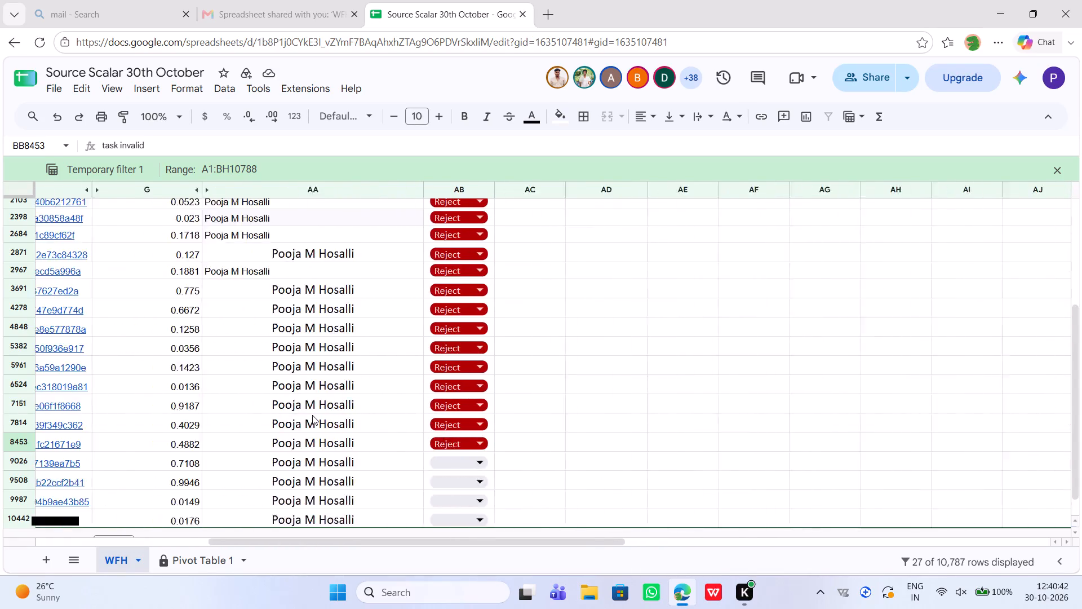
scroll(312, 415, right, 3)
click(154, 462)
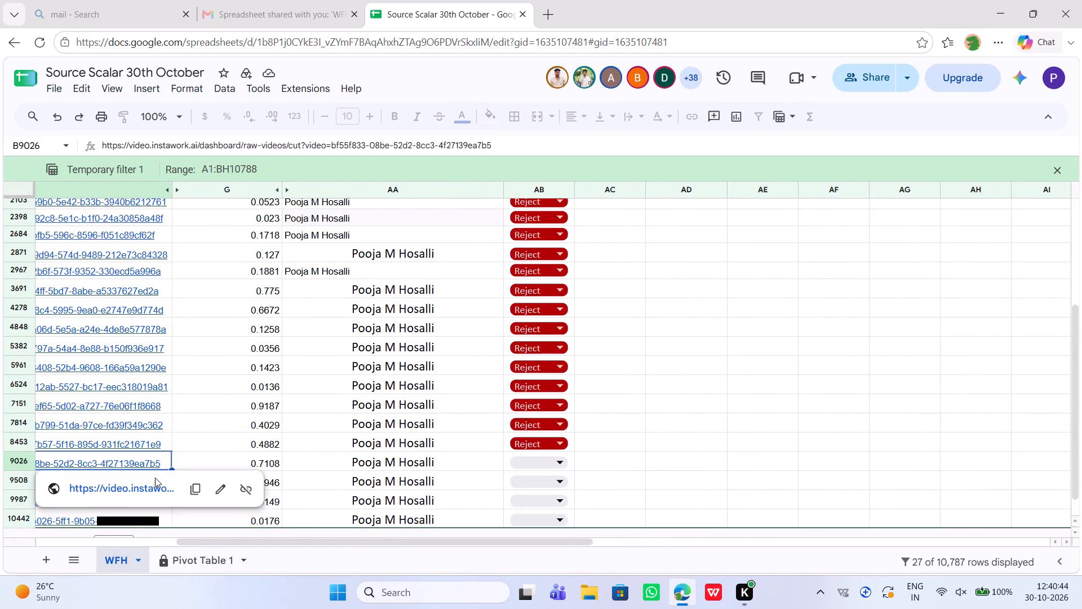
click(157, 487)
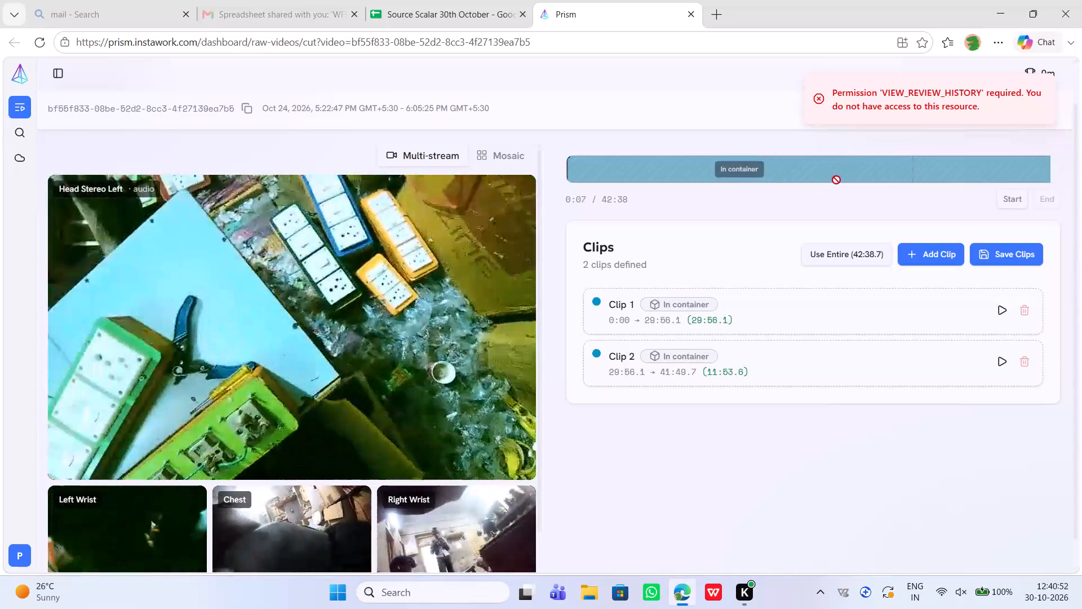
click(836, 180)
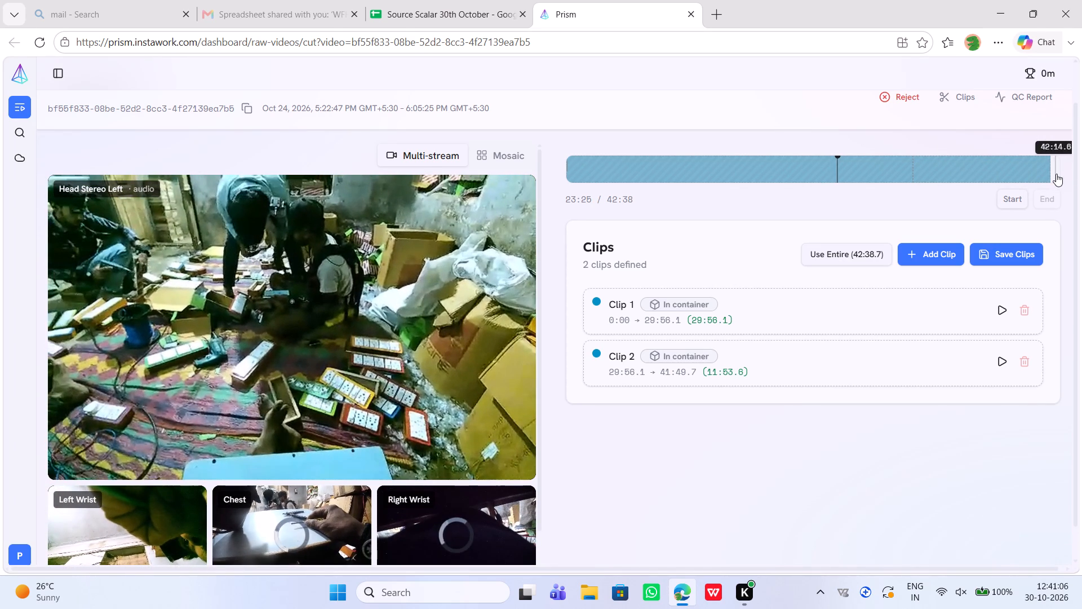
click(1056, 174)
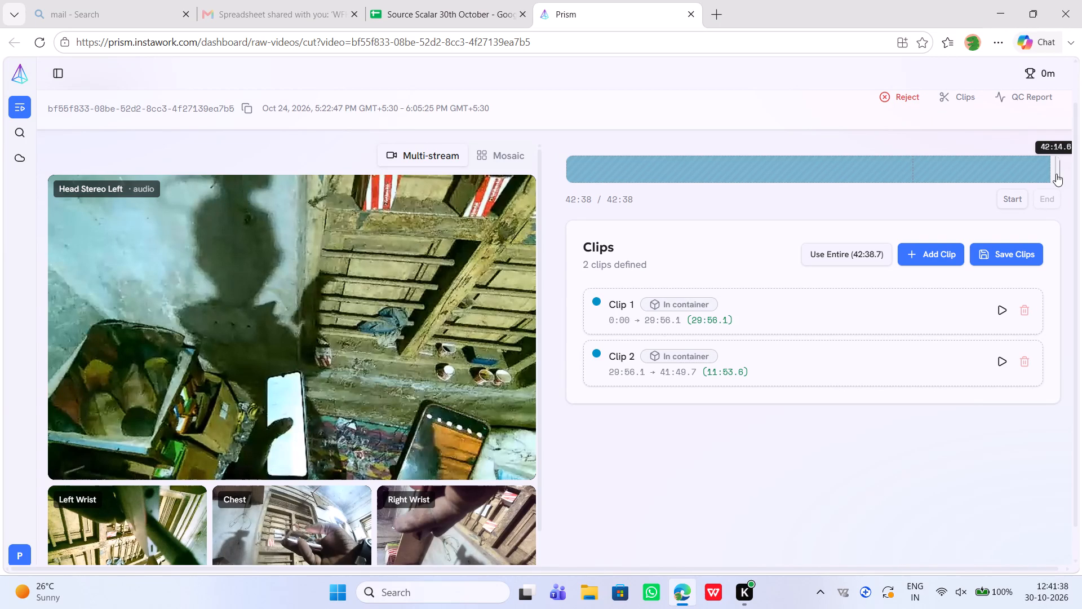
Close the row 9026 video and record Status Reject, Segment Small Object Manipulation, PII Blur NO and comment "task invalid" for that row.
click(690, 12)
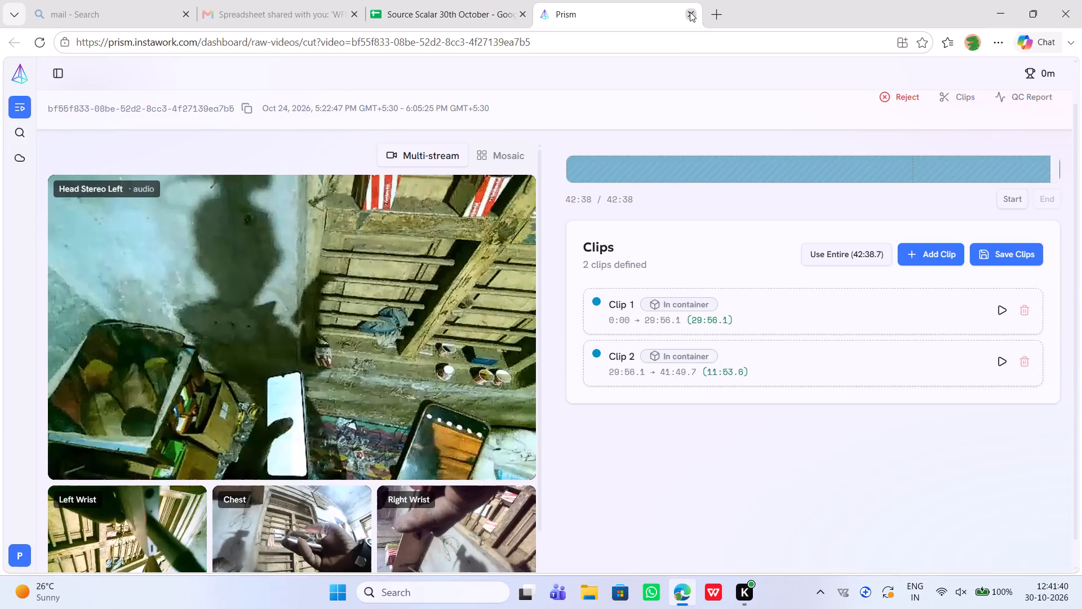
drag(562, 466, 574, 484)
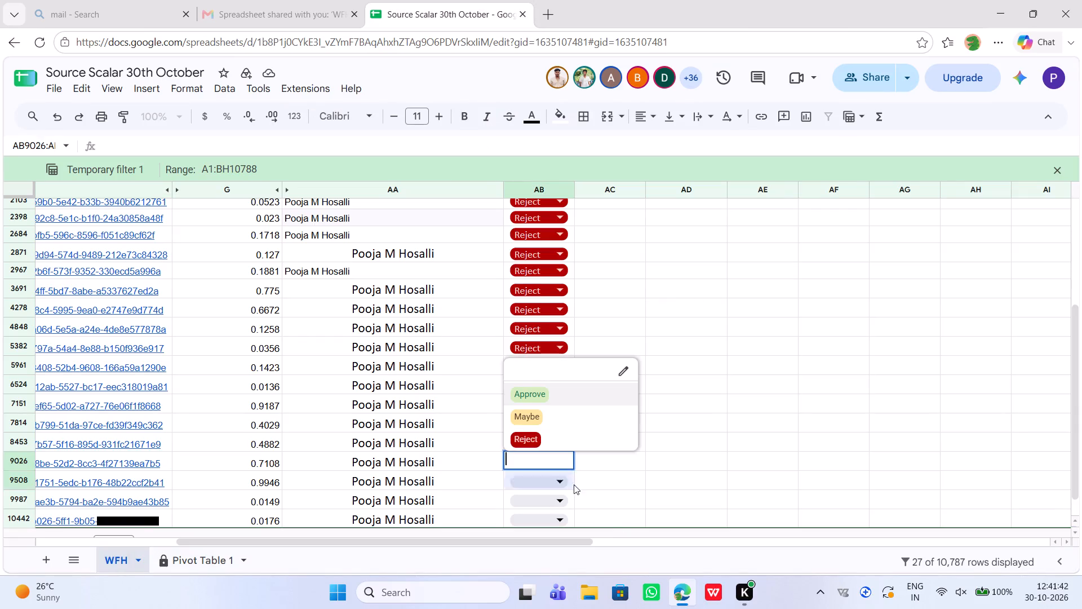
drag(574, 484, 592, 444)
click(592, 444)
scroll(696, 469, left, 6)
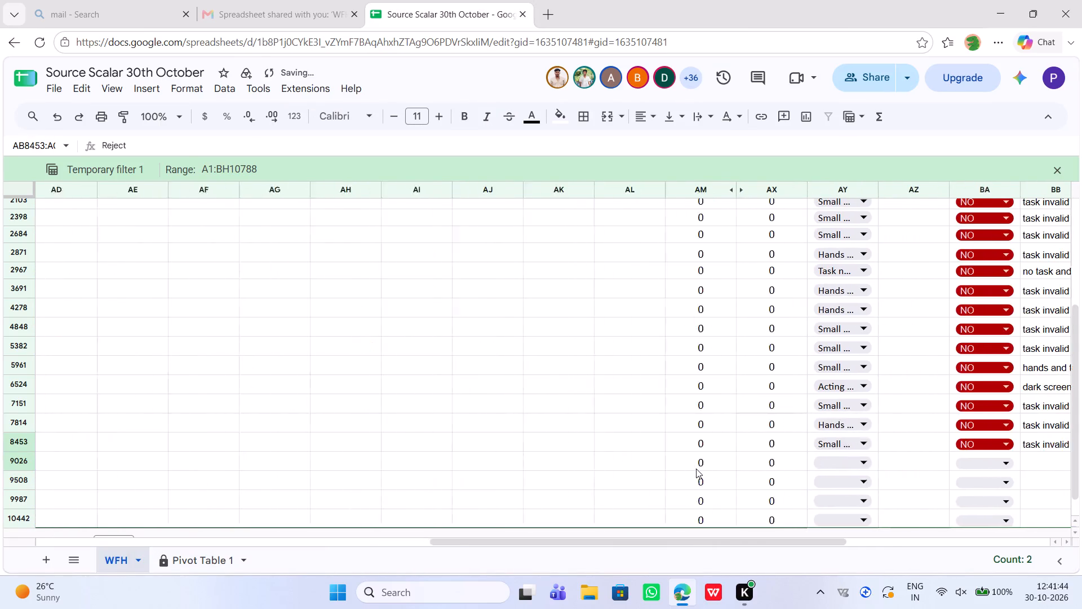
click(757, 461)
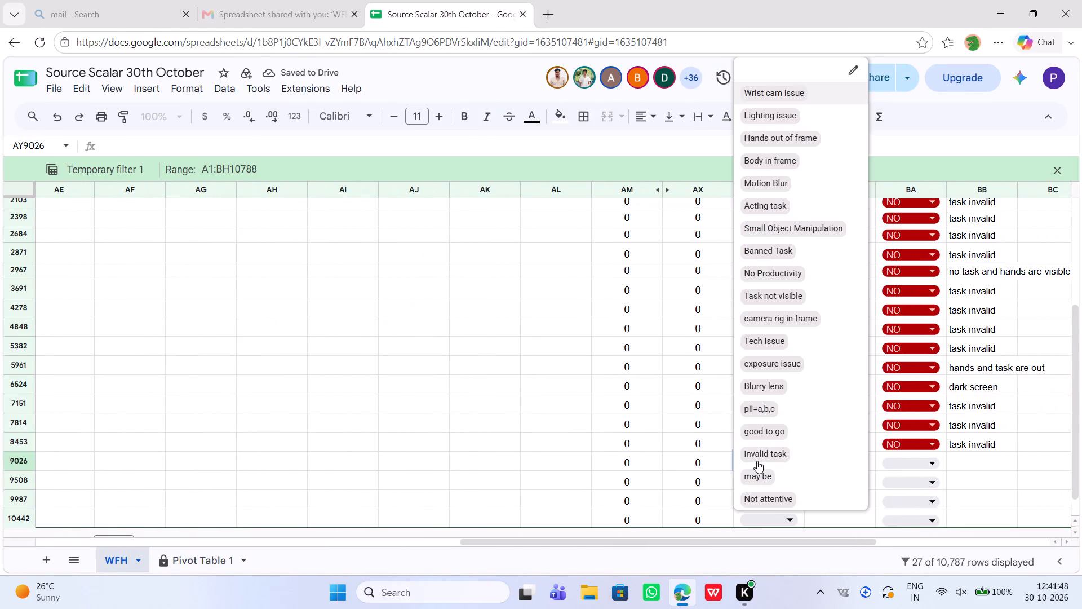
click(793, 231)
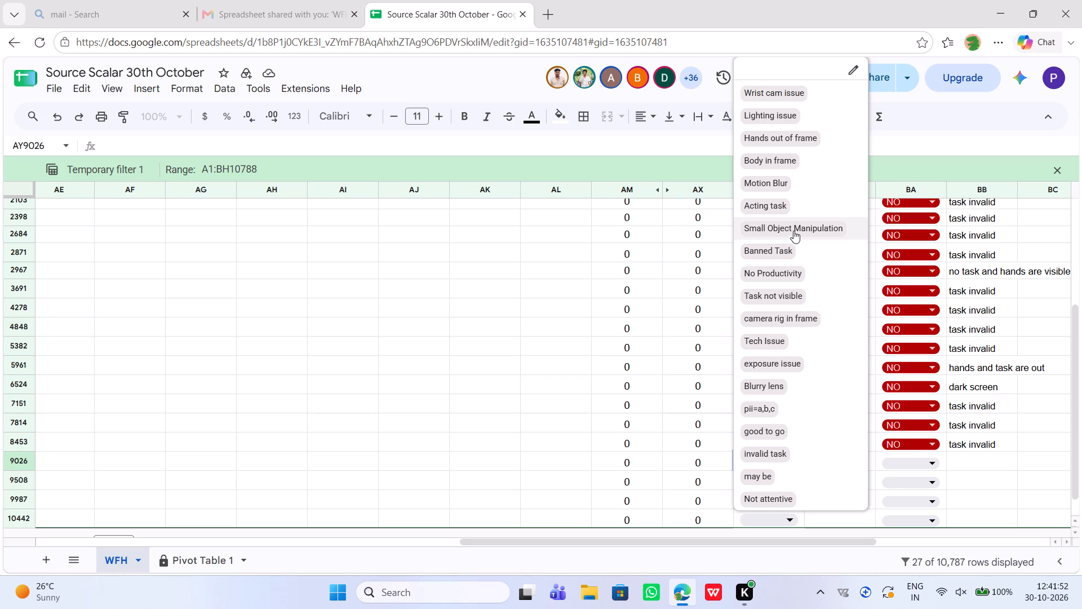
click(928, 457)
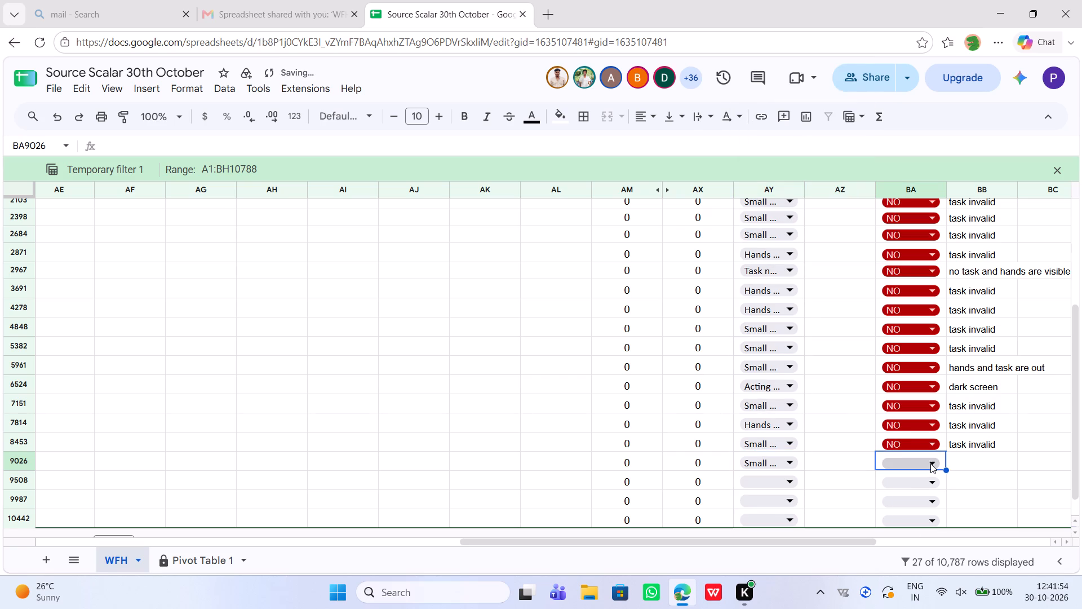
drag(930, 464, 932, 435)
click(932, 435)
click(972, 470)
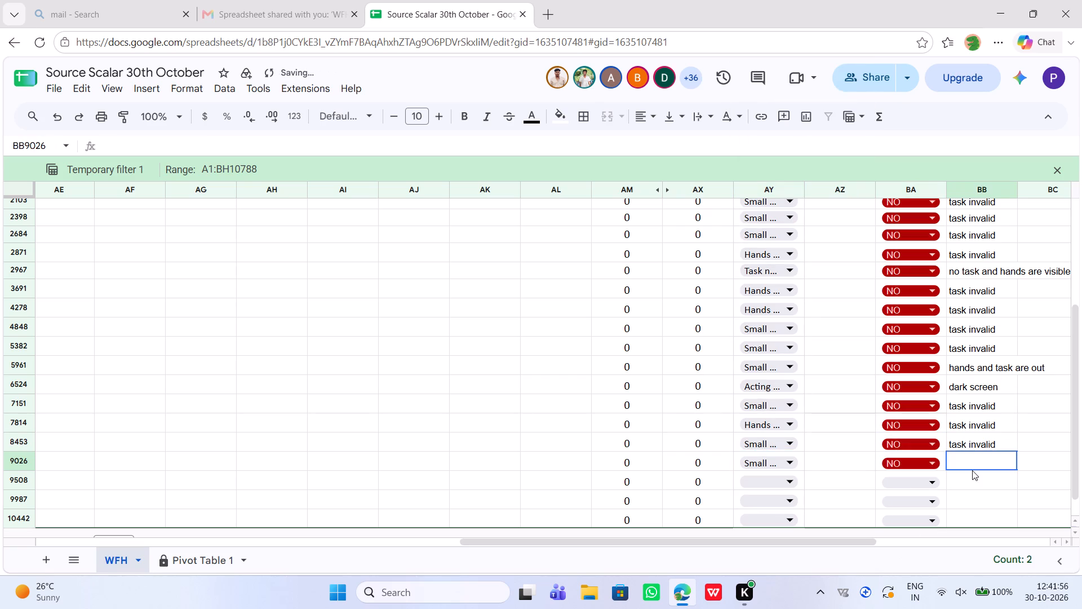
key(ctrl+v)
Open the row 9508 video link in Prism to examine its footage.
scroll(469, 566, right, 5)
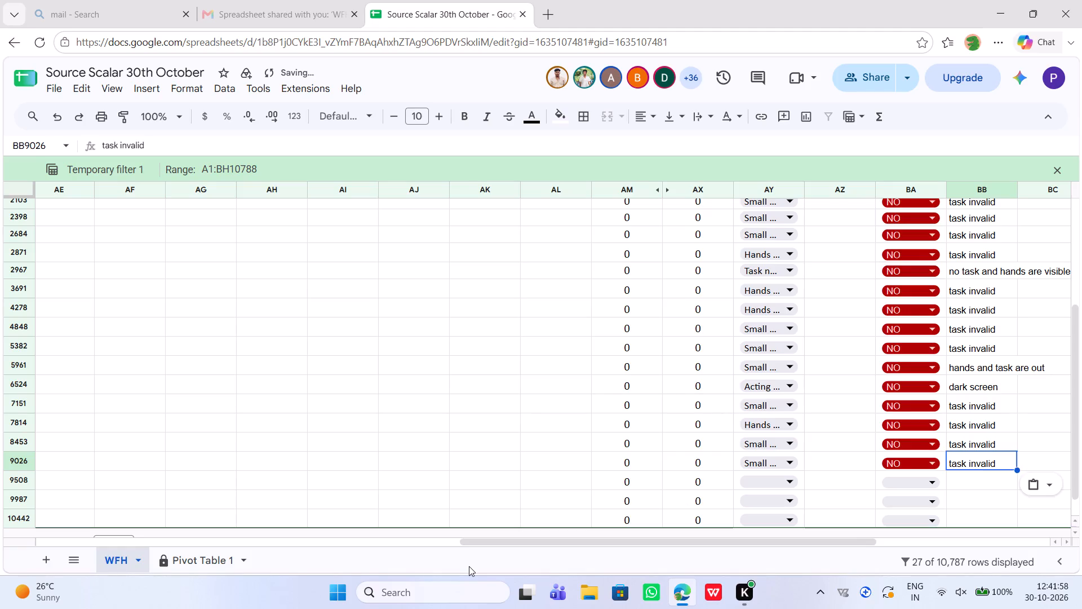
scroll(433, 470, right, 5)
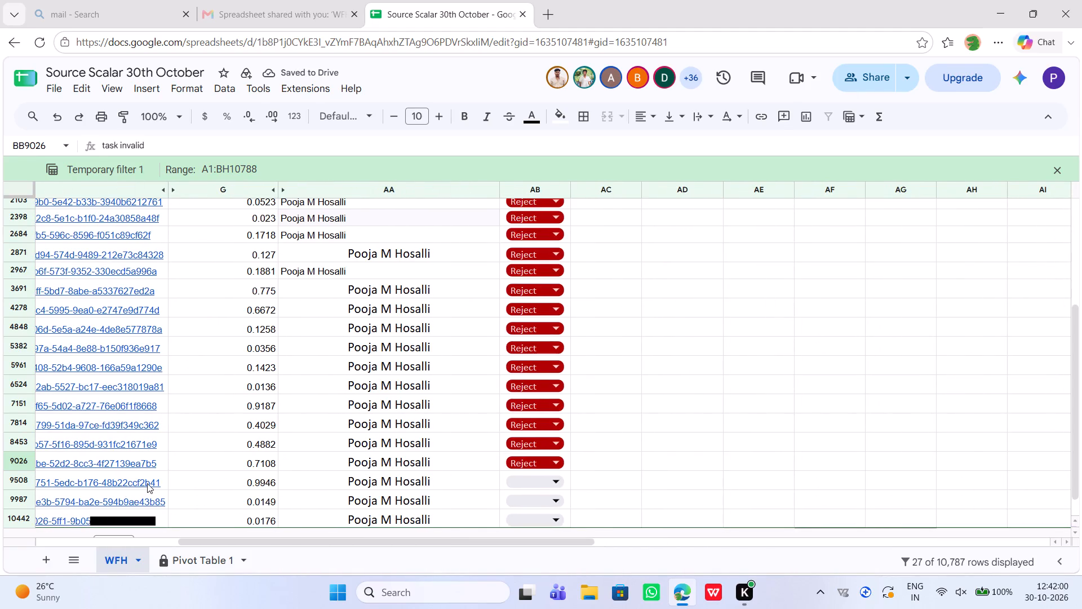
click(147, 483)
click(150, 501)
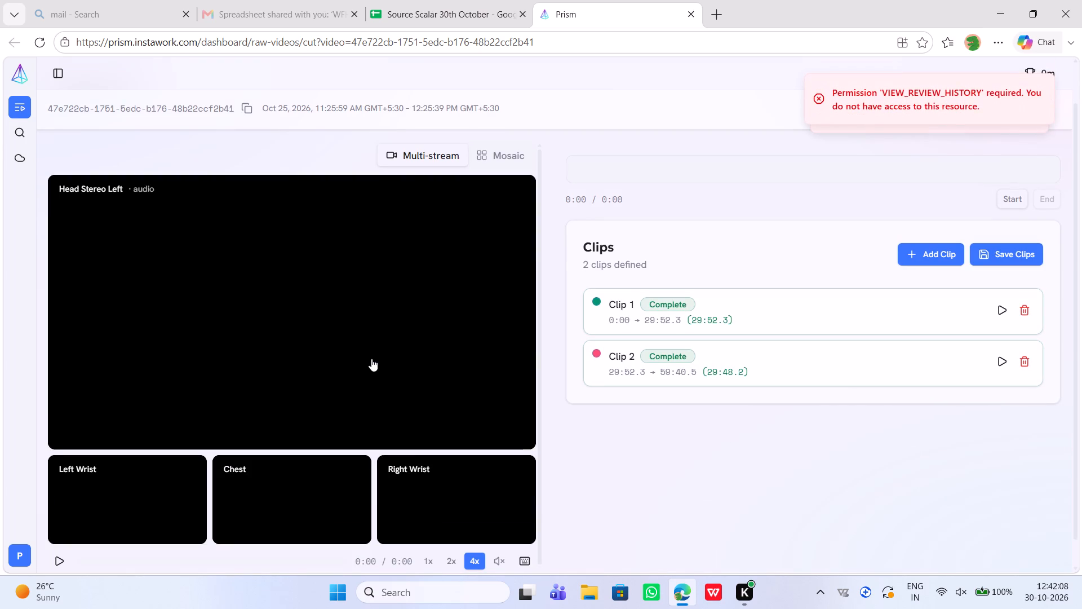
click(746, 197)
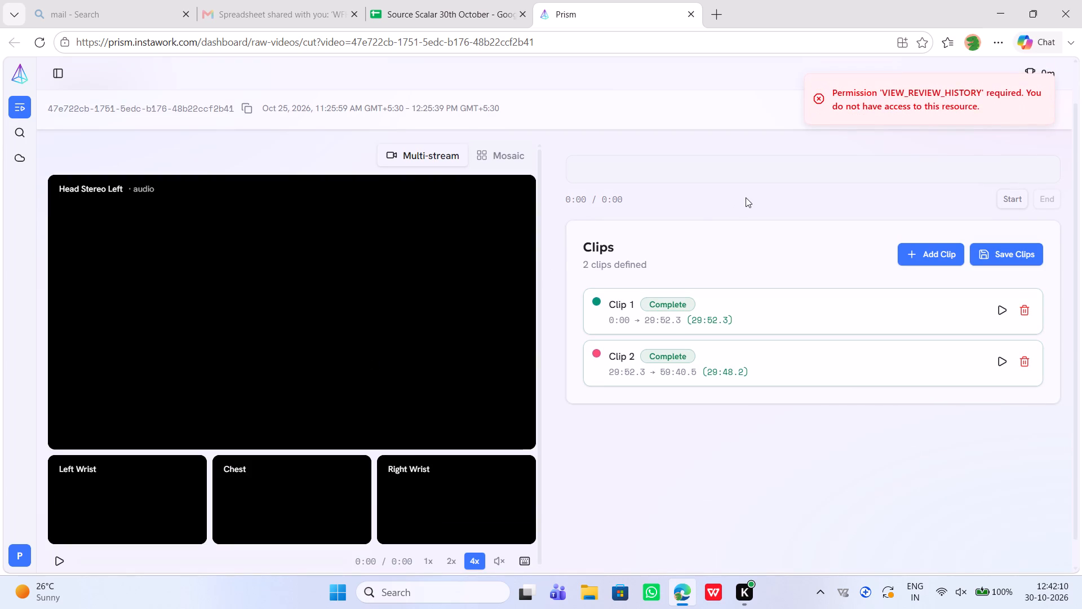
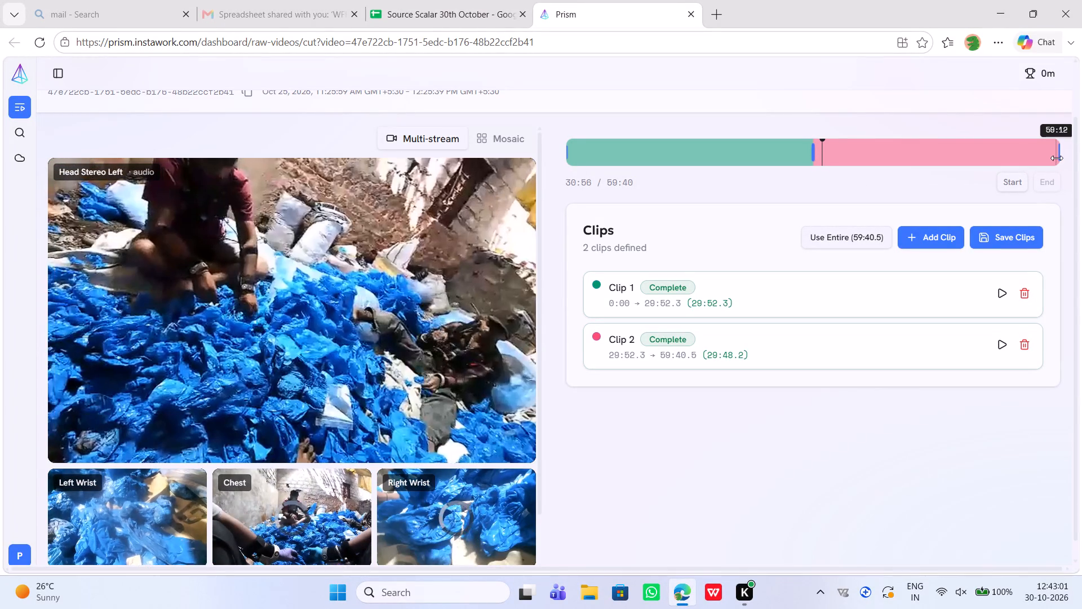
Examine the row 9508 video footage near its end, at about 59:12.
click(1057, 158)
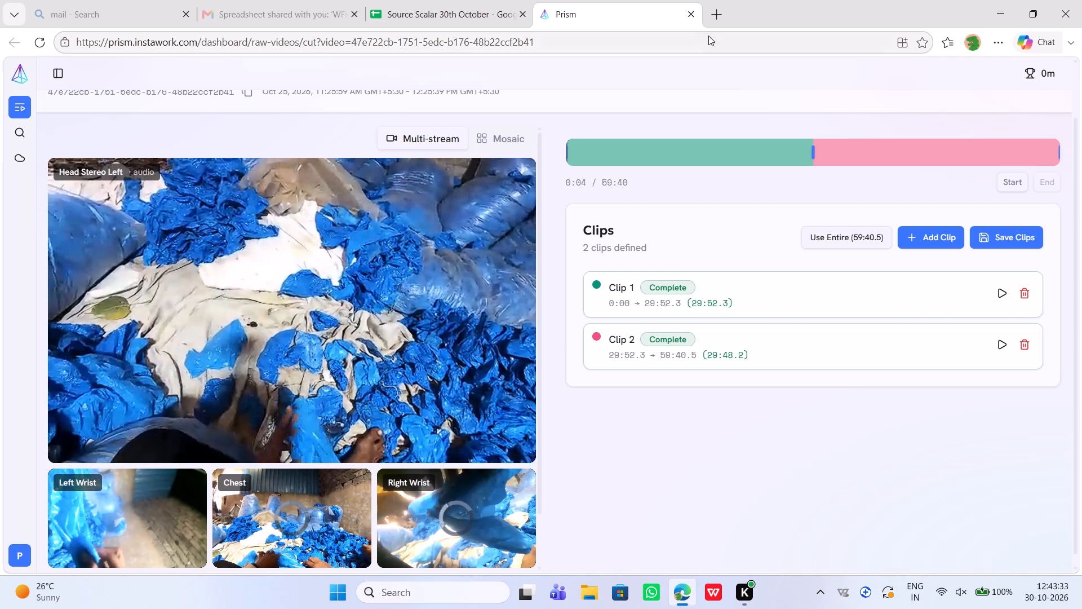
Close the row 9508 video and record Status Reject, Segment Small Object Manipulation, PII Blur NO and comment "task invalid" for that row.
click(692, 16)
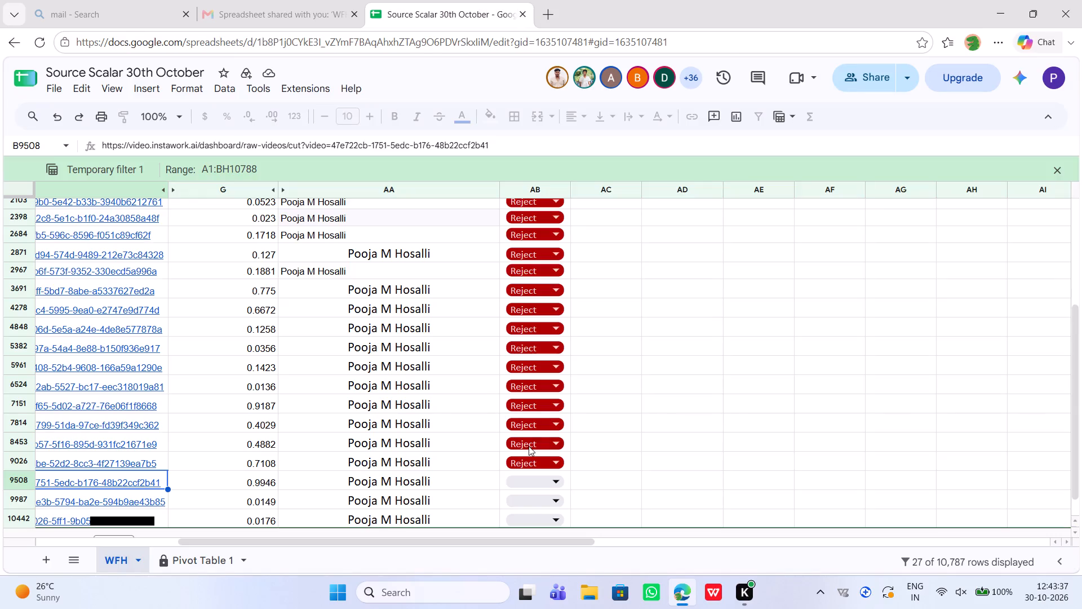
click(554, 482)
click(580, 462)
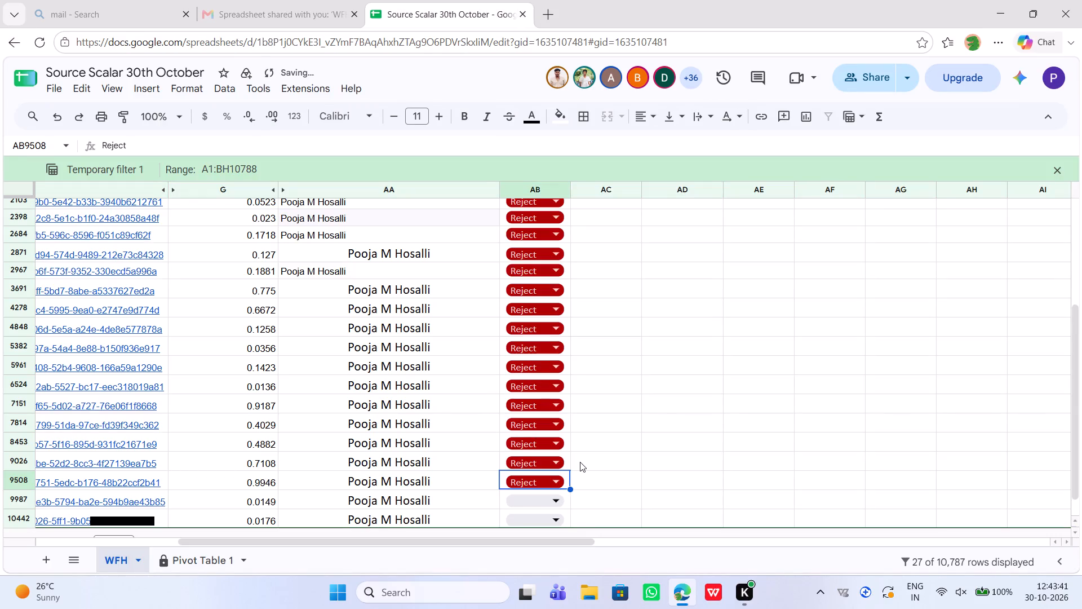
scroll(759, 453, left, 7)
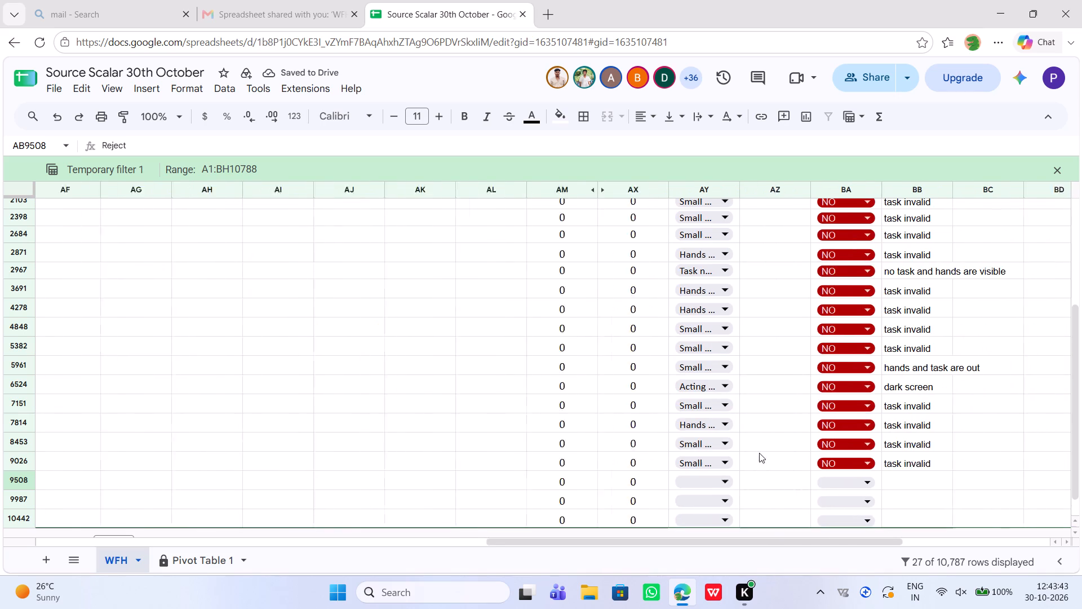
click(672, 484)
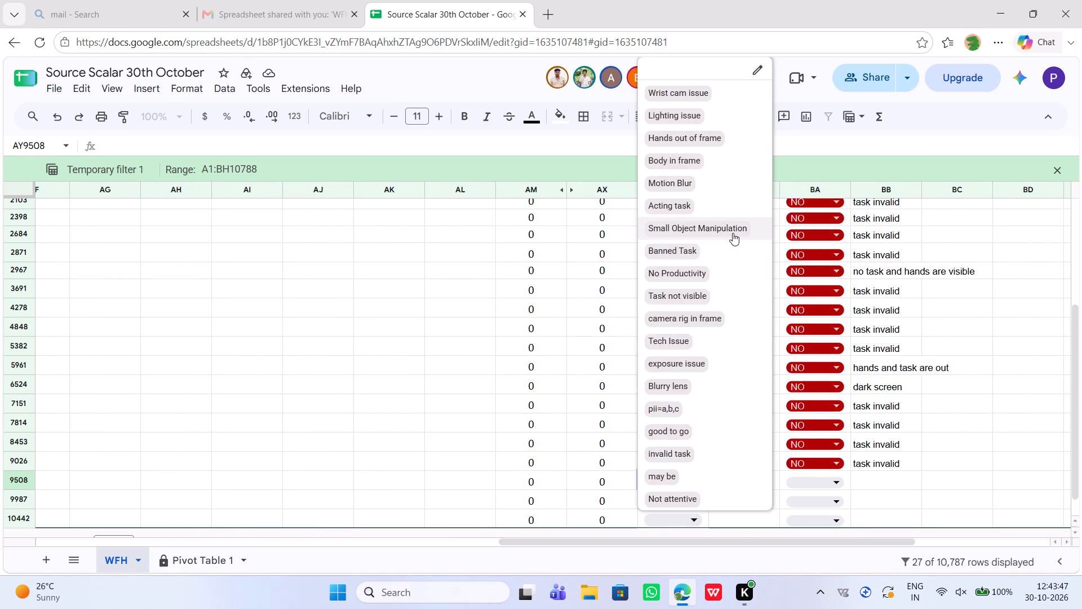
click(733, 233)
click(809, 487)
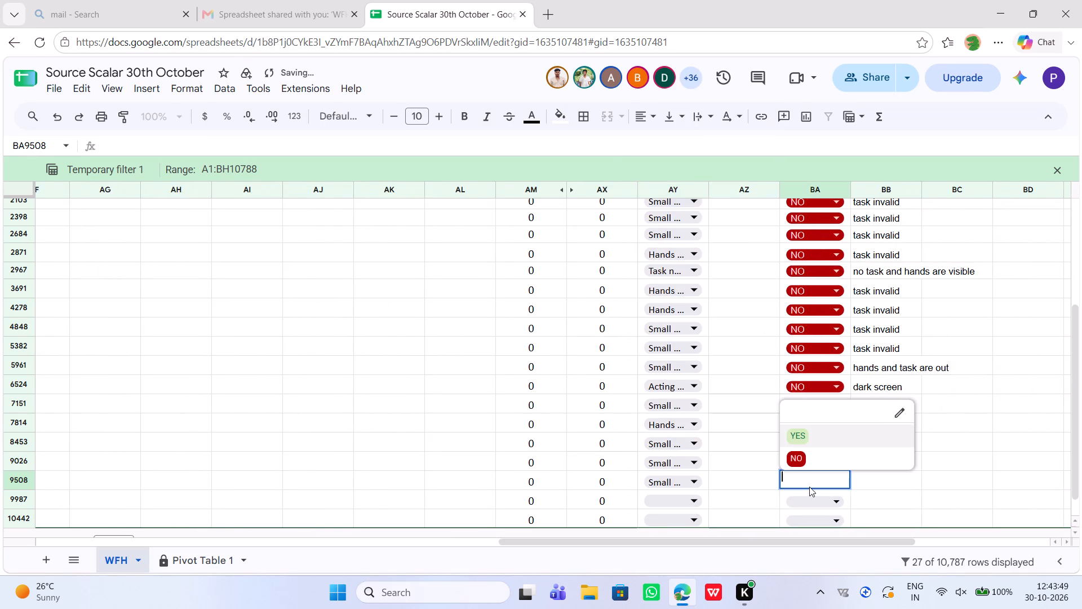
click(810, 453)
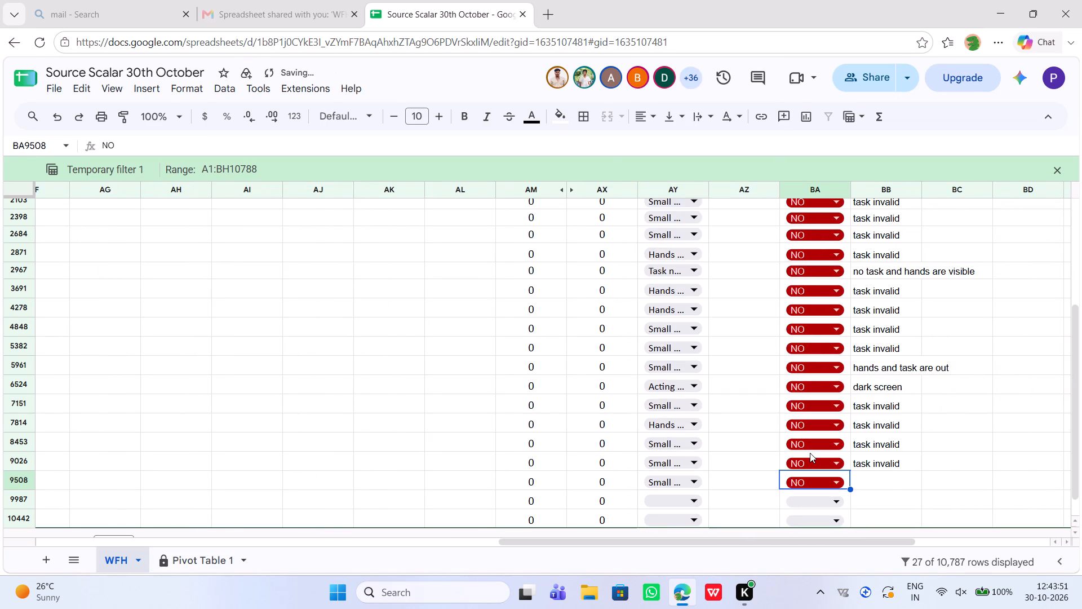
click(875, 478)
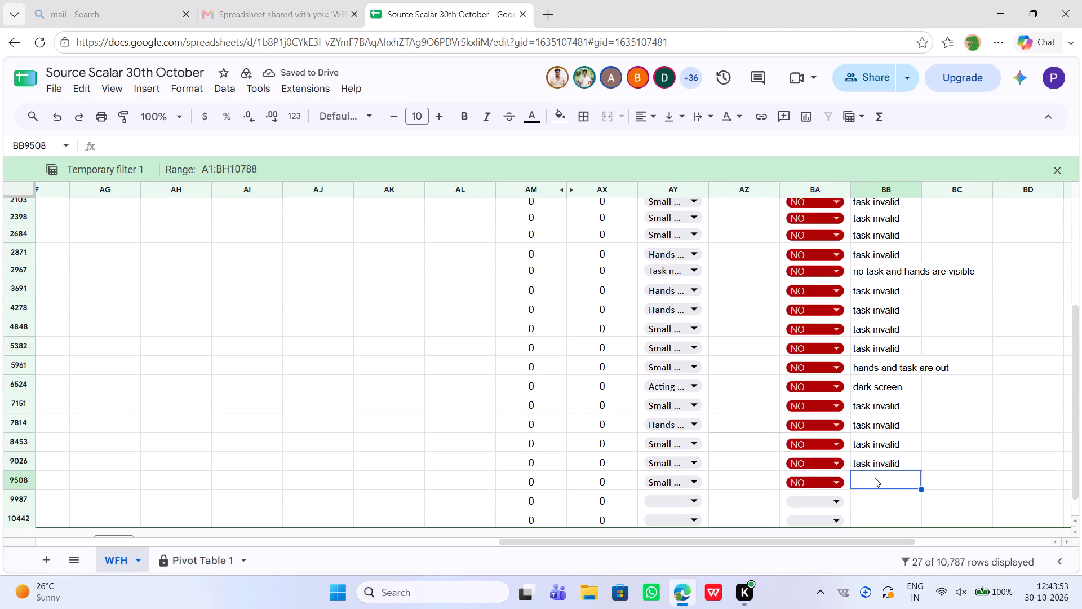
key(ctrl+v)
Open the row 9987 video link in Prism to examine its footage.
scroll(657, 479, right, 2)
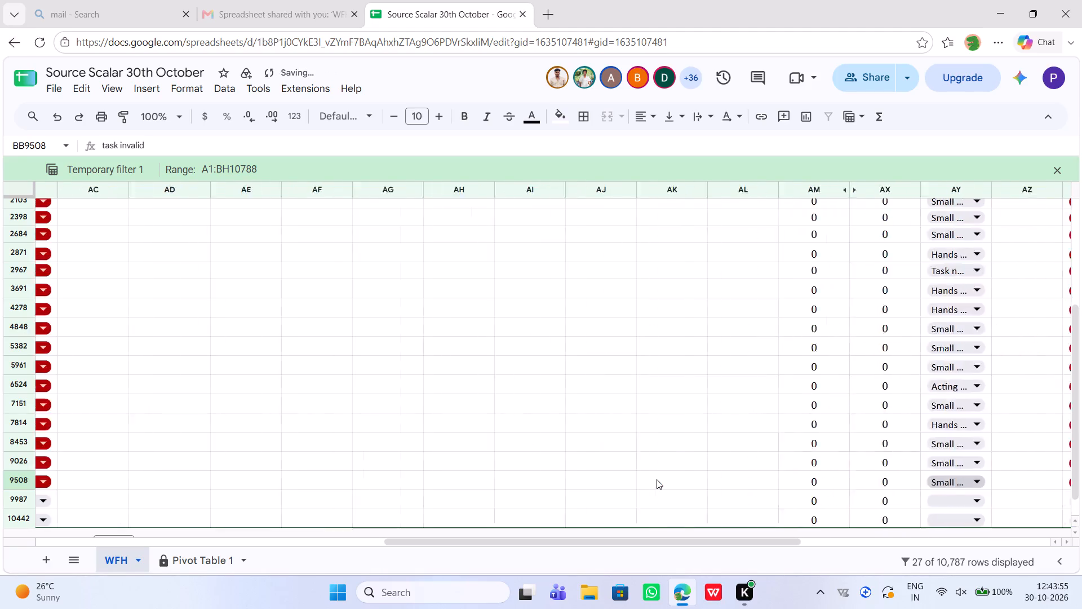
scroll(657, 479, right, 4)
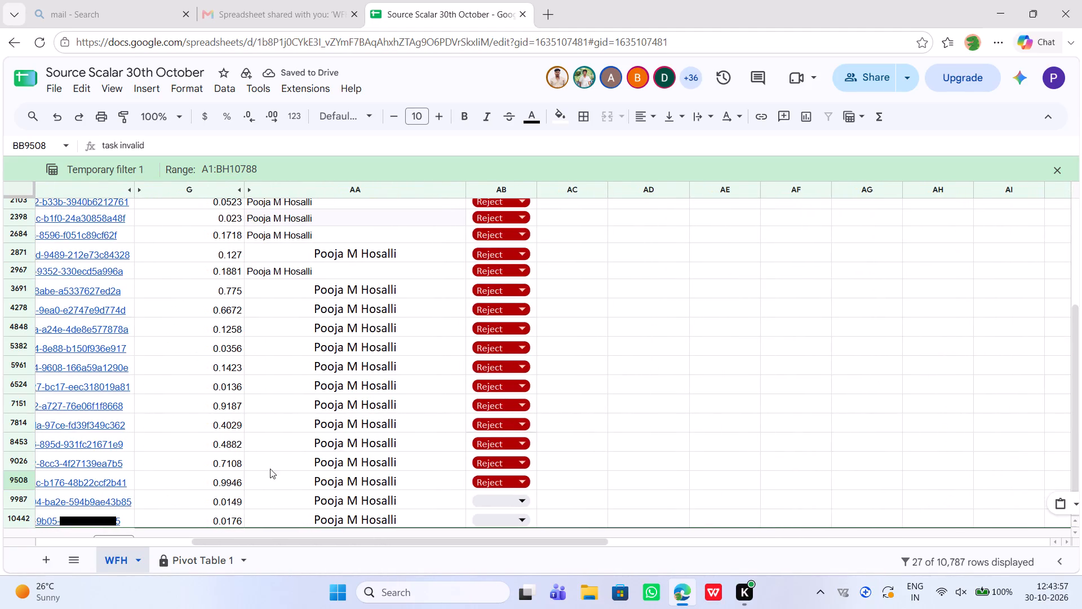
click(118, 501)
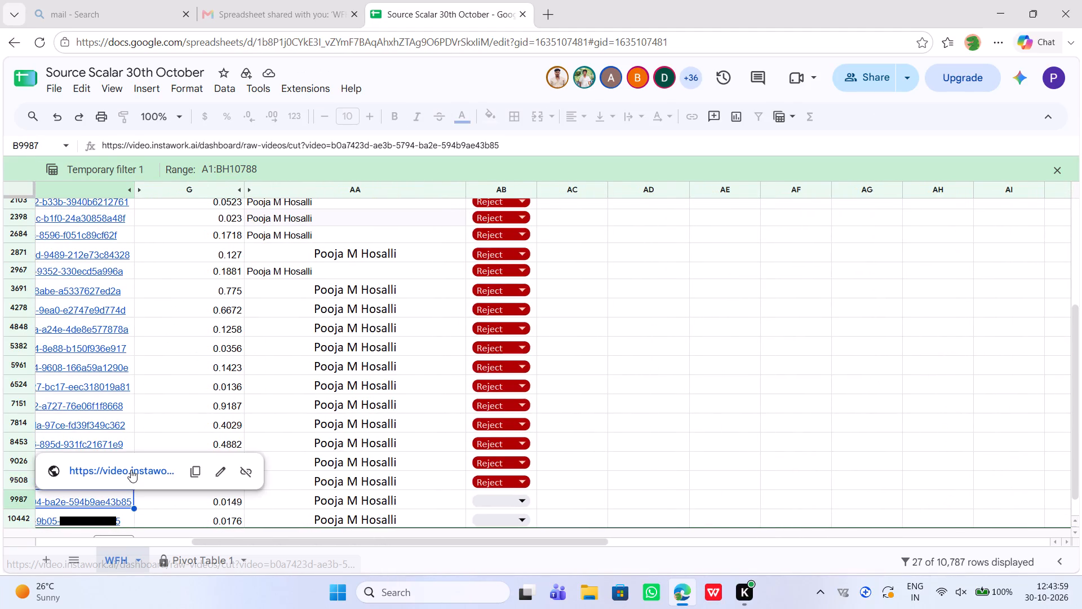
click(131, 470)
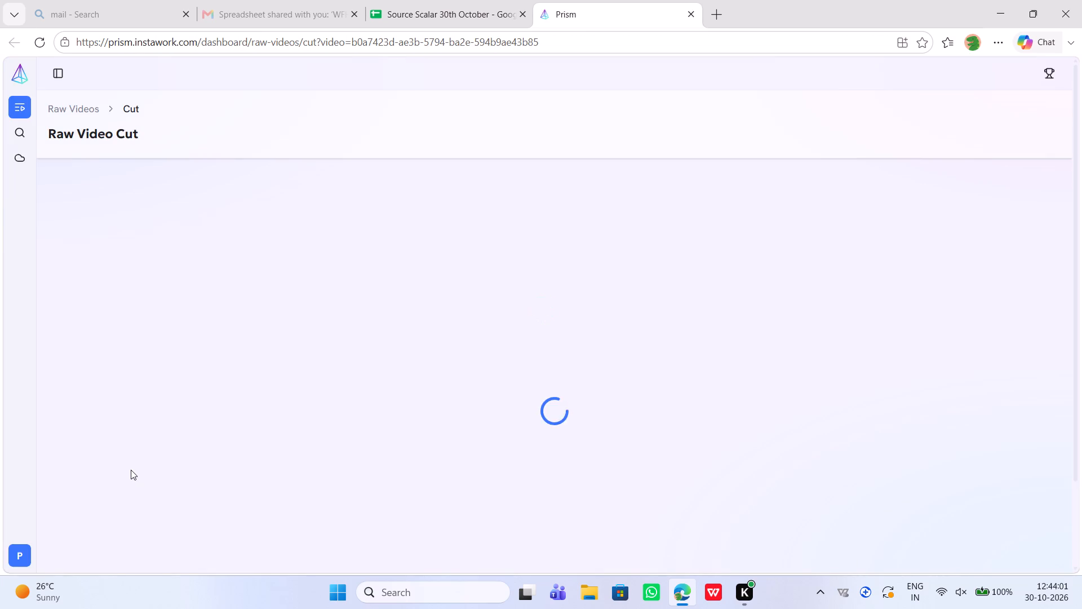
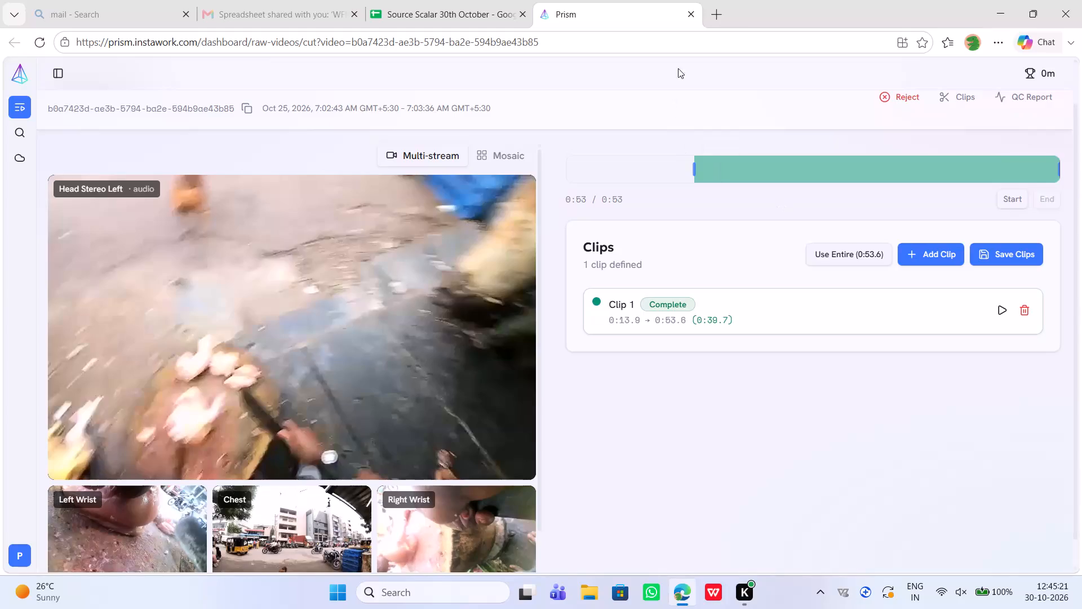
Close the row 9987 video and record Status Reject, Segment Banned Task, PII Blur NO and comment "task invalid" for that row.
click(695, 10)
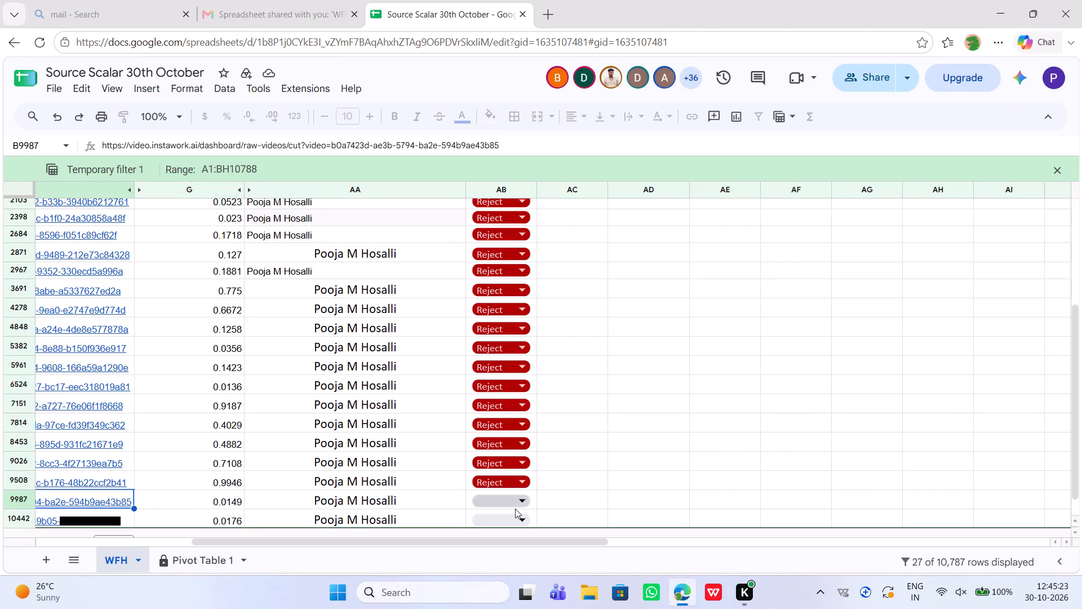
click(515, 506)
click(532, 482)
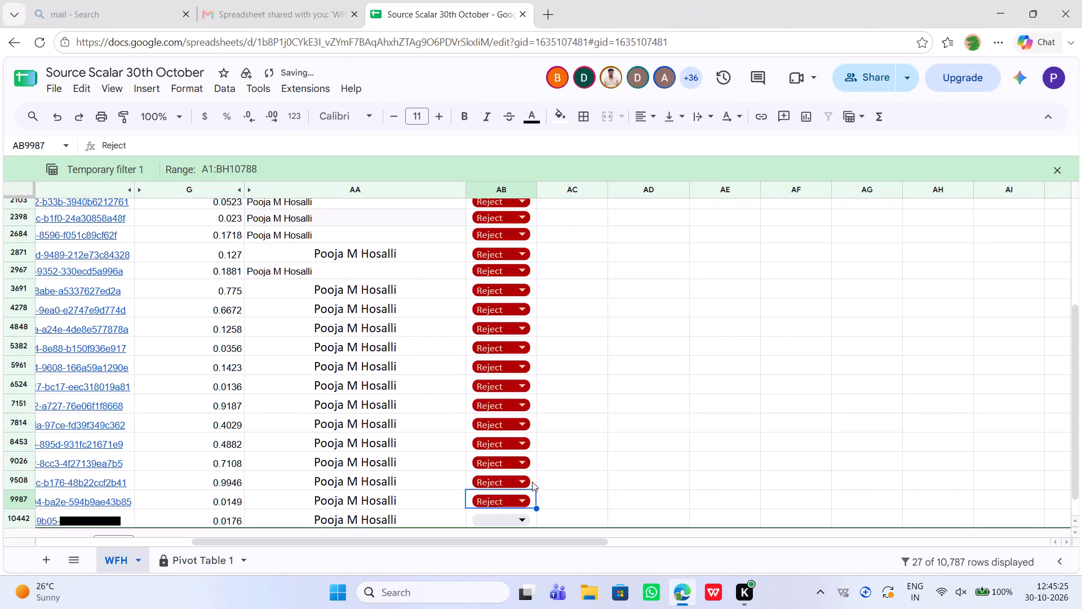
scroll(645, 492, left, 6)
click(671, 497)
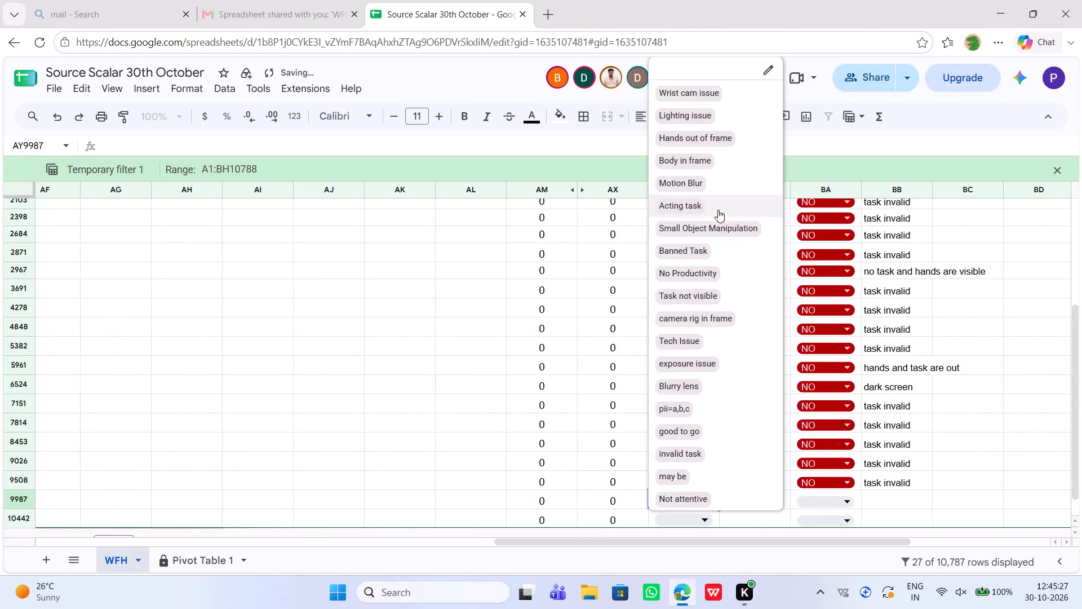
click(708, 247)
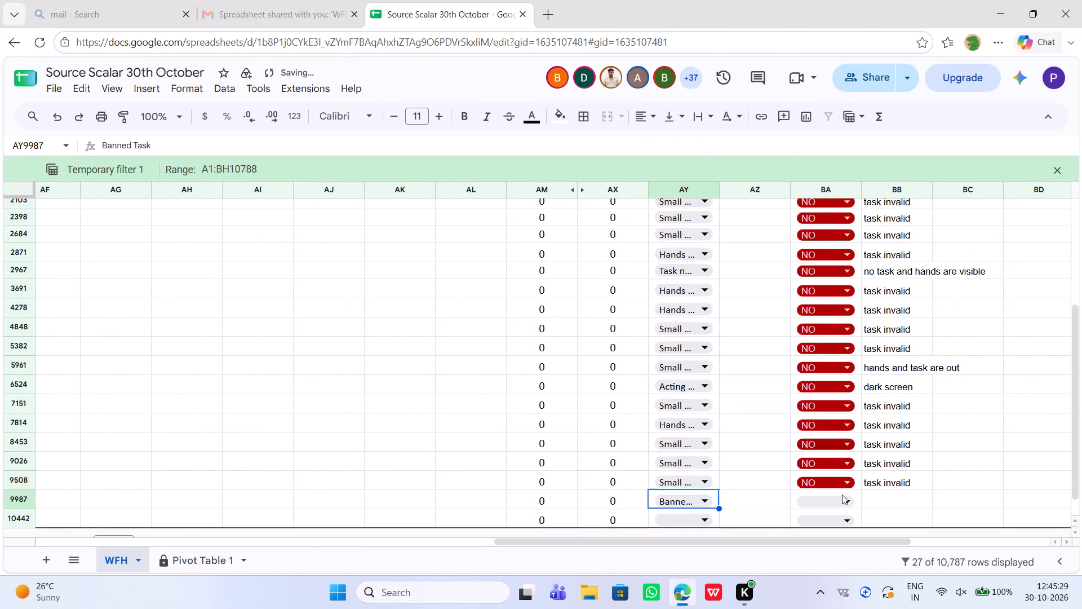
click(842, 500)
click(844, 477)
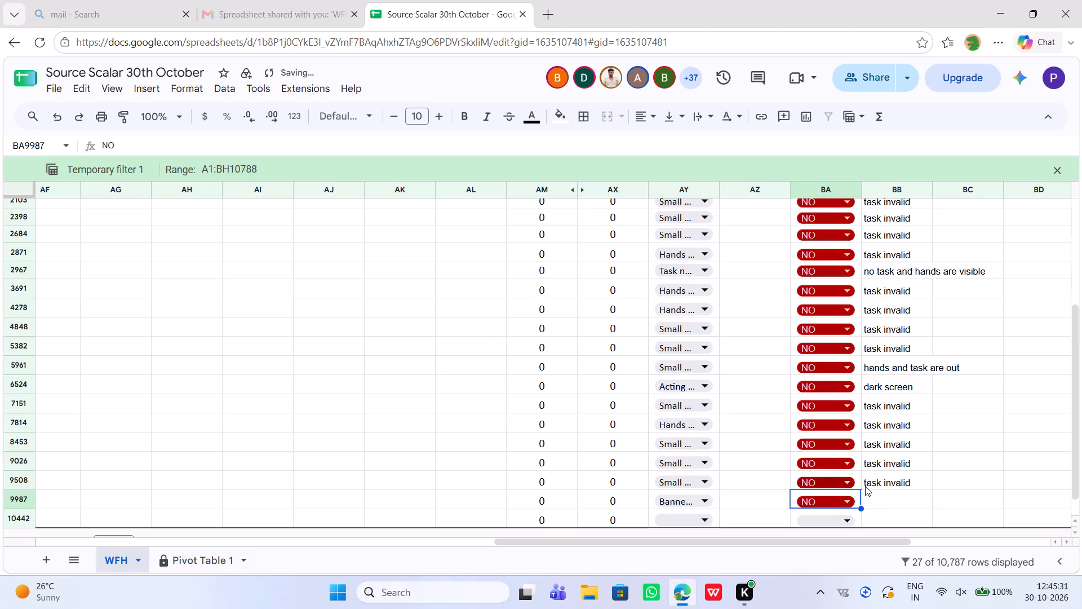
click(876, 498)
key(ctrl+v)
Open the row 10442 video link in Prism and examine its footage, setting playback speed to 2x.
scroll(876, 498, right, 3)
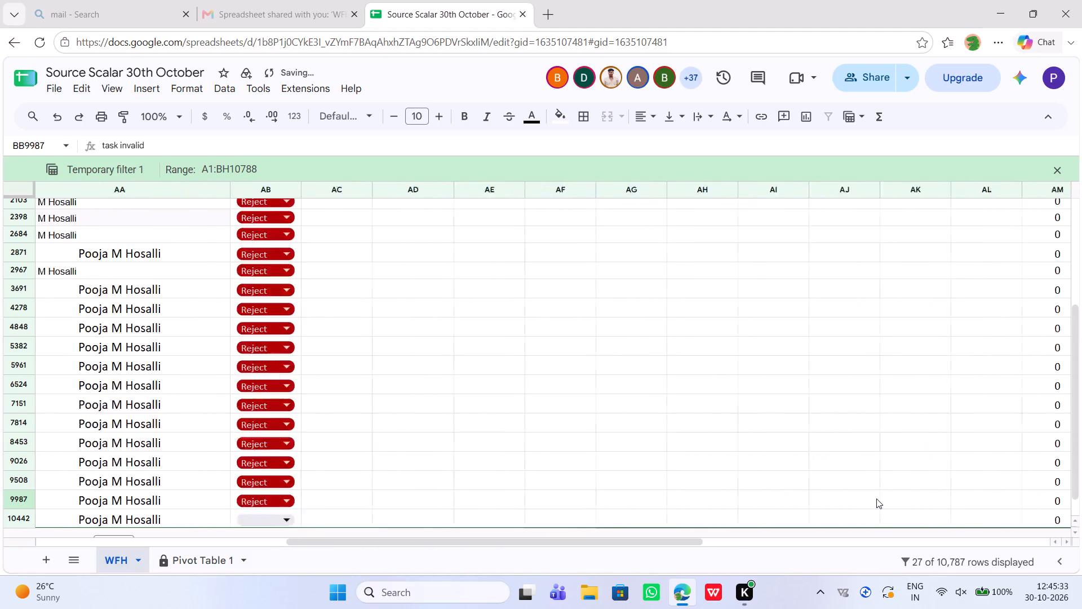
scroll(876, 498, right, 3)
click(172, 518)
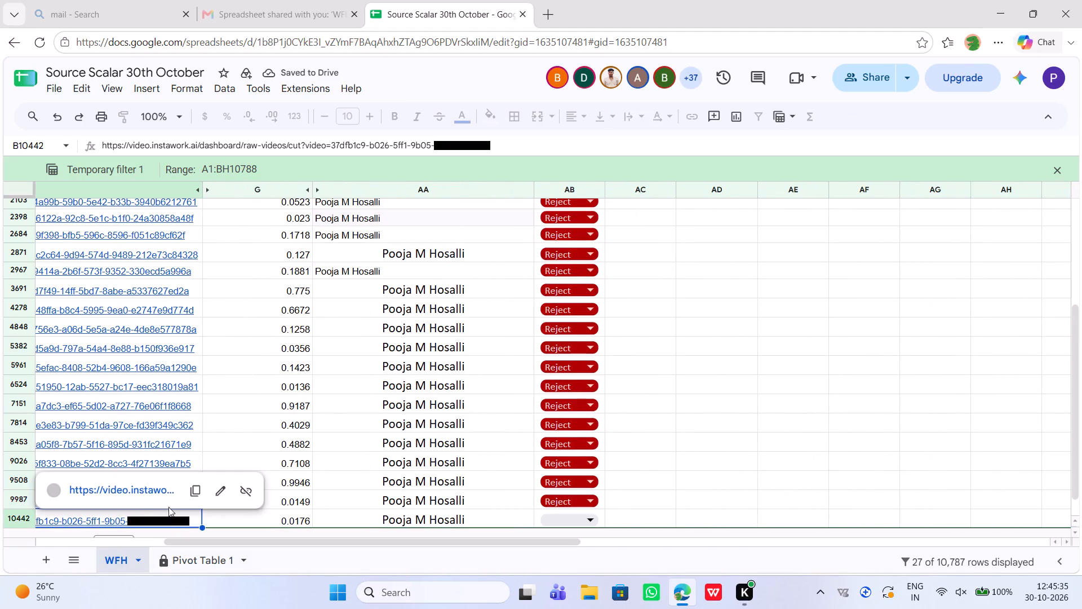
click(158, 489)
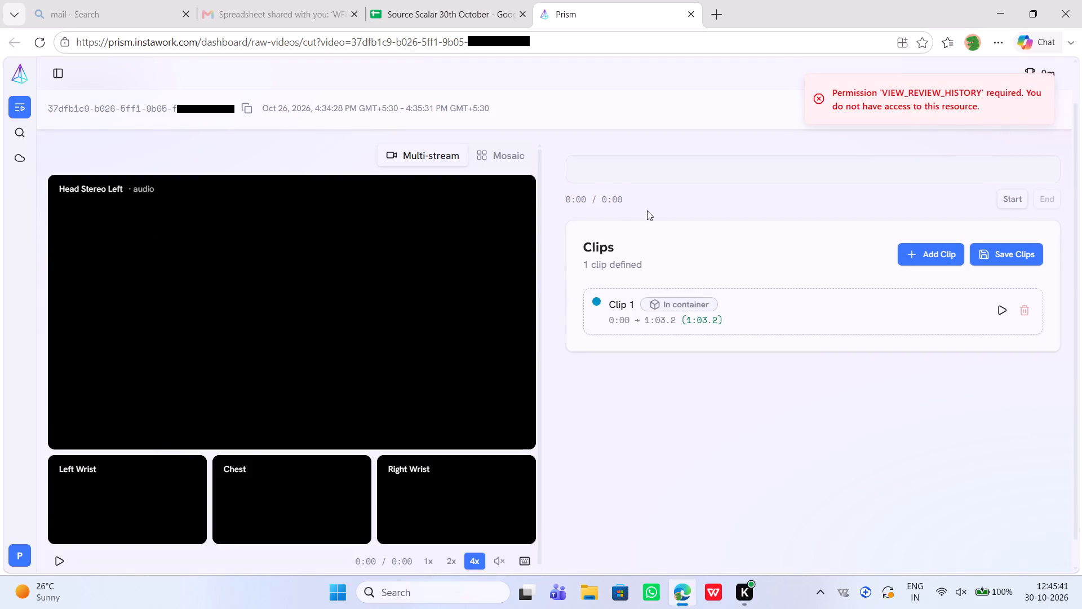
click(647, 210)
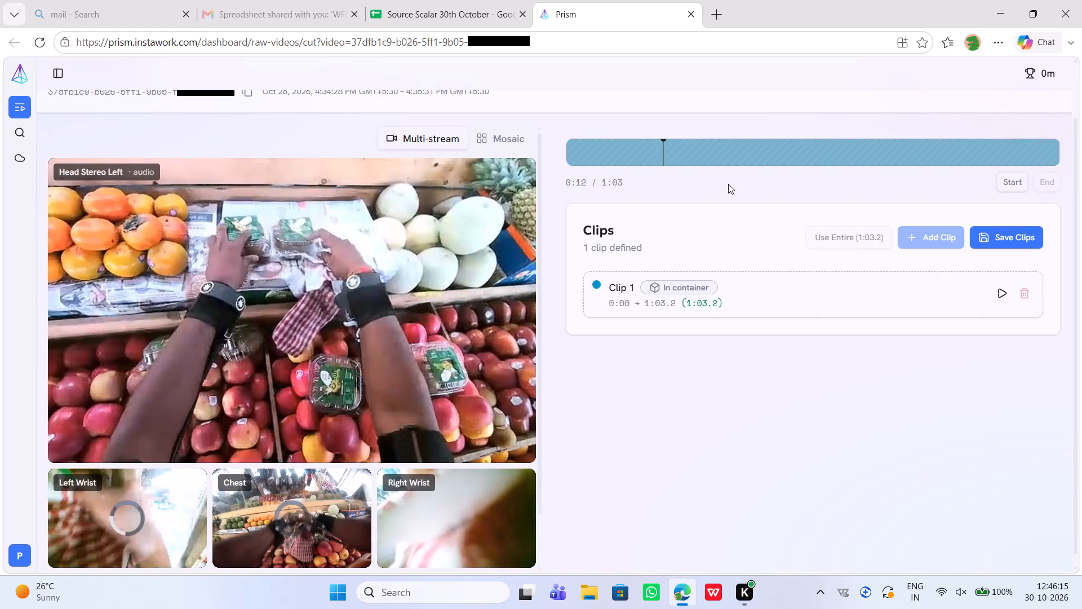
click(737, 149)
click(777, 183)
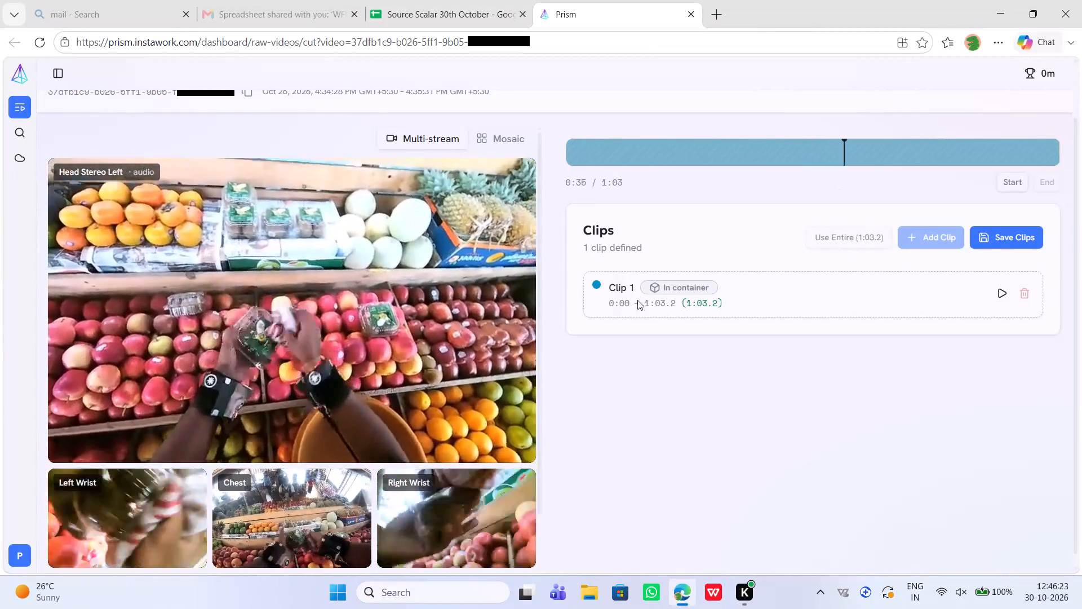
scroll(484, 396, down, 2)
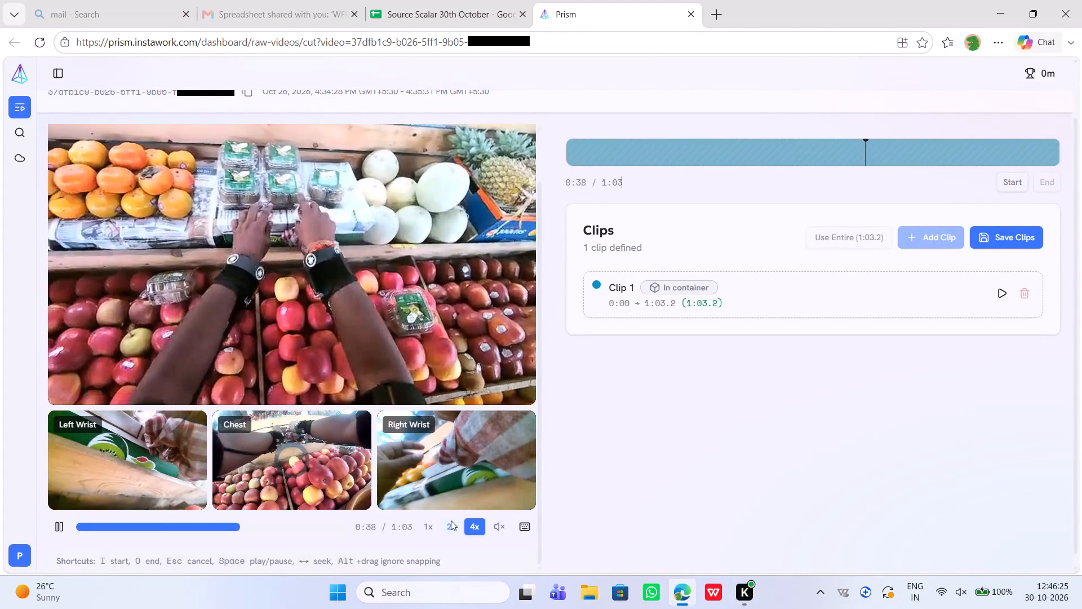
click(451, 520)
Record Status Reject, Segment camera rig in frame, PII Blur NO and comment "task invalid" for row 10442 in the WFH sheet.
click(491, 14)
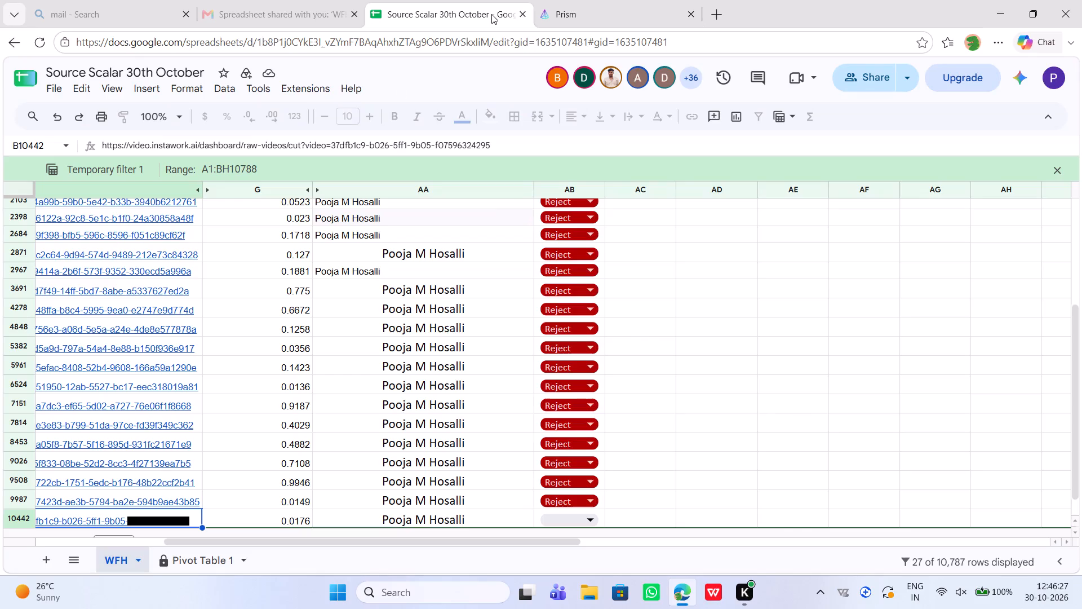
click(585, 518)
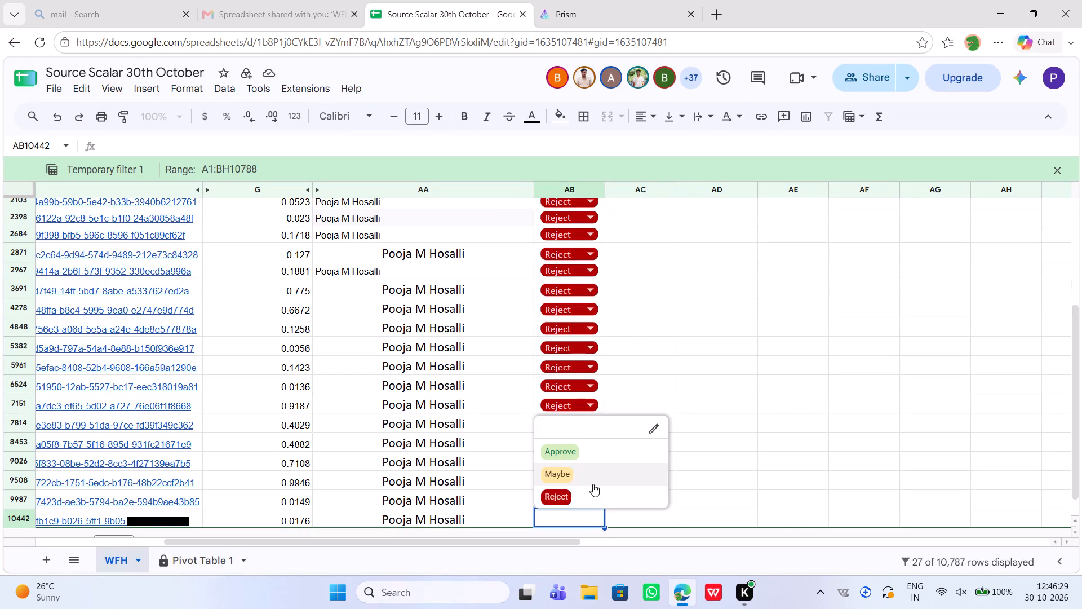
click(595, 492)
scroll(708, 477, left, 6)
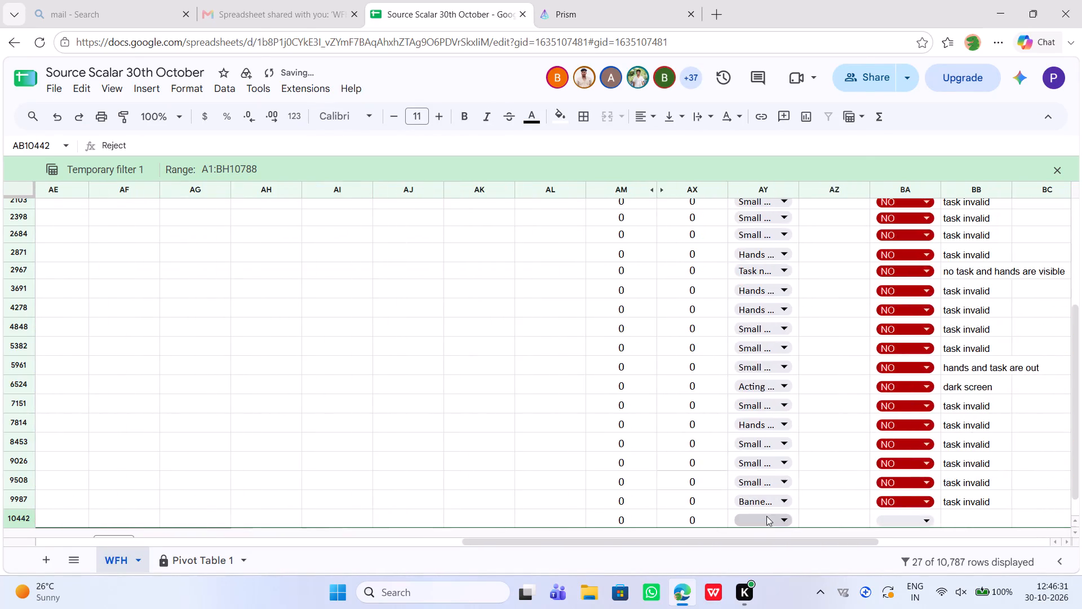
click(766, 515)
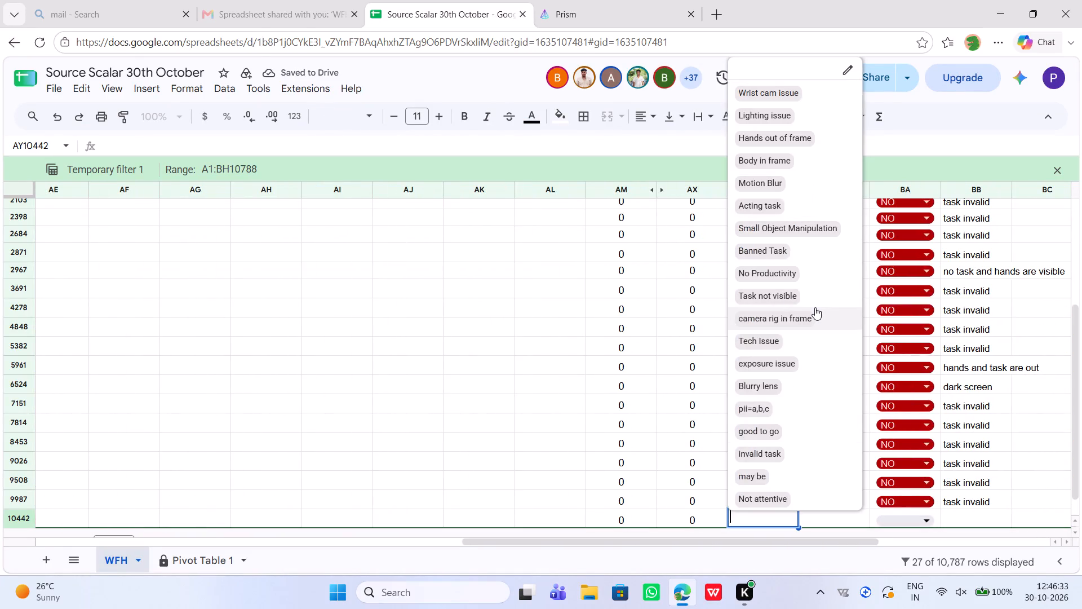
click(814, 311)
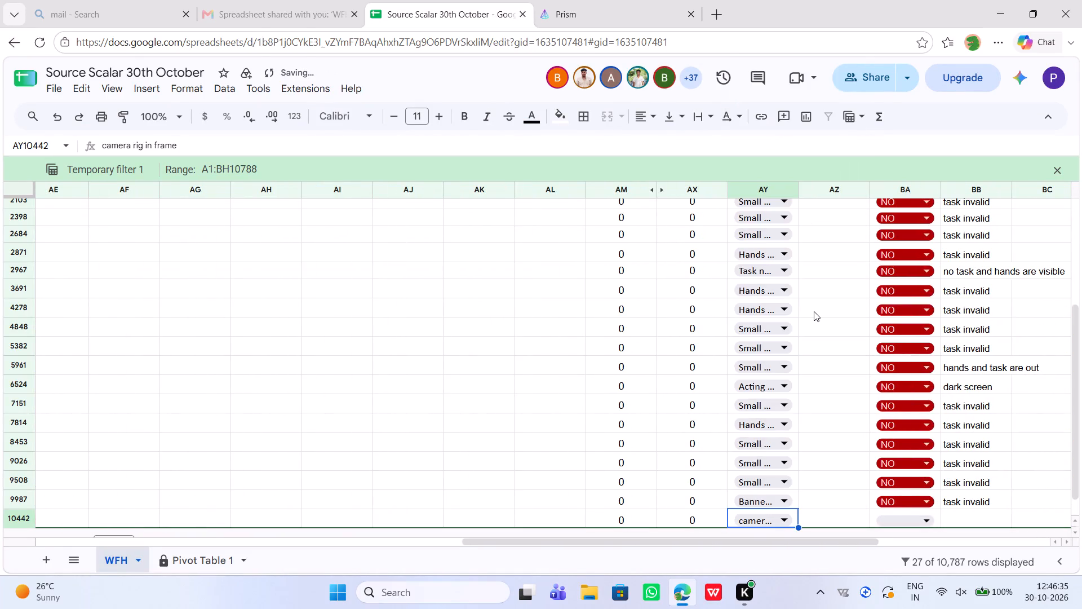
click(932, 519)
click(929, 492)
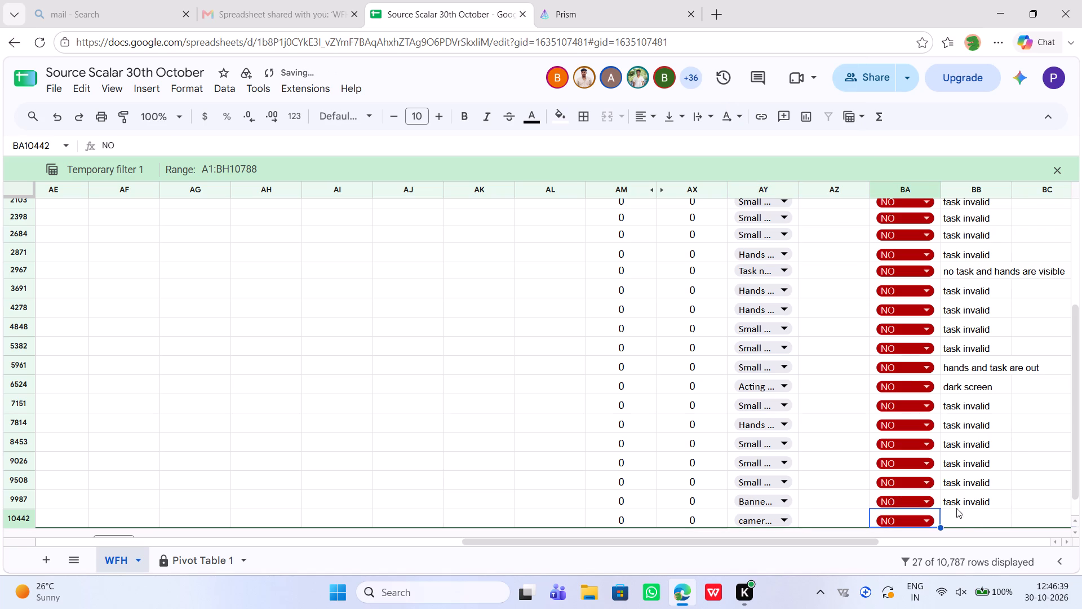
click(960, 519)
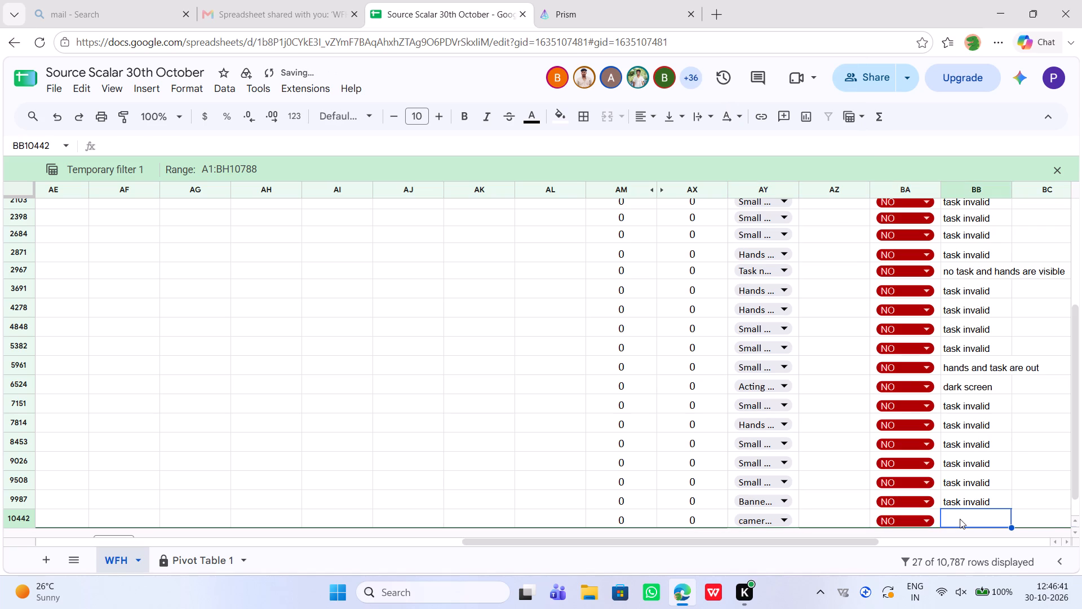
key(ctrl+v)
Return to the row 10442 video in Prism and examine its footage near the end, at about 1:02.
click(623, 7)
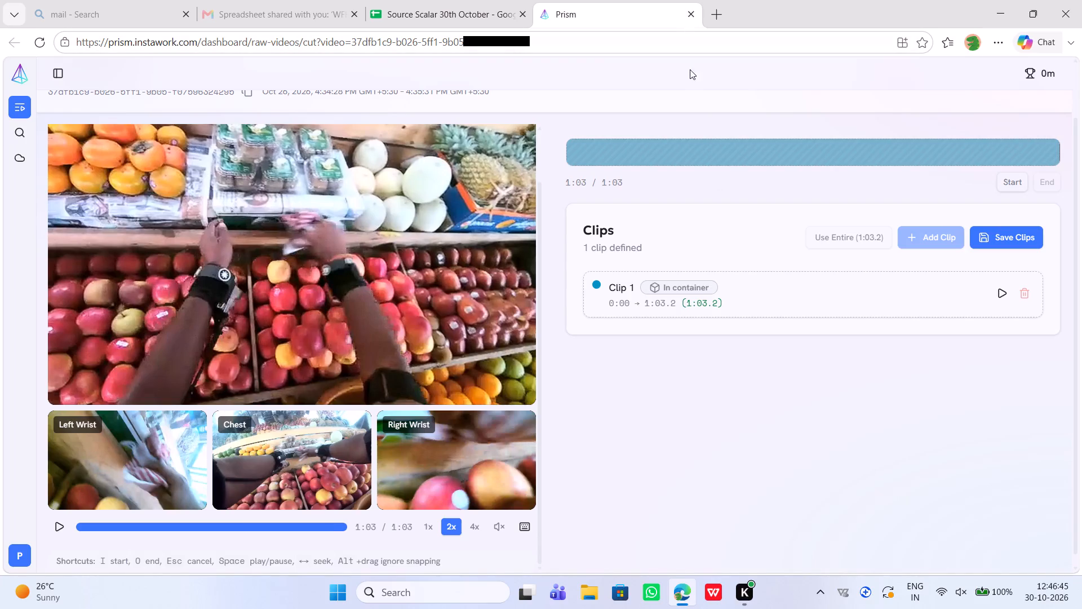
click(1042, 150)
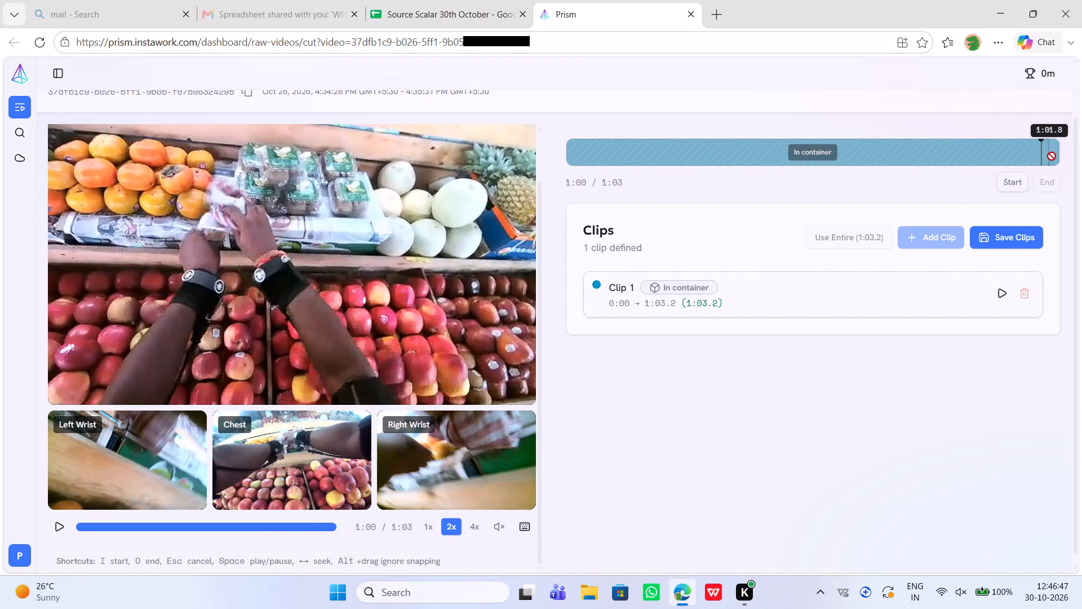
click(1053, 156)
click(280, 254)
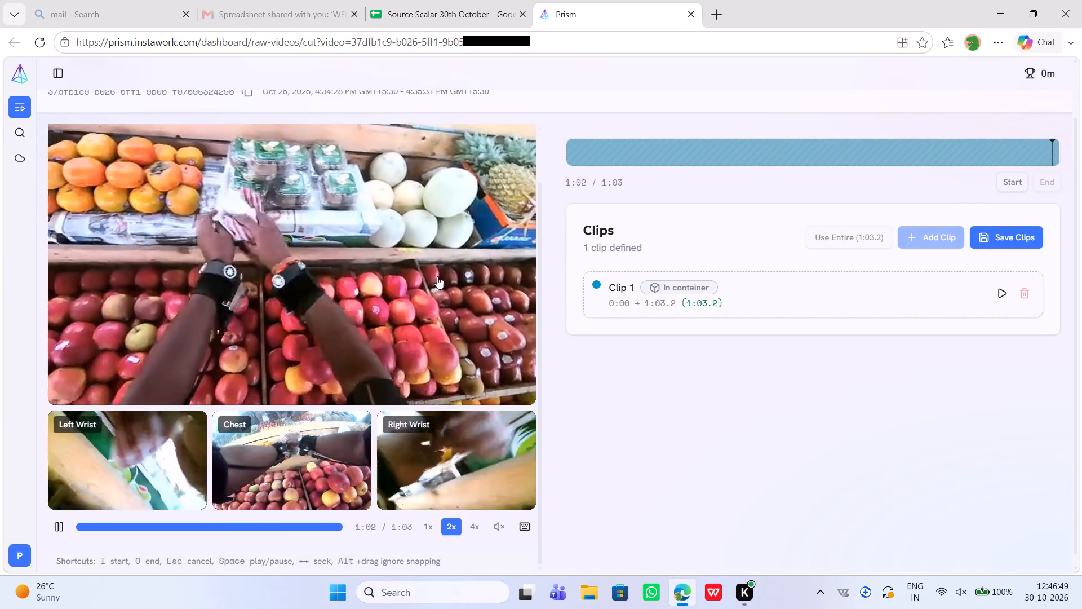
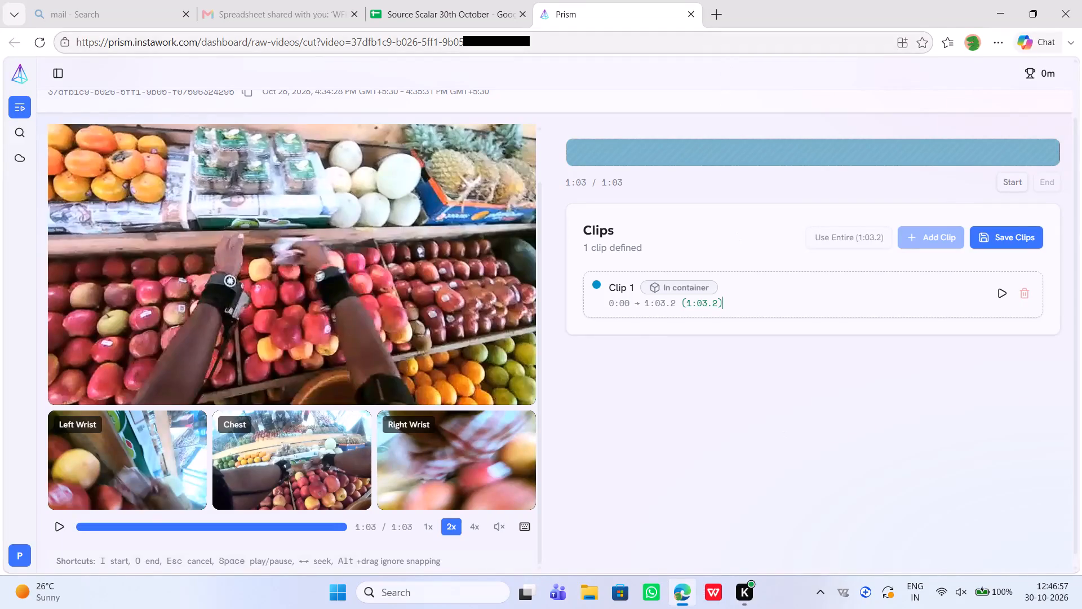
Close the row 10442 video and return to the WFH sheet.
click(691, 13)
Select all filtered raw_duration_hours values from row 114 through row 10442 in the WFH sheet to check their sum.
scroll(453, 320, right, 2)
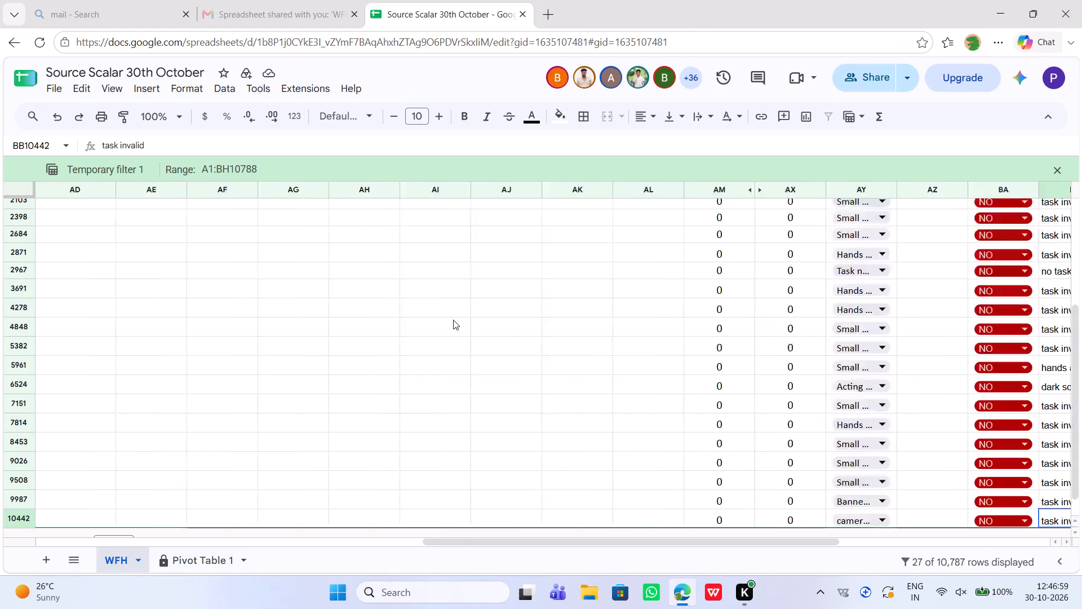
scroll(453, 320, right, 8)
scroll(478, 321, up, 3)
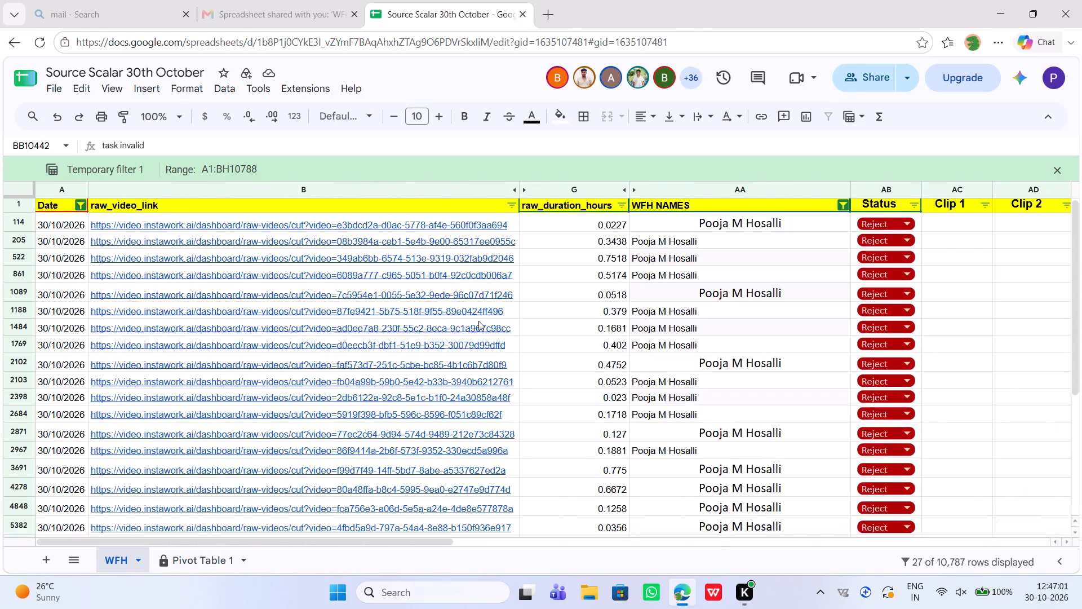
scroll(478, 321, up, 6)
scroll(478, 321, down, 2)
scroll(478, 321, up, 4)
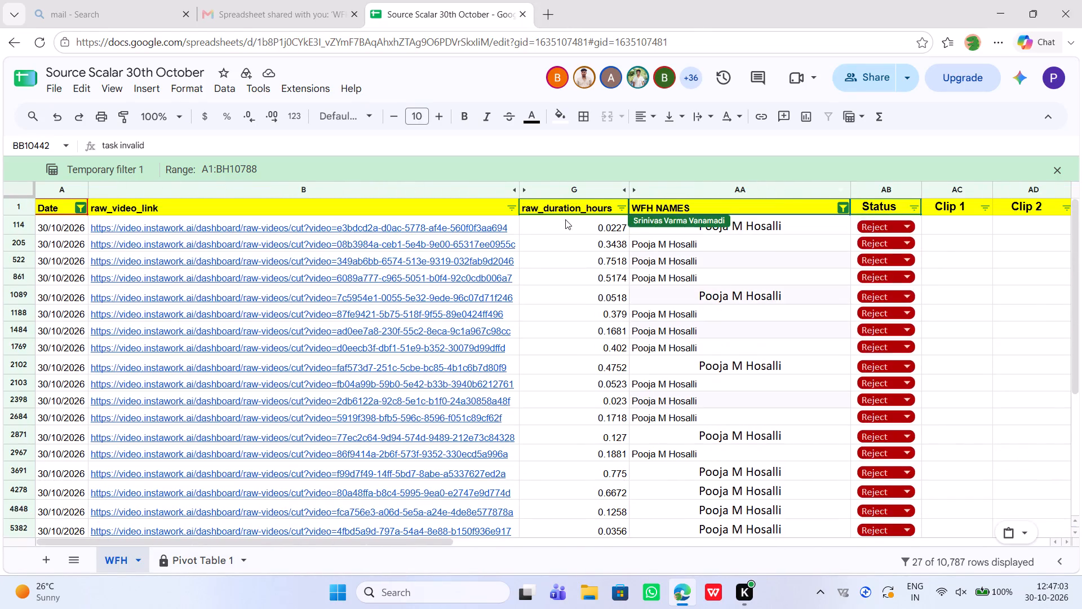
right_click(521, 220)
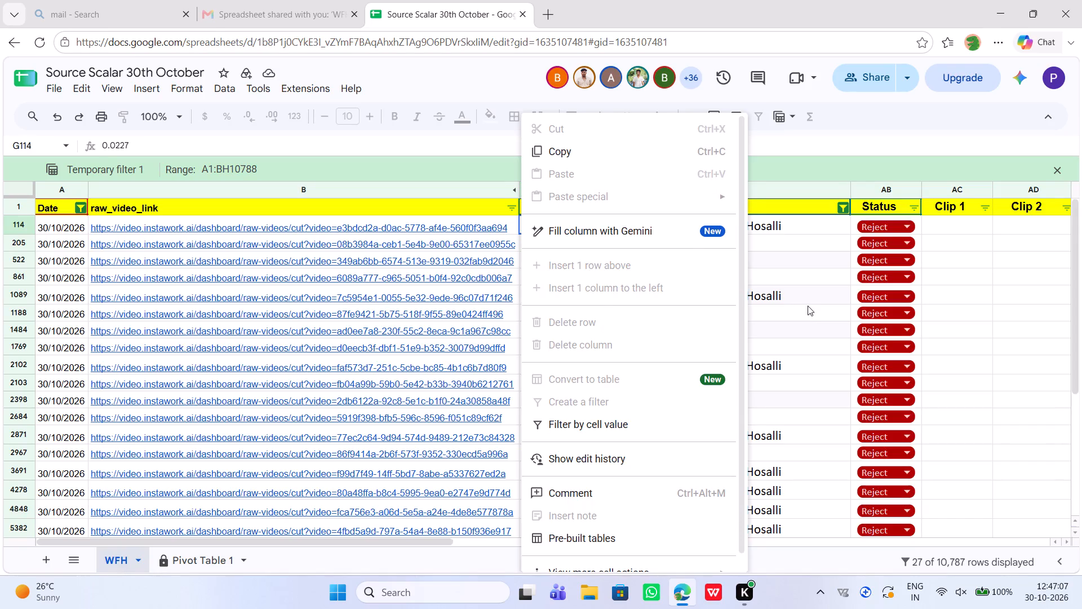
click(808, 306)
click(545, 223)
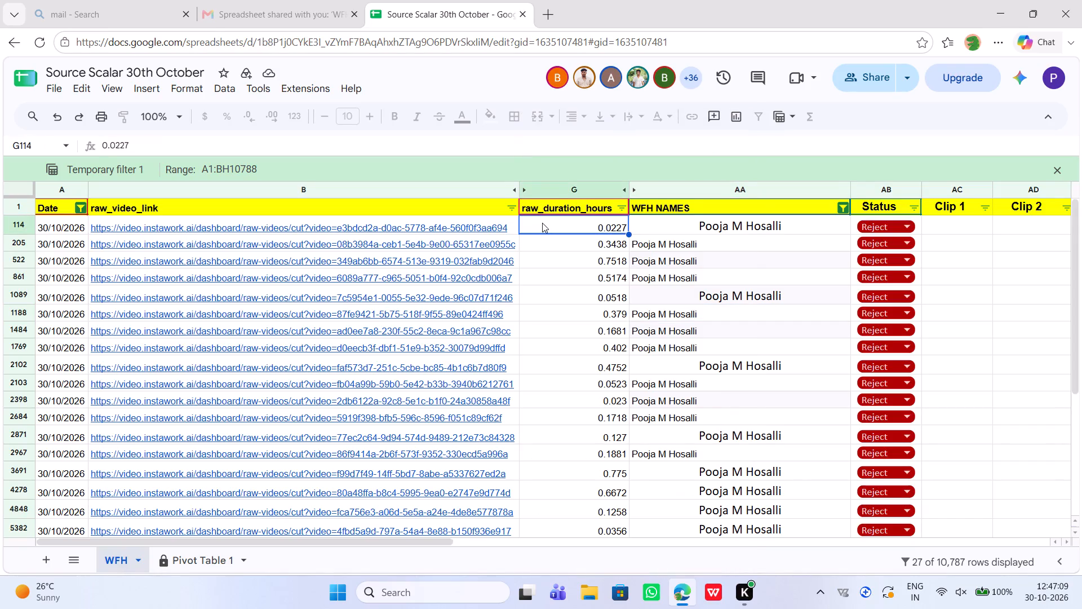
drag(542, 223, 565, 536)
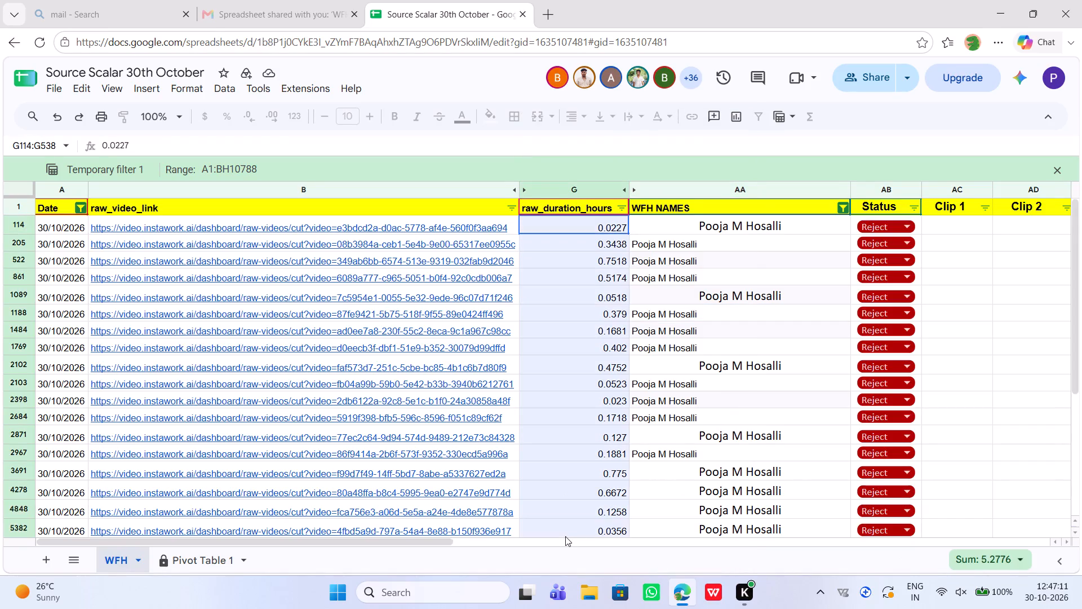
drag(565, 536, 566, 551)
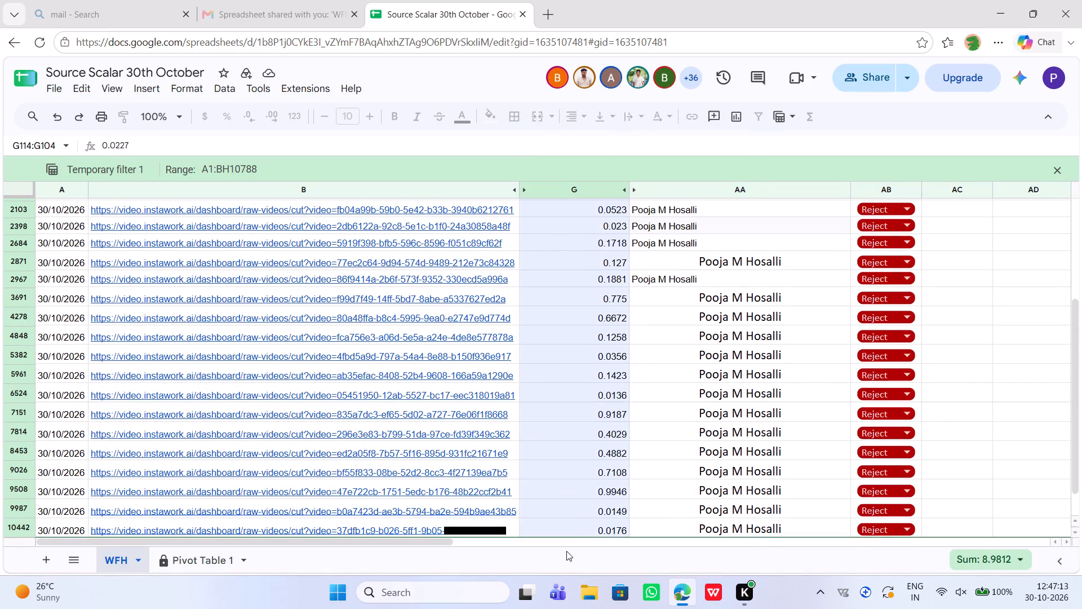
drag(566, 551, 580, 537)
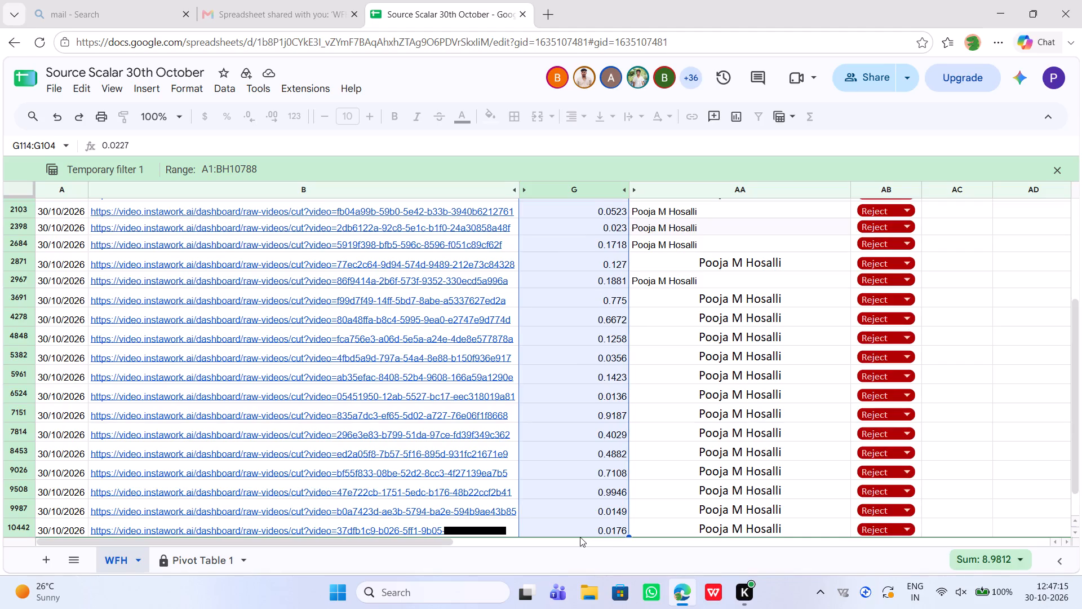
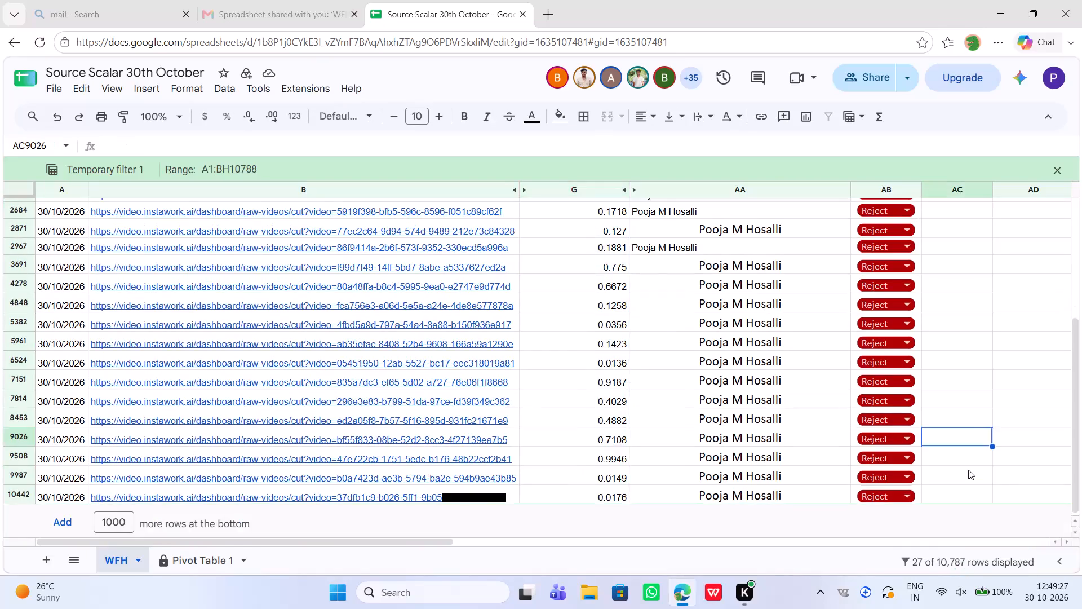
Reload the Source Scalar 30th October spreadsheet to refresh the filtered WFH sheet.
click(38, 39)
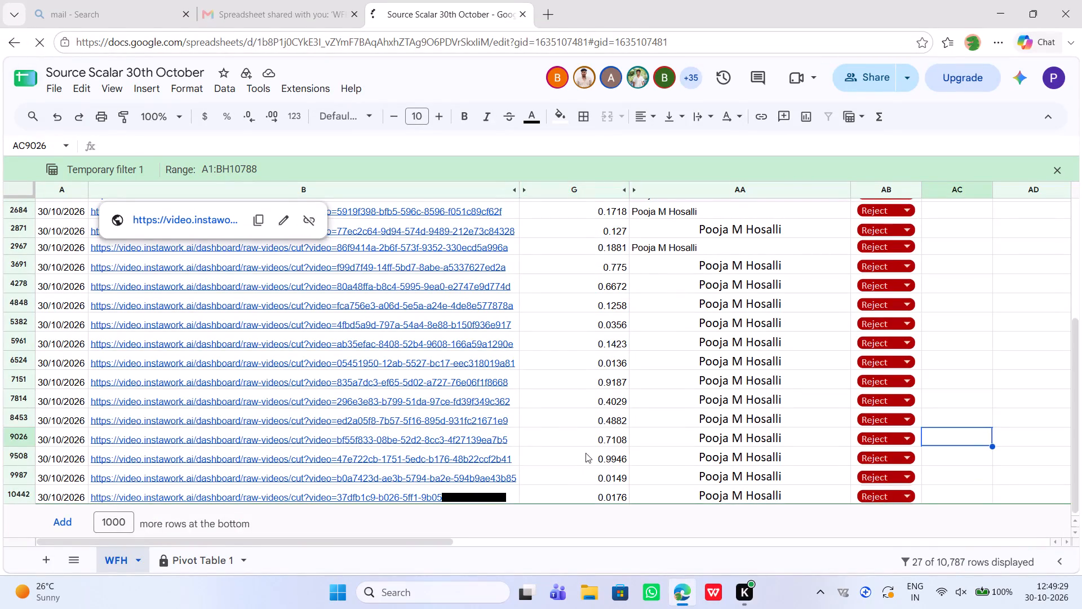
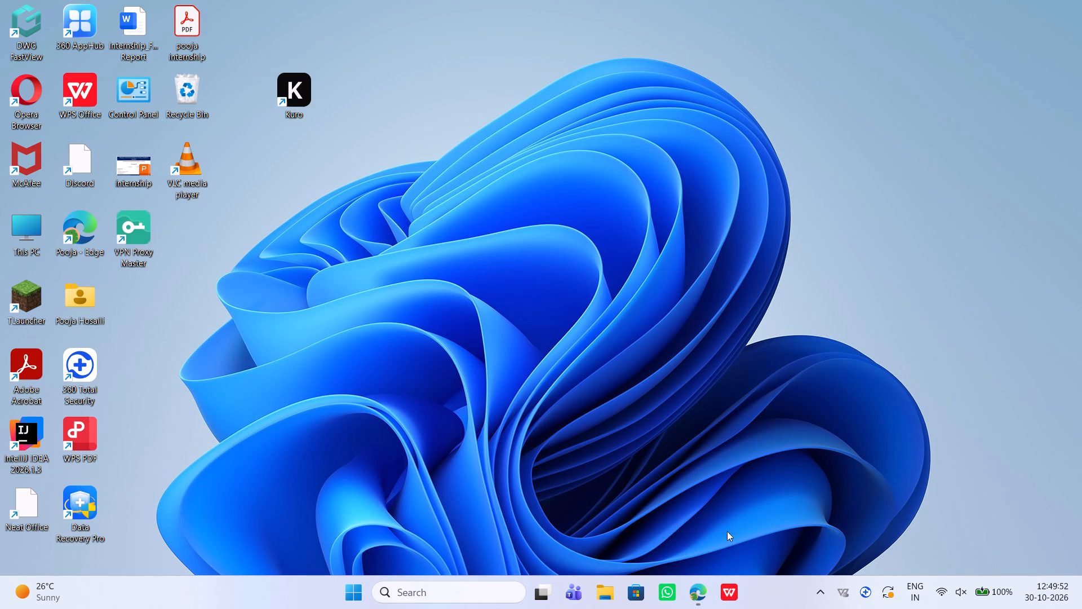
Return to the WFH sheet in Edge and create a filter view limiting WFH NAMES to the assigned reviewer.
click(698, 601)
scroll(651, 257, left, 1)
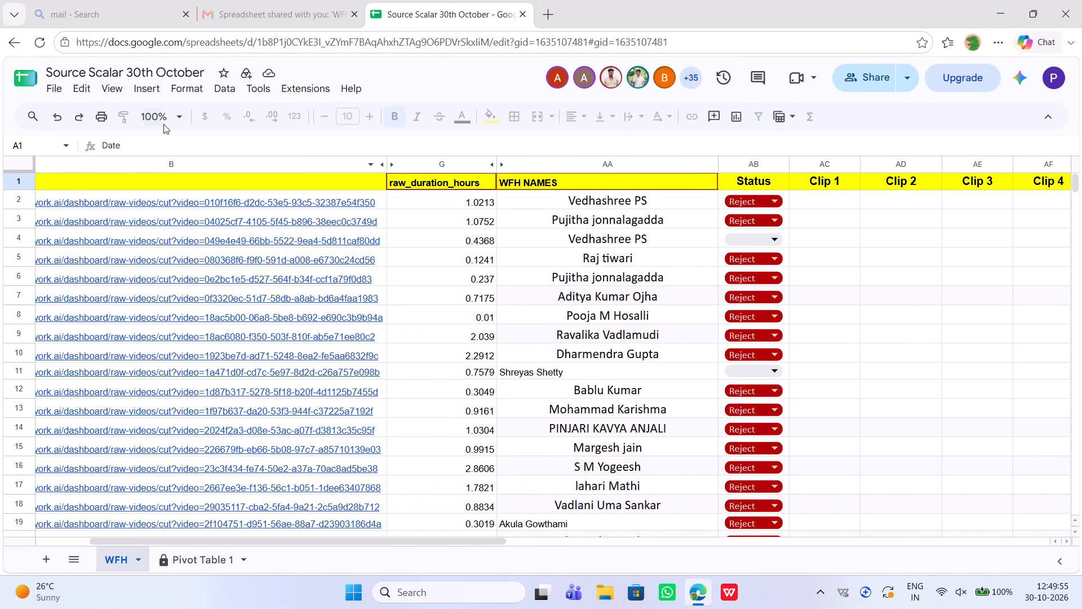
click(793, 120)
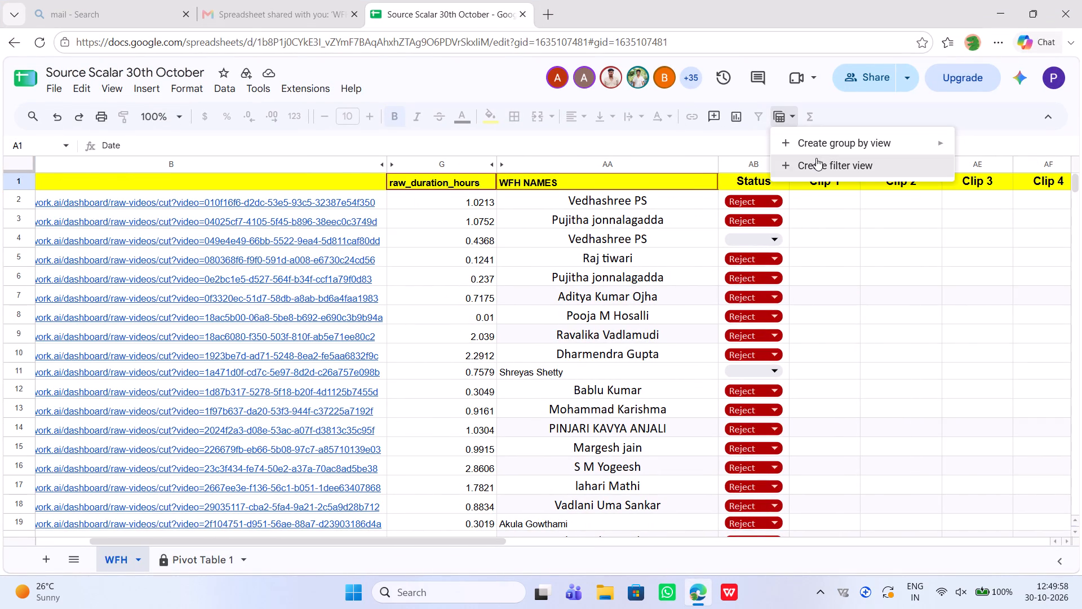
click(816, 158)
click(711, 205)
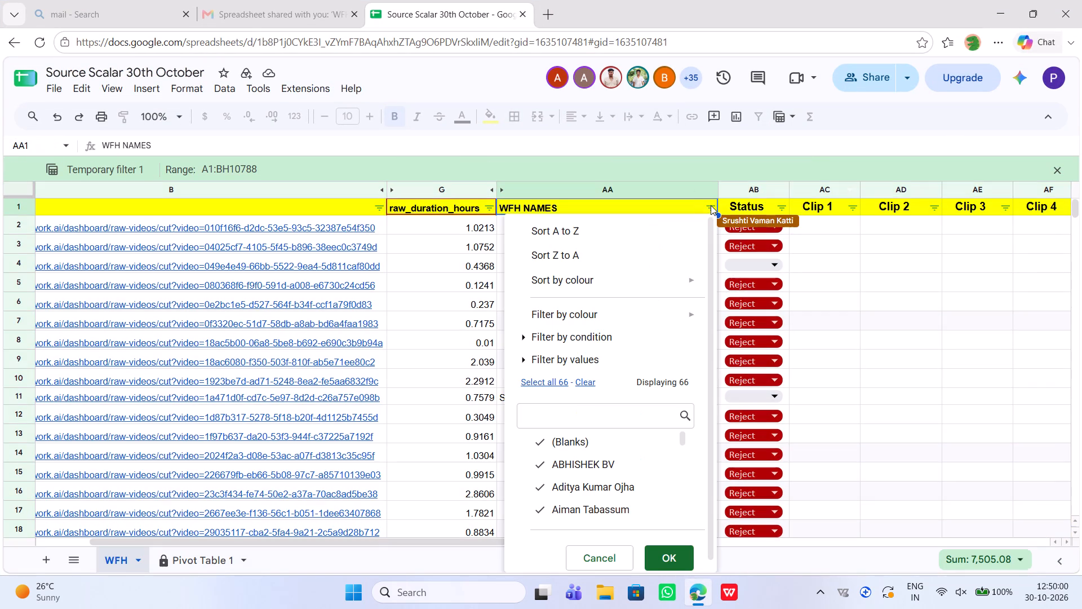
click(588, 376)
click(578, 419)
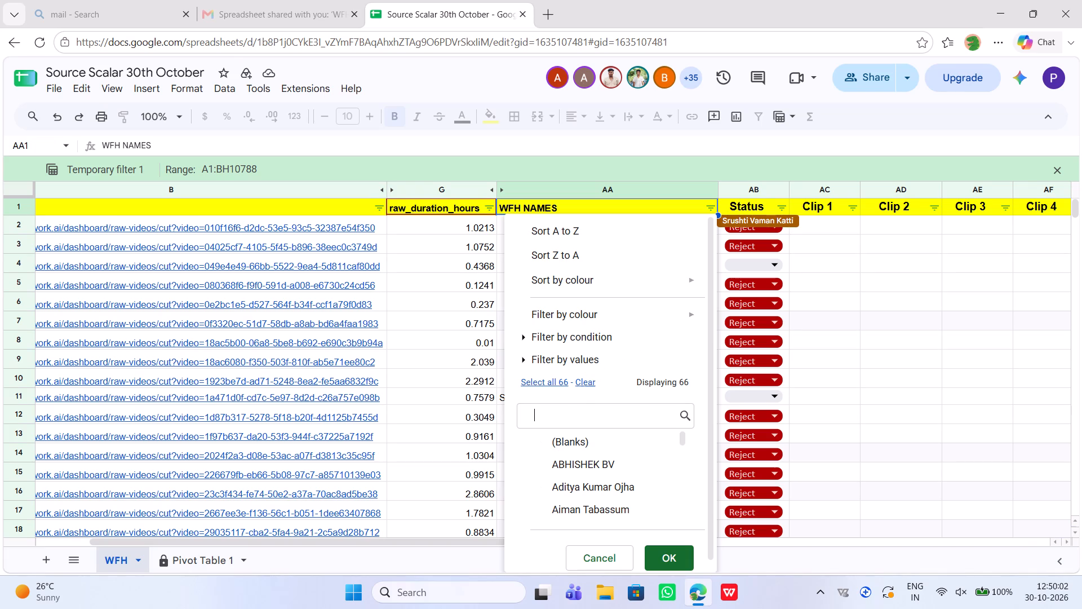
text(poo)
key(Return)
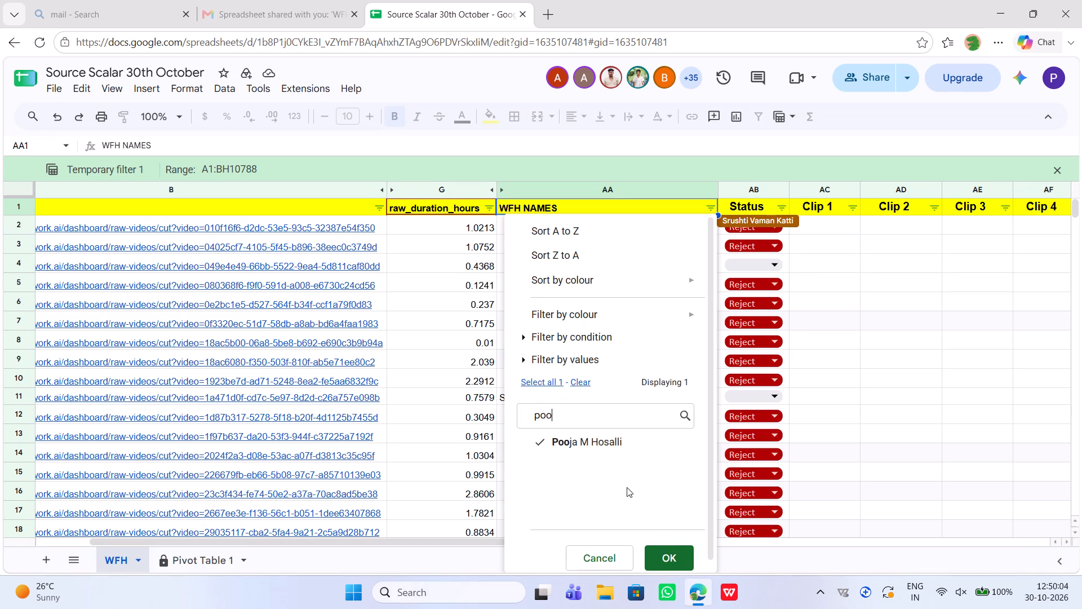
click(671, 550)
Filter the Date column of the reviewer's rows to show only 30/10/2026.
scroll(689, 447, down, 4)
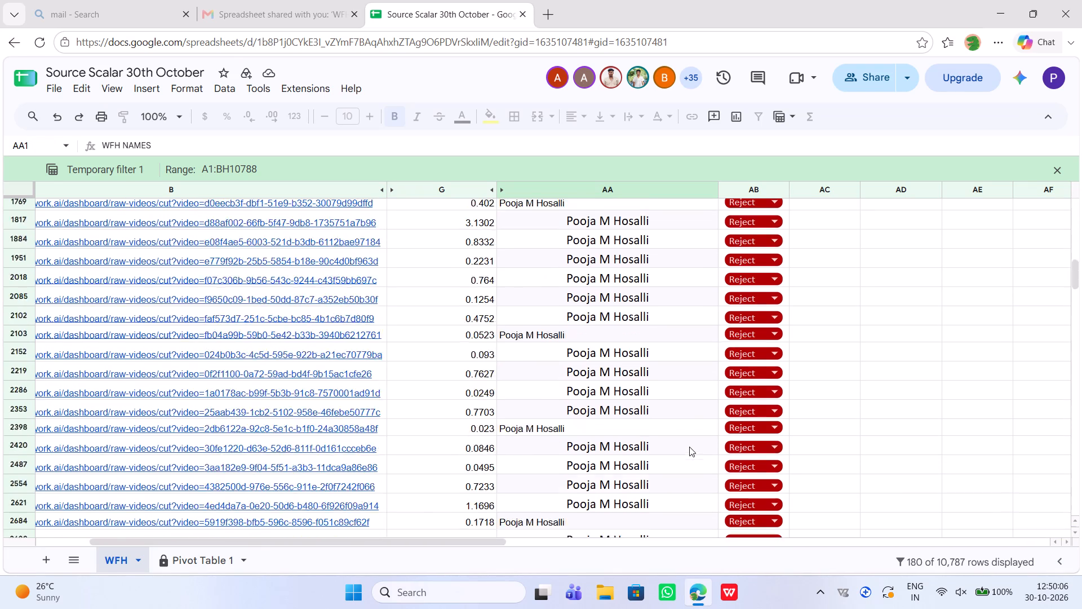
scroll(689, 447, down, 10)
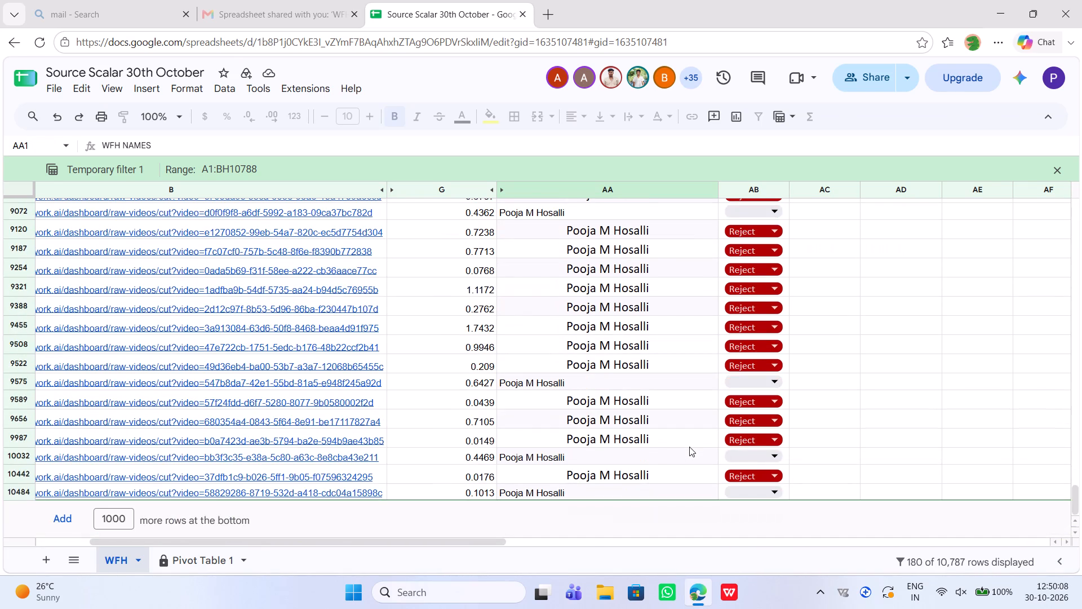
scroll(689, 447, left, 2)
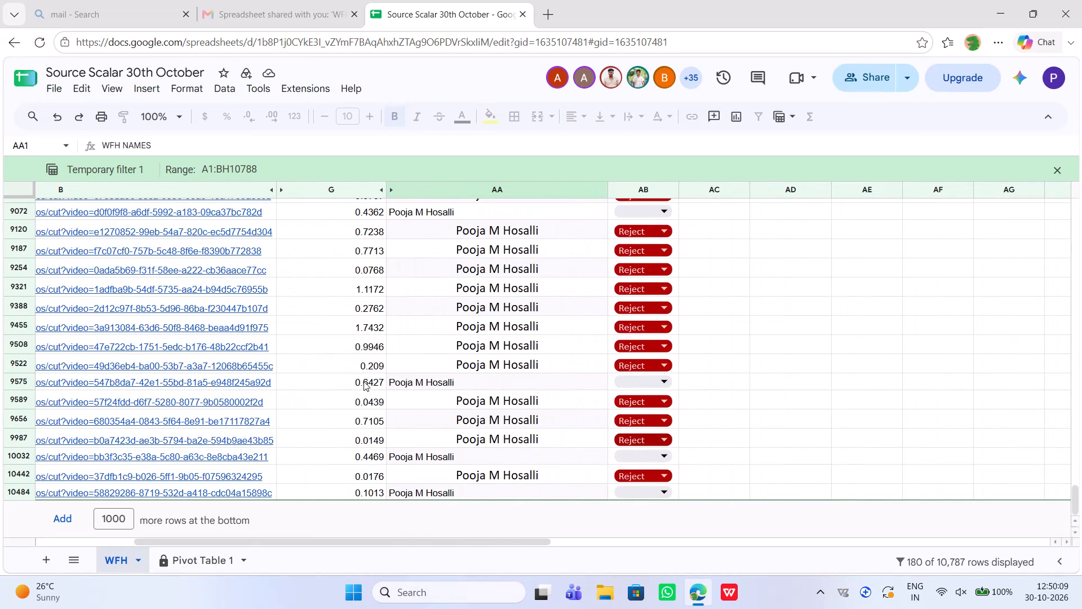
scroll(444, 323, up, 14)
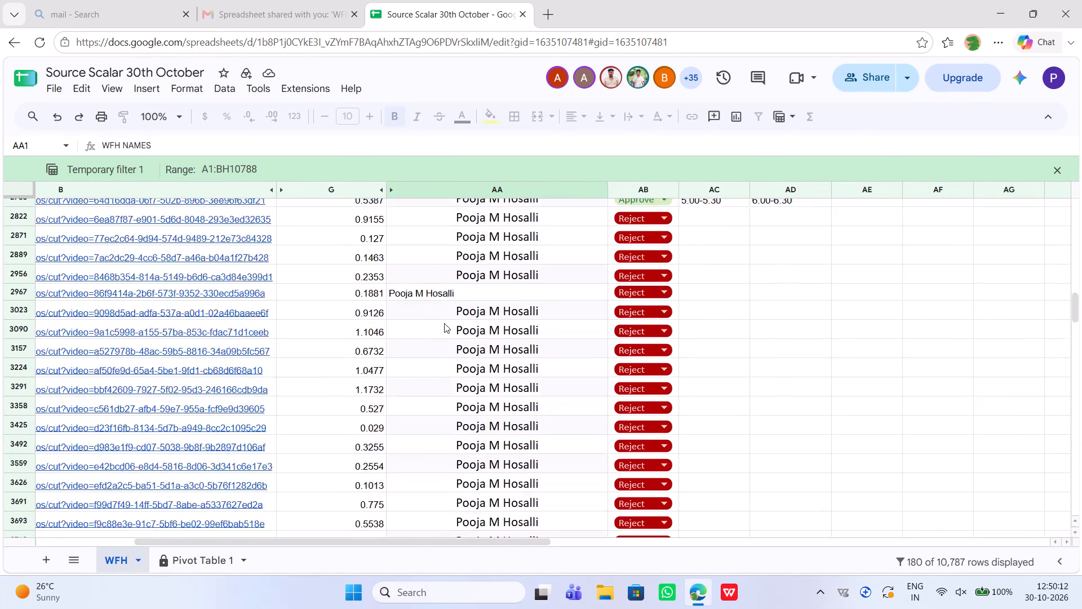
scroll(444, 323, up, 8)
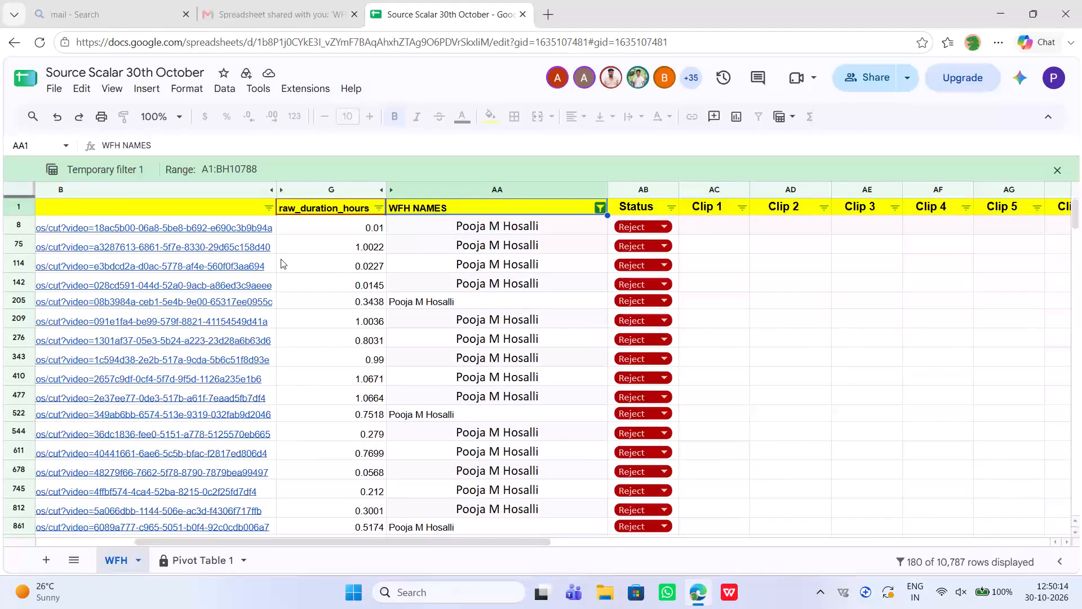
scroll(281, 259, right, 3)
click(83, 211)
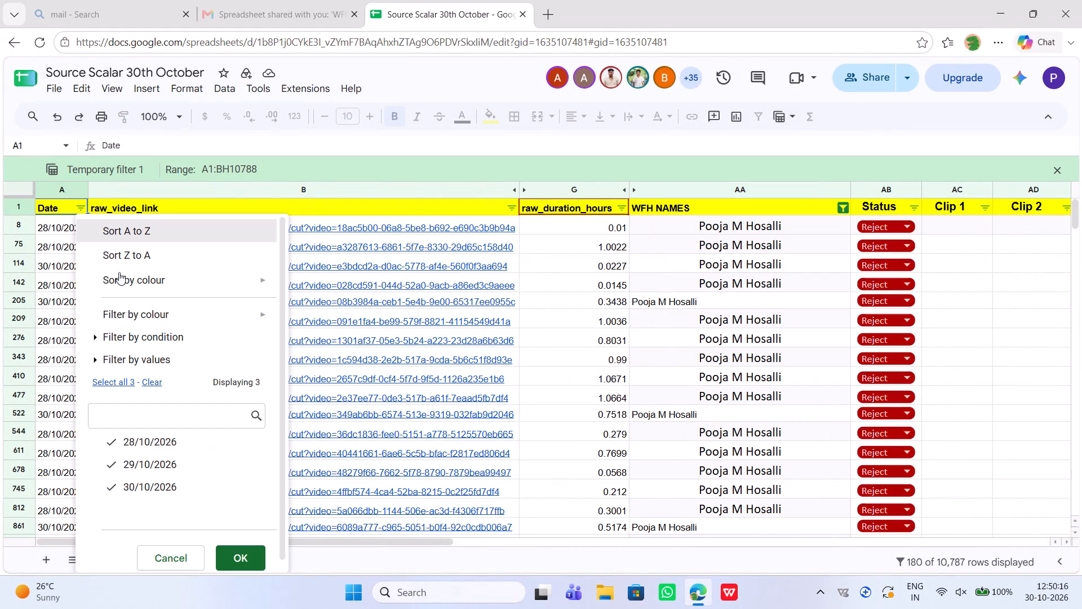
click(150, 379)
click(181, 492)
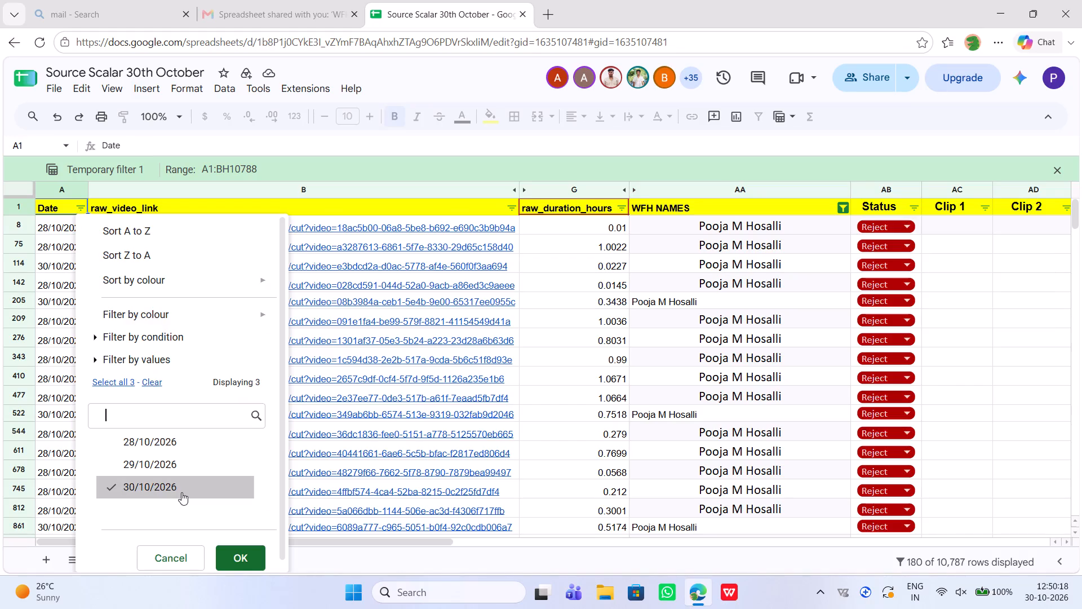
click(224, 553)
Open the raw video from row 6016 in Prism and examine its footage at several points along the timeline.
scroll(466, 497, down, 5)
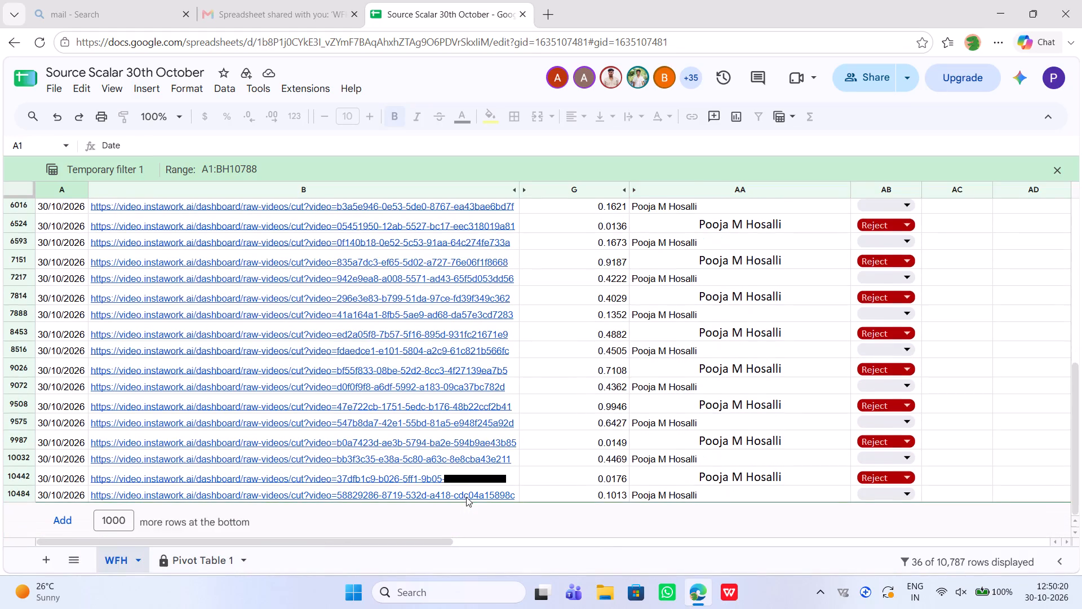
scroll(698, 454, up, 1)
scroll(698, 454, down, 1)
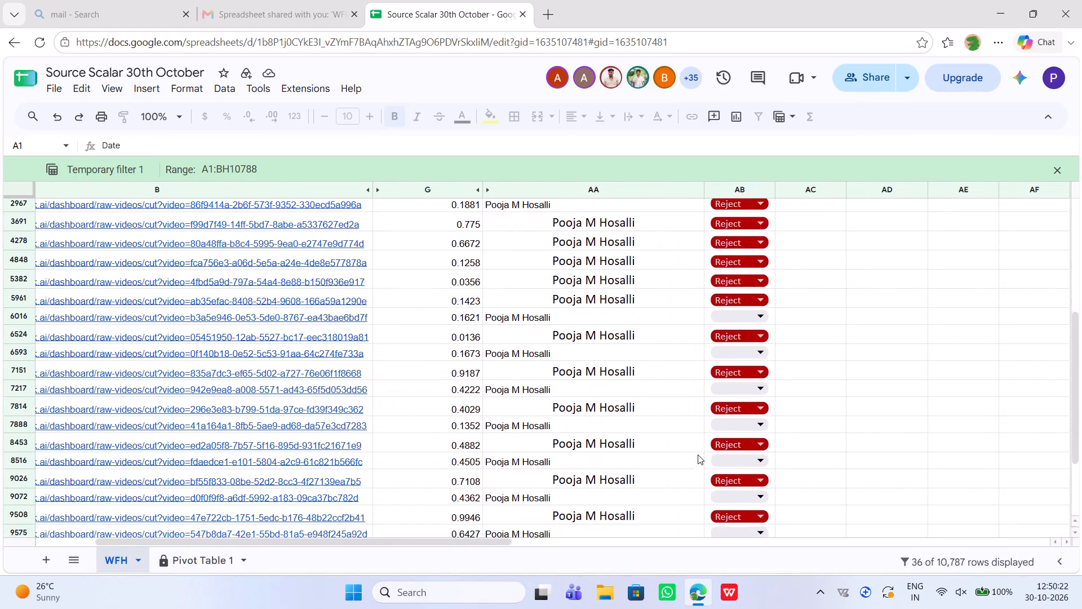
scroll(698, 454, down, 1)
click(368, 319)
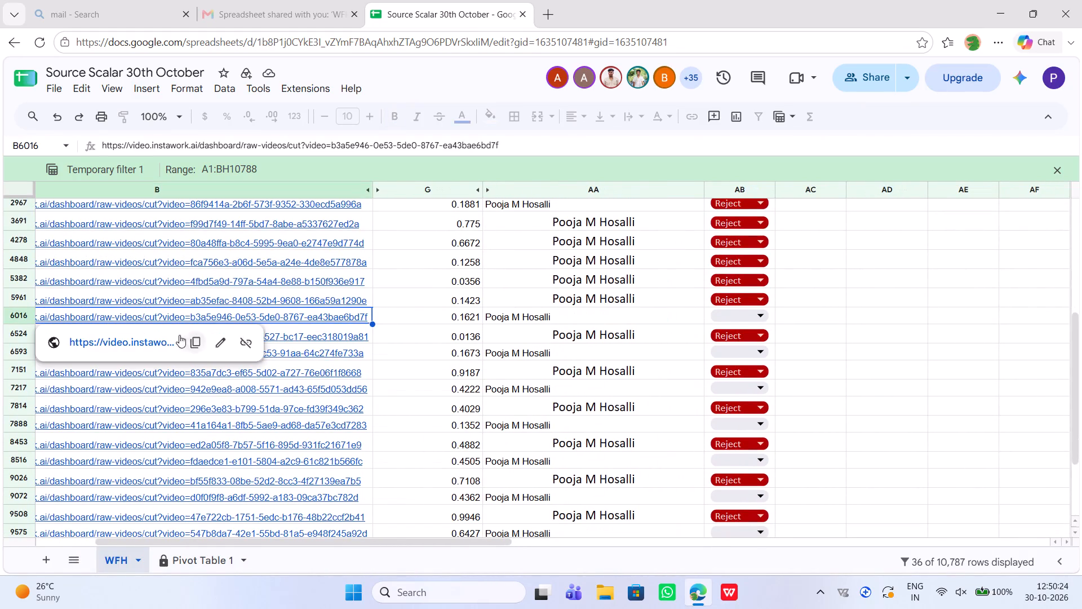
click(163, 341)
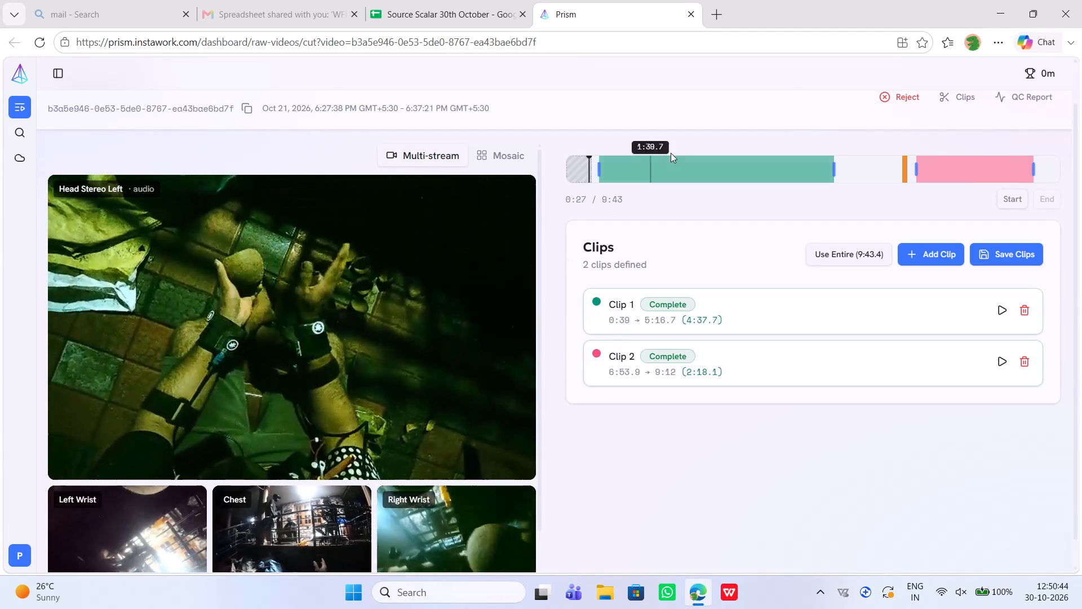
click(789, 176)
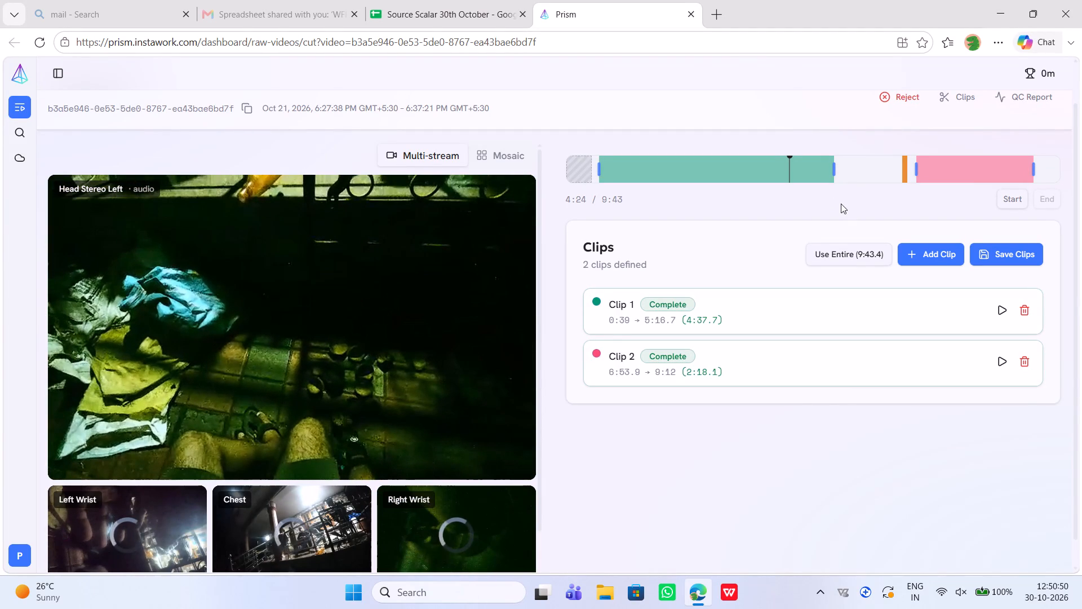
click(866, 180)
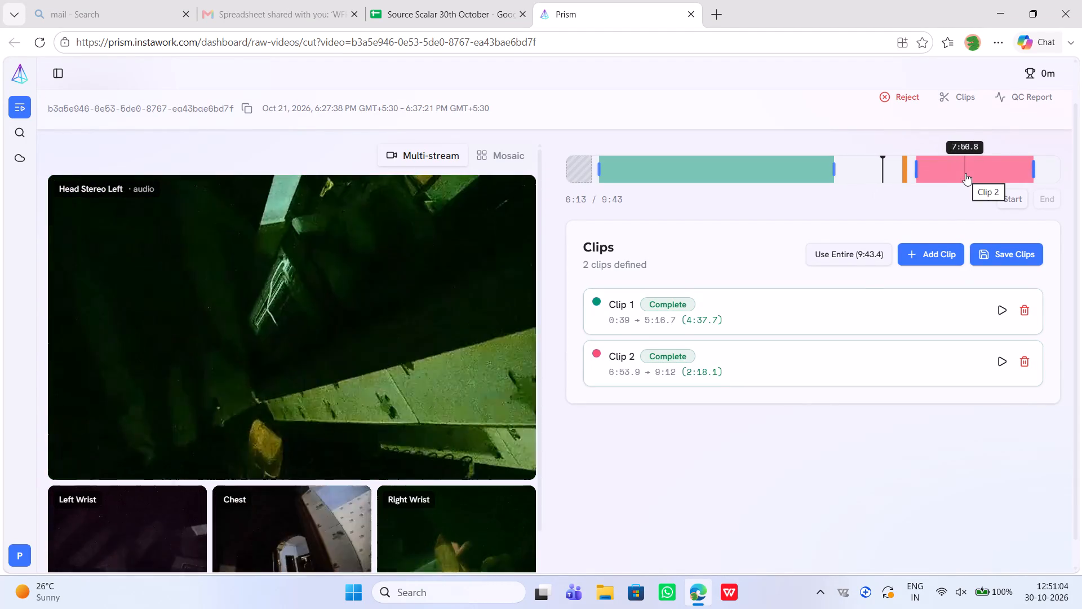
click(965, 173)
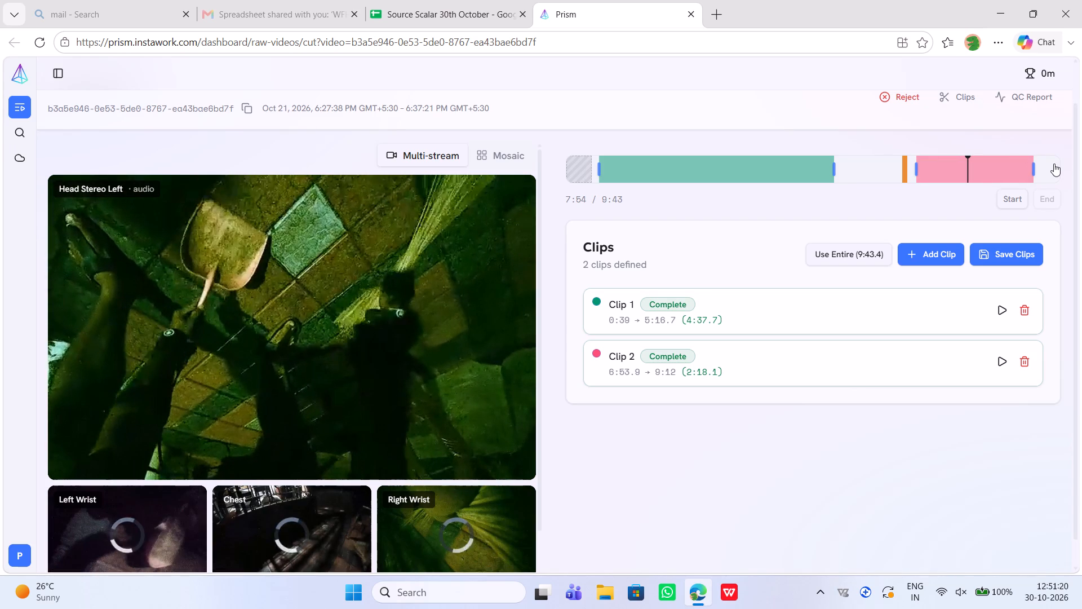
click(1053, 164)
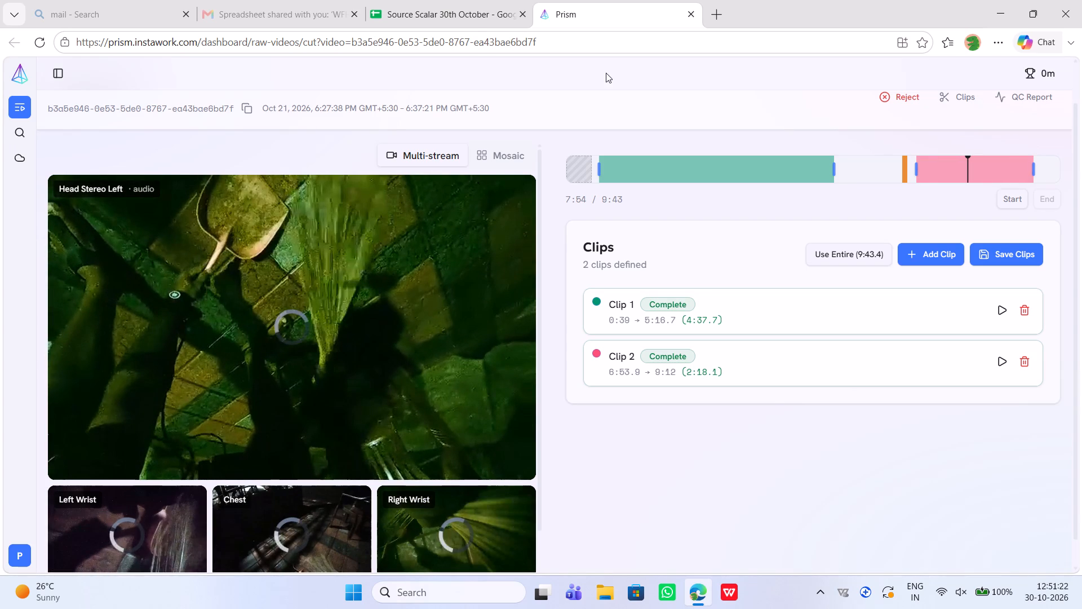
Return to the WFH sheet and set the Status of row 6016 to Reject.
click(458, 11)
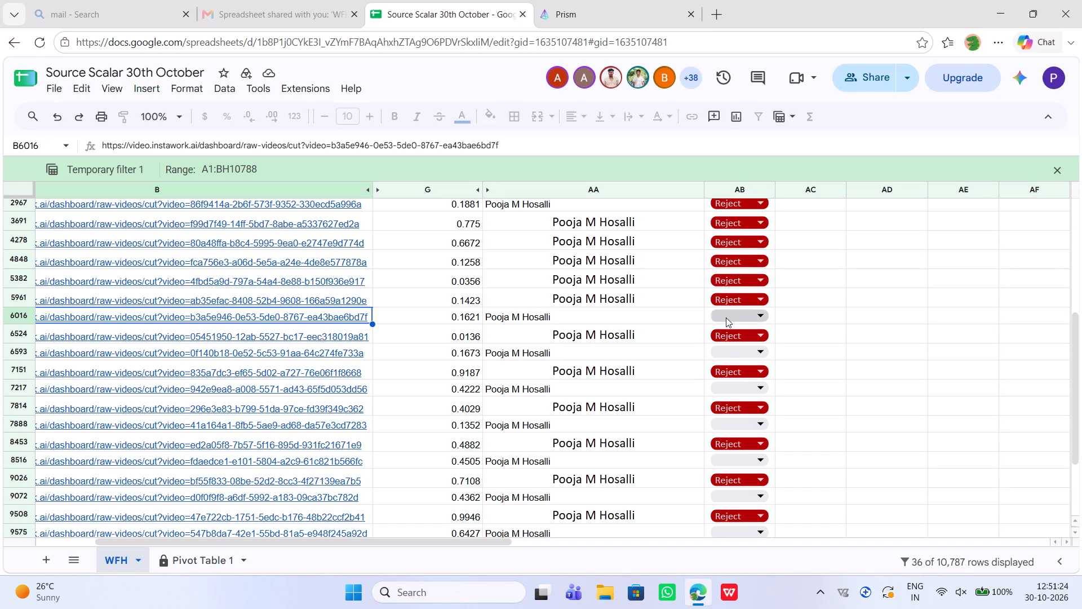
click(726, 317)
click(753, 380)
Set row 6016's rejection reason in column AY to Hands out of frame and its column BA value to NO.
scroll(753, 380, left, 5)
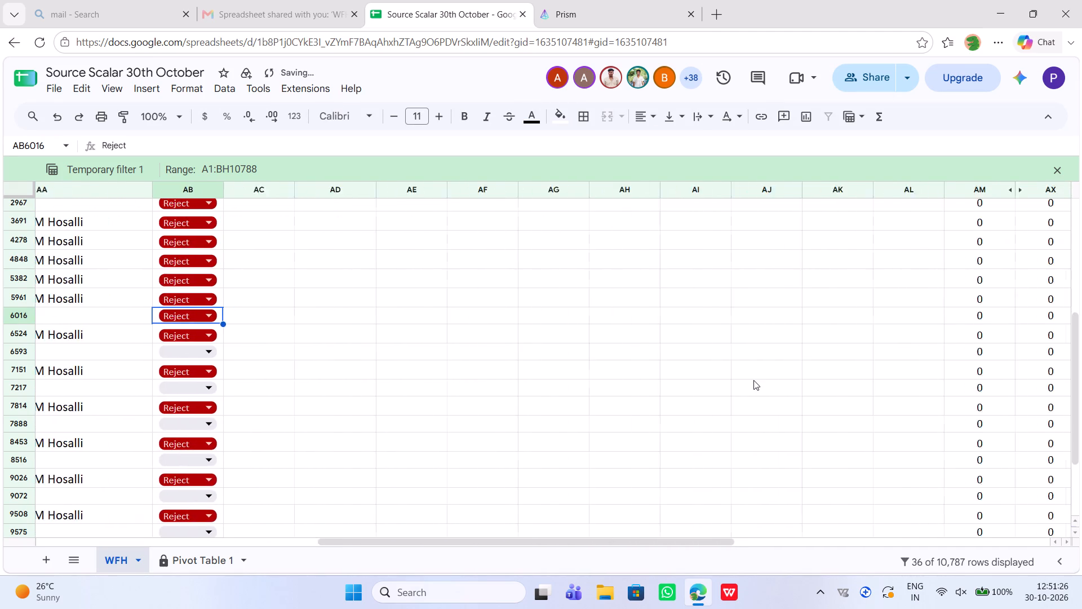
scroll(903, 332, left, 3)
drag(786, 316, 795, 420)
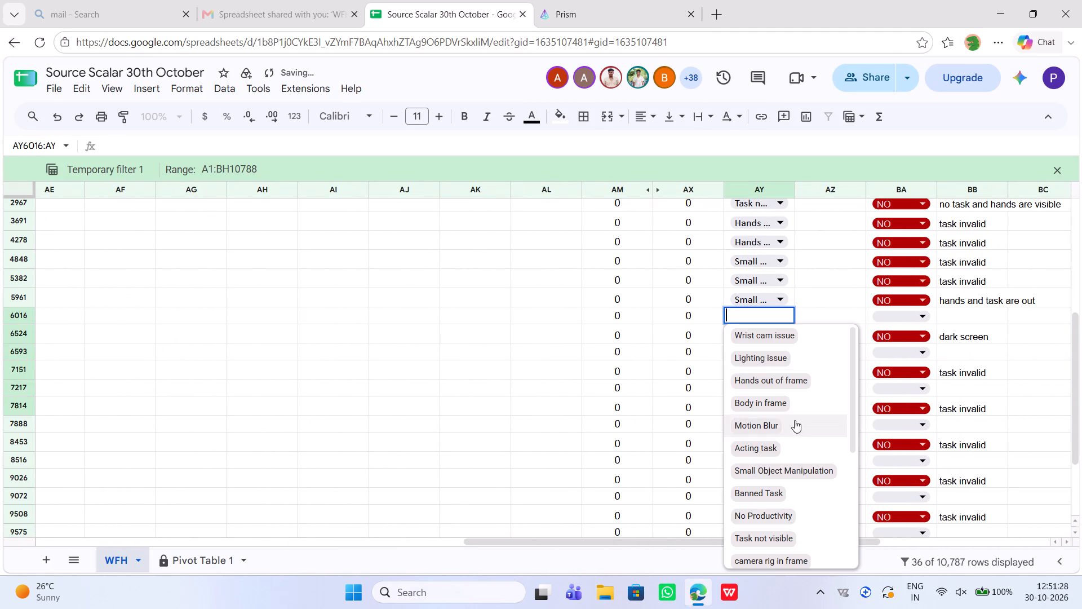
drag(795, 420, 809, 469)
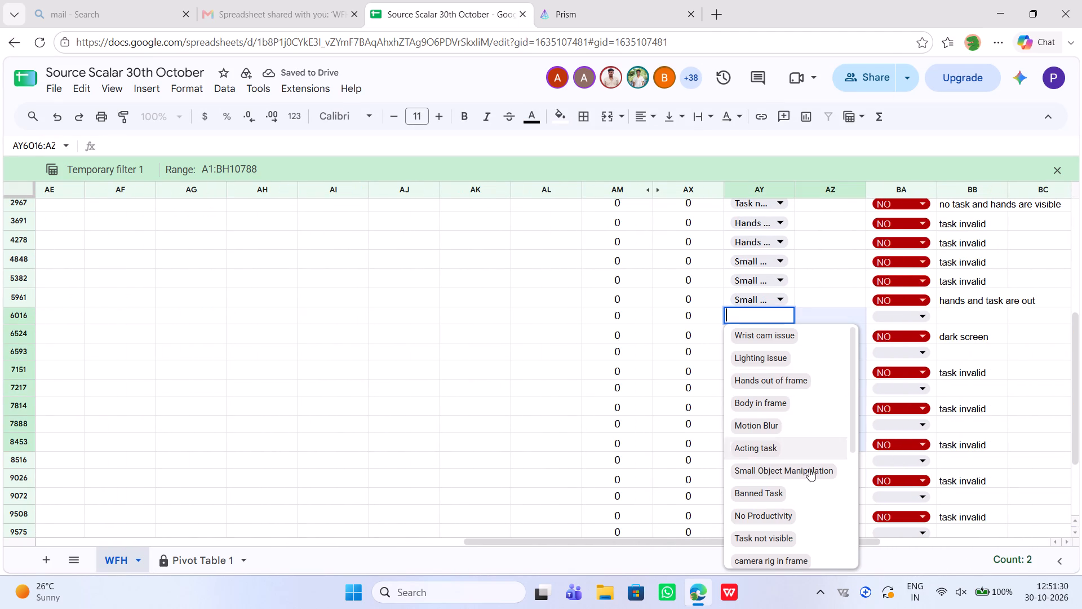
drag(809, 469, 813, 374)
click(813, 374)
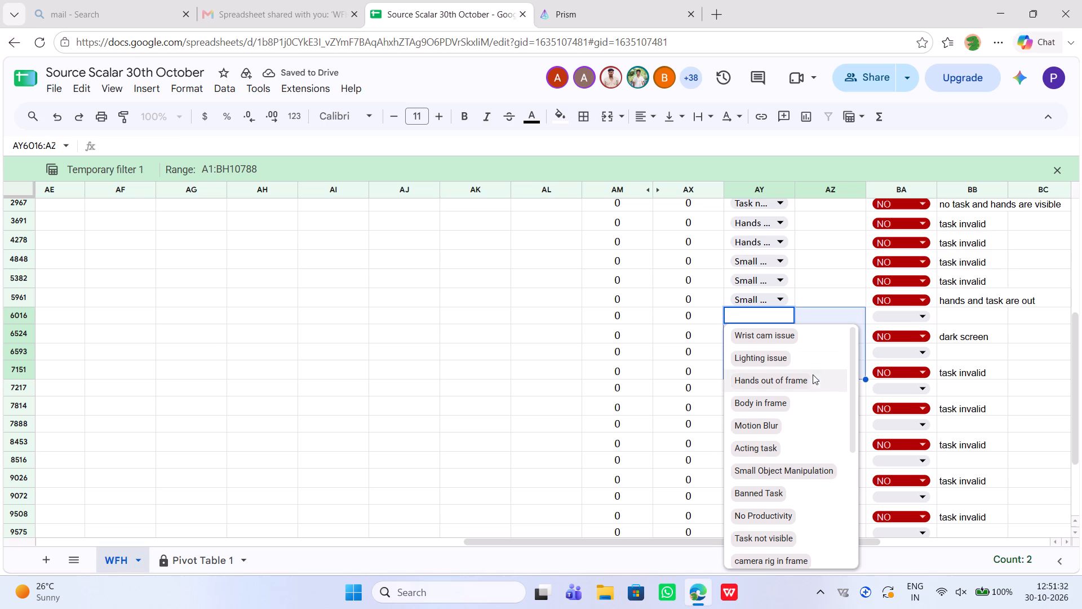
click(894, 311)
click(909, 360)
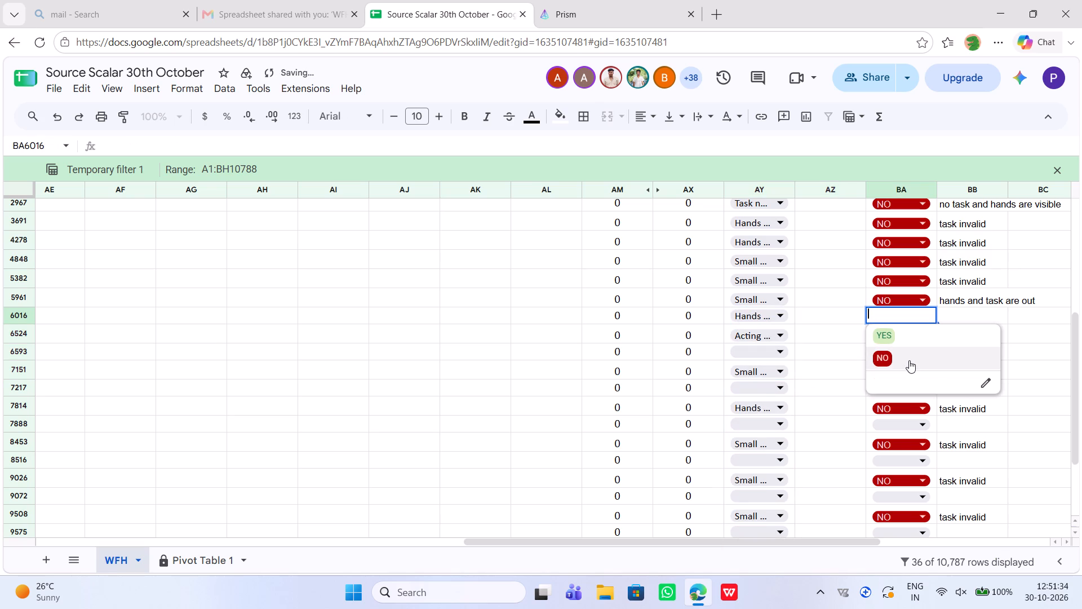
Enter the comment "dark screen and" followed by the copied text in column BB of row 6016.
click(955, 322)
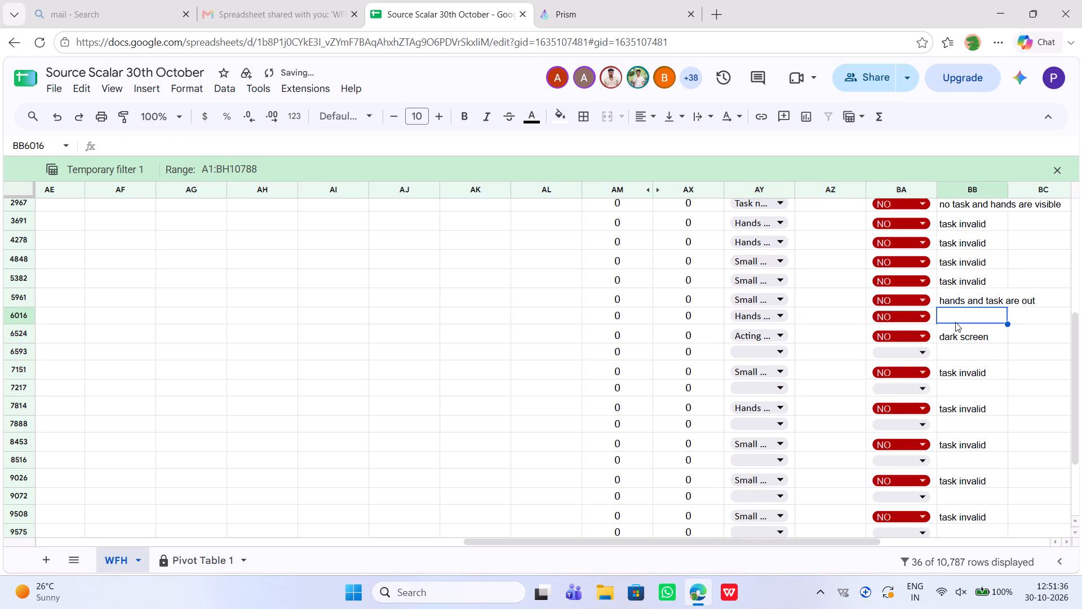
text(dark scree)
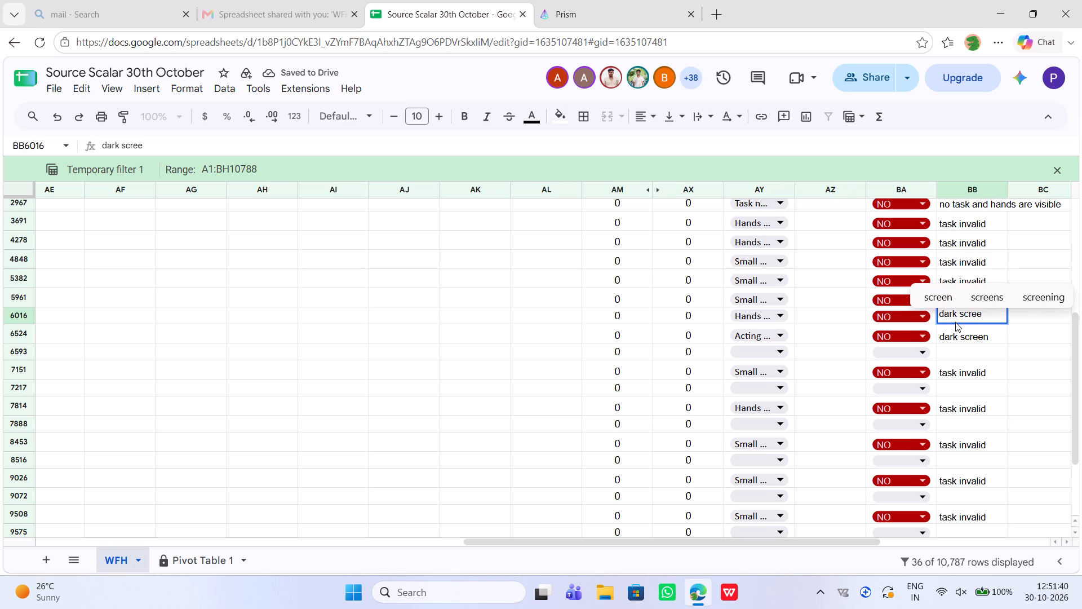
text(n a)
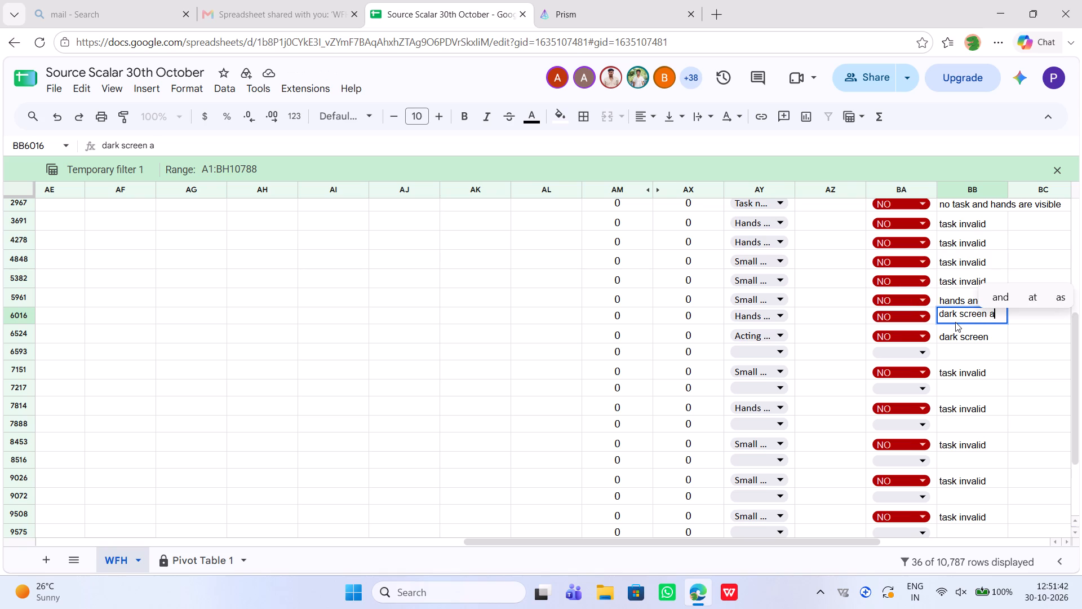
text(nd)
key(space)
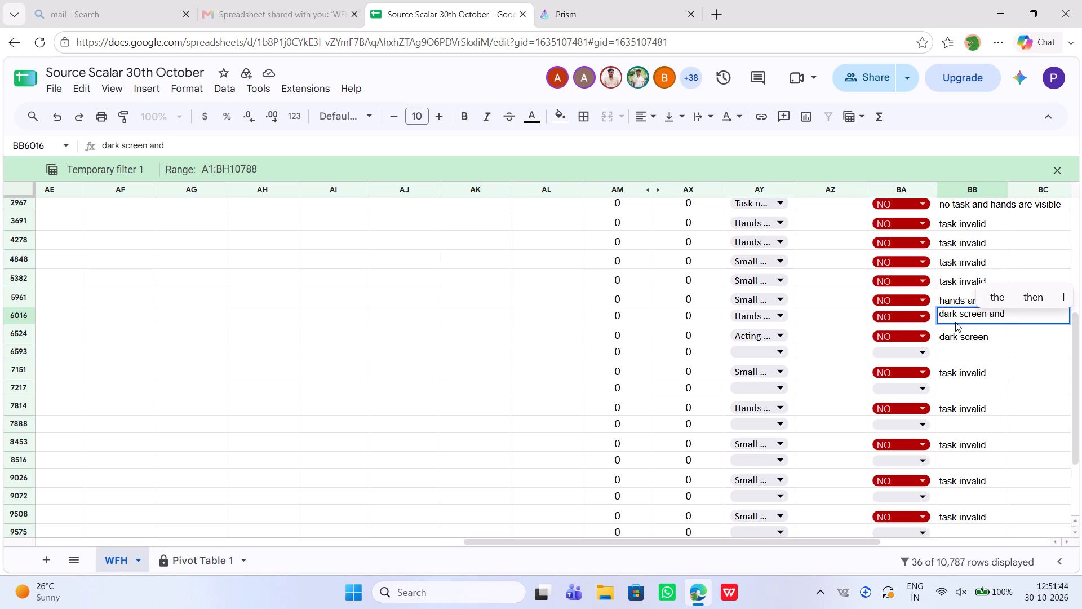
key(ctrl+v)
click(416, 365)
scroll(416, 365, right, 3)
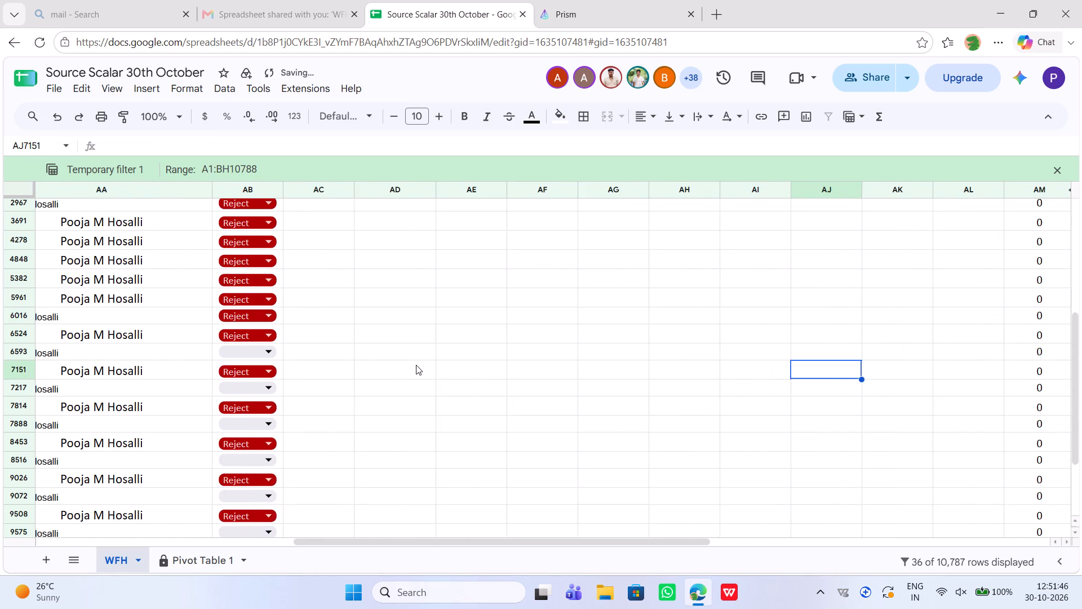
Launch Kuro from the desktop and switch back to the spreadsheet in Edge.
click(1001, 15)
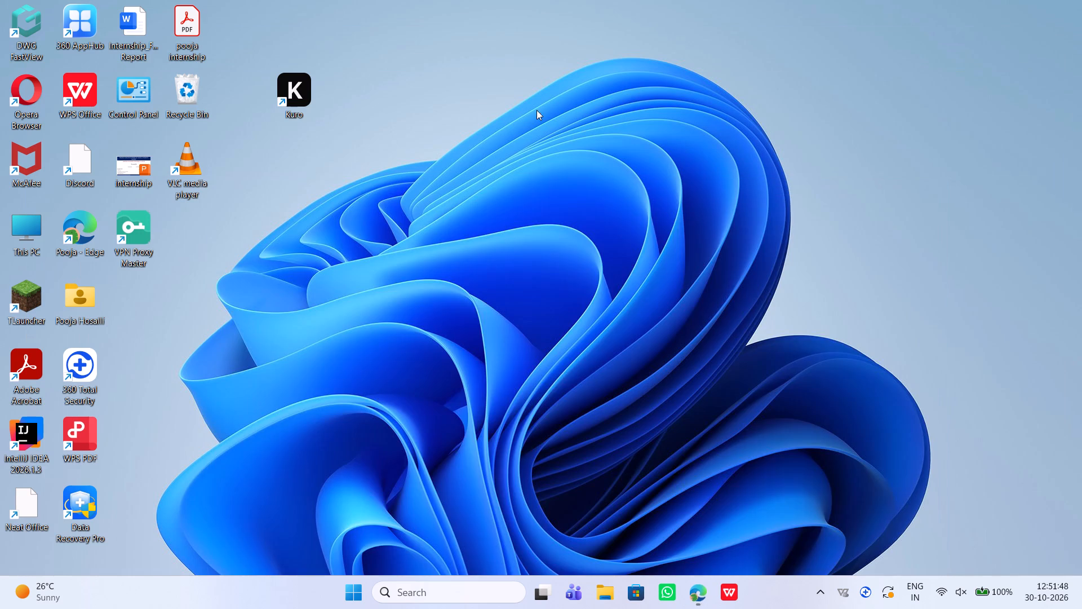
double_click(298, 75)
click(703, 598)
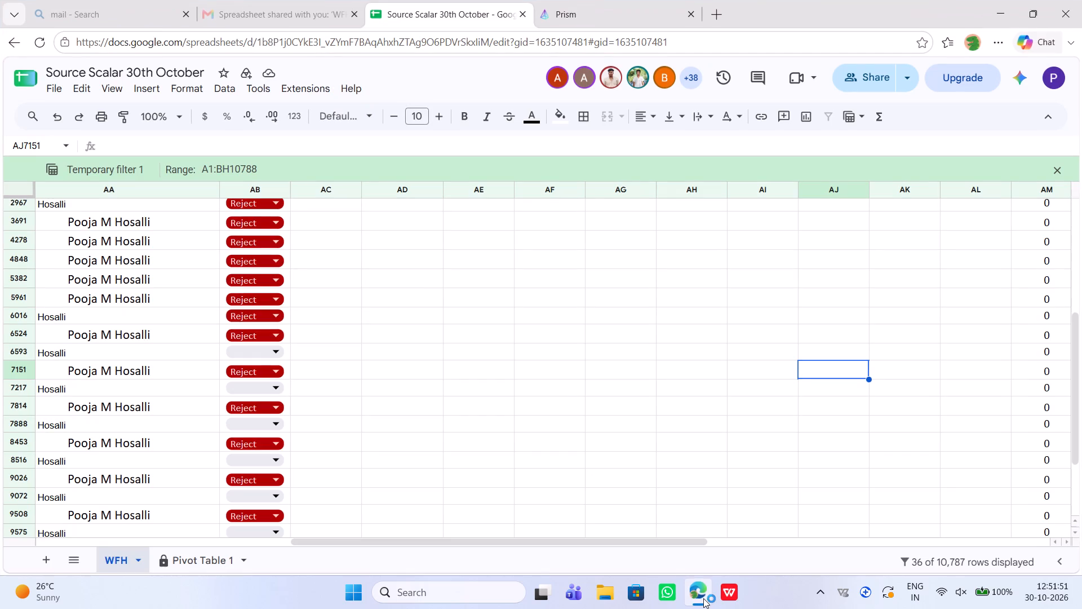
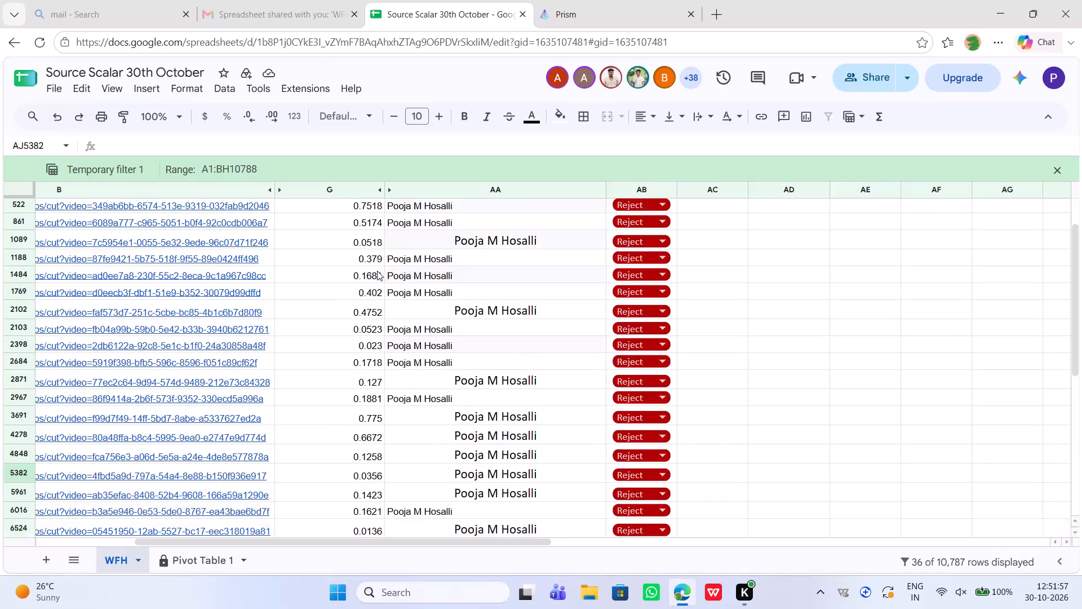
Open the raw video linked in row 6593, close the previous row's video, and examine the footage through to its end.
scroll(377, 271, down, 4)
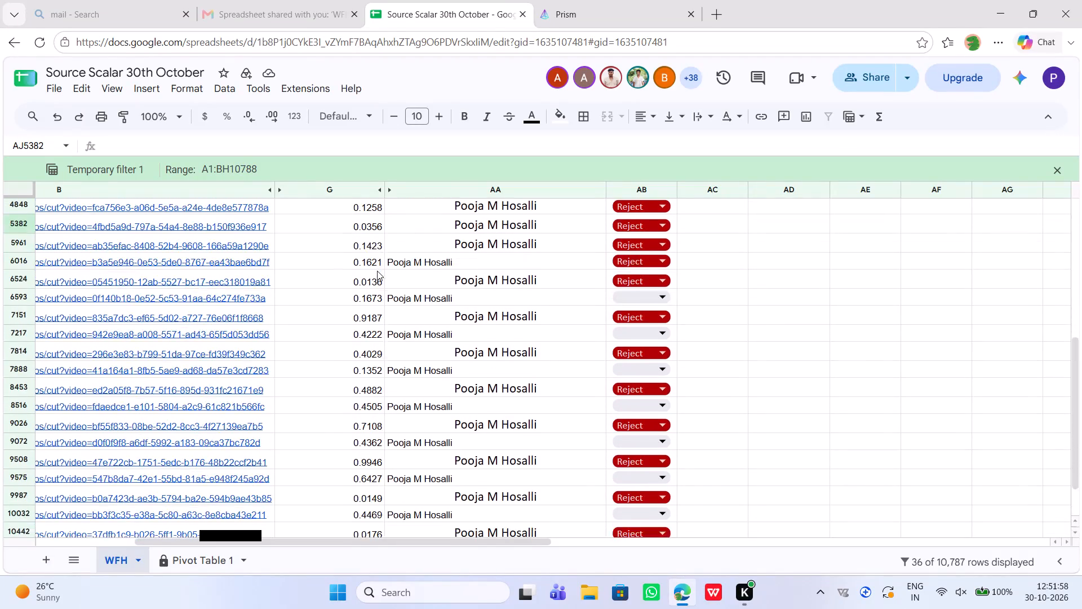
click(258, 294)
click(146, 324)
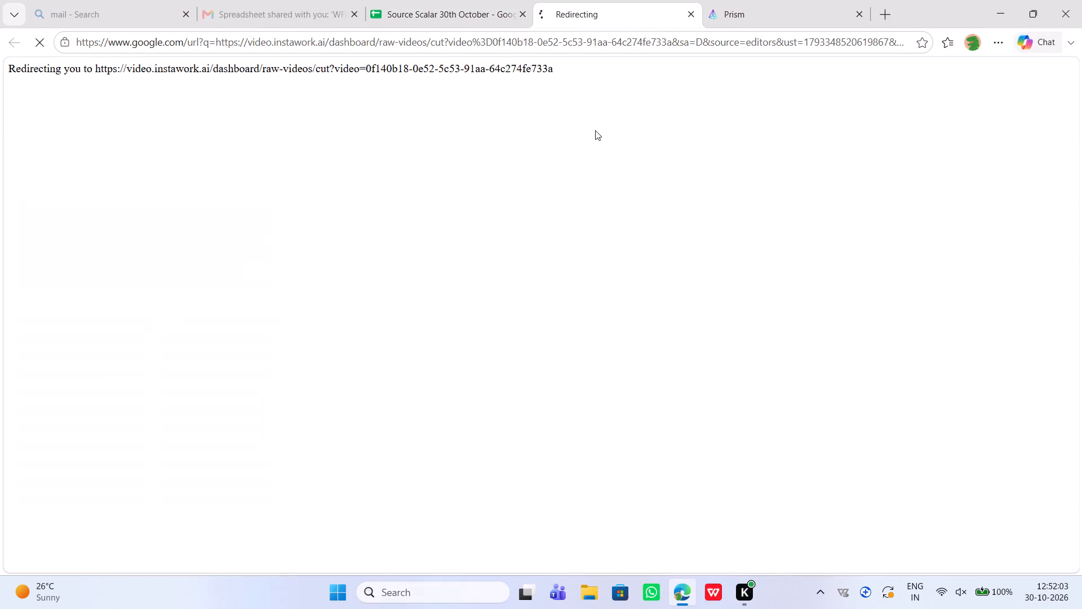
click(769, 3)
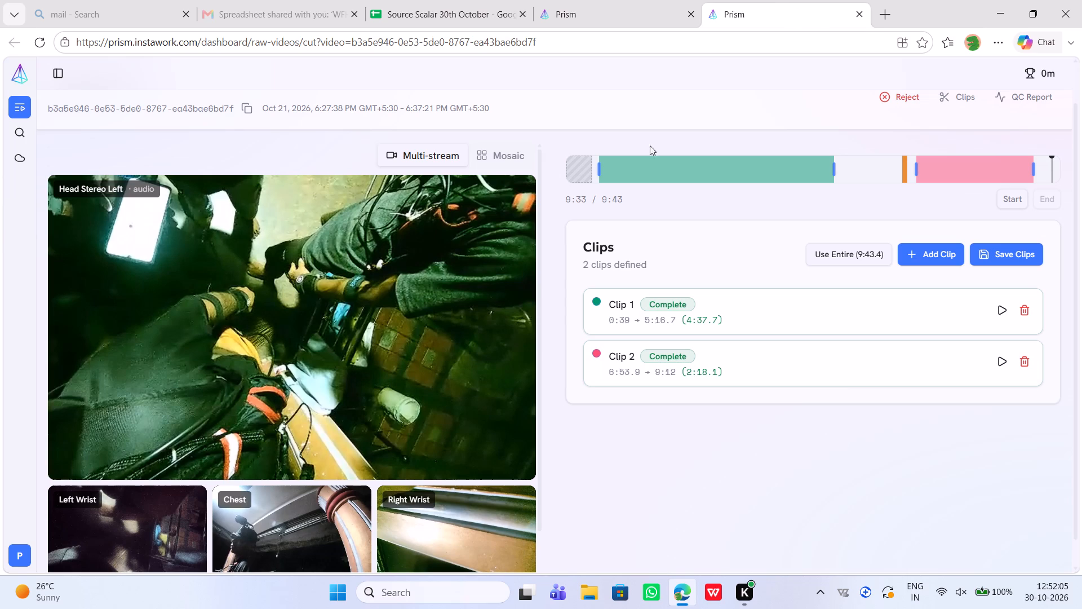
click(507, 246)
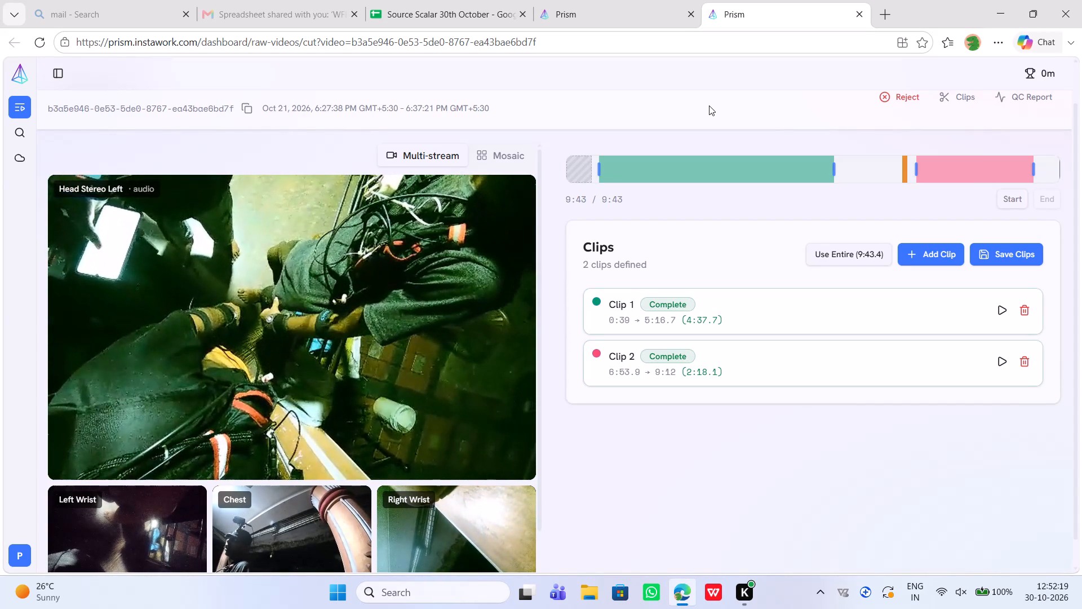
click(856, 18)
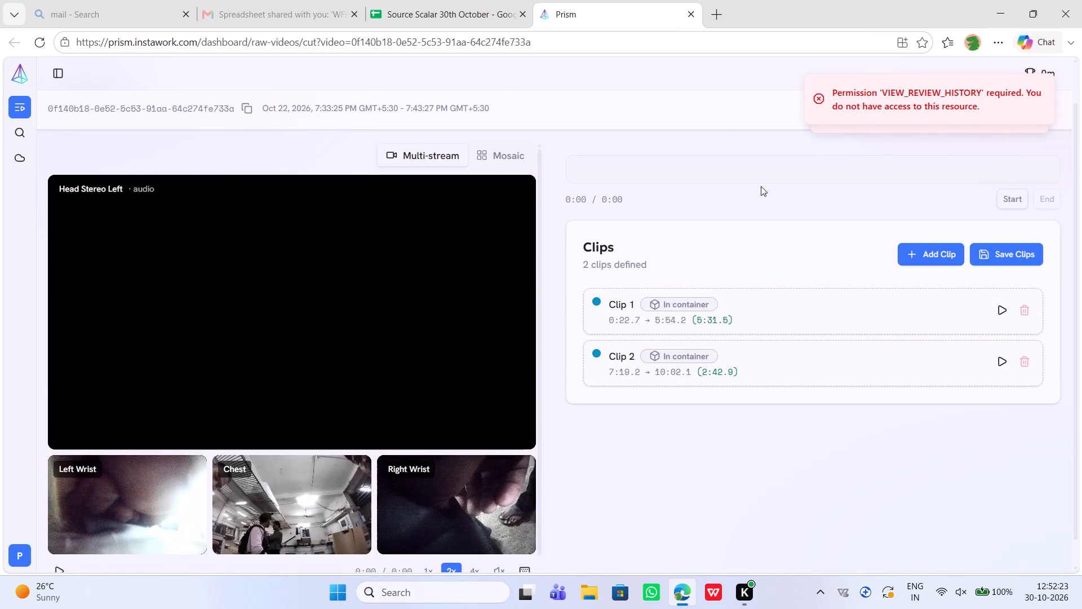
click(761, 186)
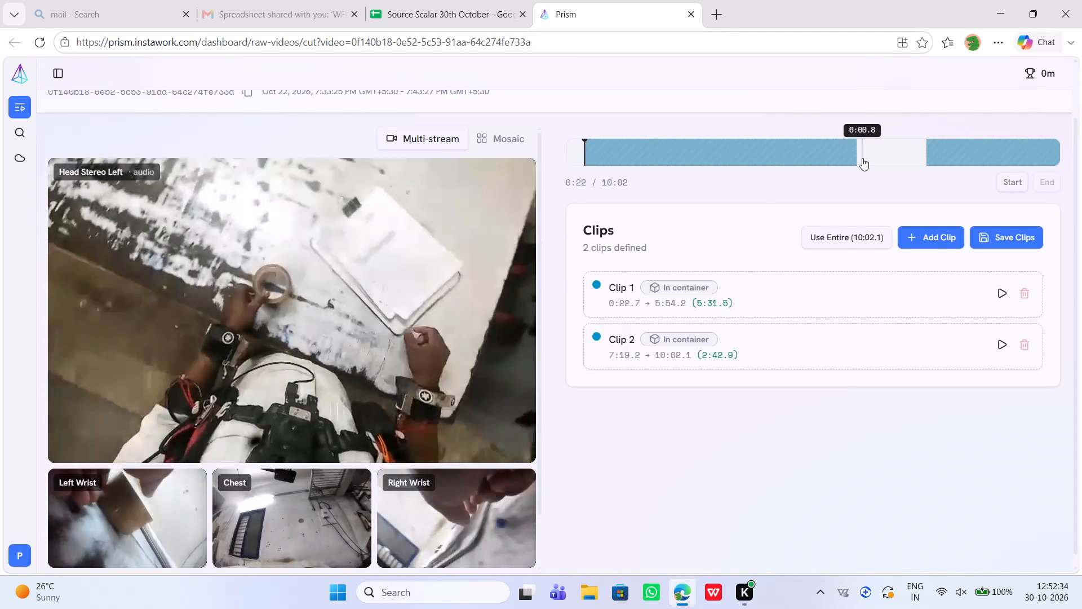
click(862, 158)
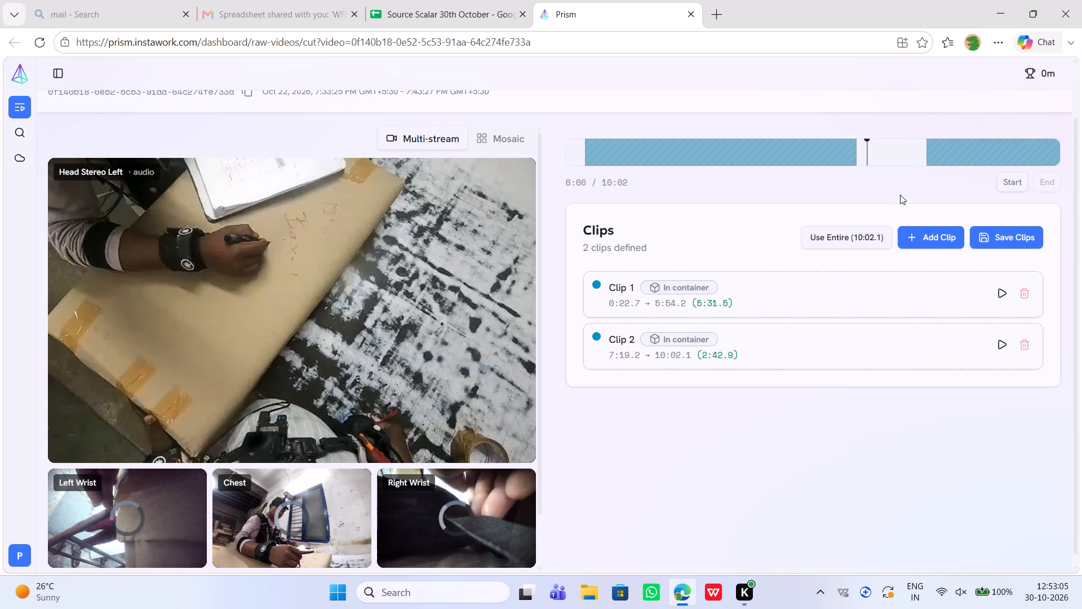
click(933, 155)
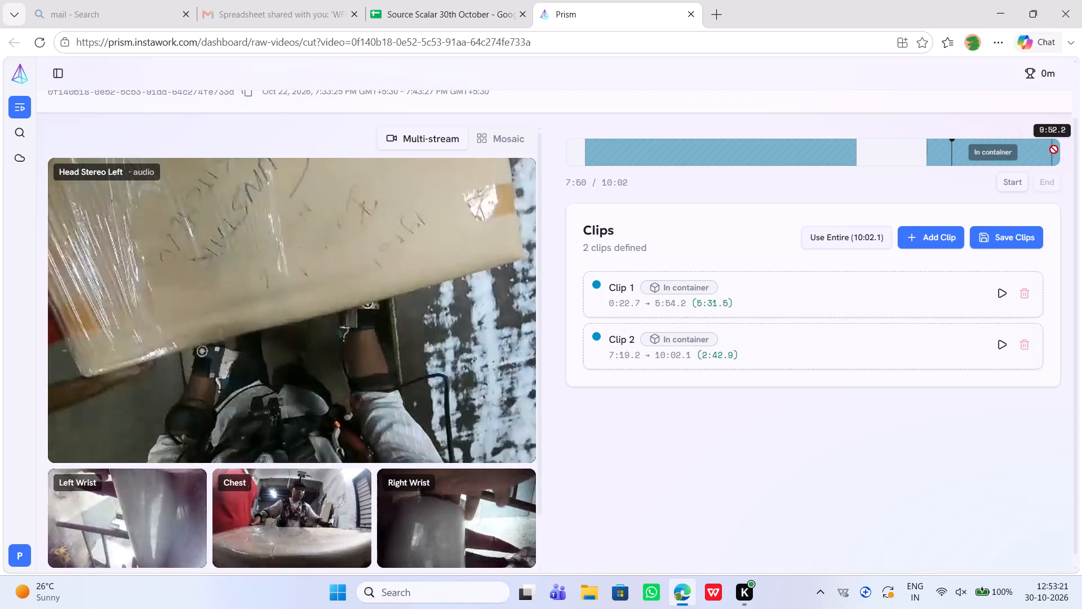
click(1054, 149)
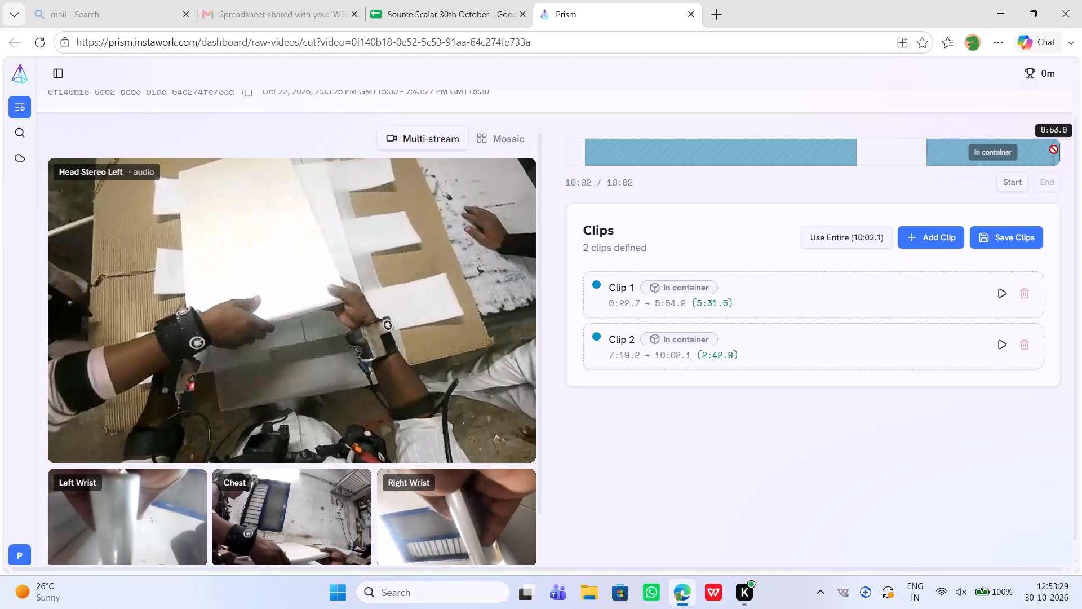
click(799, 104)
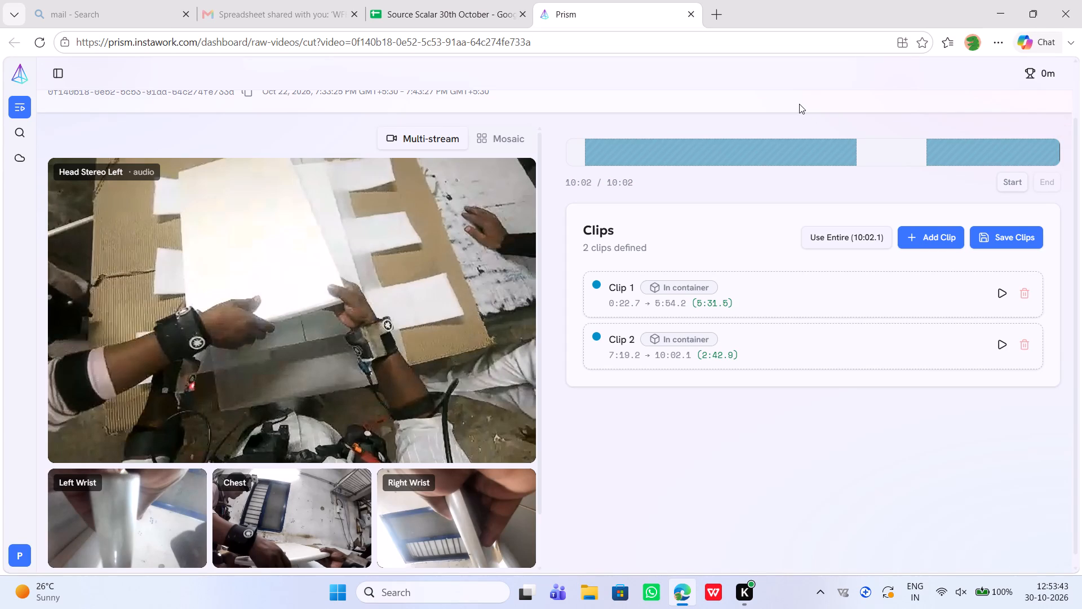
Close the video, return to the WFH sheet and set the Status of row 6593 to Reject.
click(691, 13)
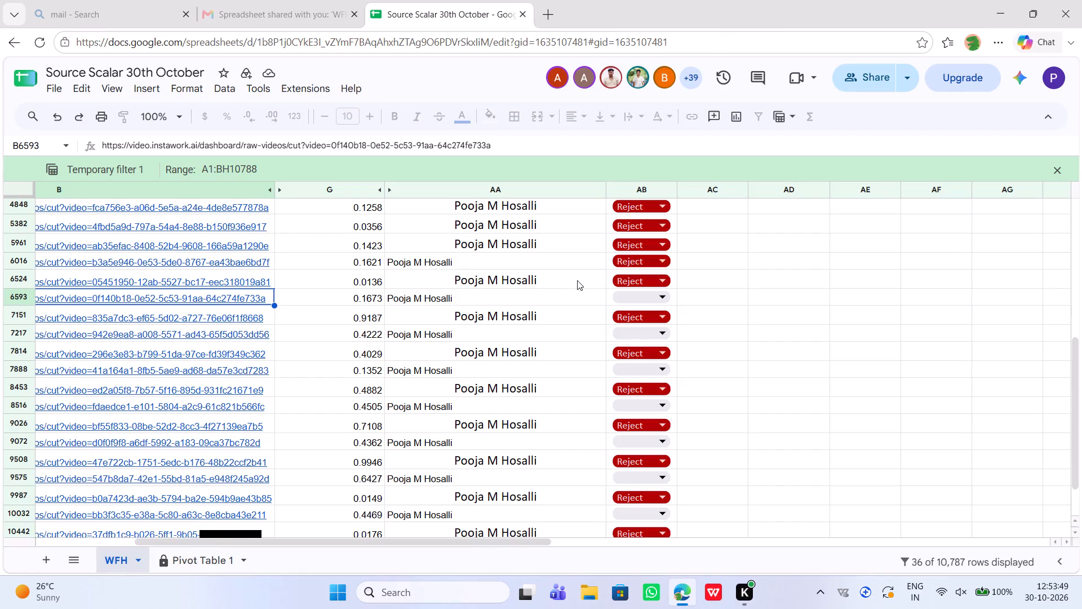
click(637, 299)
click(663, 359)
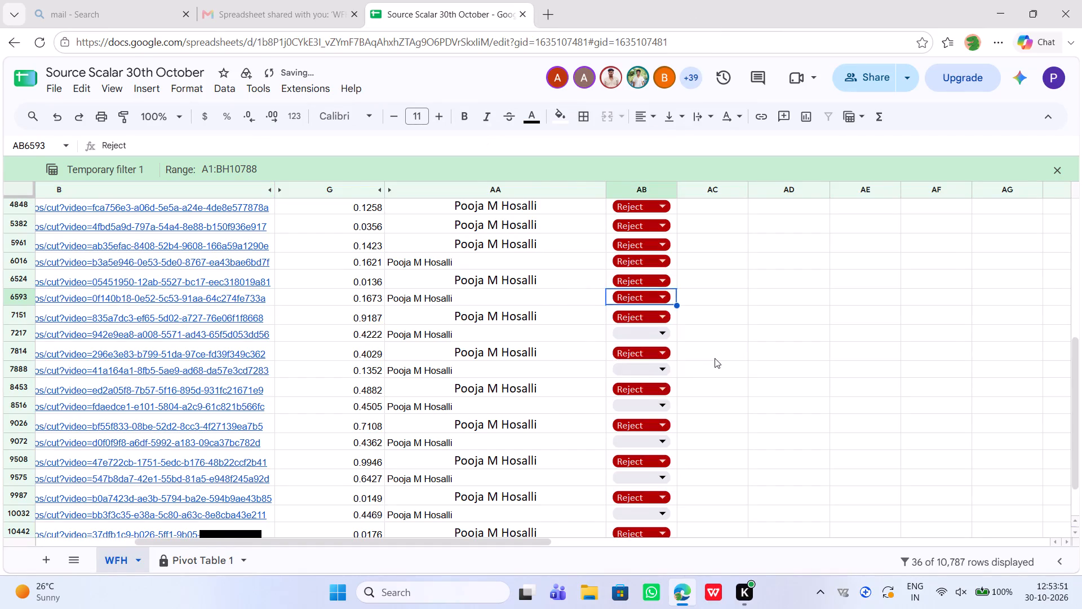
Set row 6593's rejection reason in column AY to Hands out of frame and its column BA value to NO.
scroll(715, 358, left, 6)
click(834, 302)
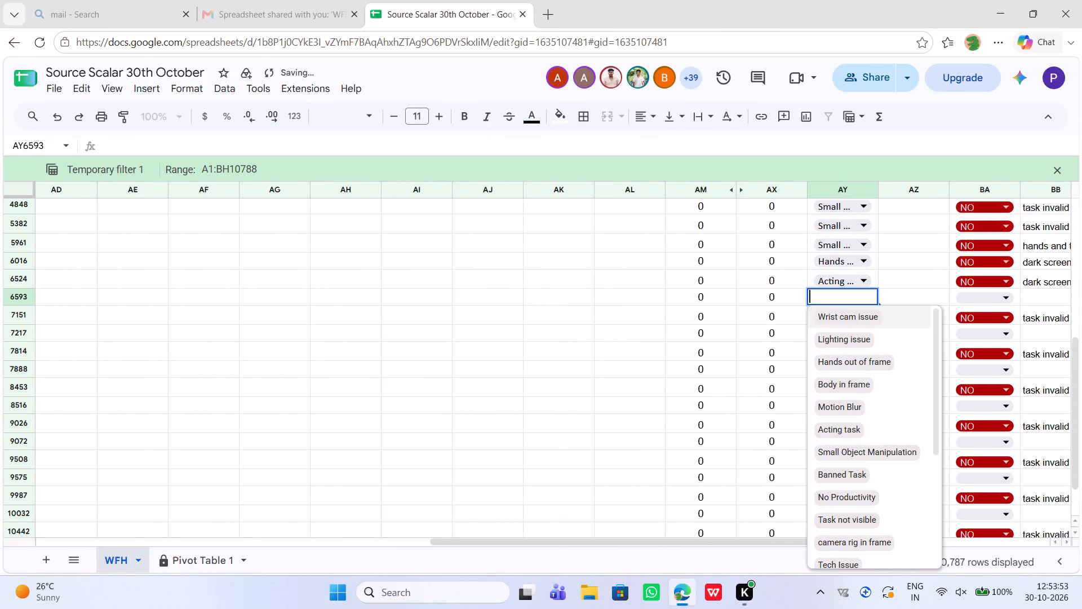
click(850, 358)
drag(981, 299, 986, 330)
click(986, 330)
Paste the copied comment "task invalid" into column BB of row 6593.
scroll(986, 330, left, 1)
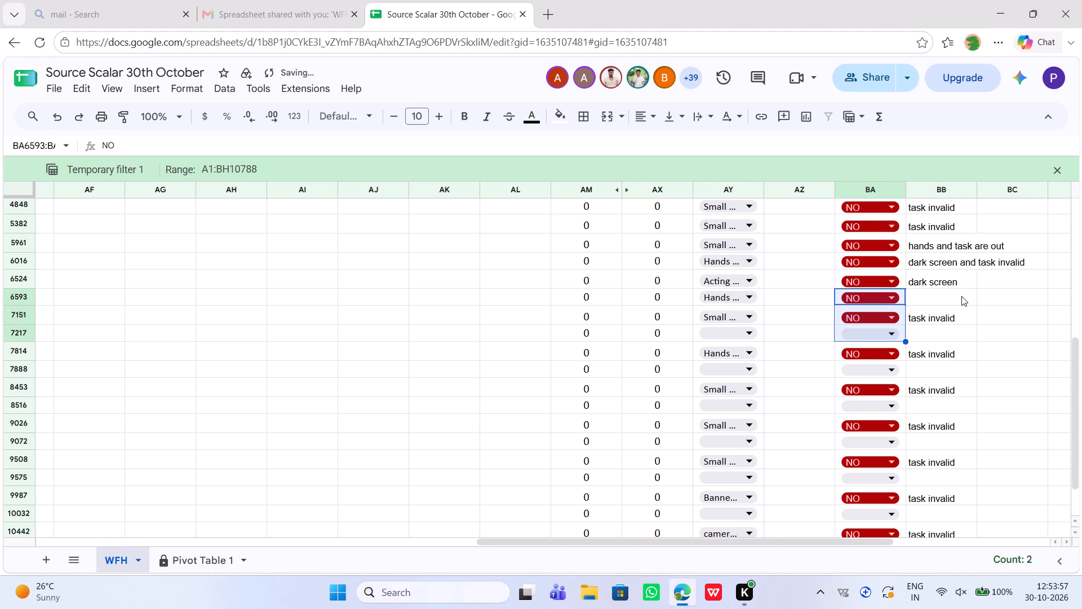
click(961, 296)
key(ctrl+v)
Open the raw video linked in row 7217 and examine its footage at several points through to the end.
scroll(298, 306, right, 2)
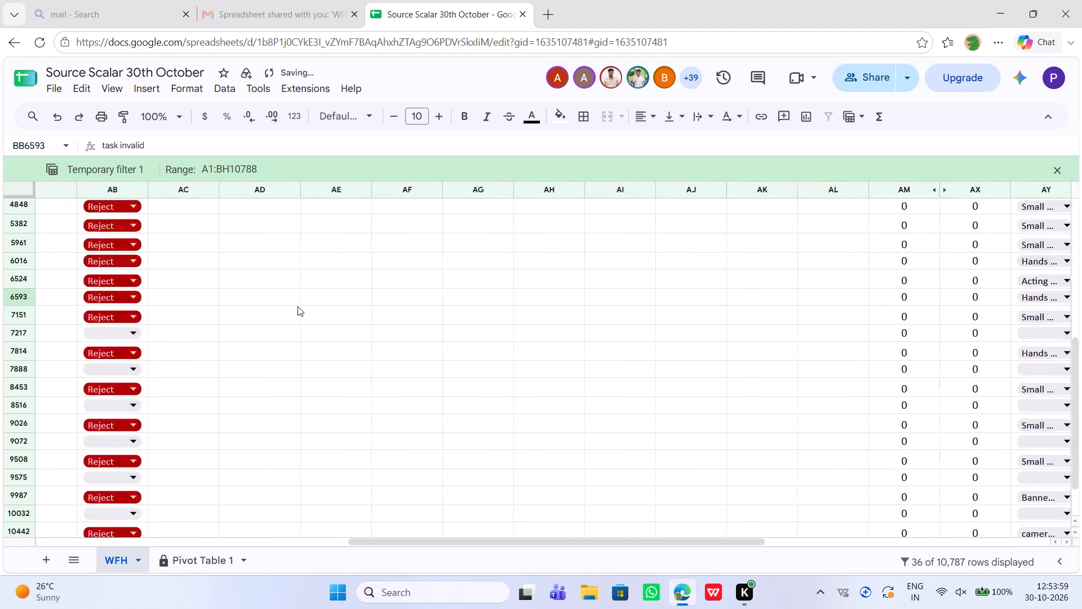
scroll(298, 306, right, 3)
scroll(298, 306, down, 1)
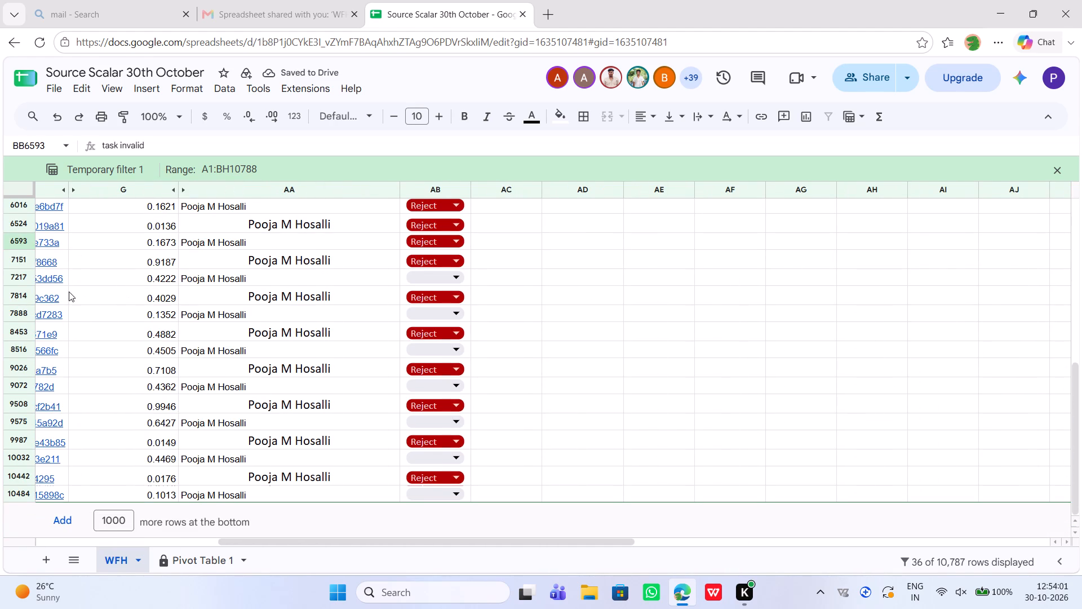
drag(63, 286, 55, 281)
click(55, 281)
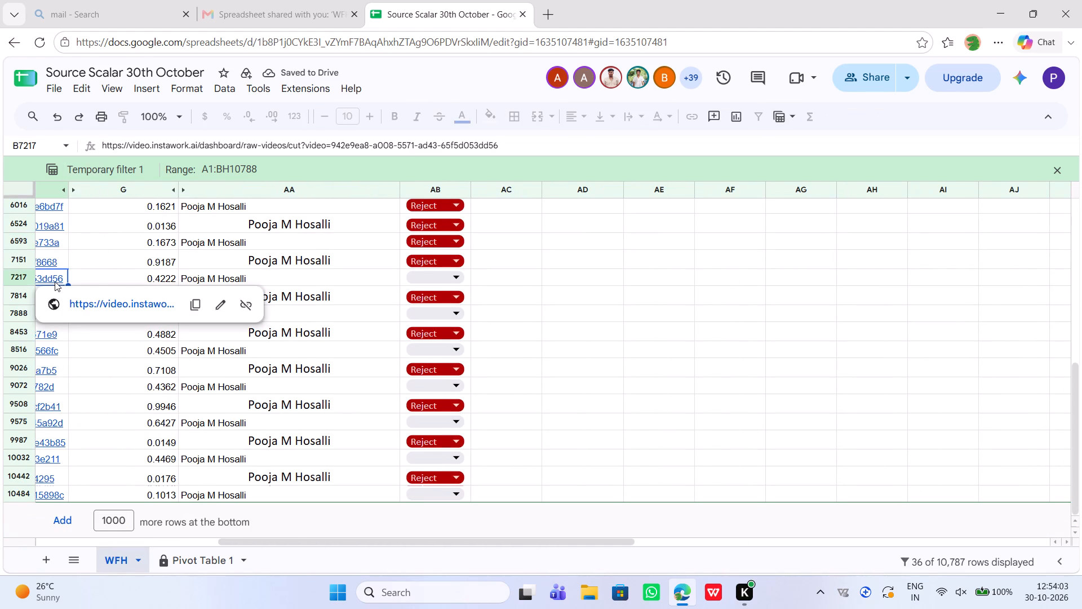
click(89, 298)
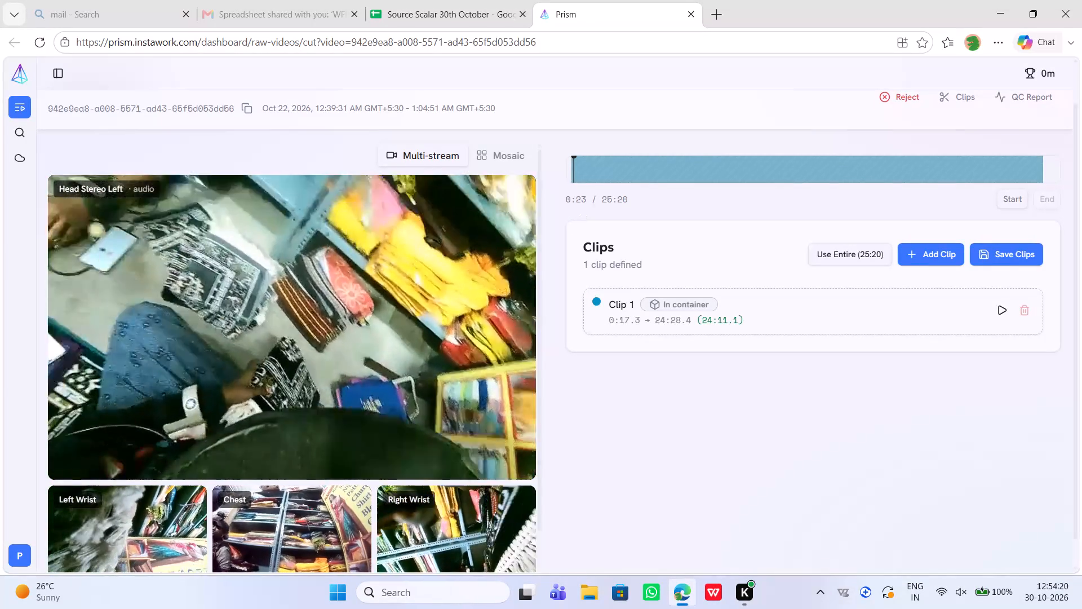
click(606, 180)
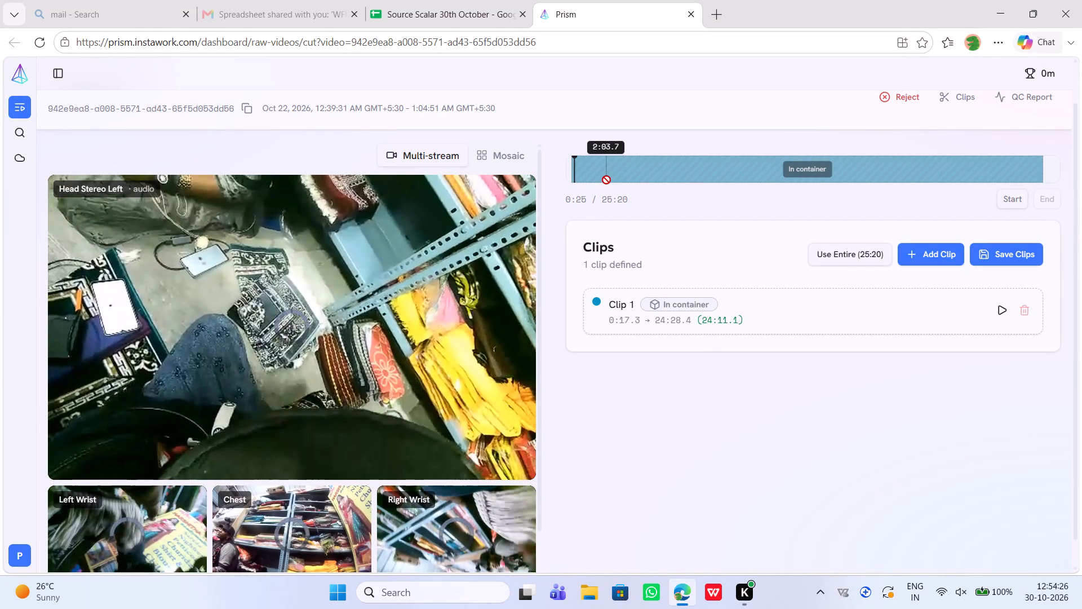
click(885, 166)
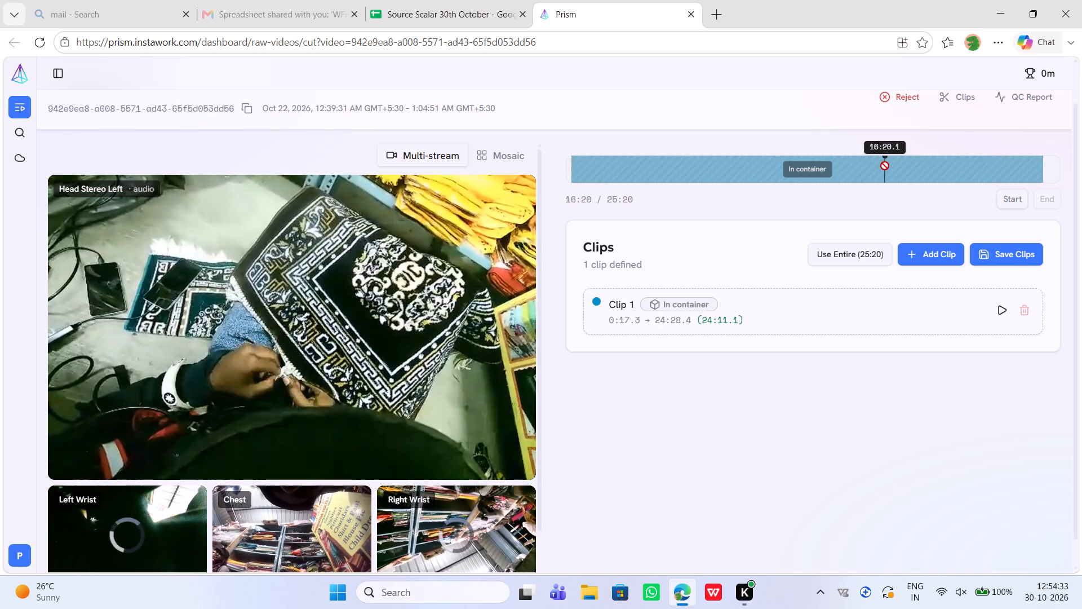
click(943, 204)
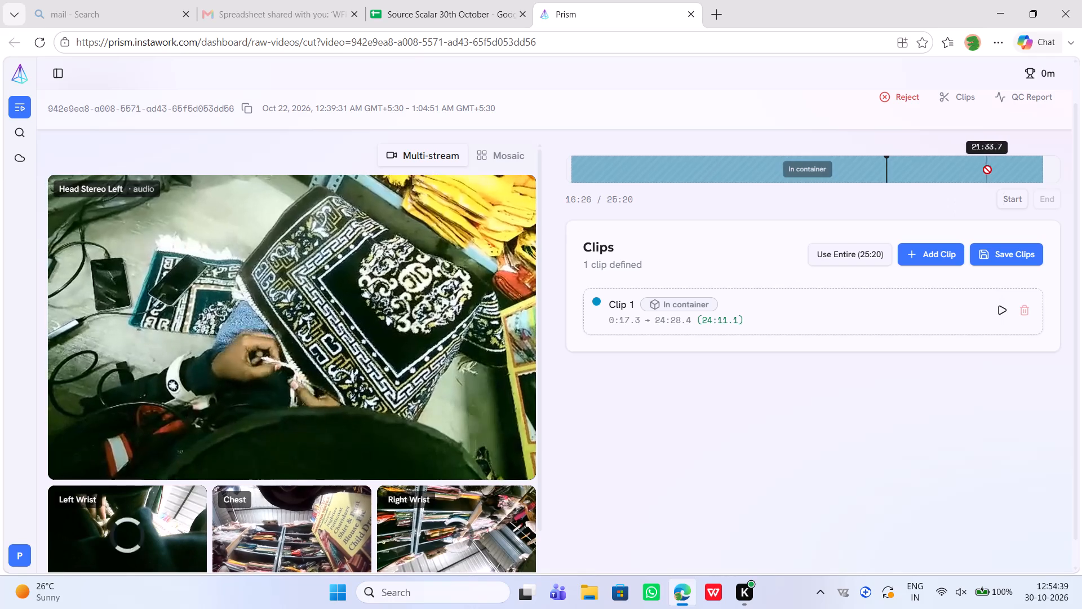
click(987, 170)
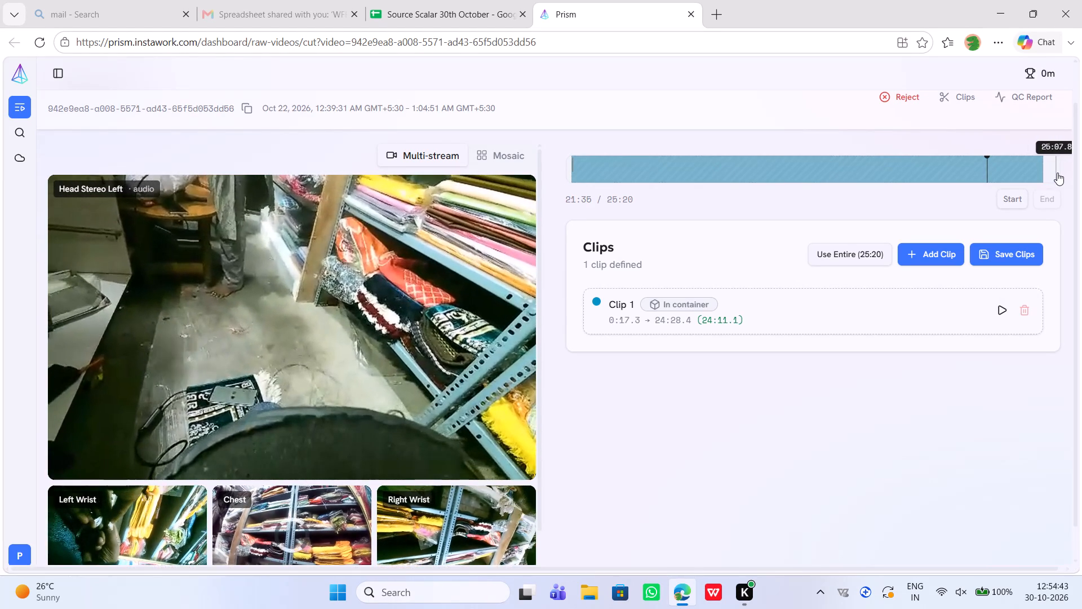
click(1057, 173)
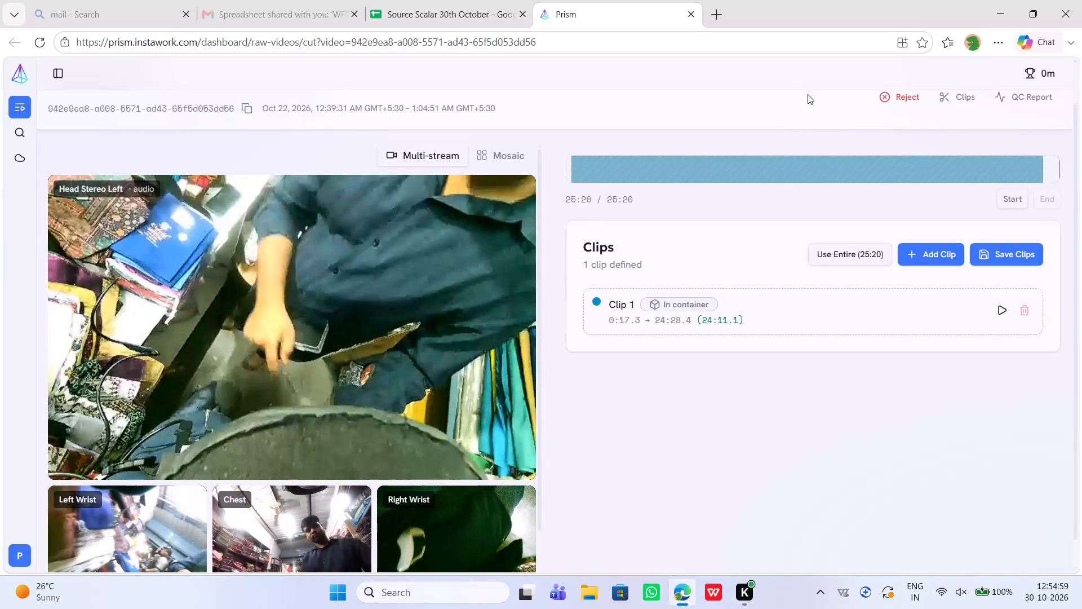
Close the video, return to the WFH sheet and set the Status of row 7217 to Reject.
click(689, 14)
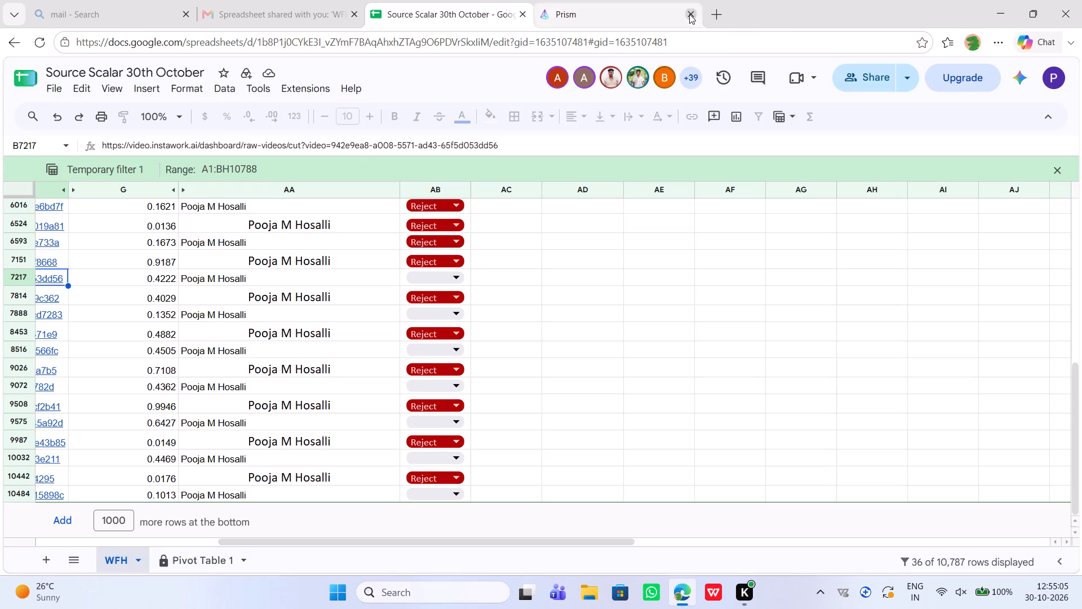
click(453, 276)
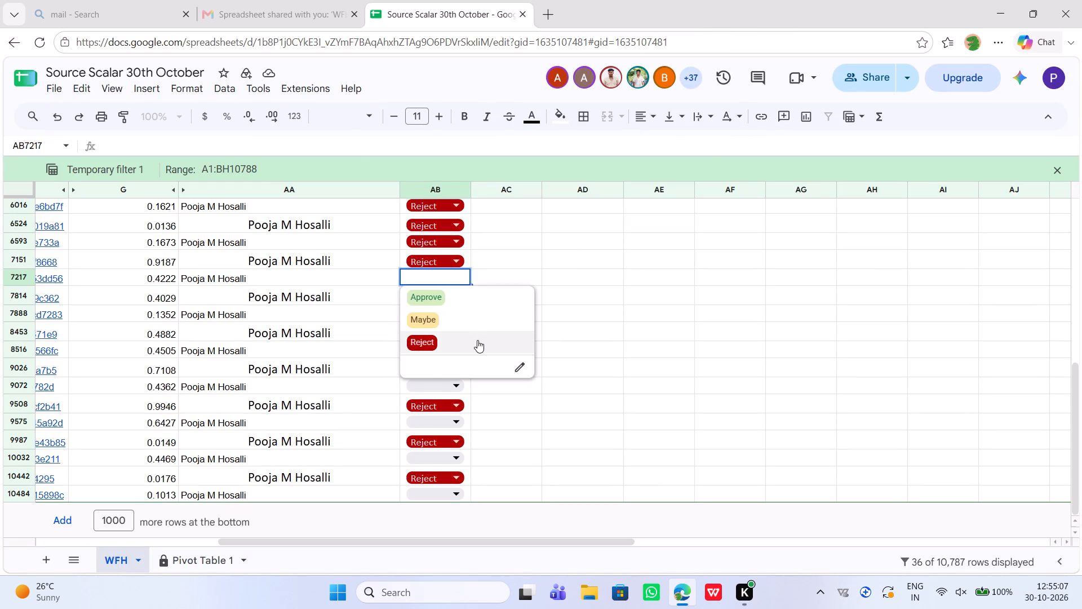
click(477, 340)
Set row 7217's rejection reason in column AY to Hands out of frame and its column BA value to NO.
scroll(596, 356, left, 4)
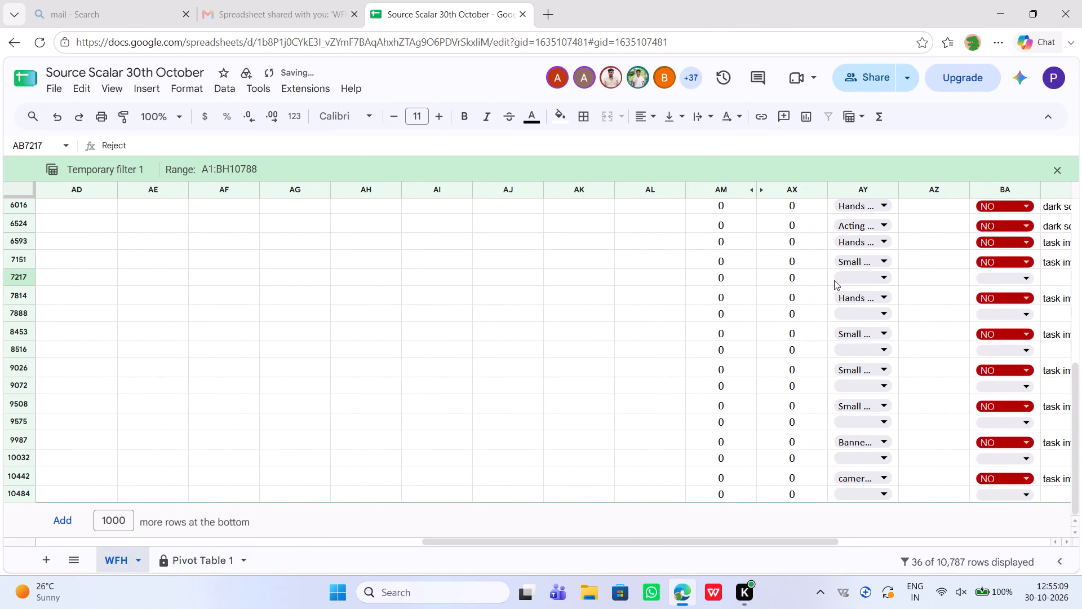
click(854, 273)
click(870, 339)
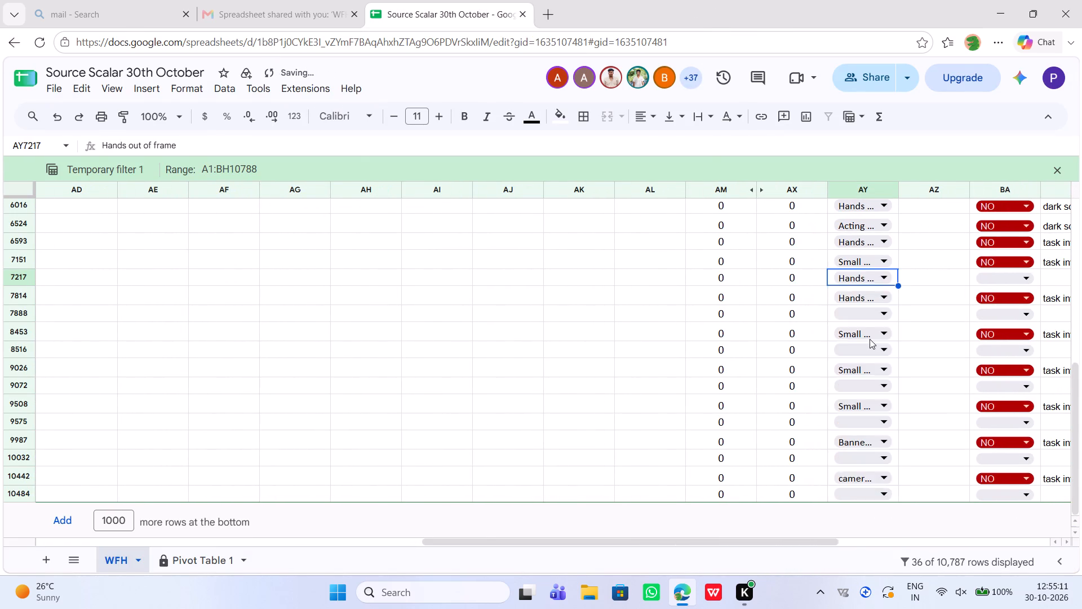
scroll(870, 339, left, 2)
drag(860, 277, 861, 312)
click(861, 312)
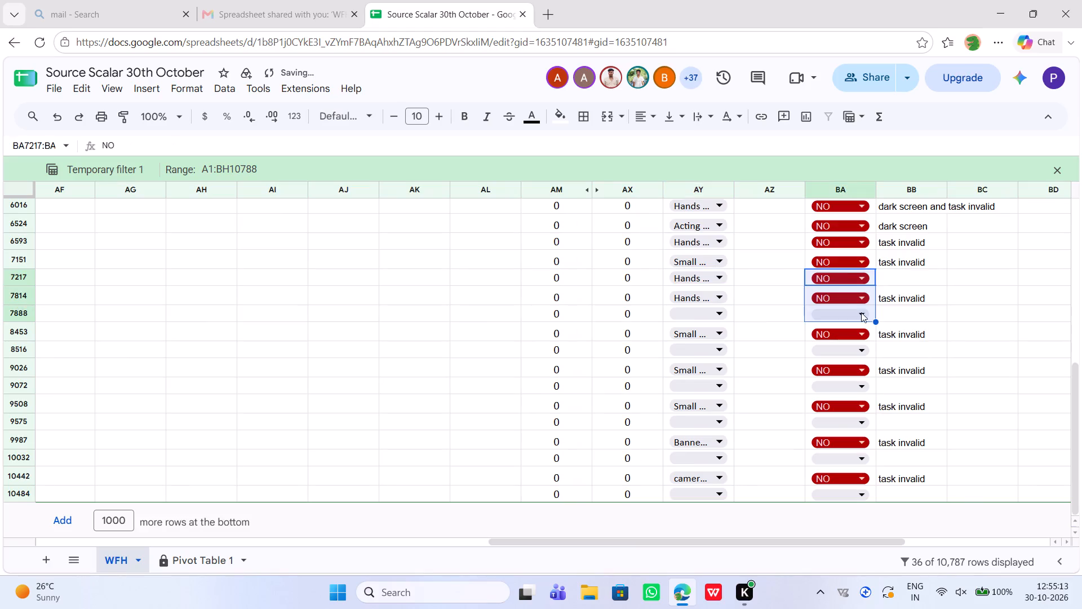
Paste the copied comment "task invalid" into column BB of row 7217.
click(898, 281)
key(ctrl+v)
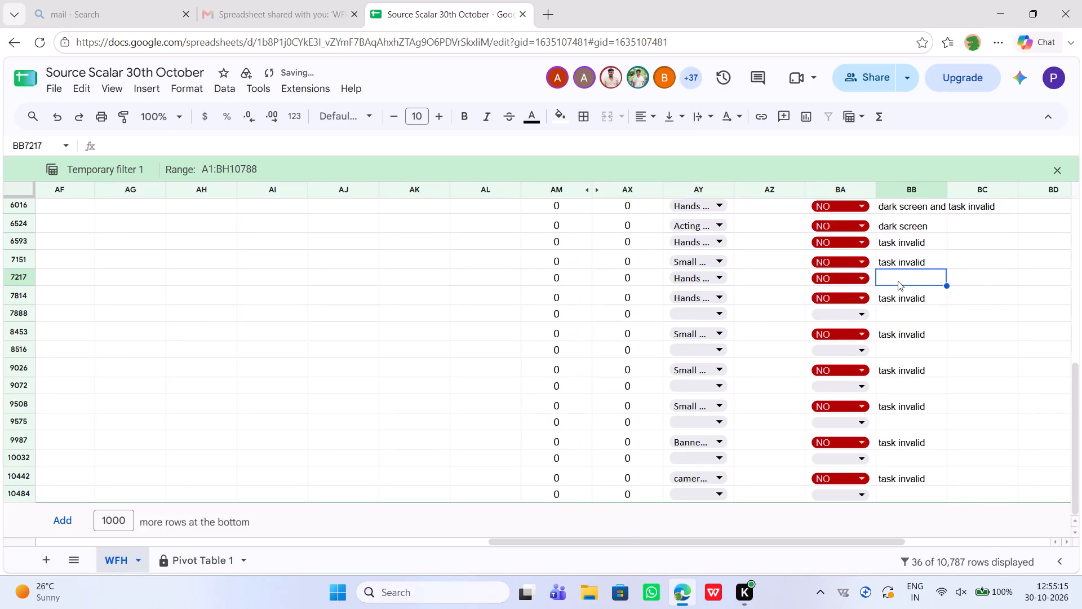
Open the raw video linked in row 7888 and examine its footage at several points through to the end.
scroll(898, 281, right, 4)
scroll(643, 276, right, 1)
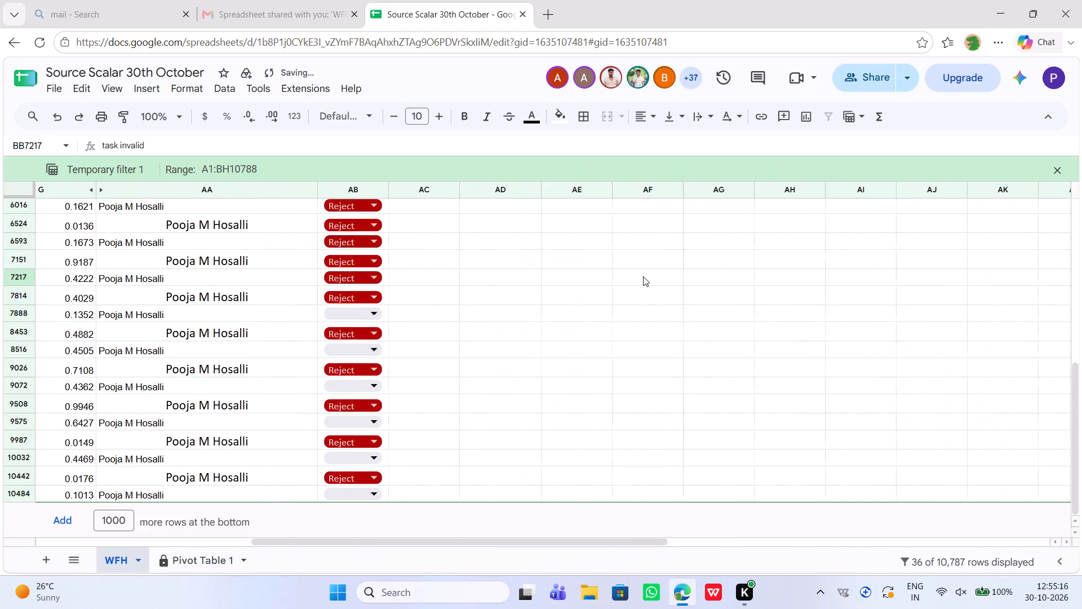
scroll(643, 276, right, 1)
drag(158, 314, 154, 338)
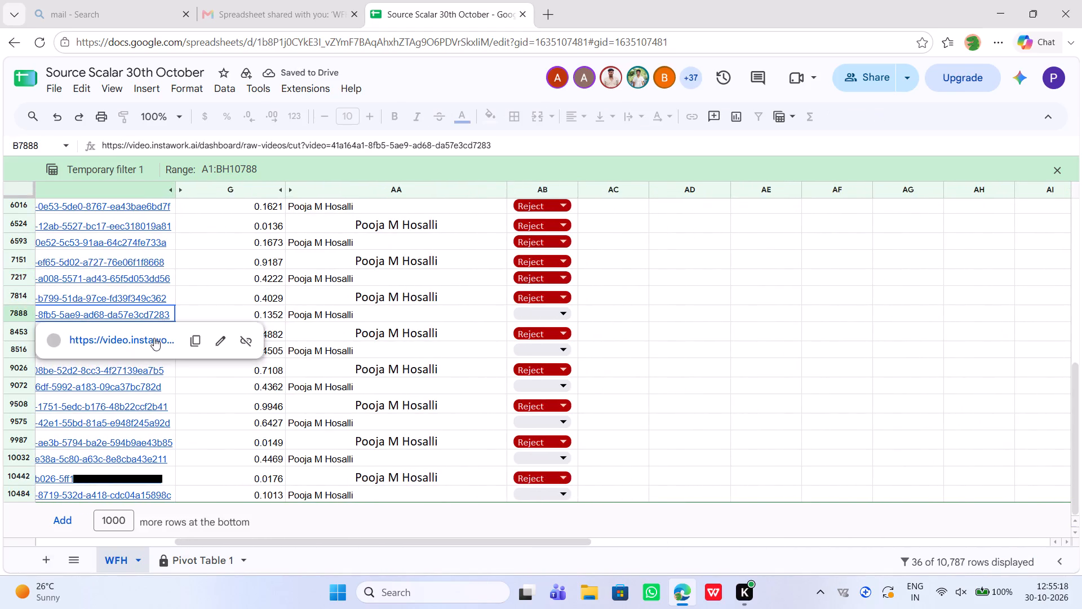
drag(154, 338, 154, 338)
click(154, 338)
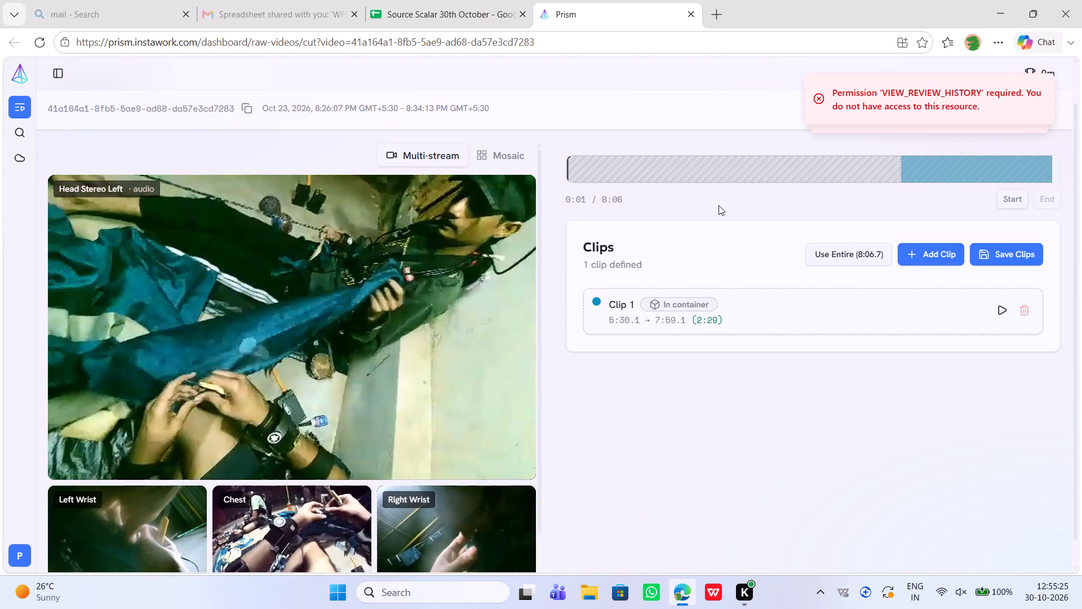
click(761, 179)
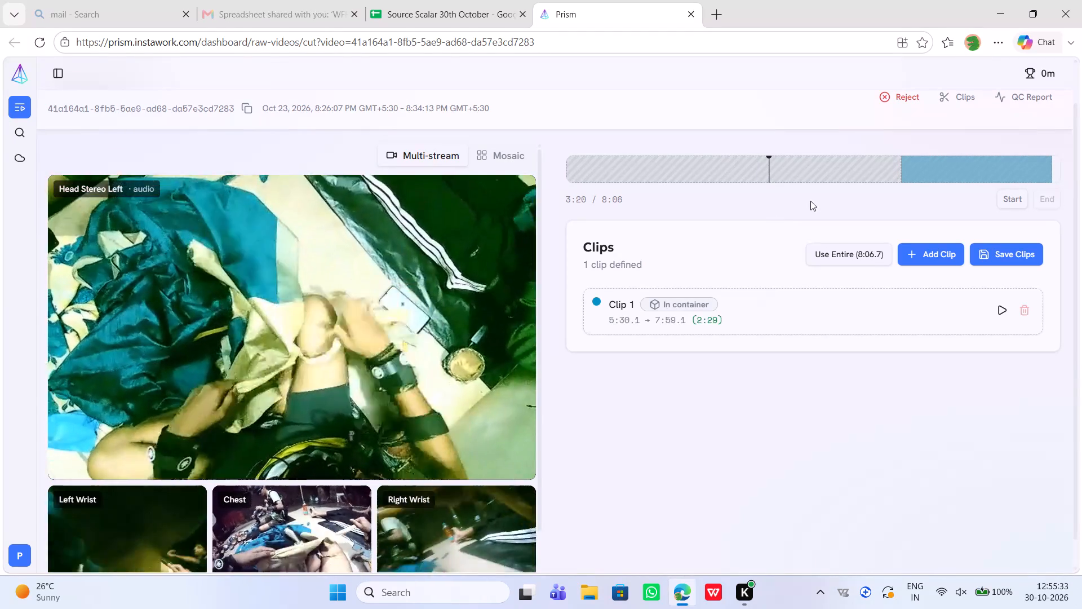
click(848, 176)
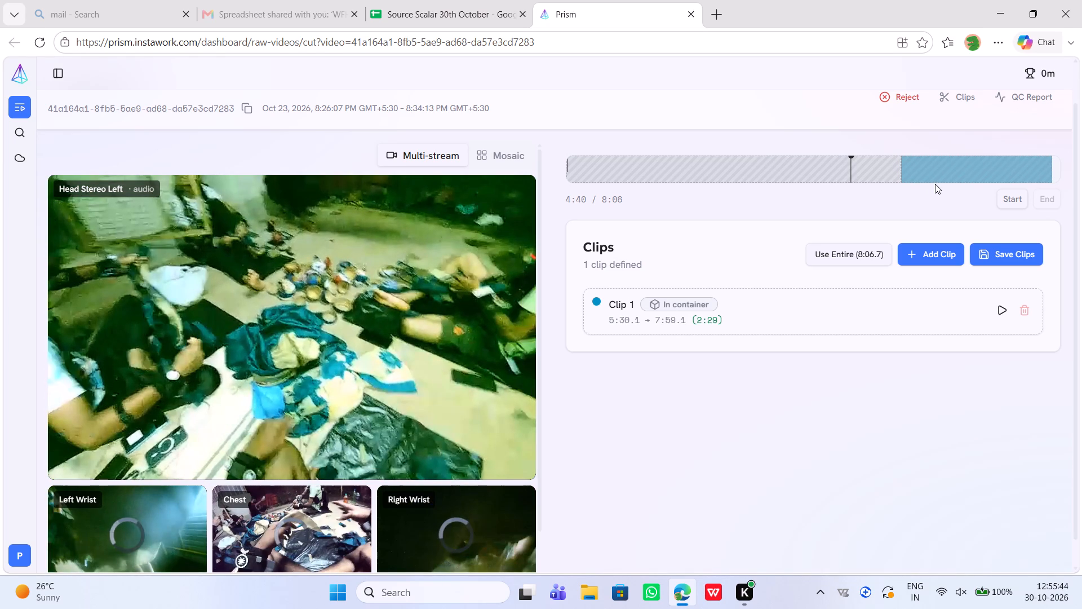
click(967, 169)
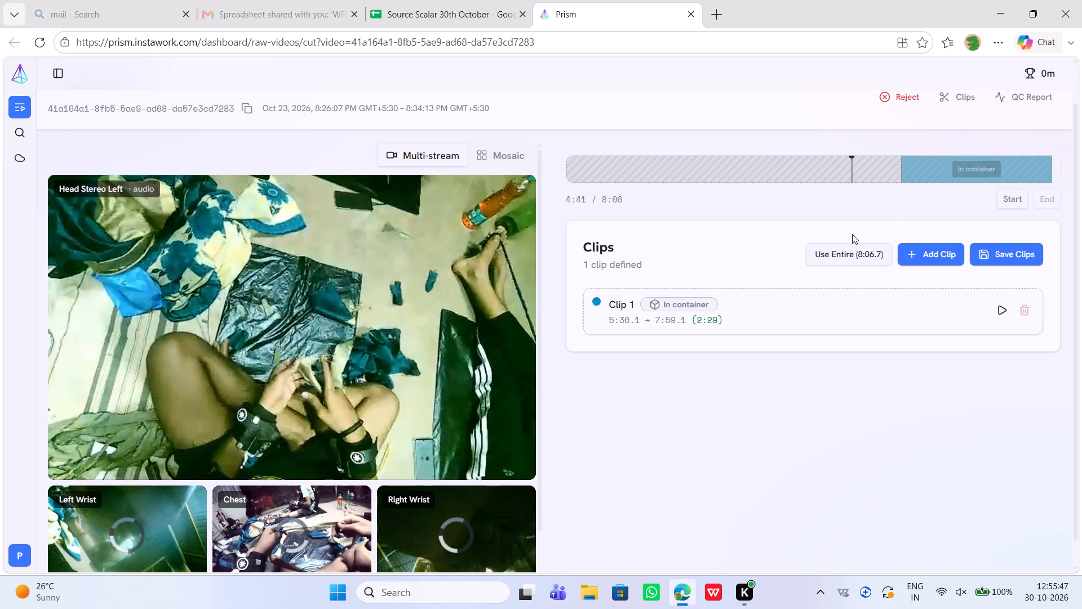
click(852, 234)
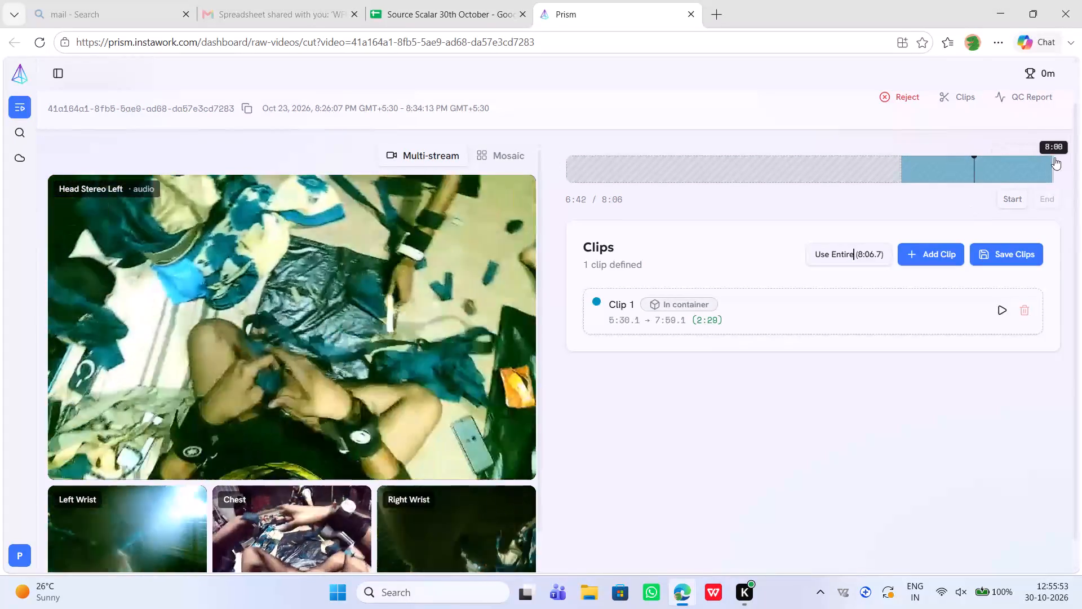
click(1059, 162)
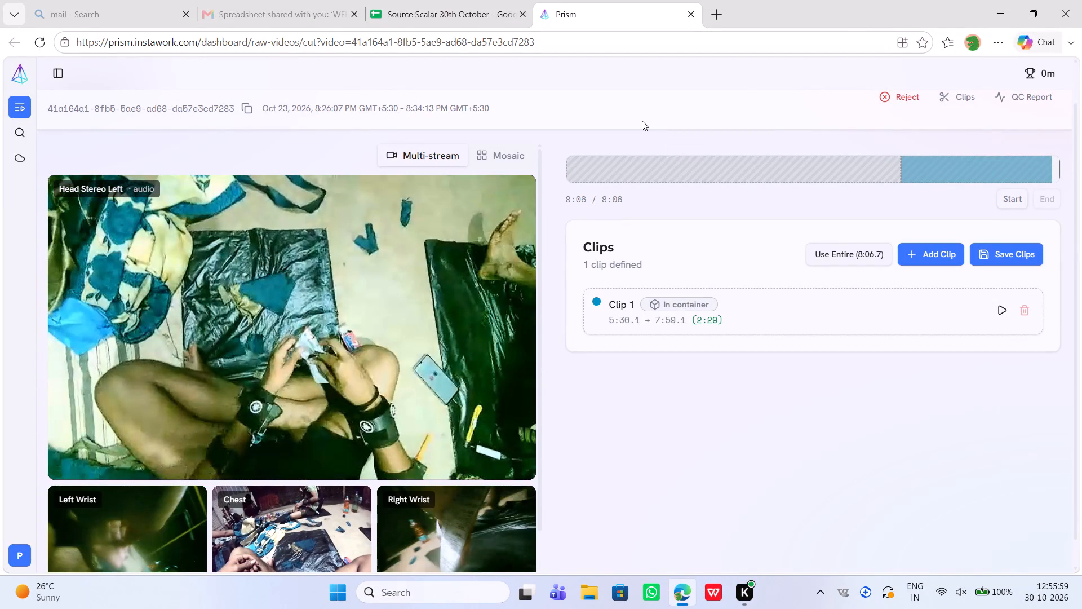
Close the video and set the Status of row 7888 in column AB of the WFH sheet to Reject.
click(691, 12)
double_click(553, 311)
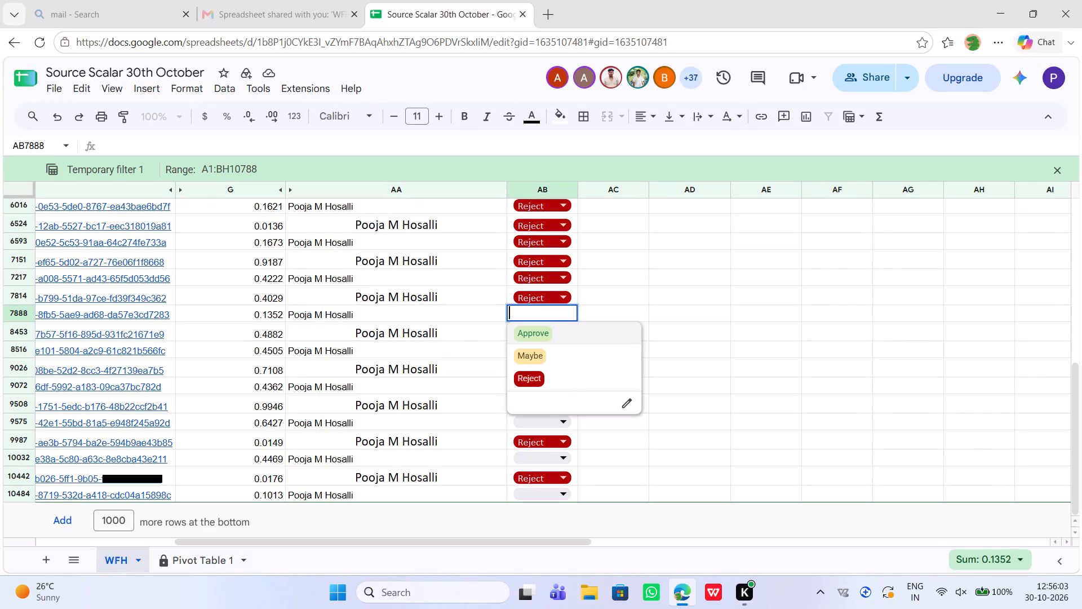
click(580, 370)
Set row 7888's rejection reason in column AY to Small Object Manipulation and its column BA value to NO.
scroll(722, 364, left, 6)
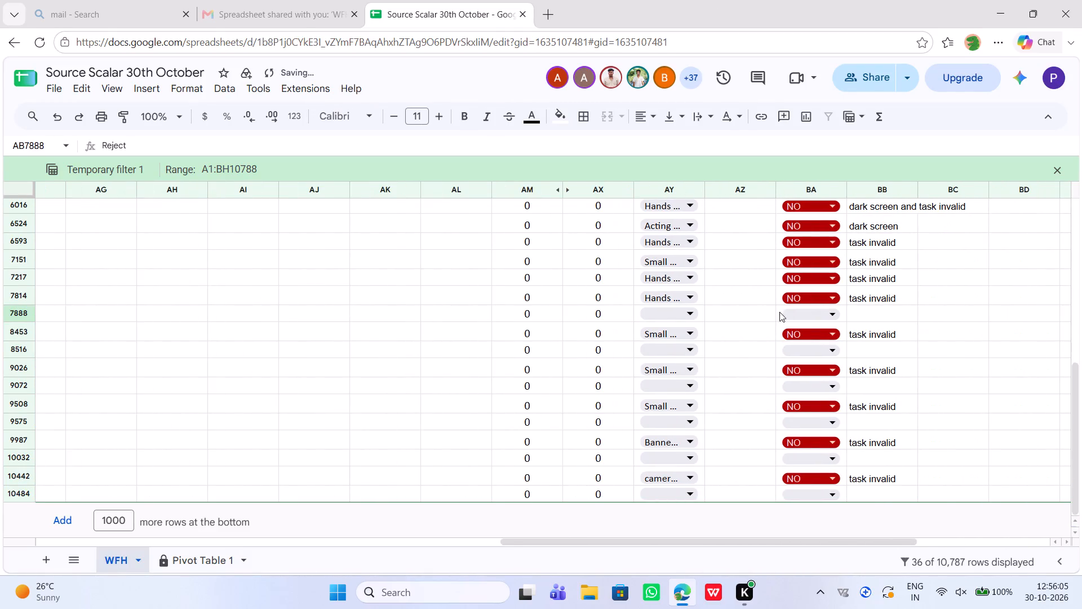
click(673, 315)
click(712, 469)
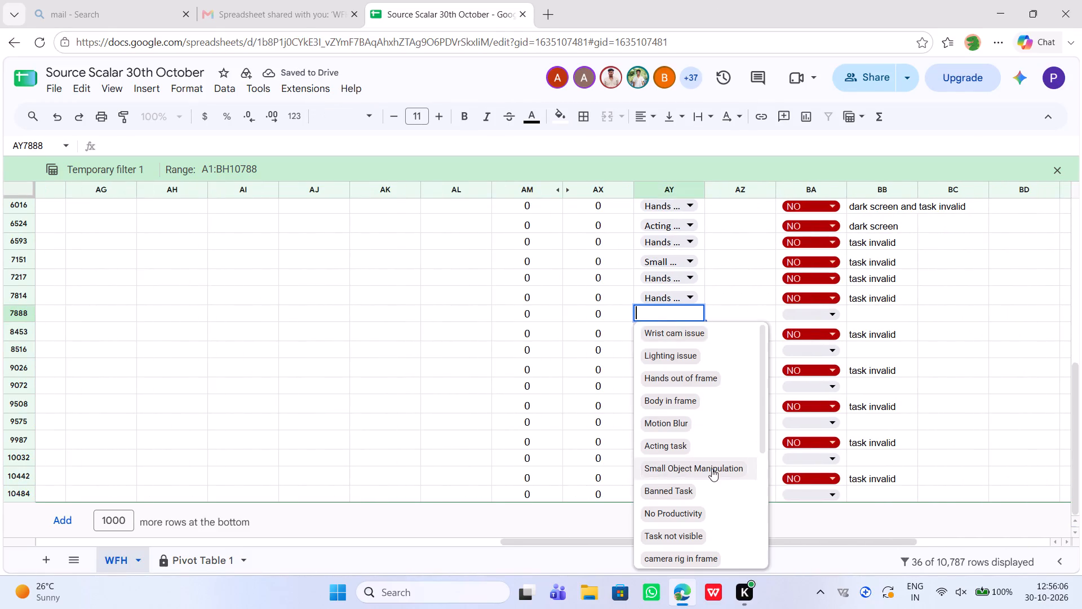
drag(809, 317, 810, 351)
click(810, 351)
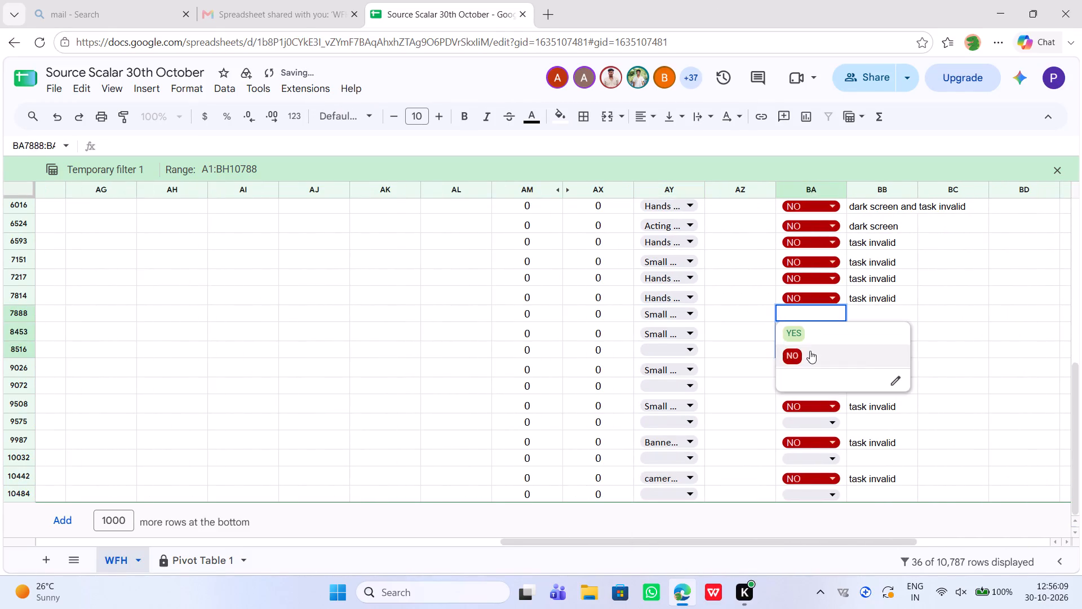
Paste the copied comment "task invalid" into column BB of row 7888.
click(880, 308)
key(ctrl+v)
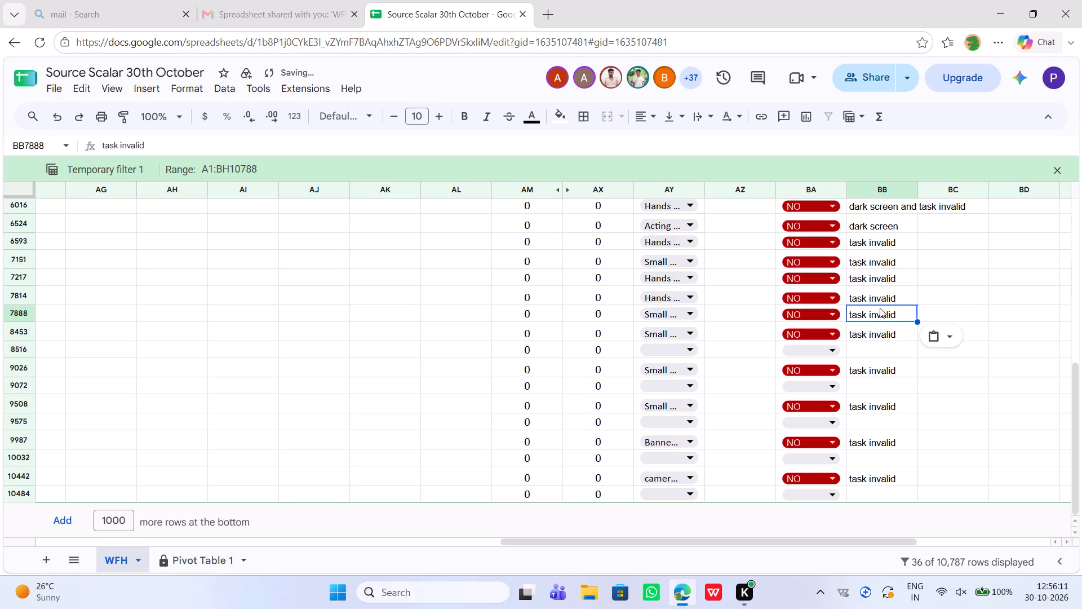
Open the raw video linked in row 8516 and examine its footage at several points through to the end.
scroll(658, 355, right, 5)
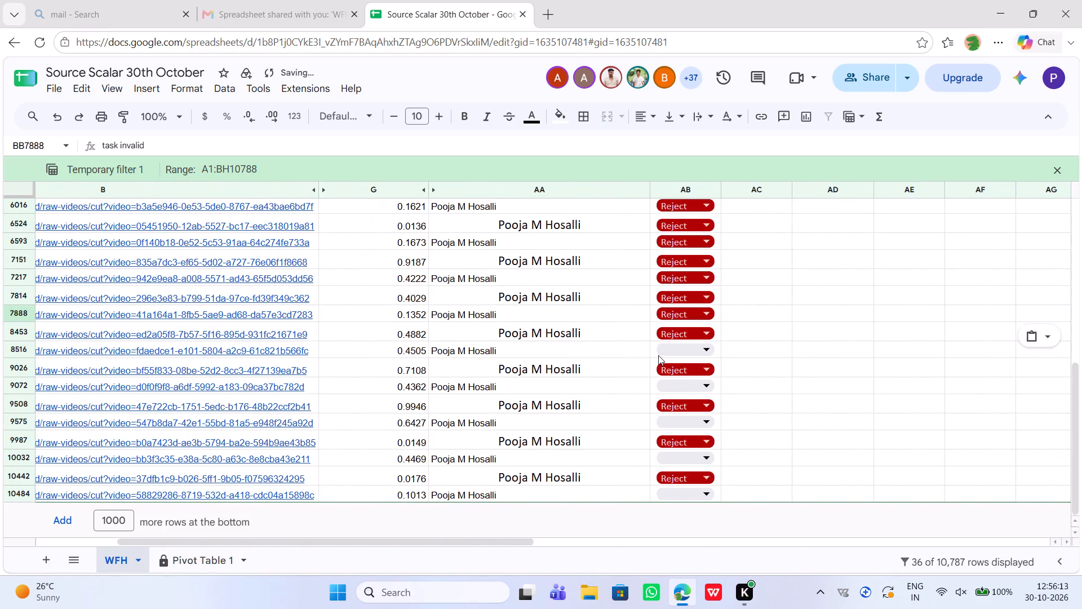
scroll(583, 344, left, 1)
click(203, 351)
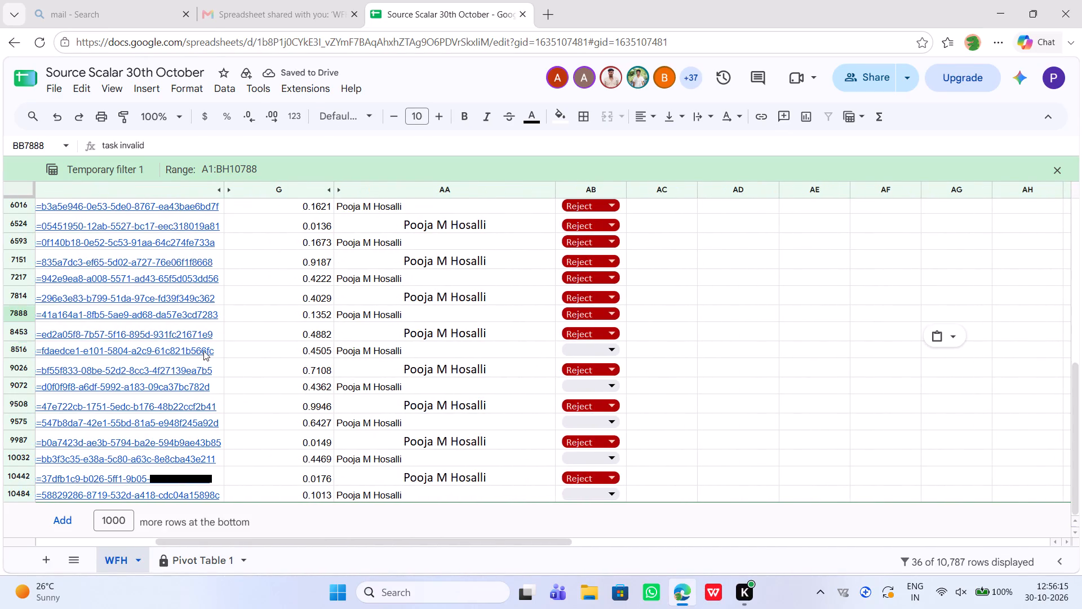
click(160, 374)
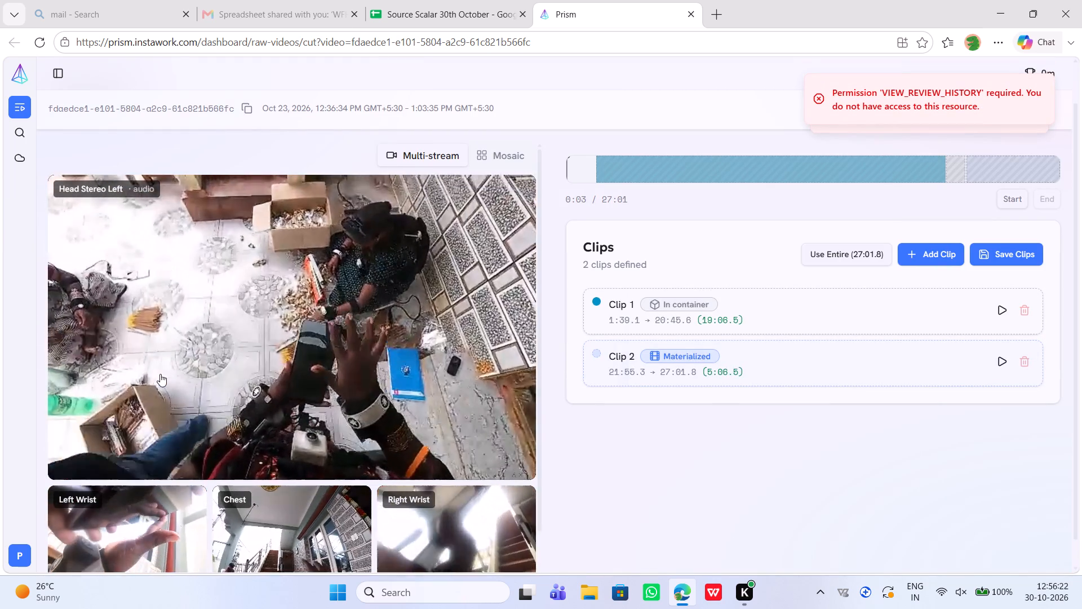
click(842, 175)
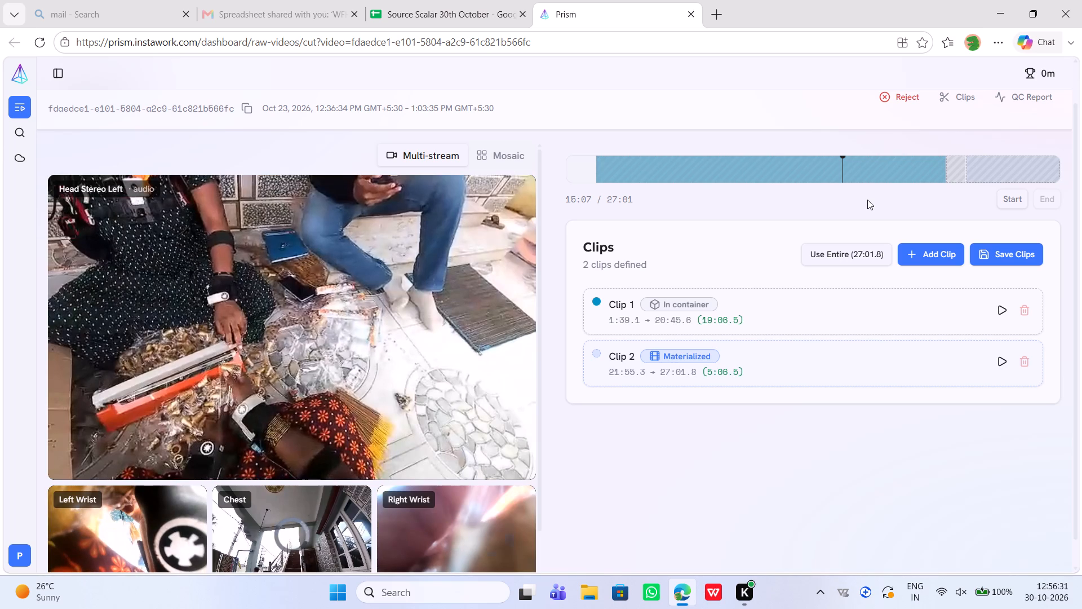
click(521, 244)
scroll(539, 134, down, 2)
scroll(402, 245, down, 1)
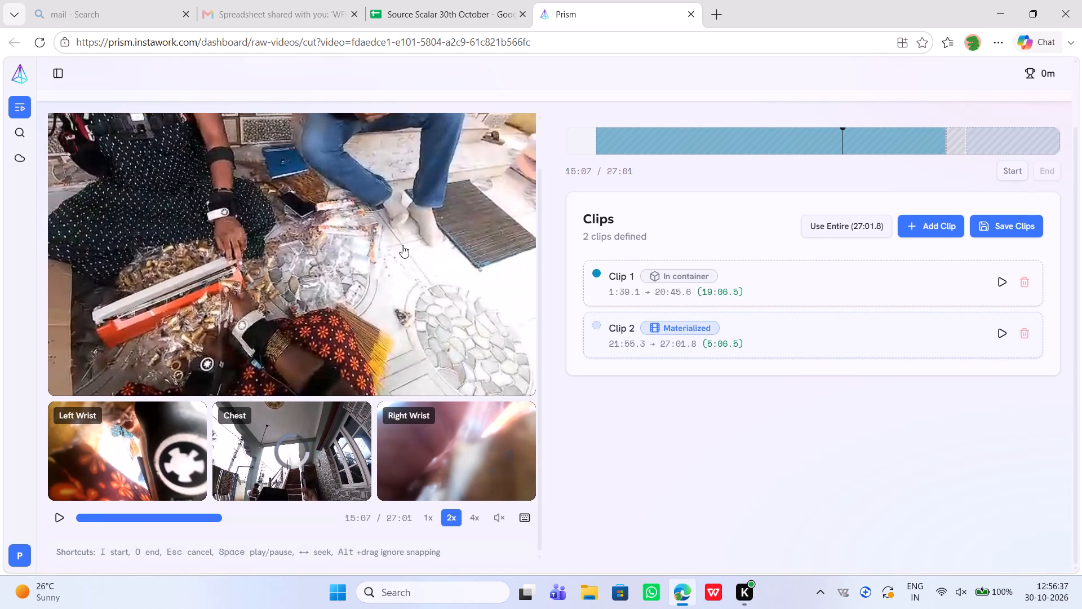
click(402, 245)
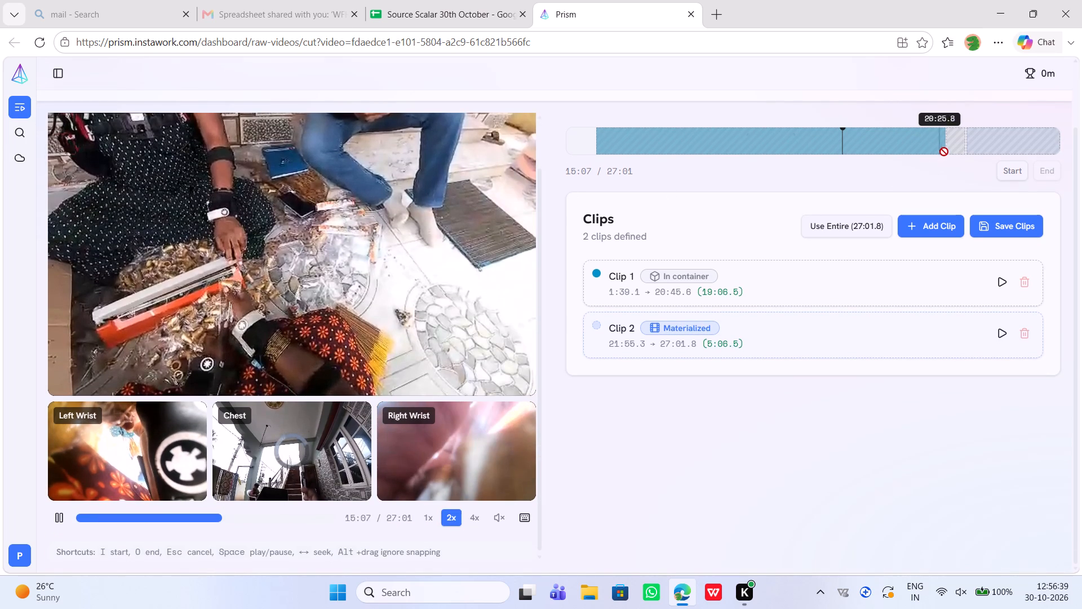
click(944, 151)
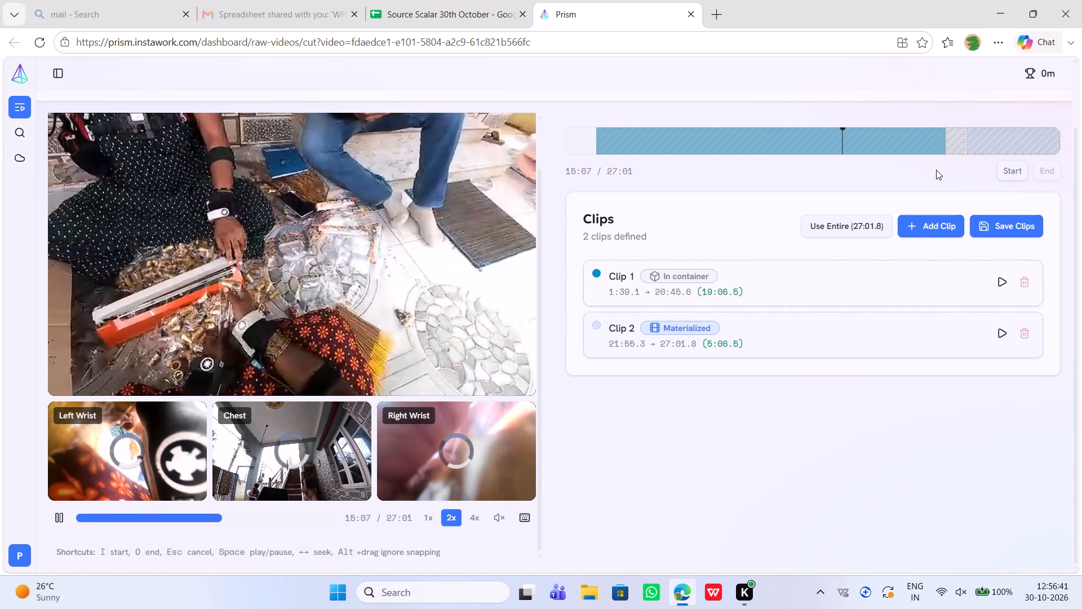
click(1050, 141)
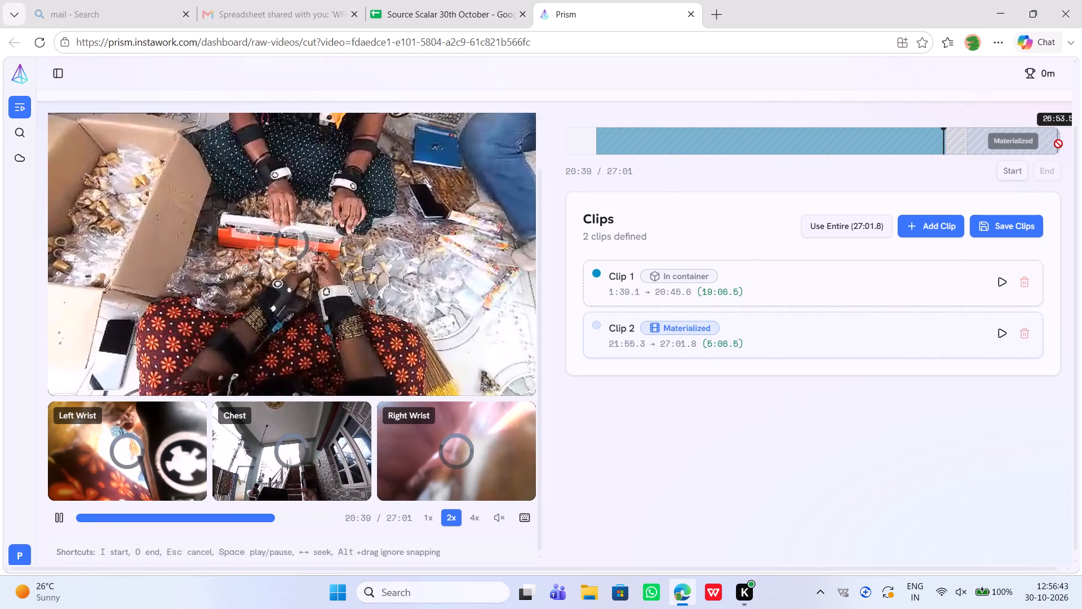
click(1059, 144)
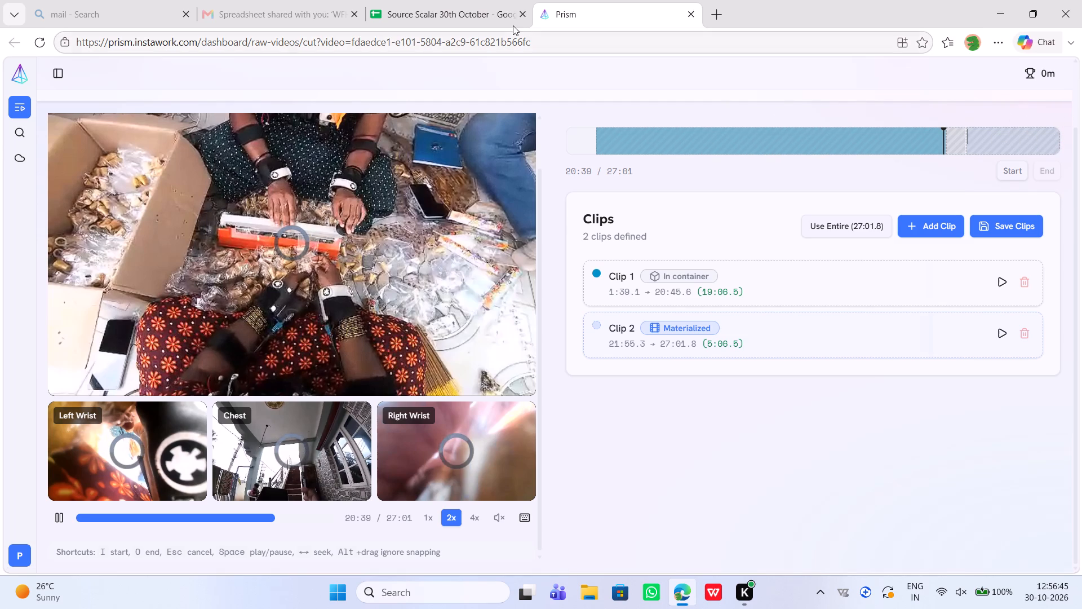
Return to the WFH sheet, leaving the video open, and set the Status of row 8516 to Reject.
click(511, 24)
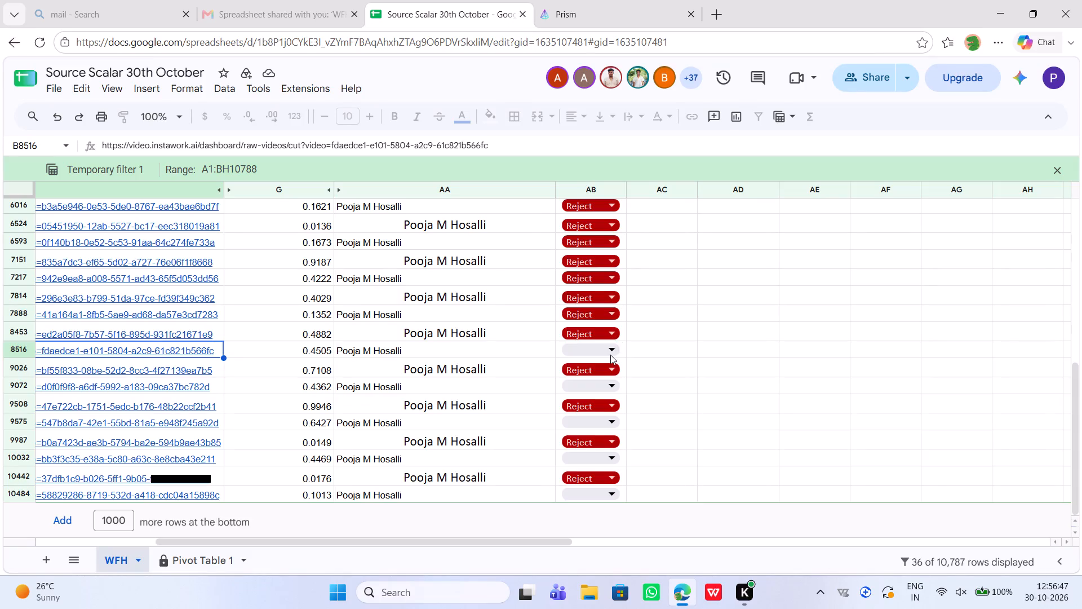
click(610, 355)
click(625, 414)
Set row 8516's rejection reason in column AY to Small Object Manipulation and its column BA value to NO.
scroll(700, 412, left, 3)
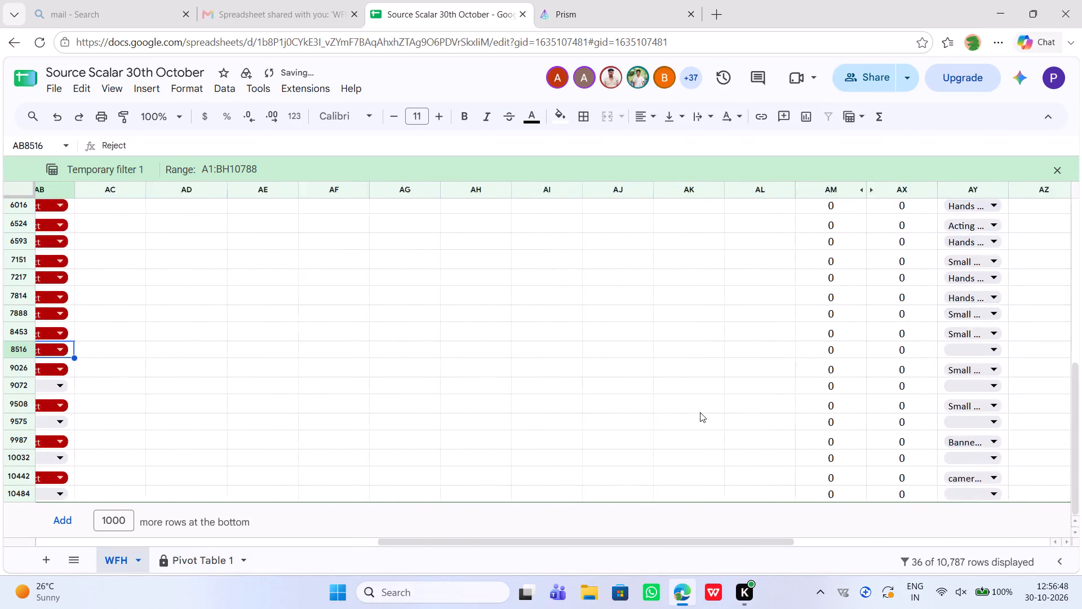
drag(750, 351, 777, 514)
click(777, 514)
drag(879, 354, 887, 382)
click(887, 382)
Paste the copied comment "task invalid" into column BB of row 8516.
click(963, 348)
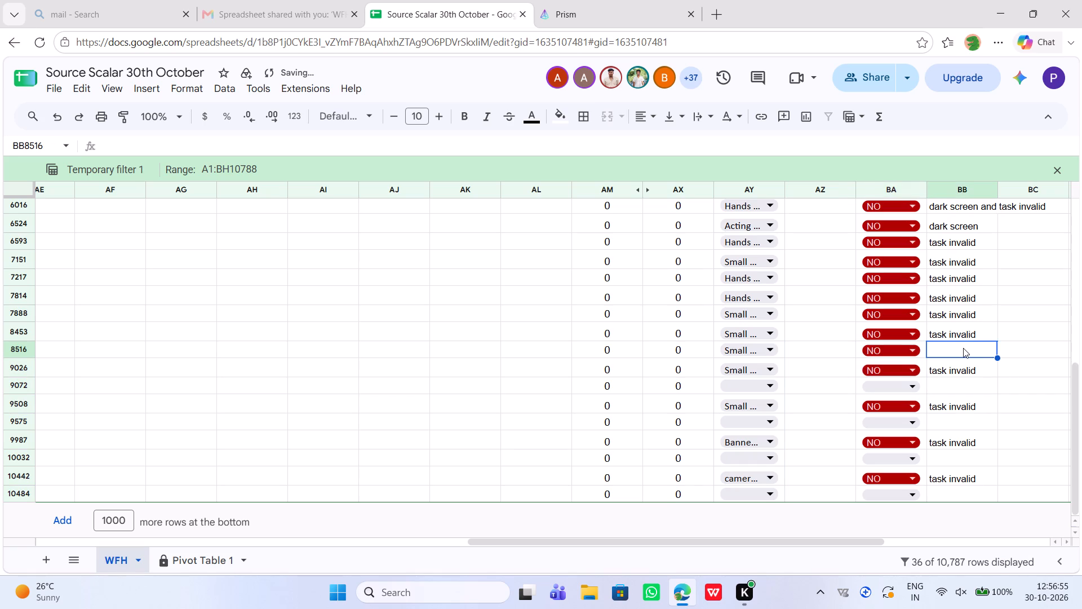
key(ctrl+v)
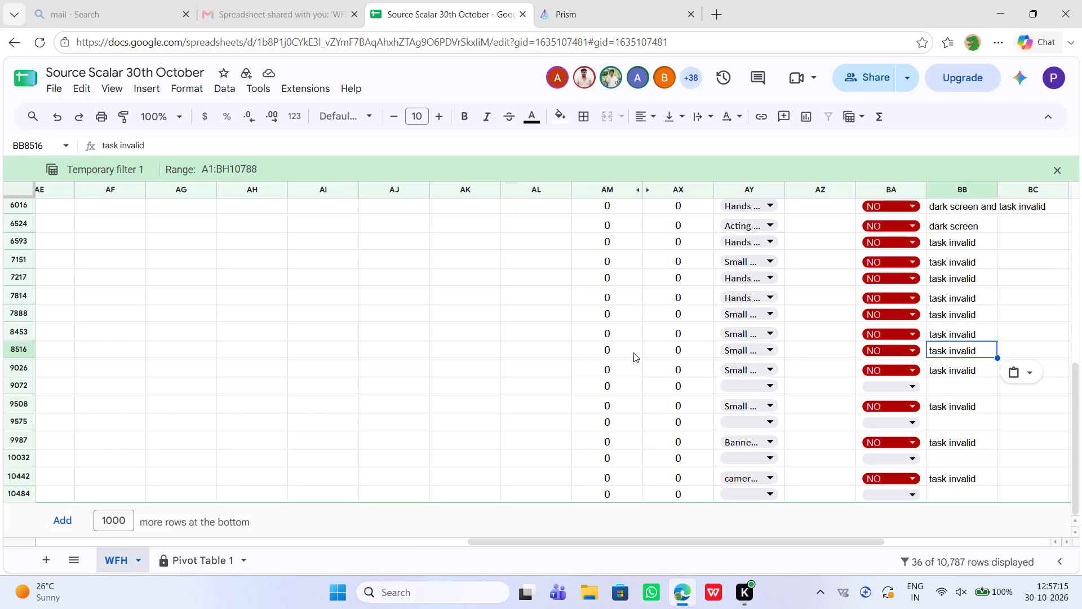
Go back to row 8516's open video in Prism, check its final footage and close it.
scroll(633, 352, right, 6)
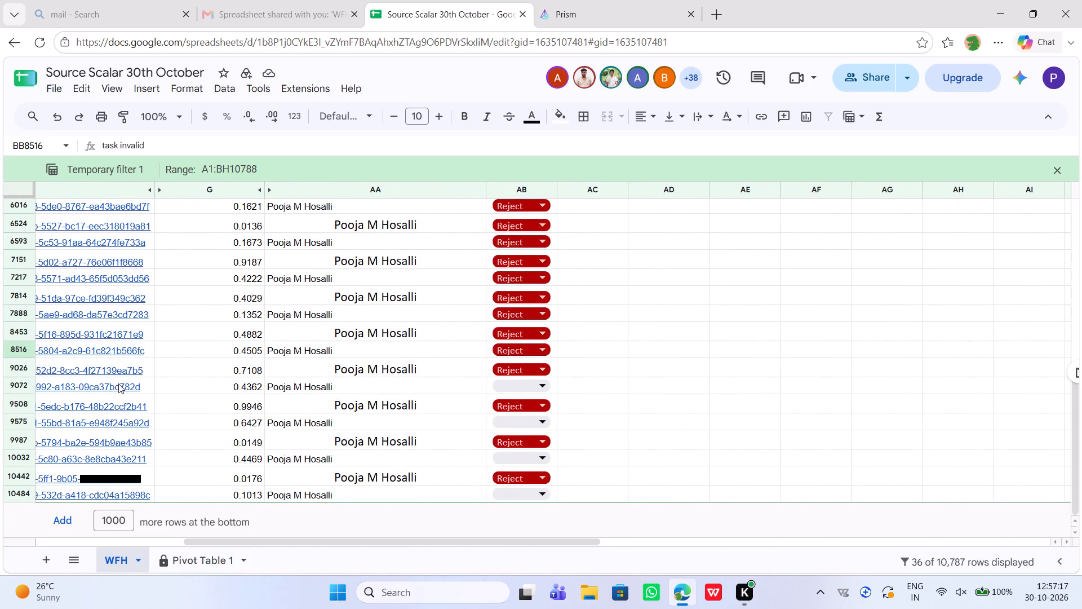
drag(125, 382, 486, 233)
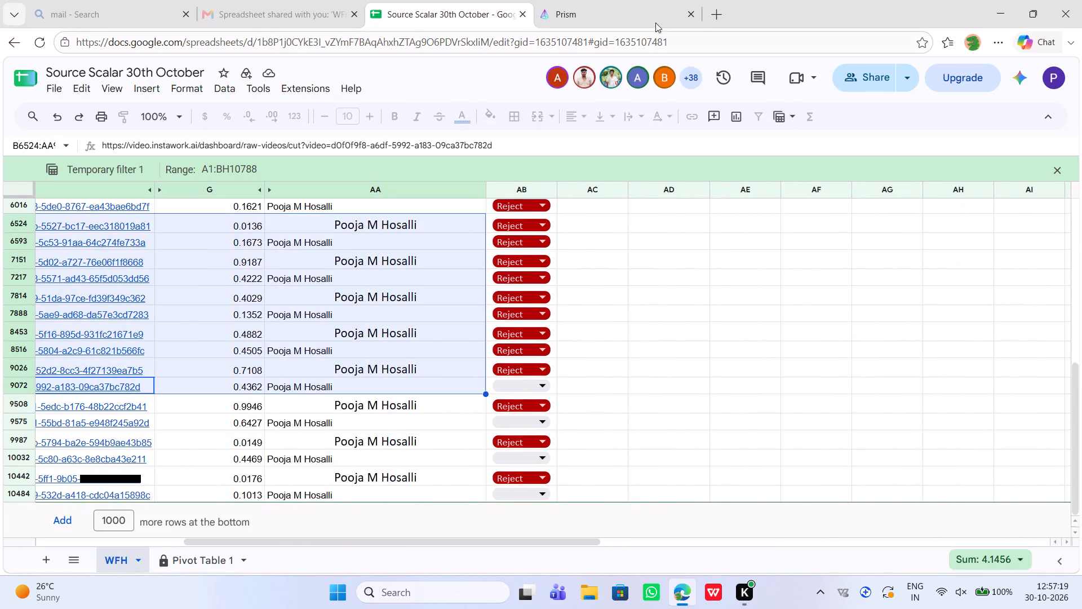
click(658, 15)
click(505, 154)
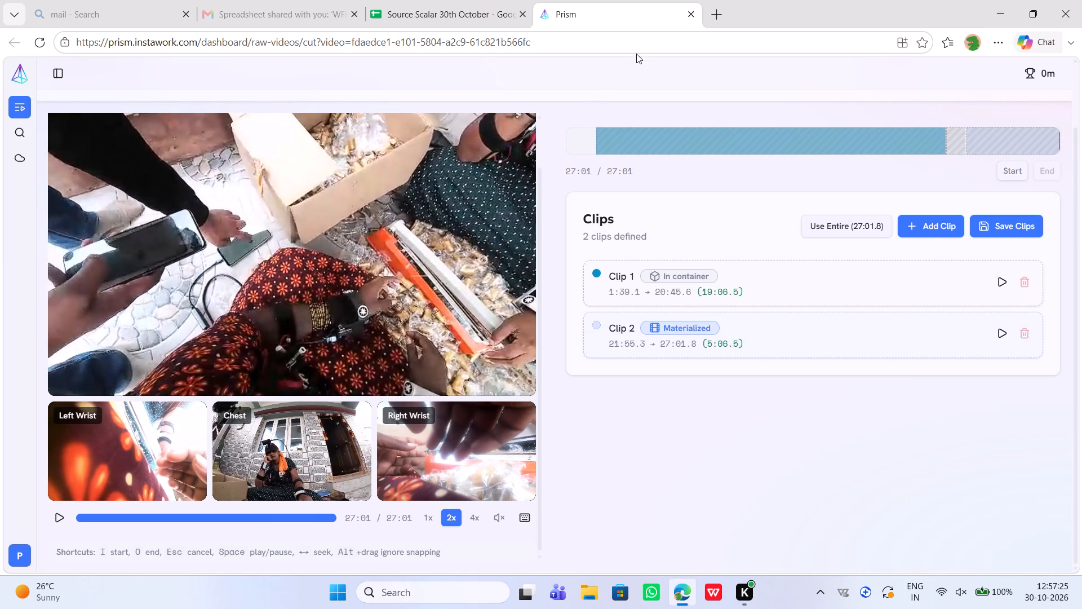
click(697, 10)
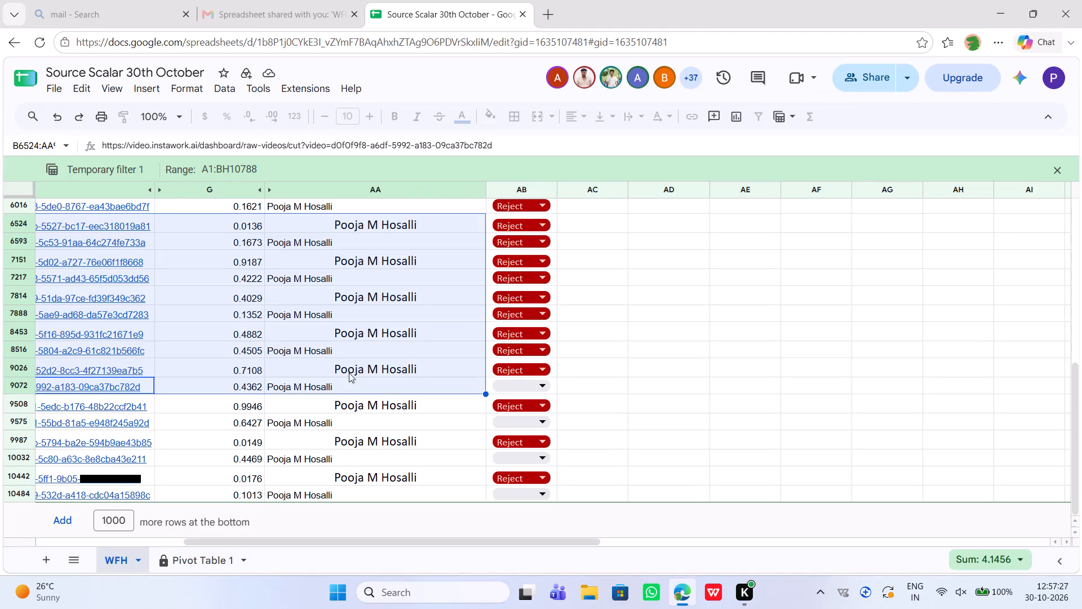
Open the raw video linked in row 9072 and examine its footage past the middle and near the end.
double_click(139, 385)
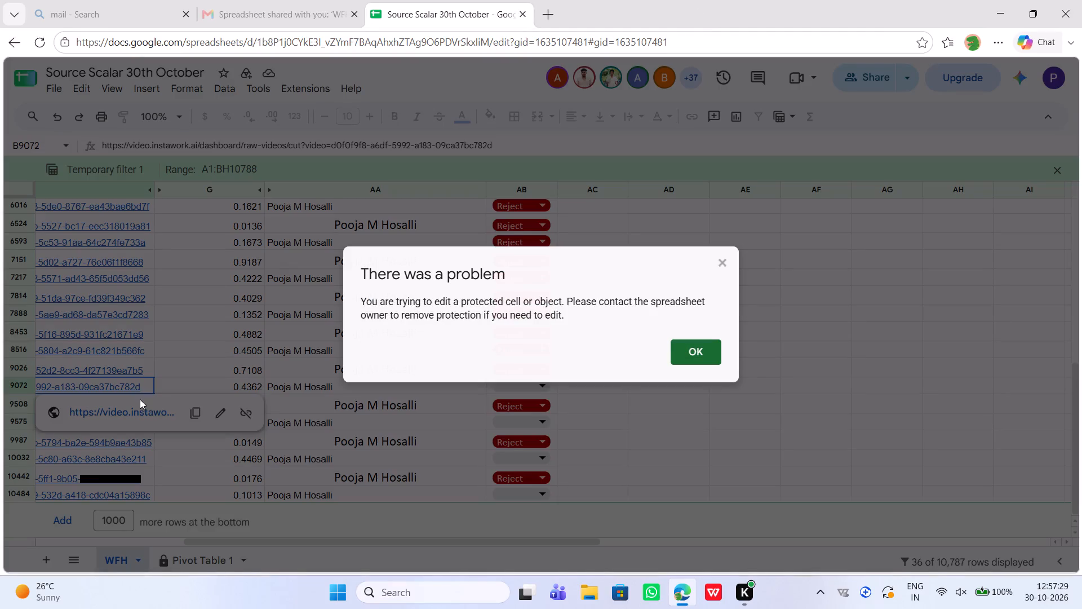
click(725, 259)
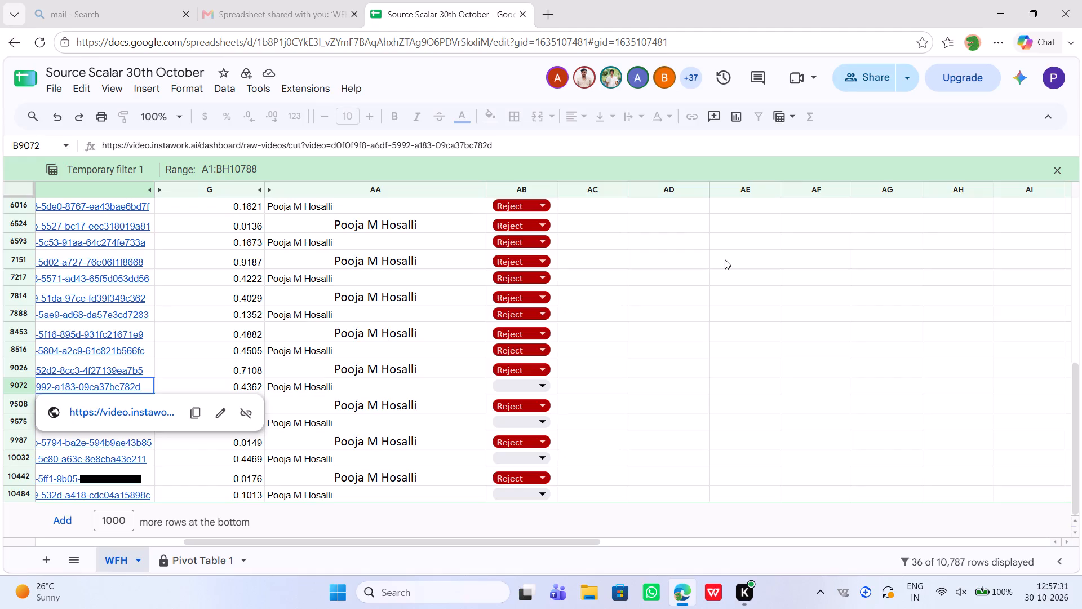
click(127, 408)
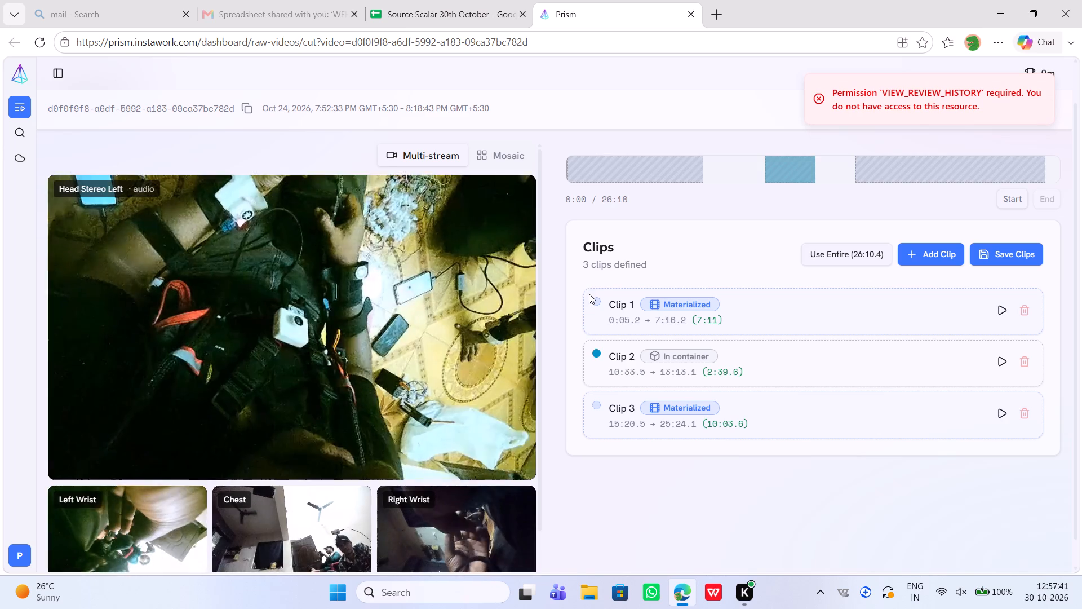
click(842, 181)
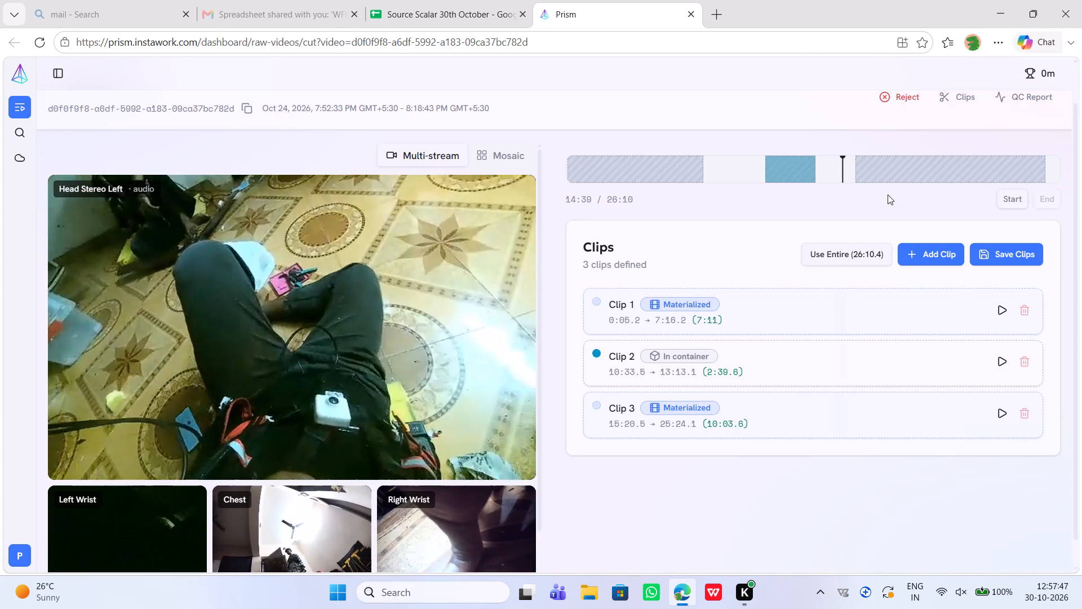
click(1057, 180)
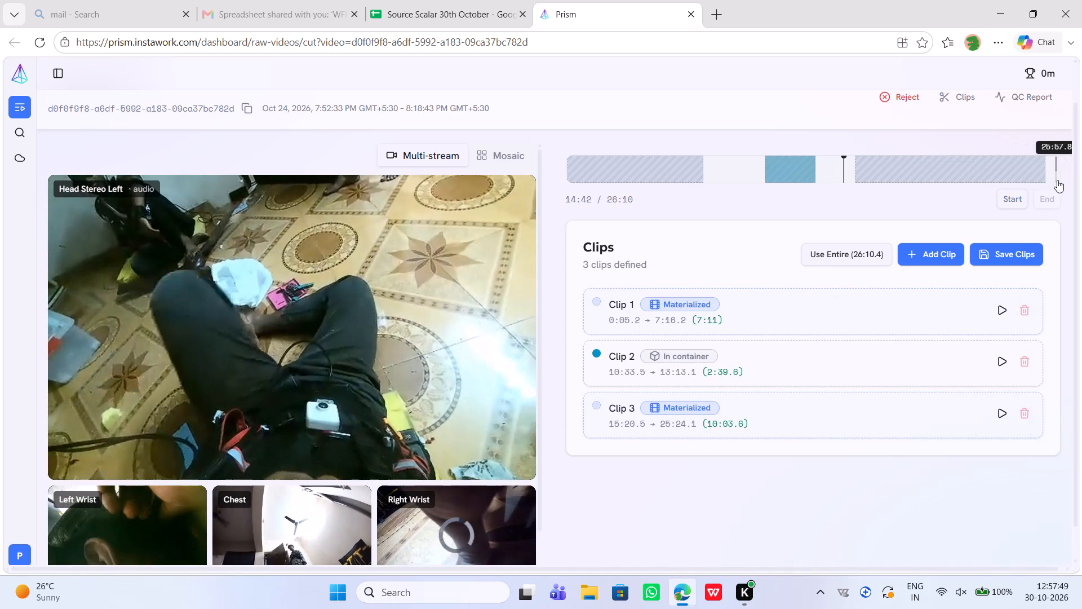
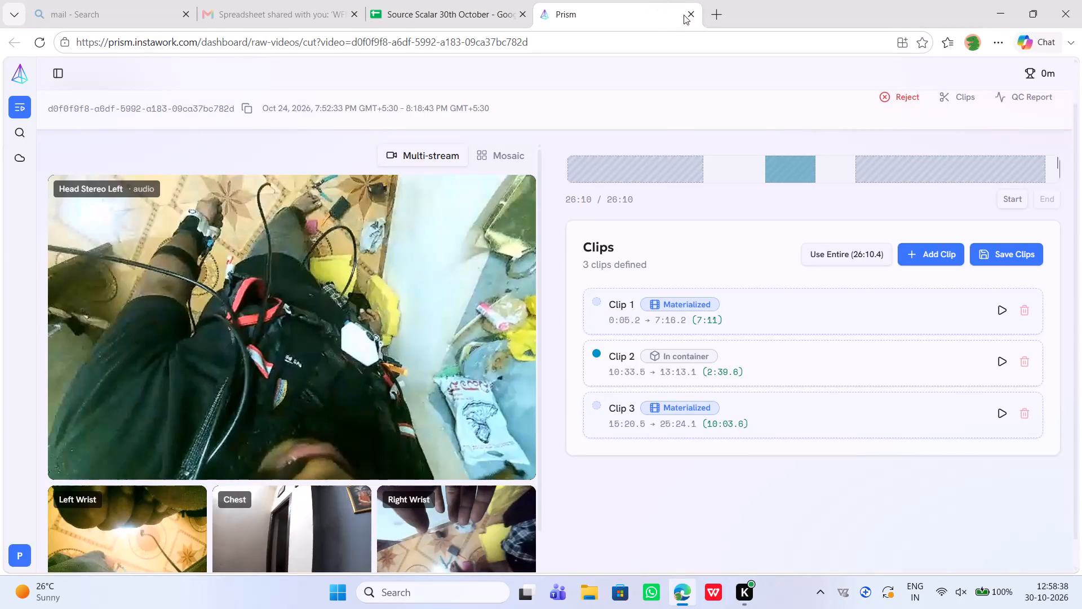
Close row 9072's raw video and set the row's status in column AB of the WFH sheet to Reject.
click(690, 15)
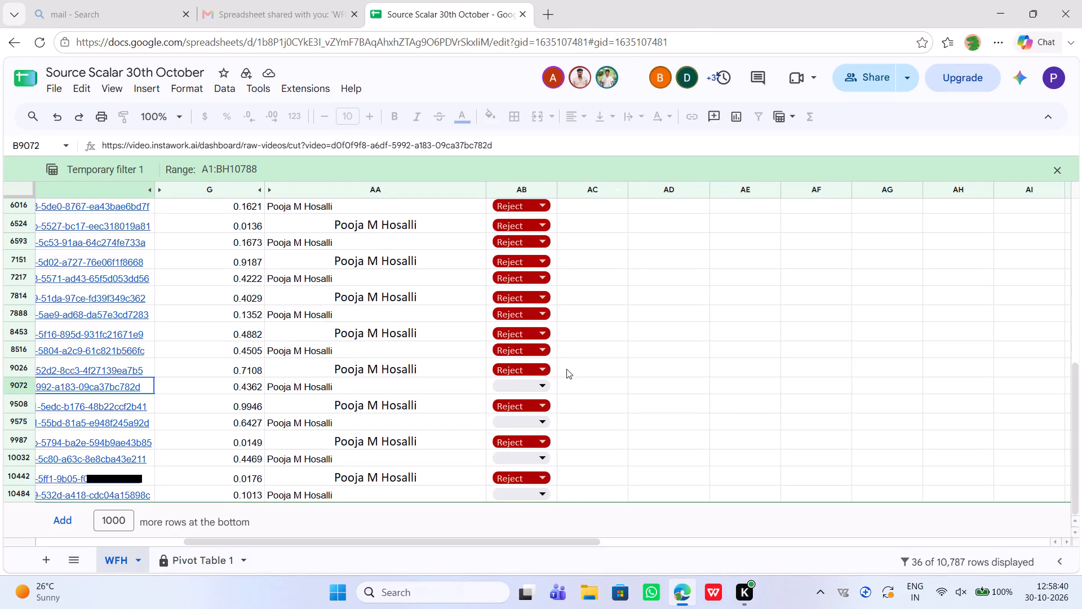
click(543, 387)
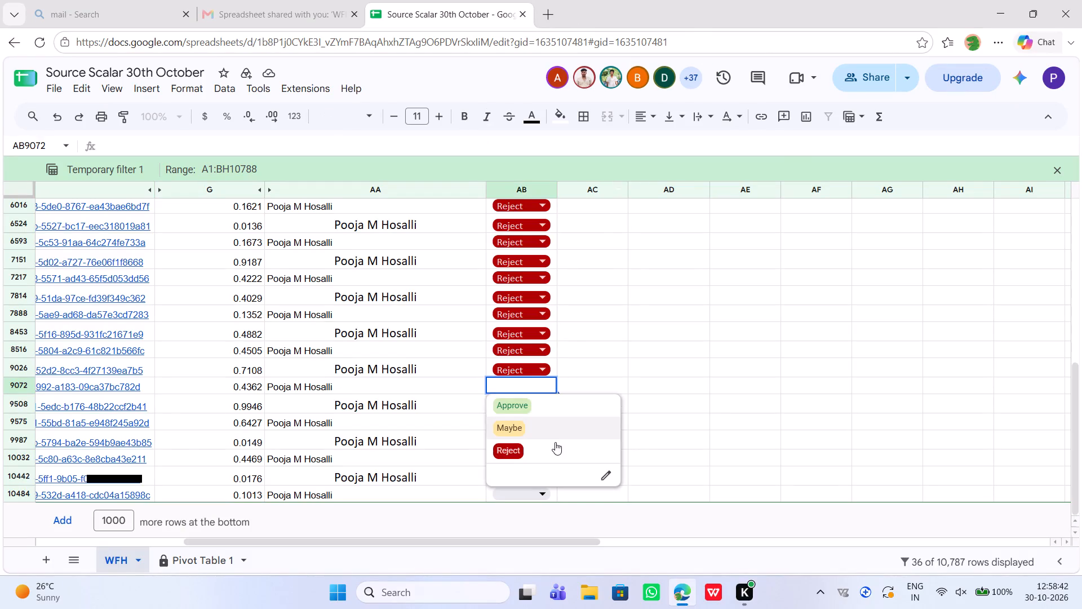
click(556, 443)
Set row 9072's rejection reason in column AY to the option beginning "No Pro" and its column BA value to NO.
scroll(664, 412, left, 5)
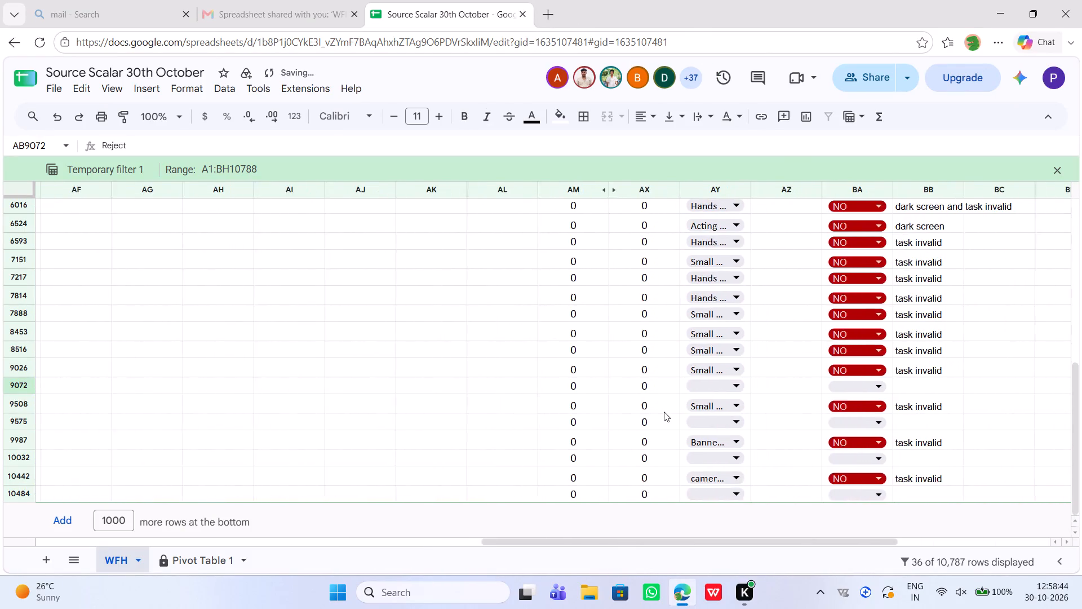
click(720, 386)
scroll(729, 509, down, 1)
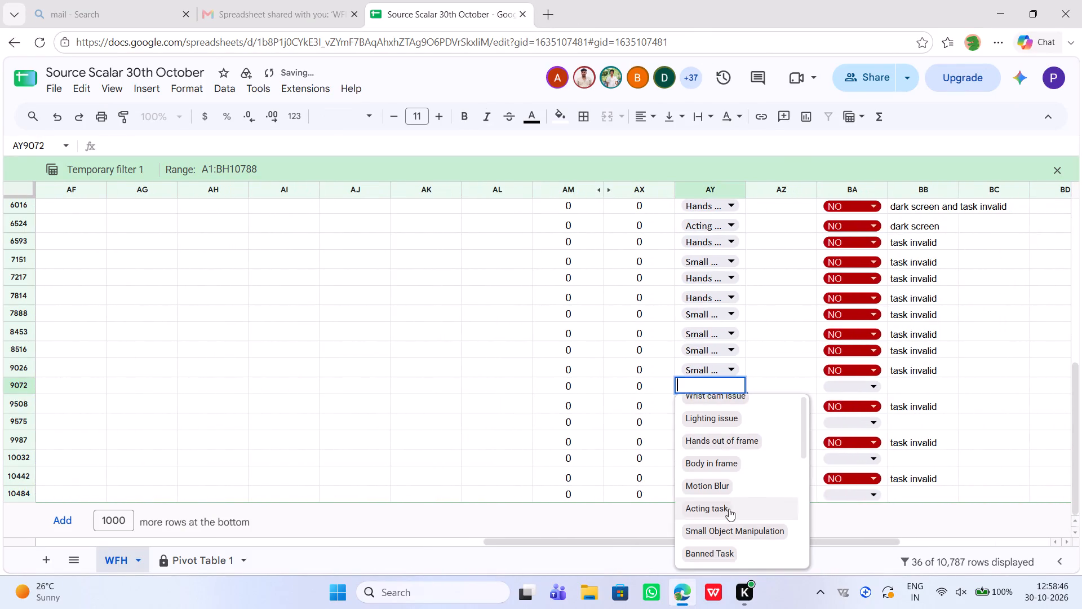
scroll(729, 509, down, 1)
click(734, 474)
drag(850, 386, 851, 419)
click(851, 419)
Enter the comment "no task and hands are out" in column BB of row 9072.
click(906, 386)
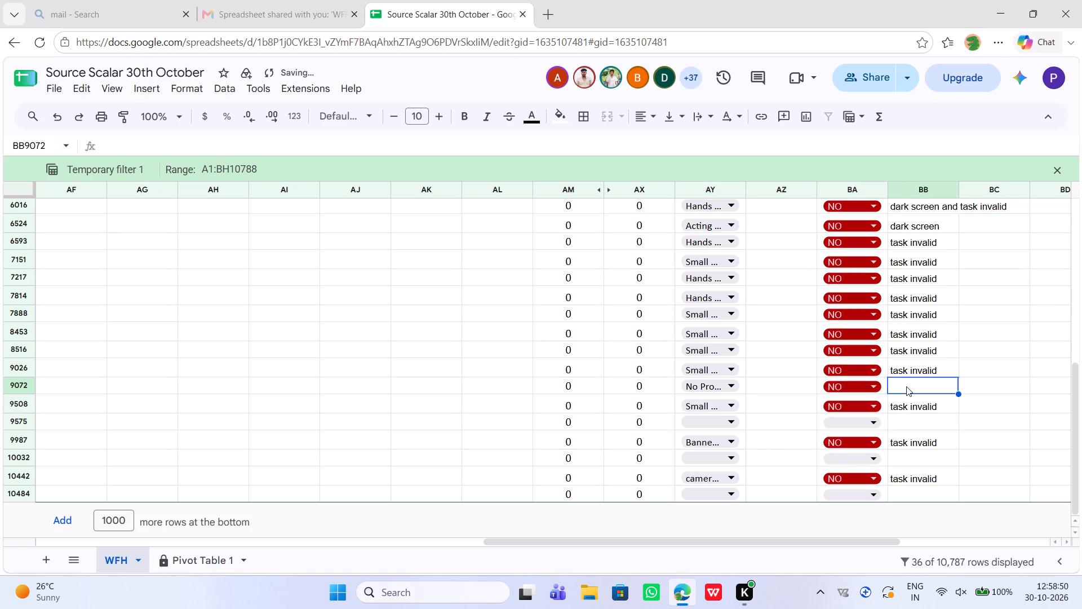
text(no task a)
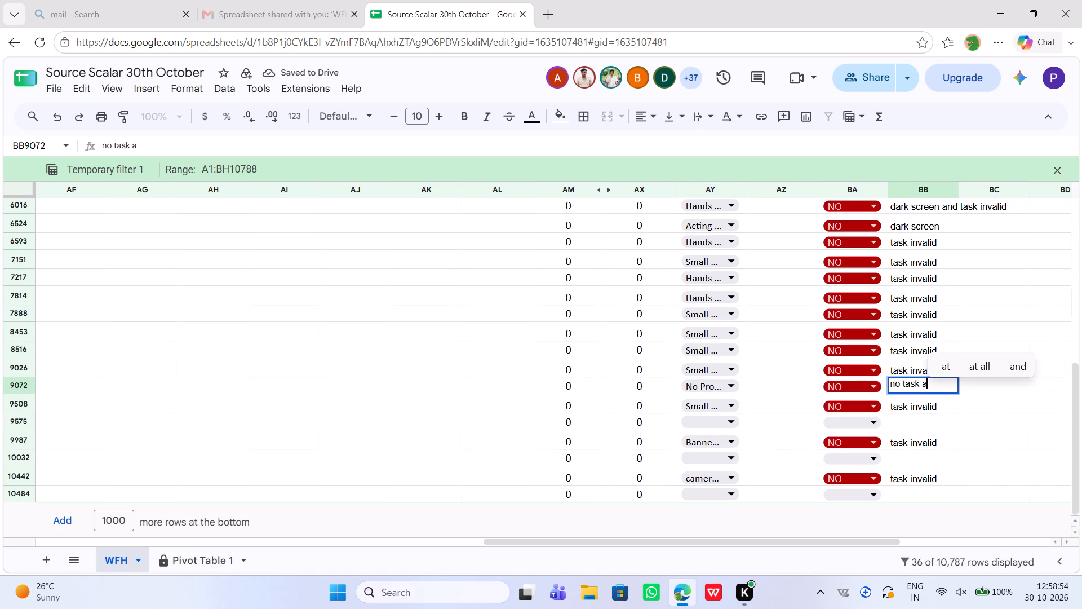
text(nd)
key(space)
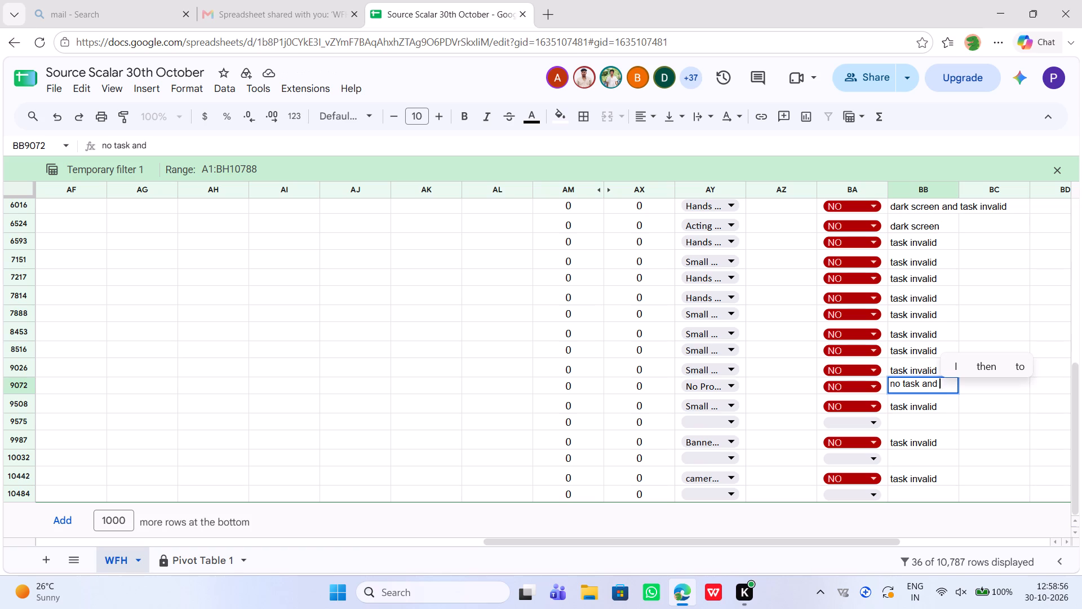
text(hands ae)
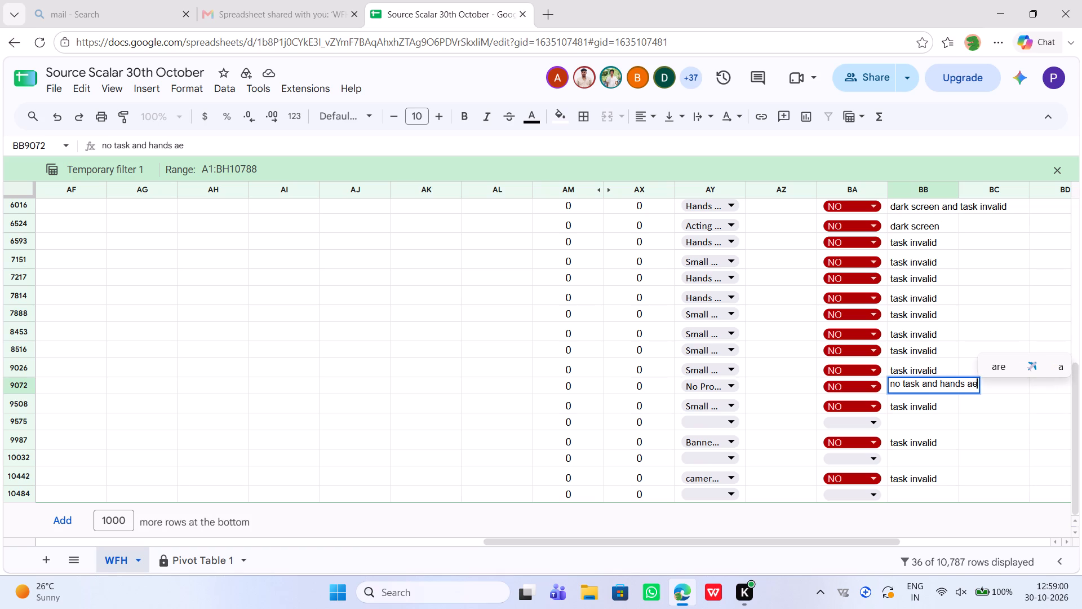
key(BackSpace)
text(re out)
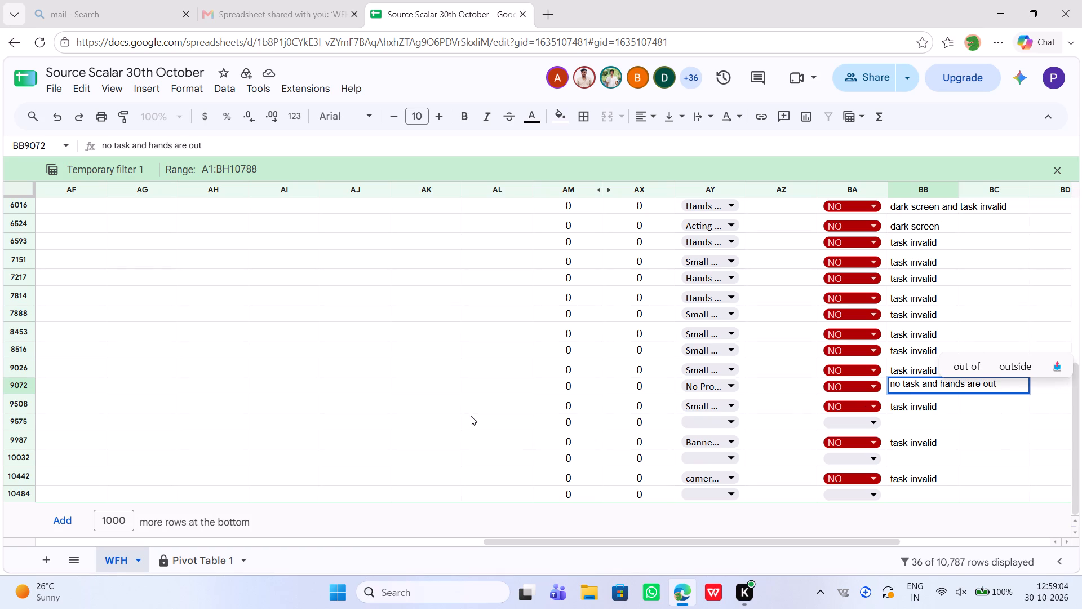
click(471, 416)
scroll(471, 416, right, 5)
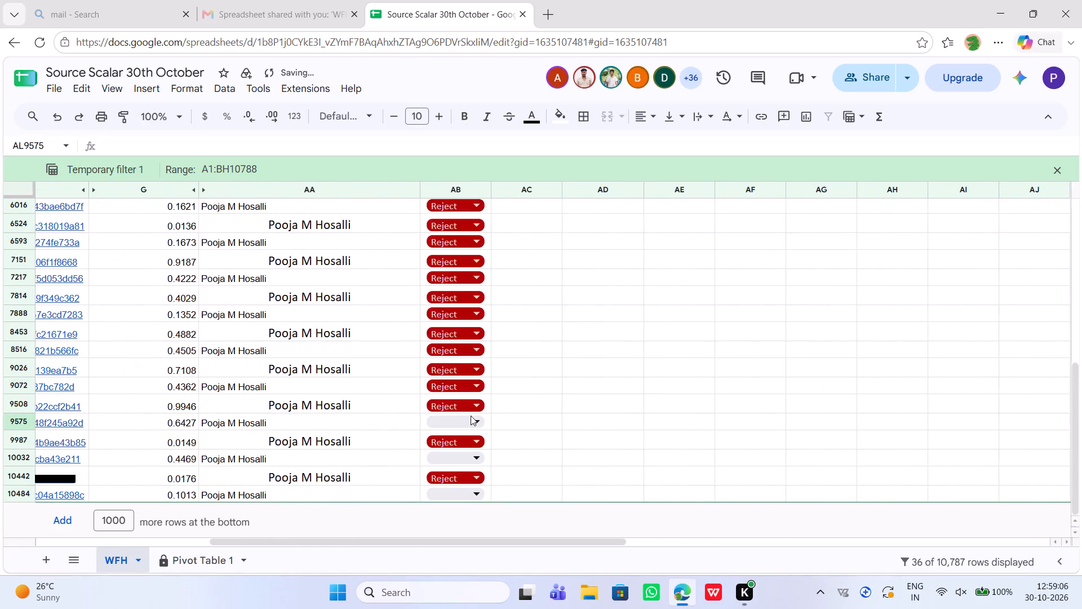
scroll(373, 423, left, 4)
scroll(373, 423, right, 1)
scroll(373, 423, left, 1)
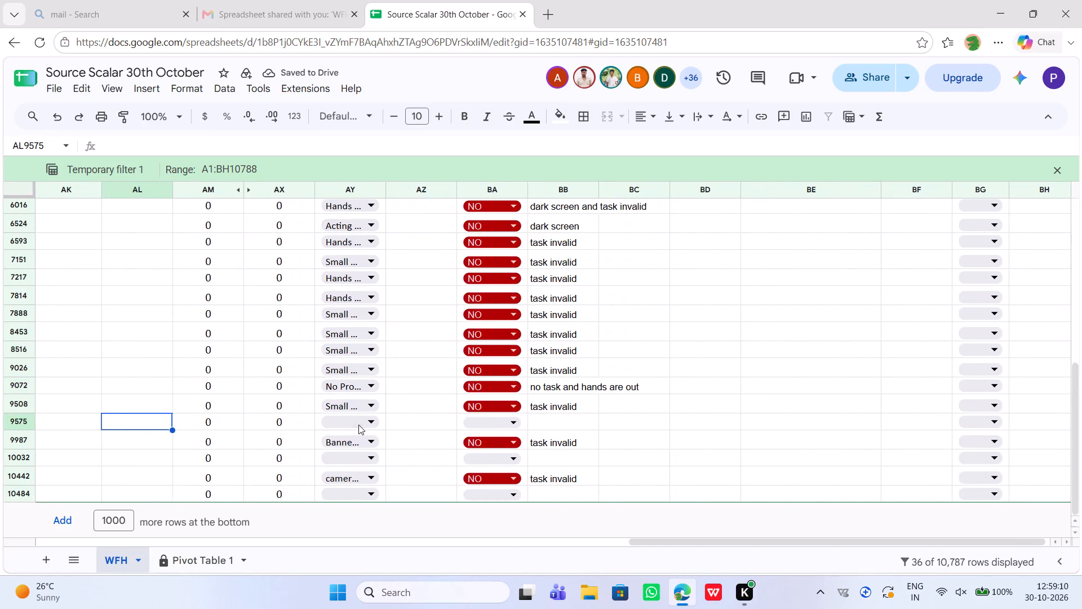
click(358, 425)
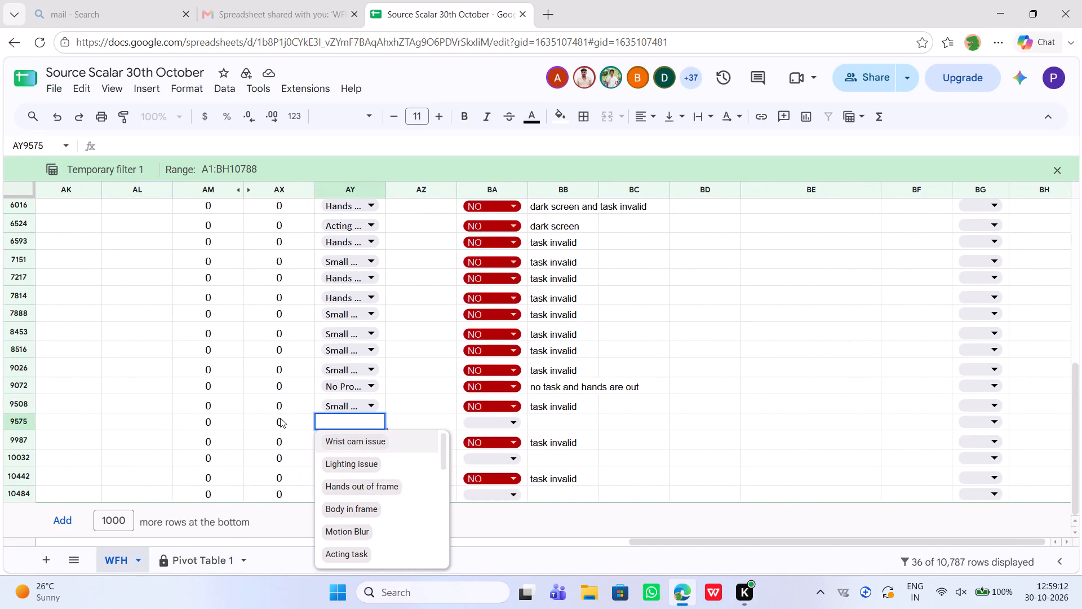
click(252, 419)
Open the raw video linked in row 9575 and examine its footage past the middle and at the end.
scroll(252, 419, right, 5)
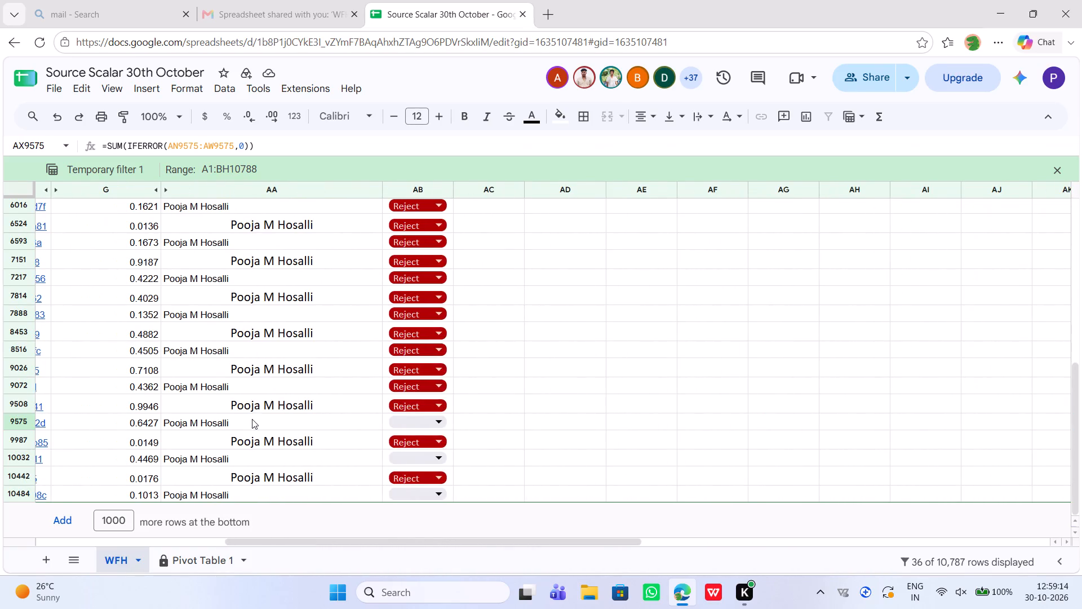
scroll(252, 419, right, 2)
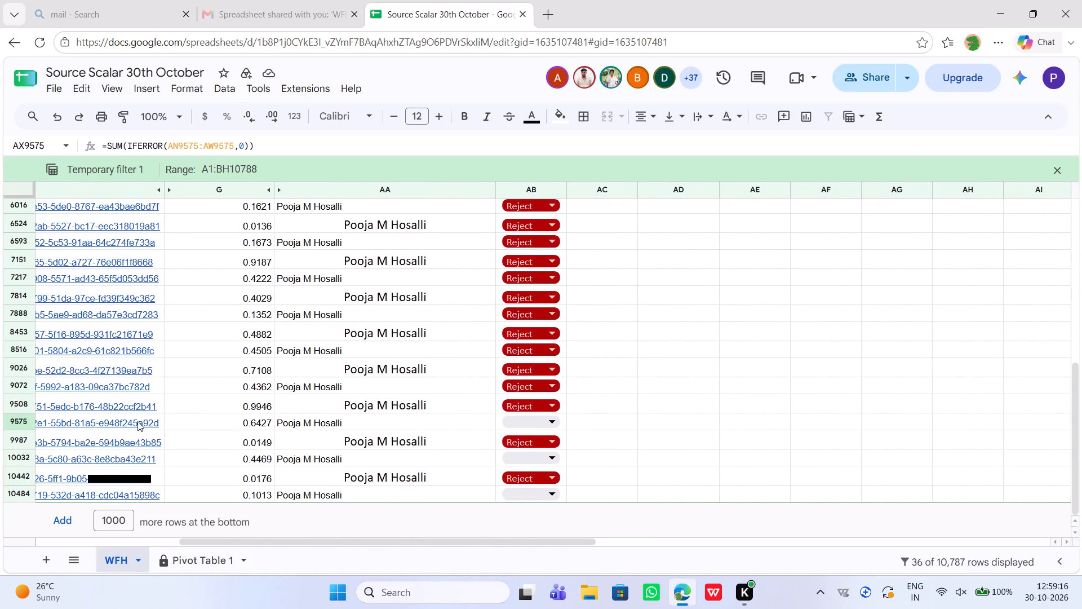
click(143, 421)
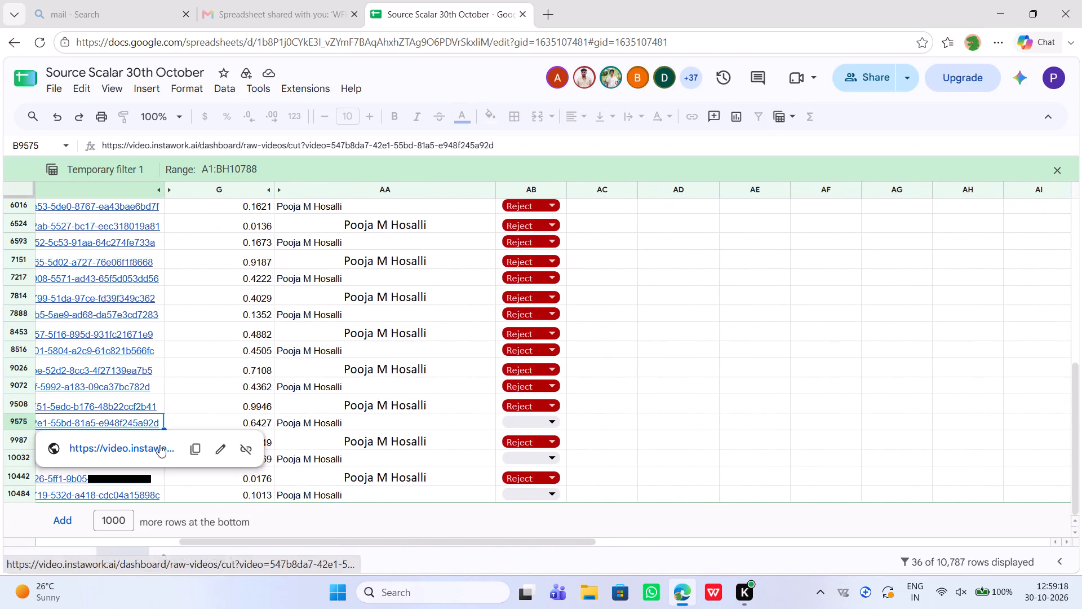
click(159, 445)
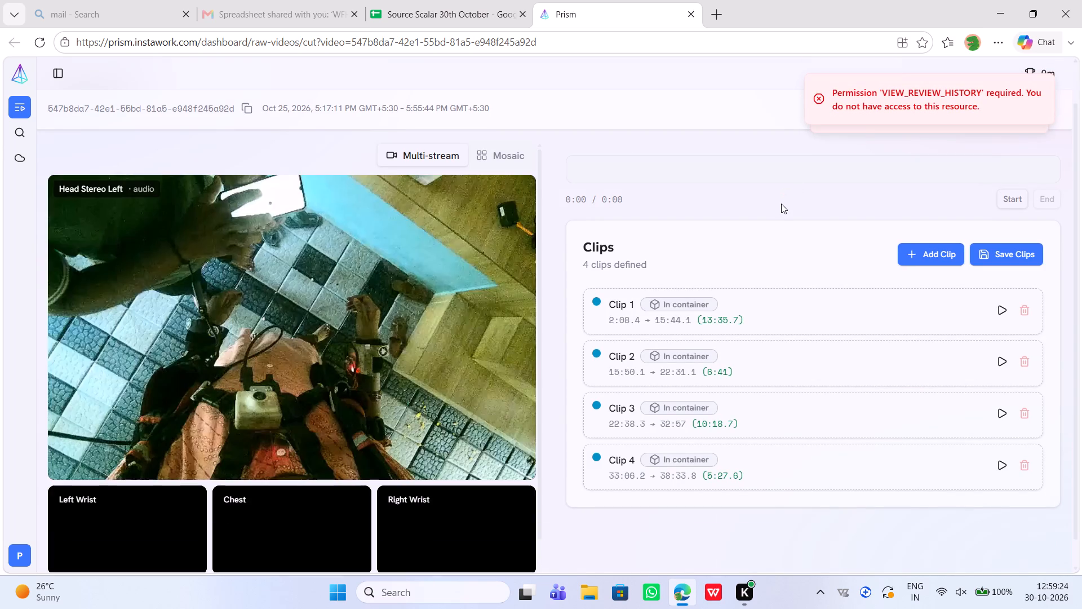
click(781, 204)
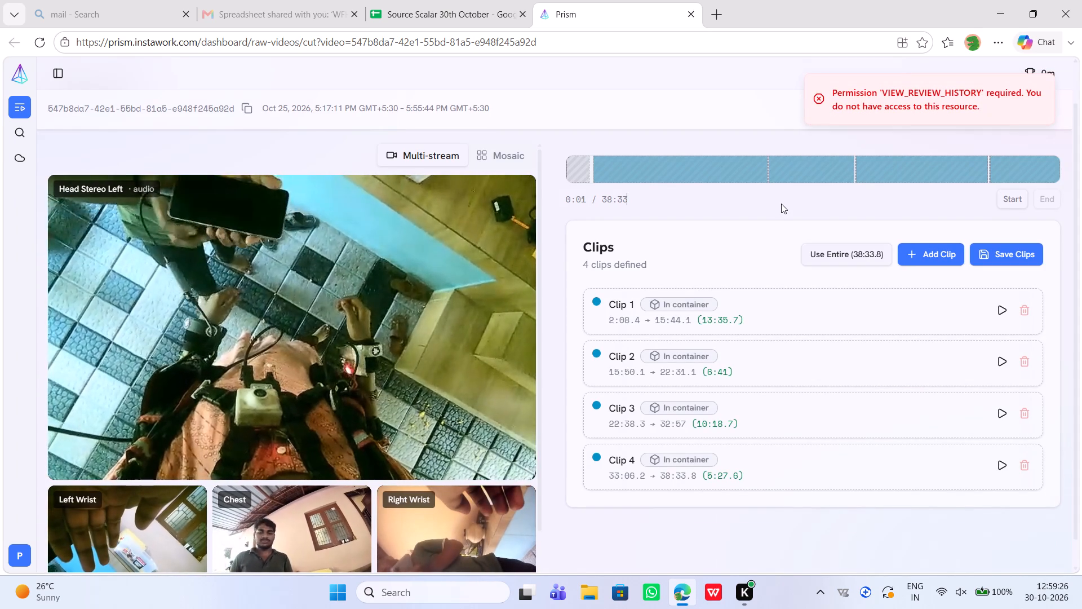
click(855, 174)
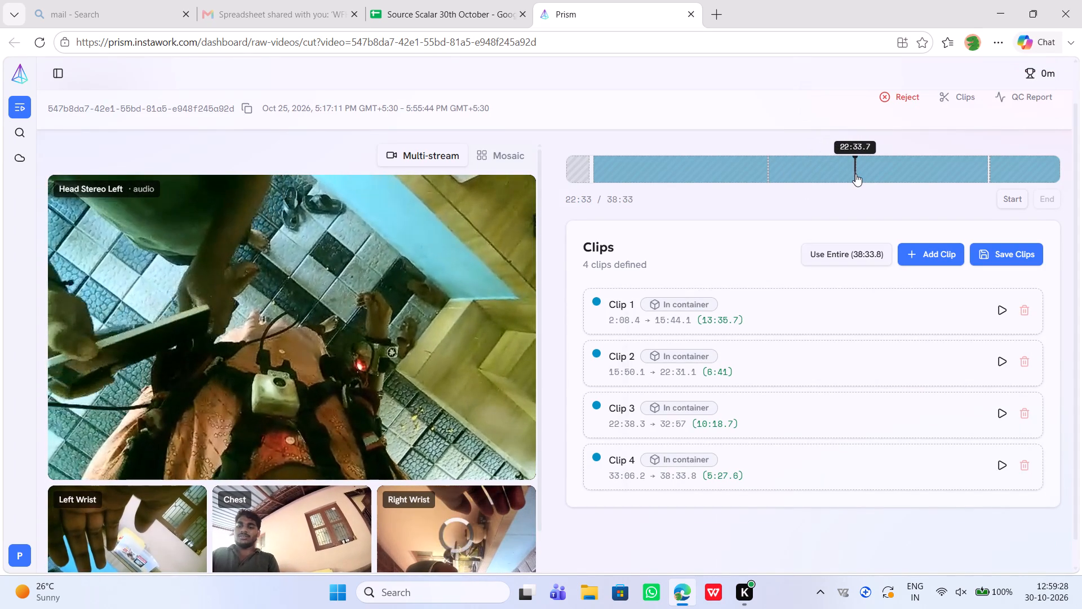
click(898, 196)
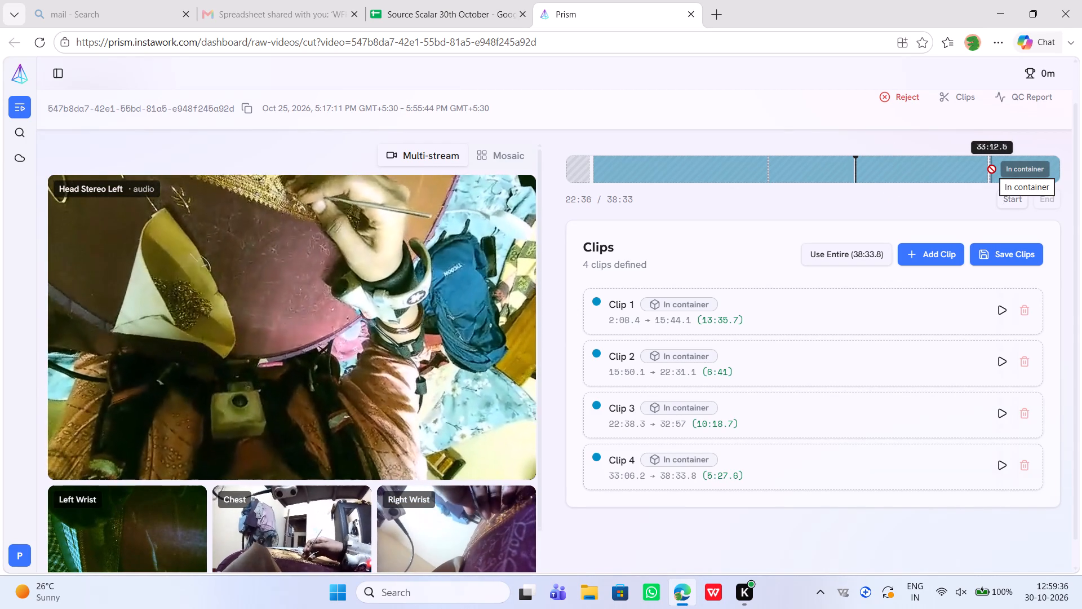
click(992, 169)
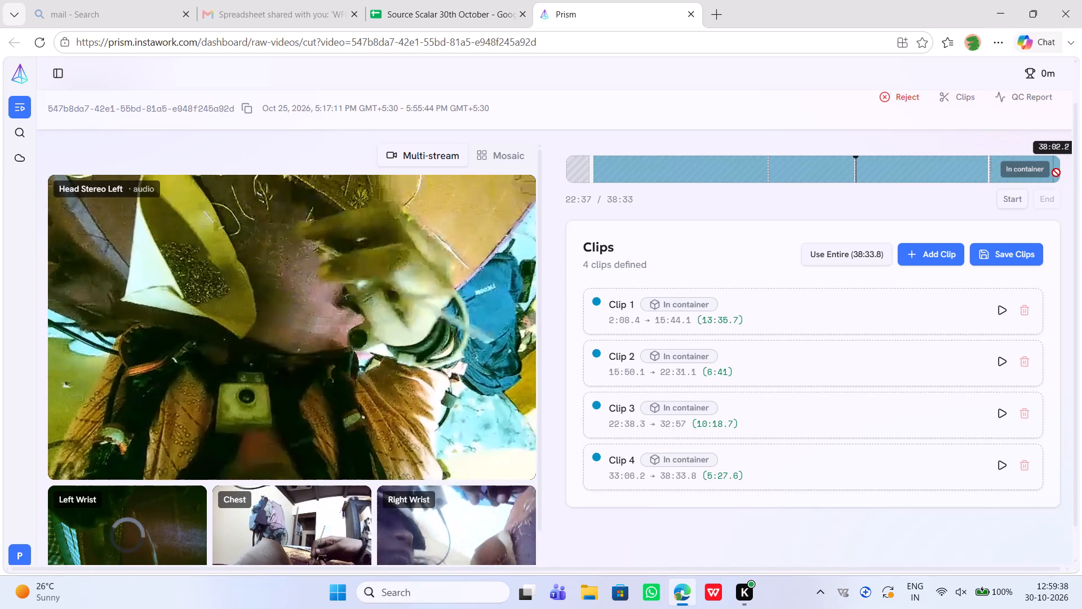
click(1057, 173)
click(828, 112)
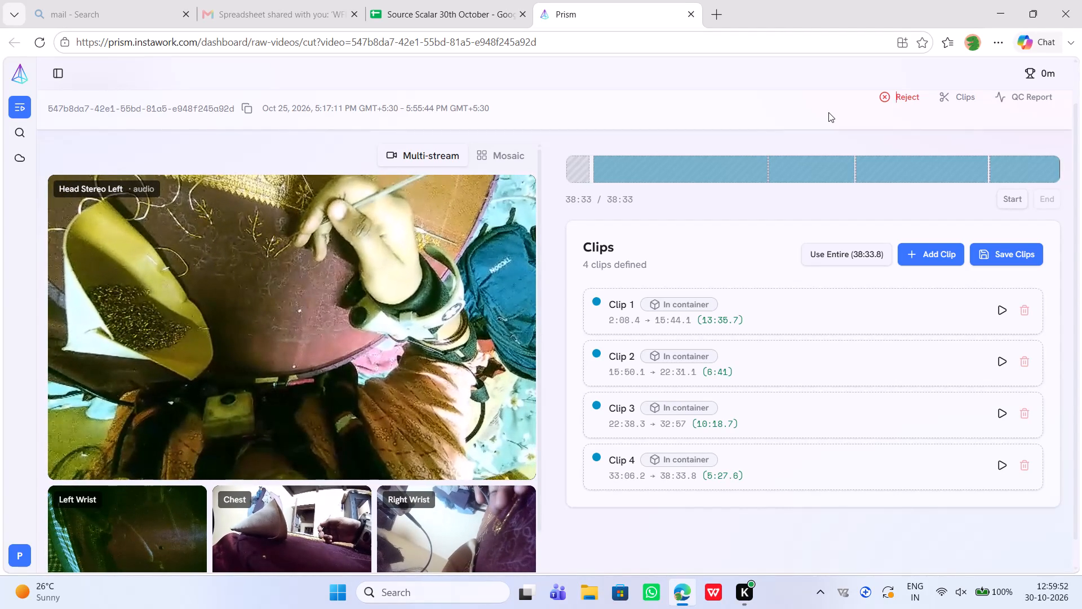
Close row 9575's raw video and set the row's status in column AB to Reject.
click(692, 15)
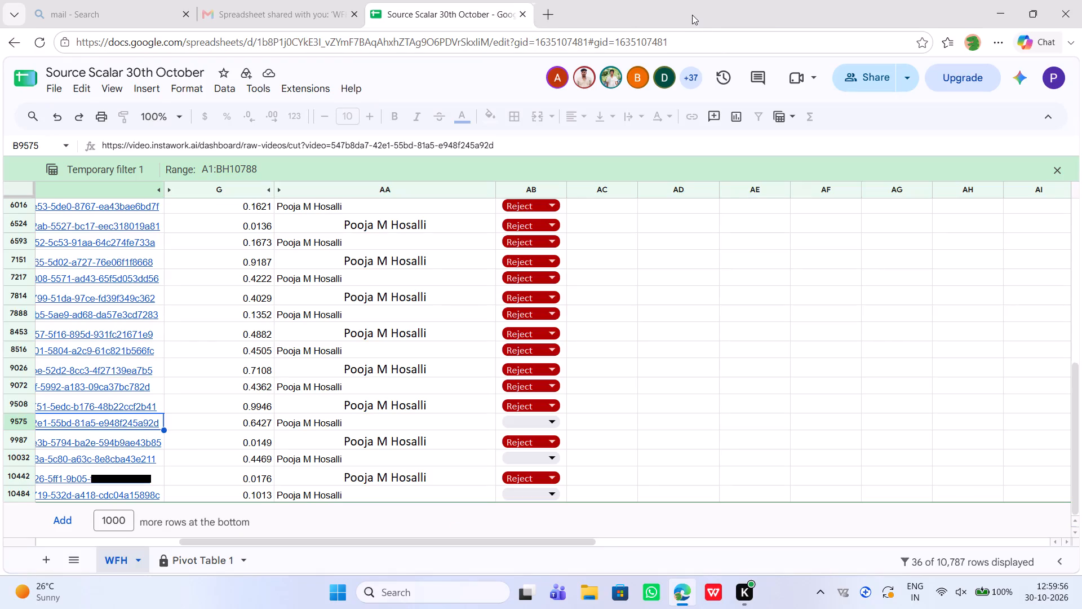
click(554, 421)
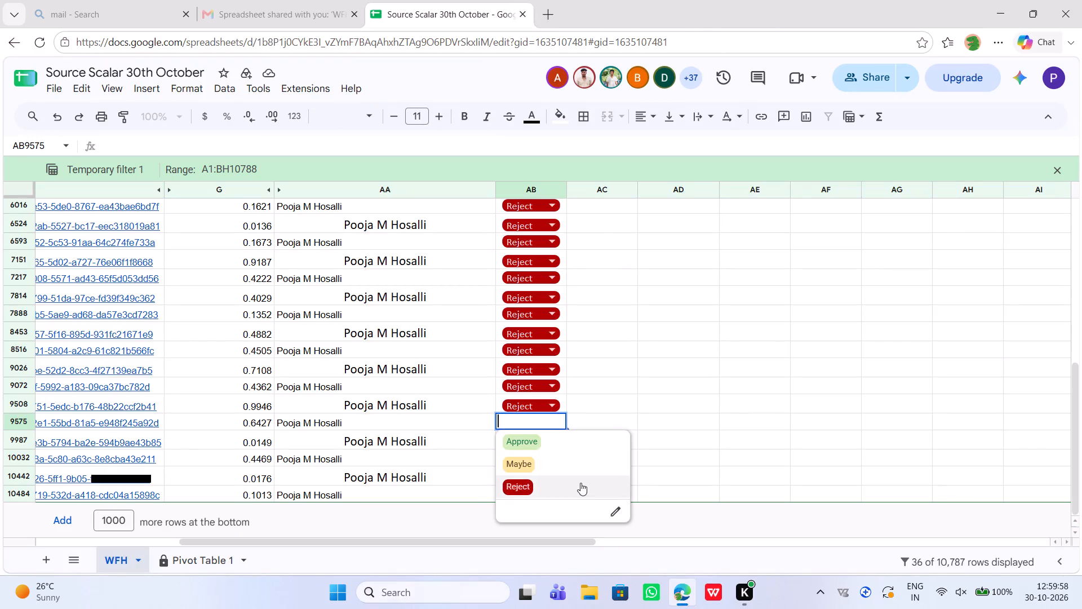
click(581, 483)
Set row 9575's rejection reason in column AY to Small Object Manipulation and its column BA value to NO.
scroll(687, 467, left, 5)
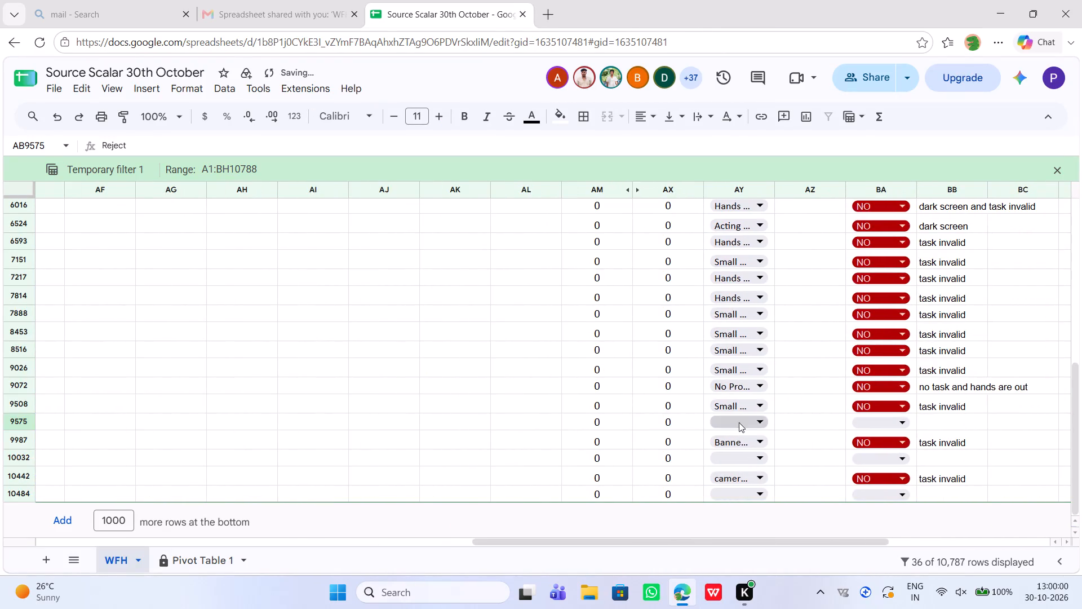
click(739, 422)
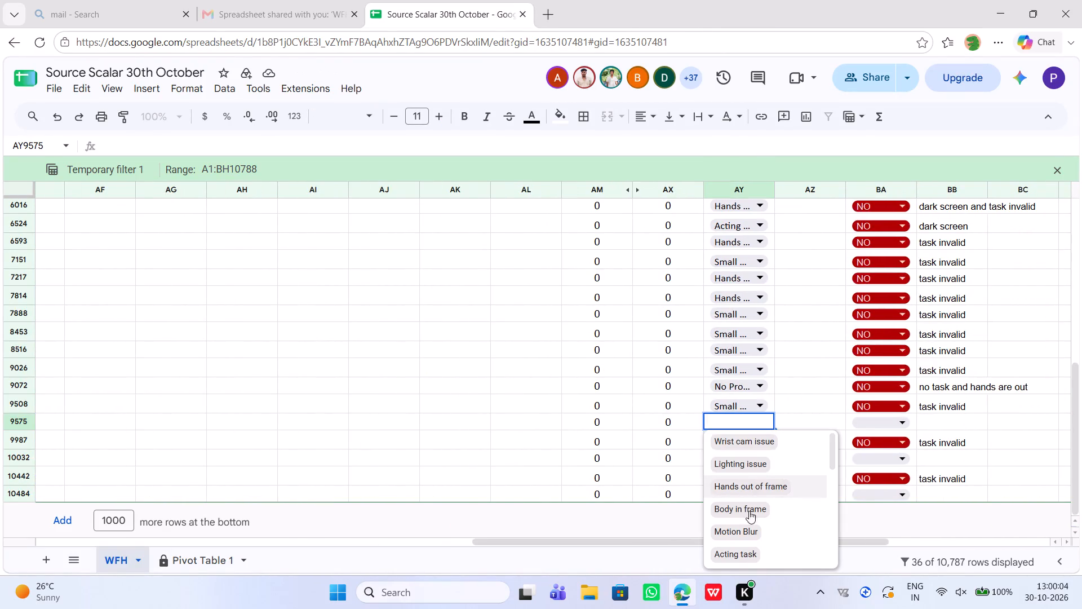
scroll(750, 518, down, 1)
click(774, 488)
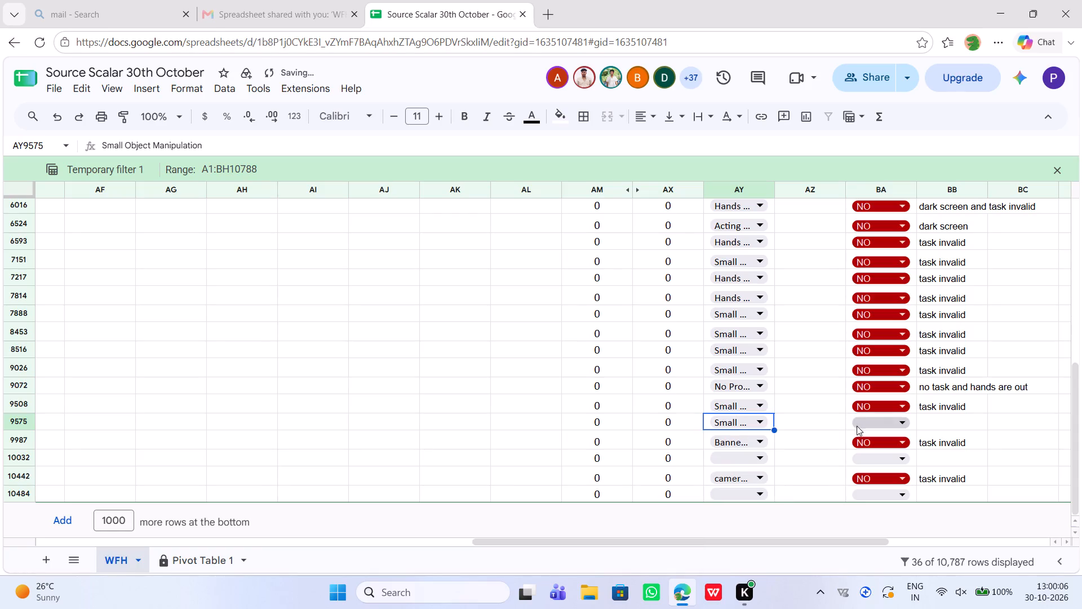
drag(867, 422, 879, 465)
click(879, 465)
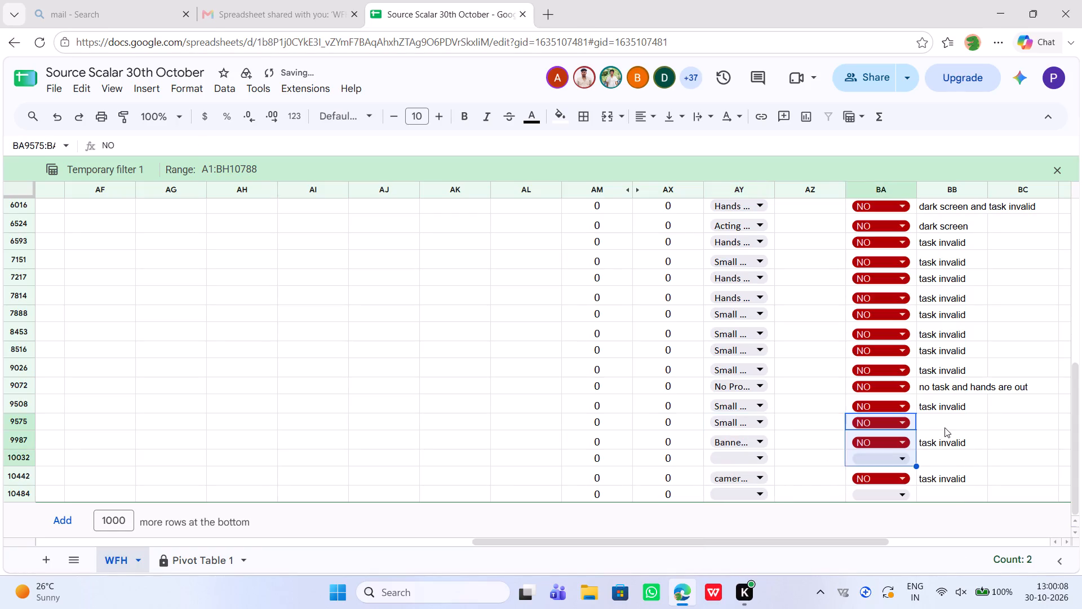
Paste the copied comment "task invalid" into column BB of row 9575.
click(944, 427)
key(ctrl+v)
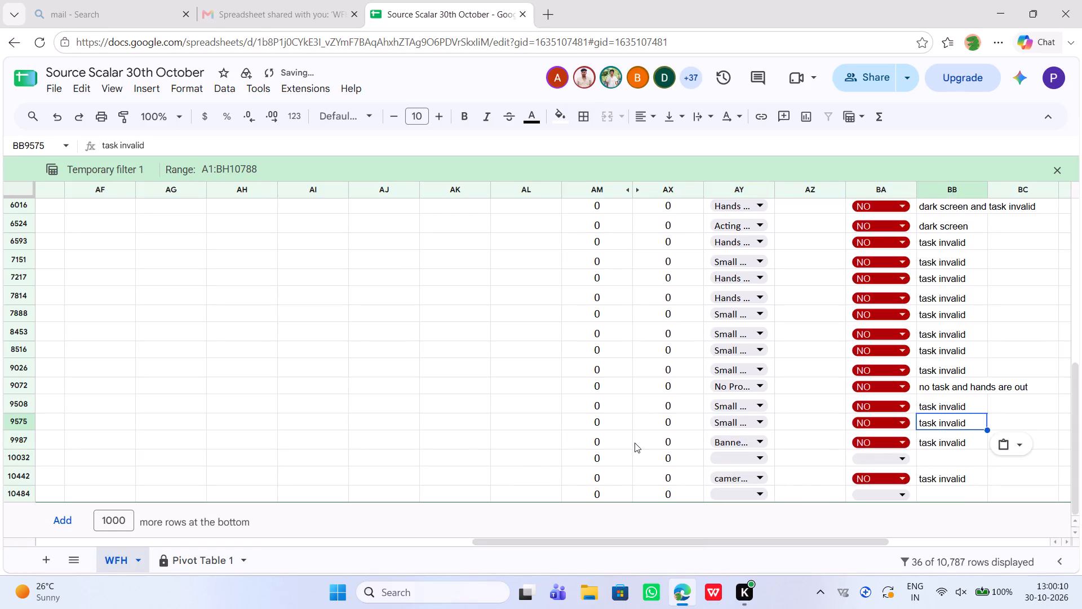
Open the raw video linked in row 10032 and examine its footage near the start, past the middle and at the end.
scroll(635, 443, right, 5)
scroll(168, 412, right, 1)
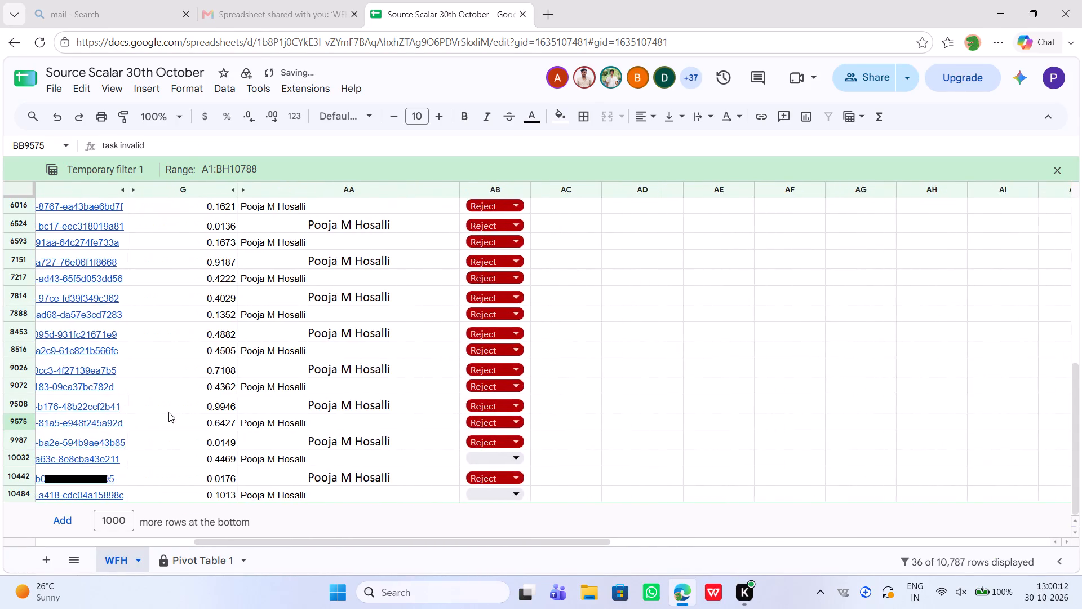
click(114, 457)
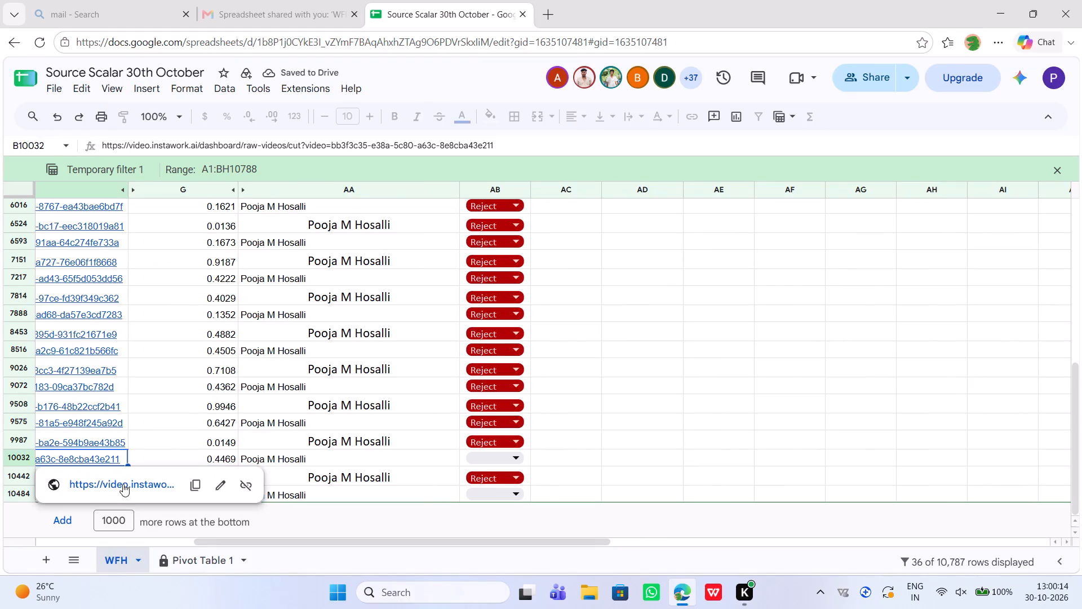
click(123, 486)
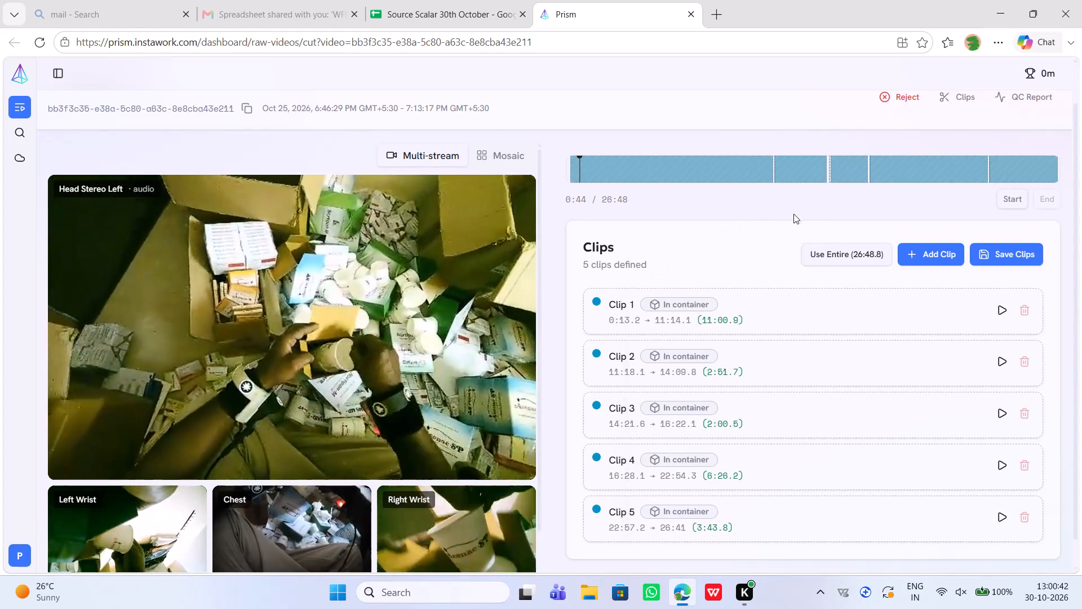
click(833, 180)
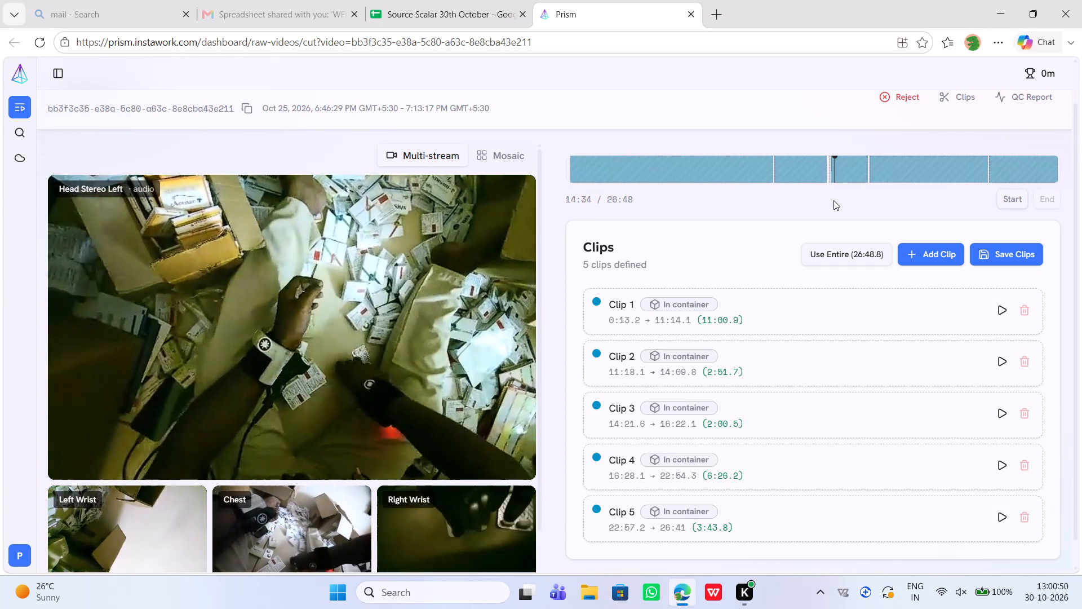
scroll(676, 130, down, 1)
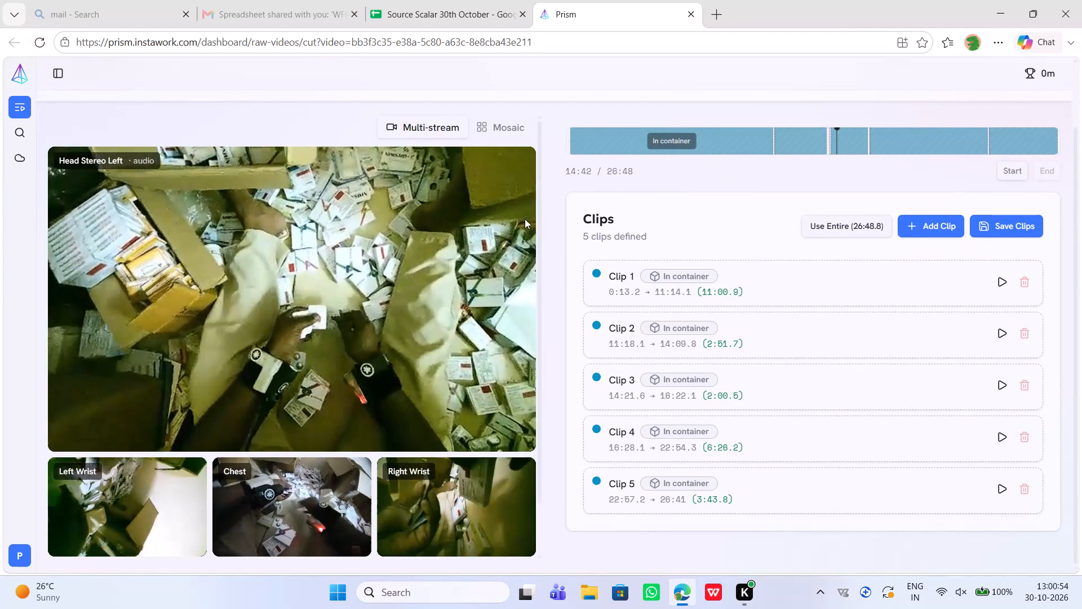
scroll(503, 242, down, 1)
click(423, 513)
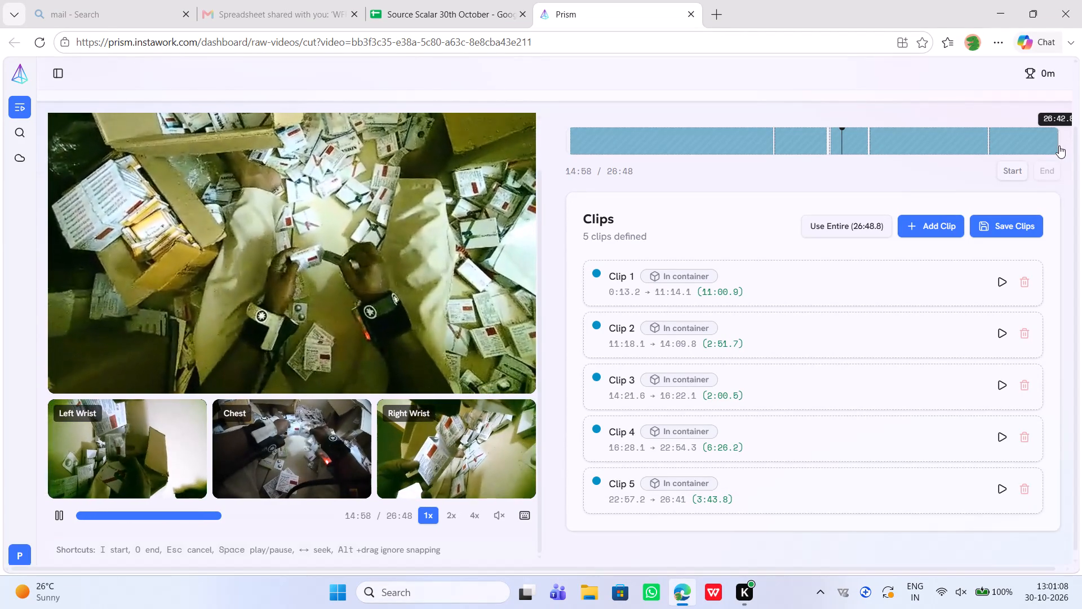
click(1059, 145)
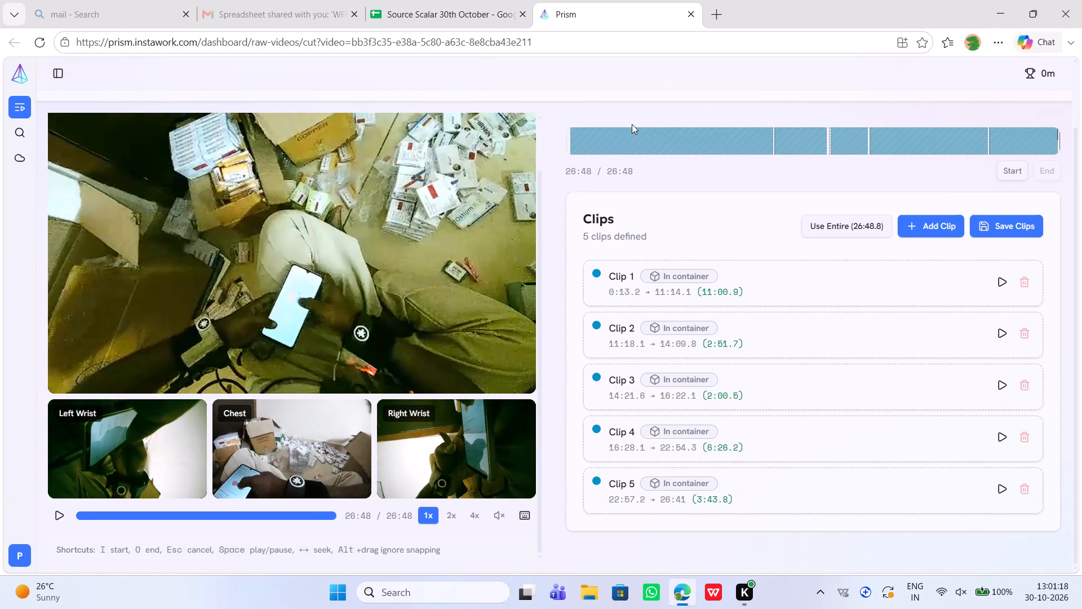
Return to the WFH sheet and set row 10032's status in column AB to Reject.
click(491, 13)
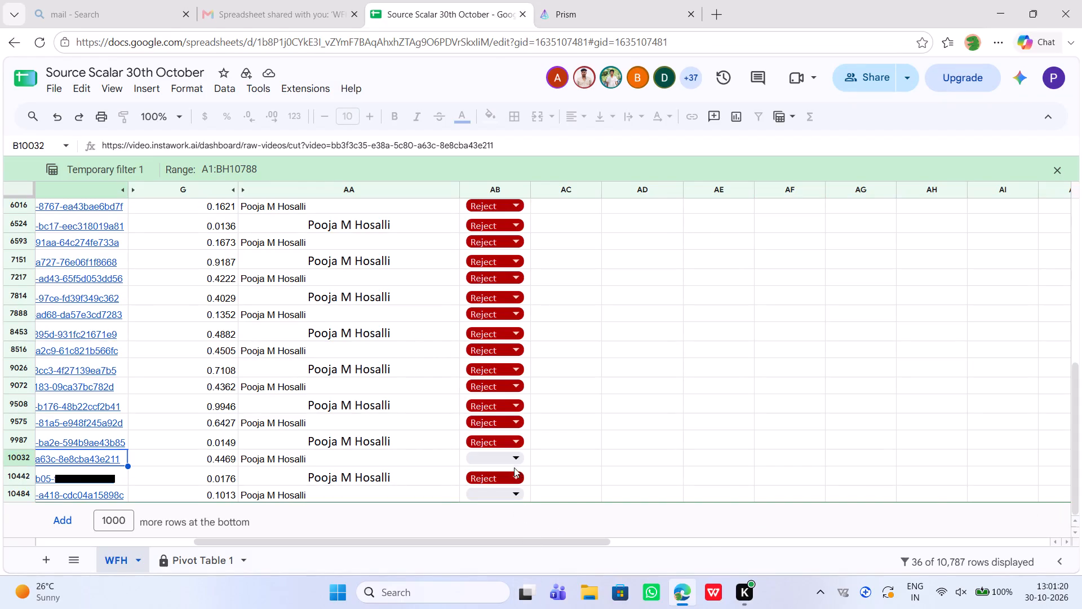
click(513, 454)
click(617, 395)
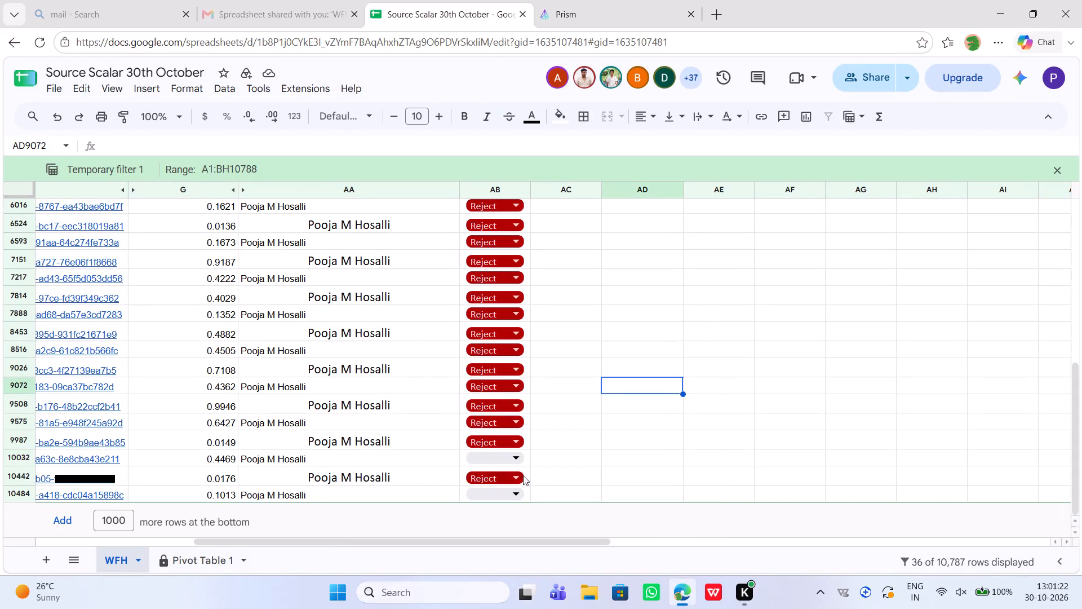
drag(518, 456, 553, 425)
click(553, 425)
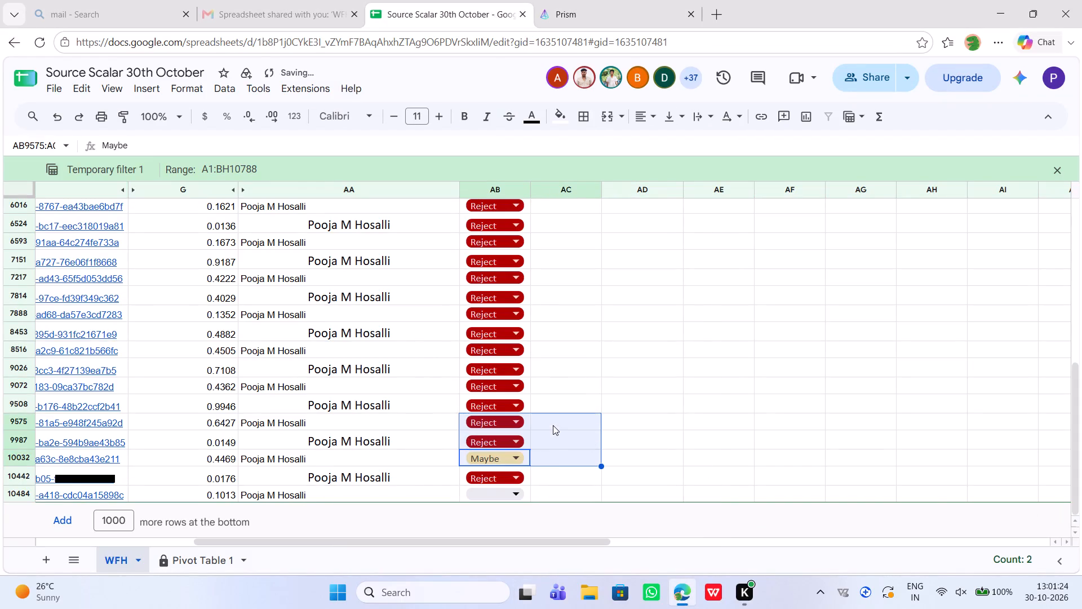
click(508, 463)
click(545, 444)
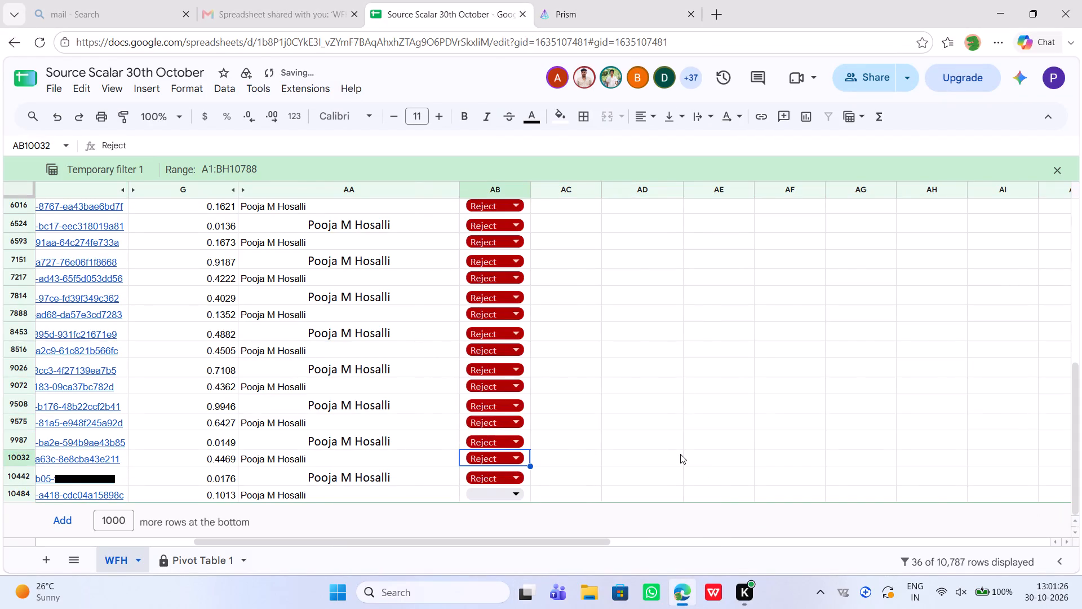
Set row 10032's rejection reason in column AY to Hands out of frame and its column BA value to NO.
scroll(680, 454, left, 5)
click(726, 460)
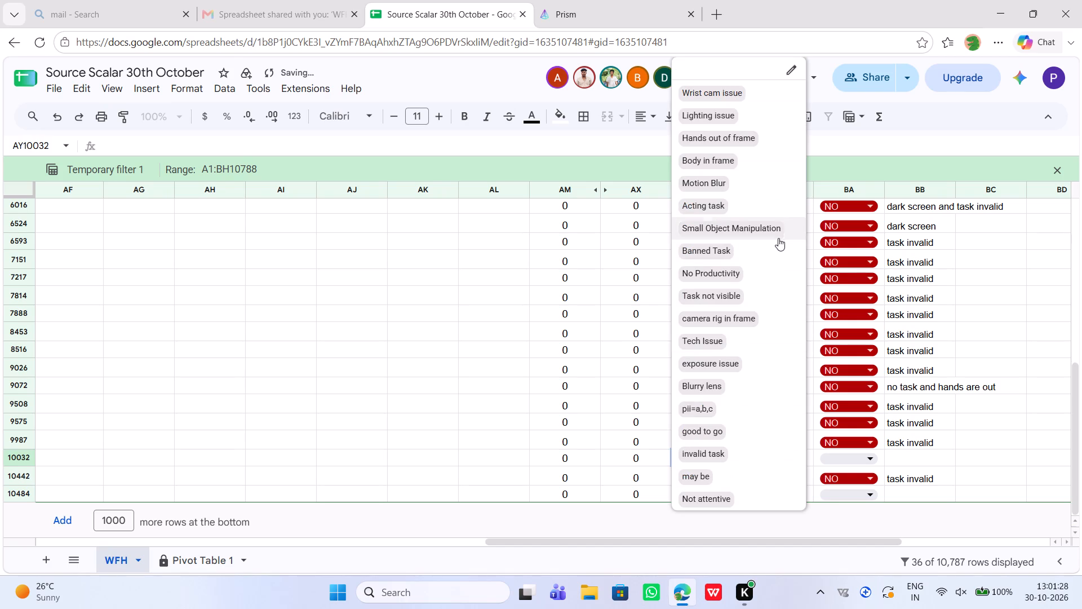
click(750, 140)
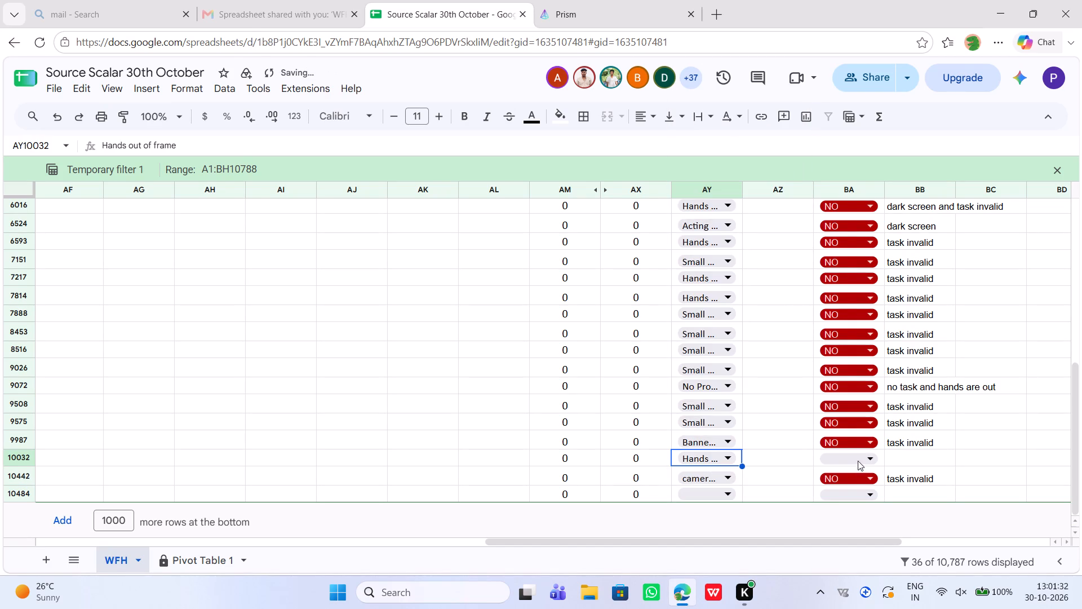
click(858, 461)
click(865, 432)
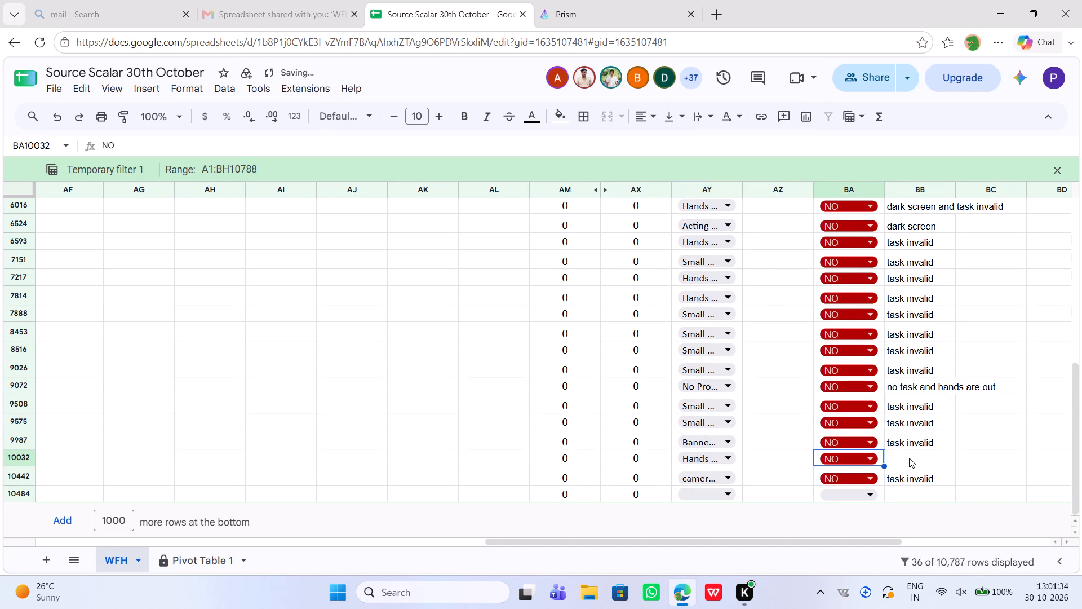
Paste the copied comment "task invalid" into column BB of row 10032.
click(909, 458)
key(ctrl+v)
Close row 10032's raw video, open the one linked in row 10484, and examine its footage around the middle and at the end.
scroll(909, 458, right, 6)
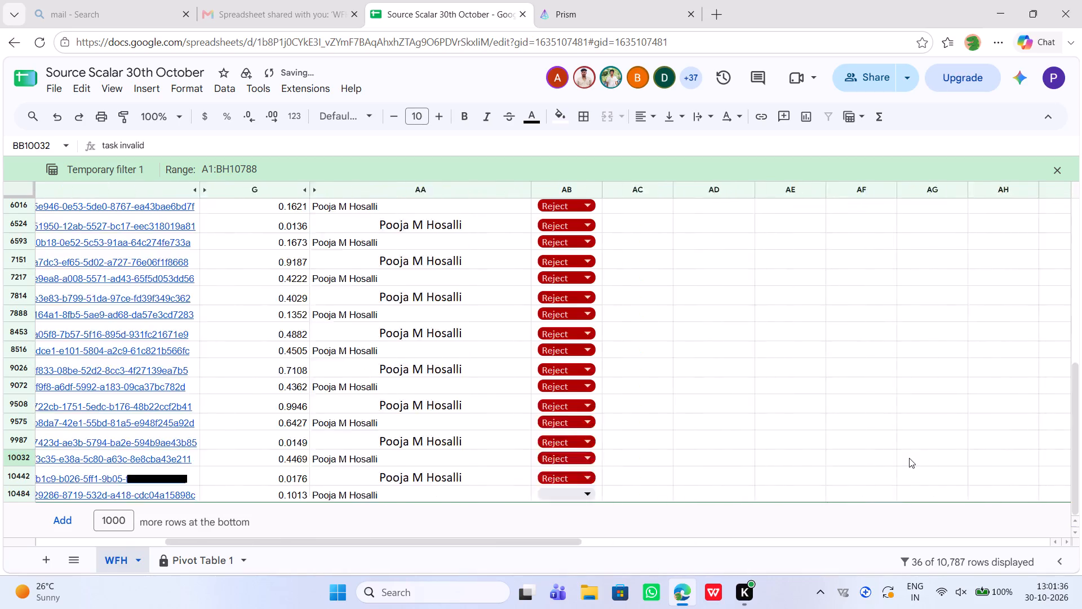
scroll(909, 458, right, 1)
click(291, 491)
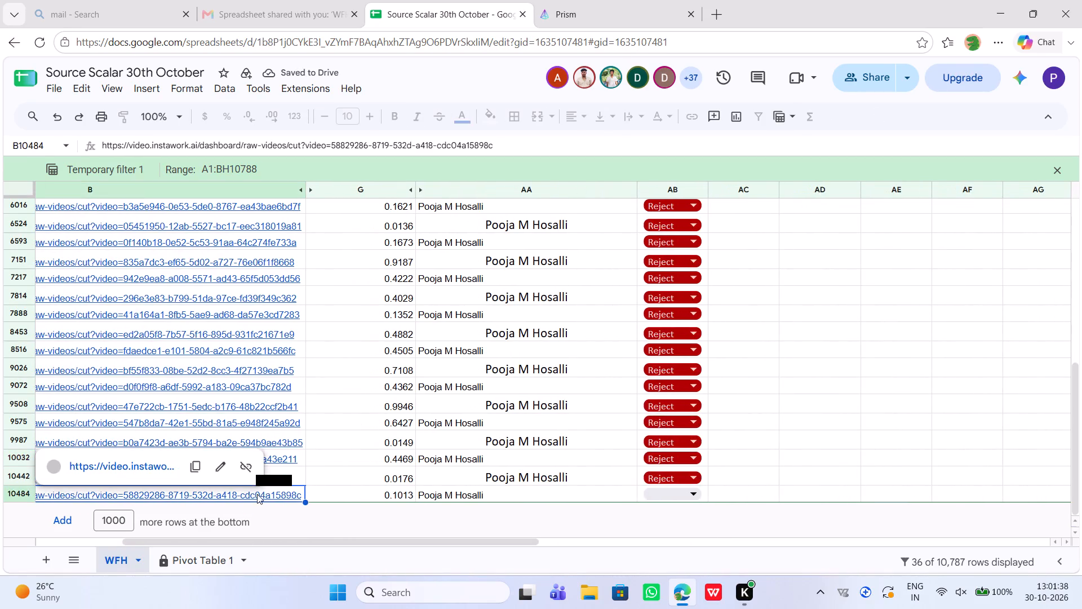
click(688, 20)
click(688, 16)
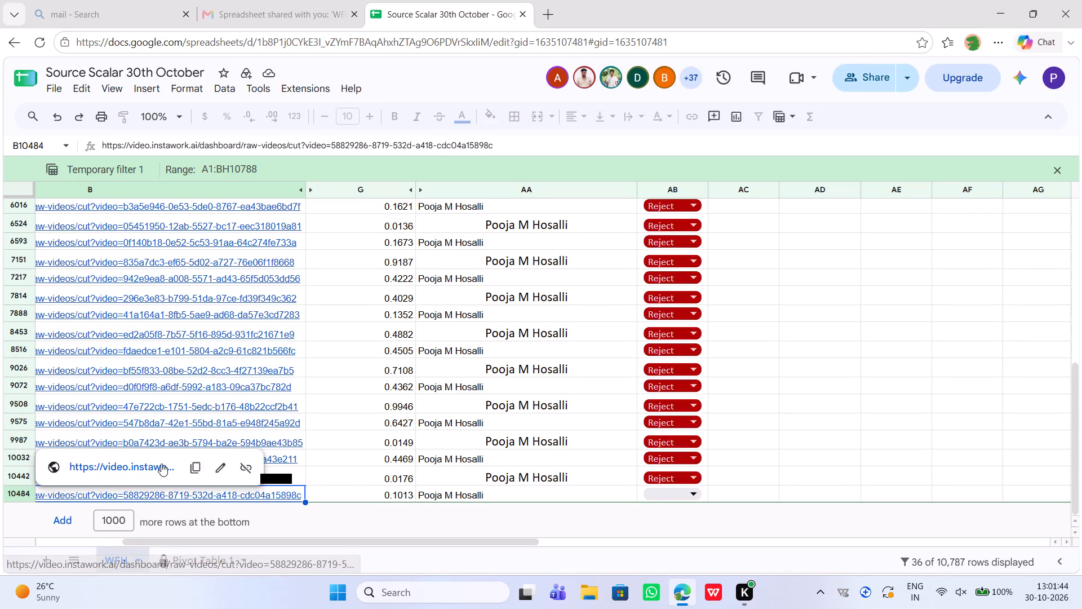
click(161, 464)
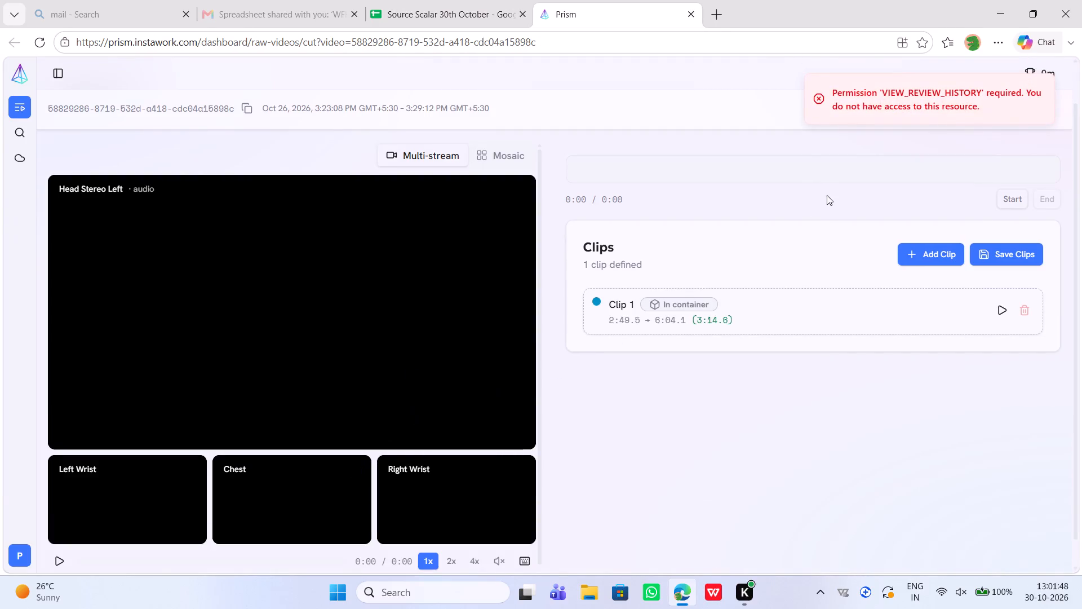
click(814, 180)
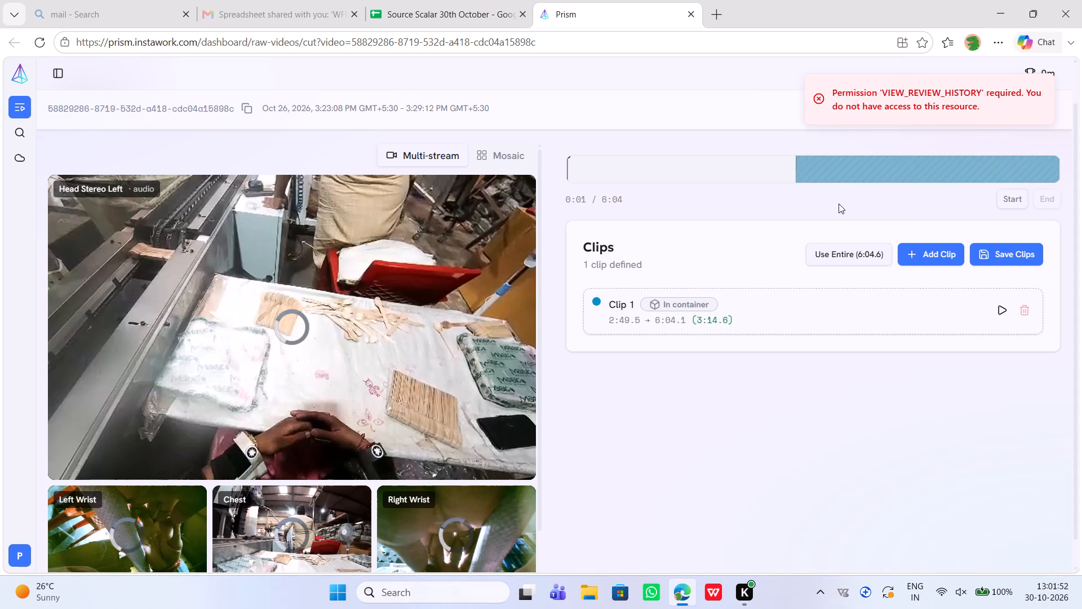
scroll(839, 204, right, 2)
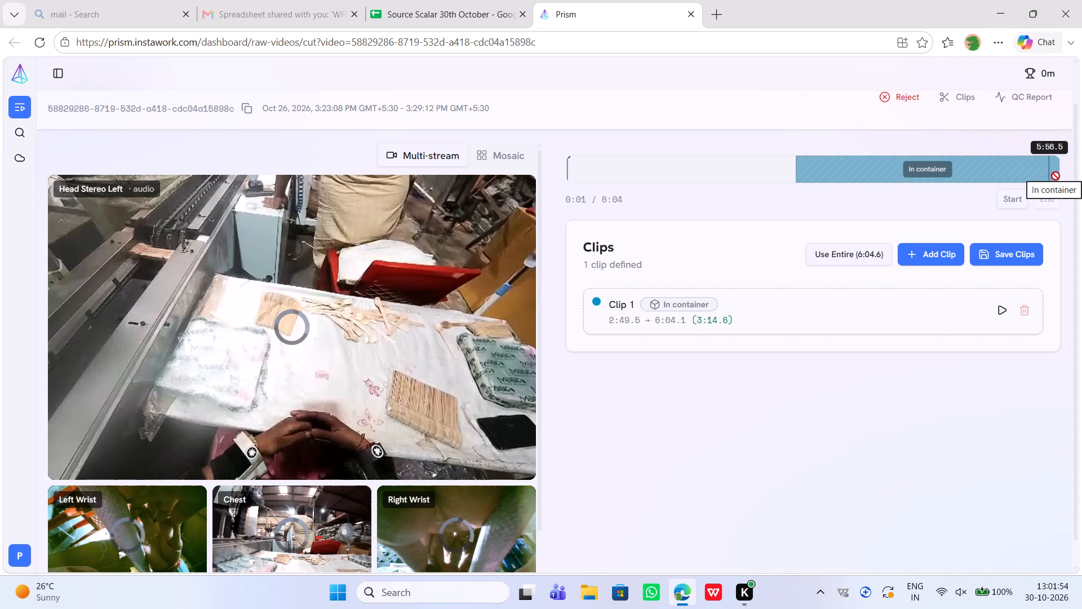
click(921, 210)
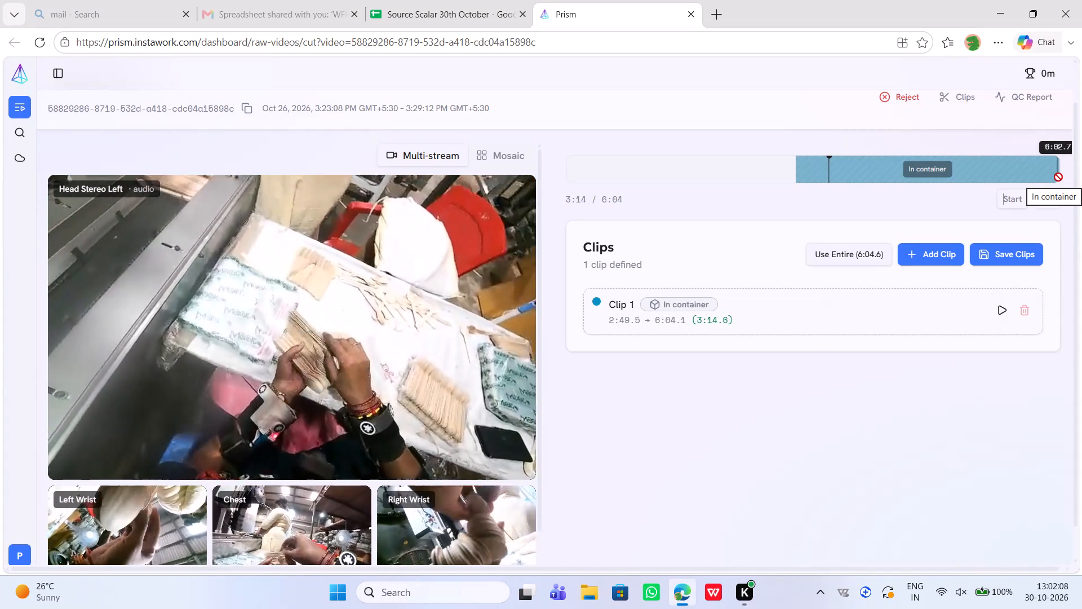
click(1058, 177)
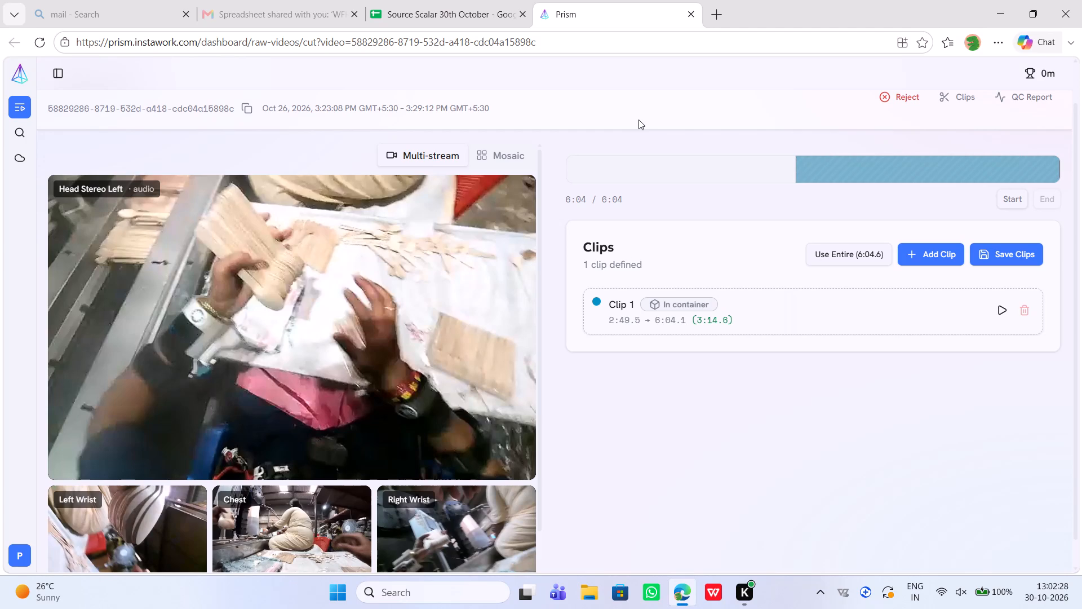
Close row 10484's raw video and set the row's status in column AB to Reject.
click(691, 12)
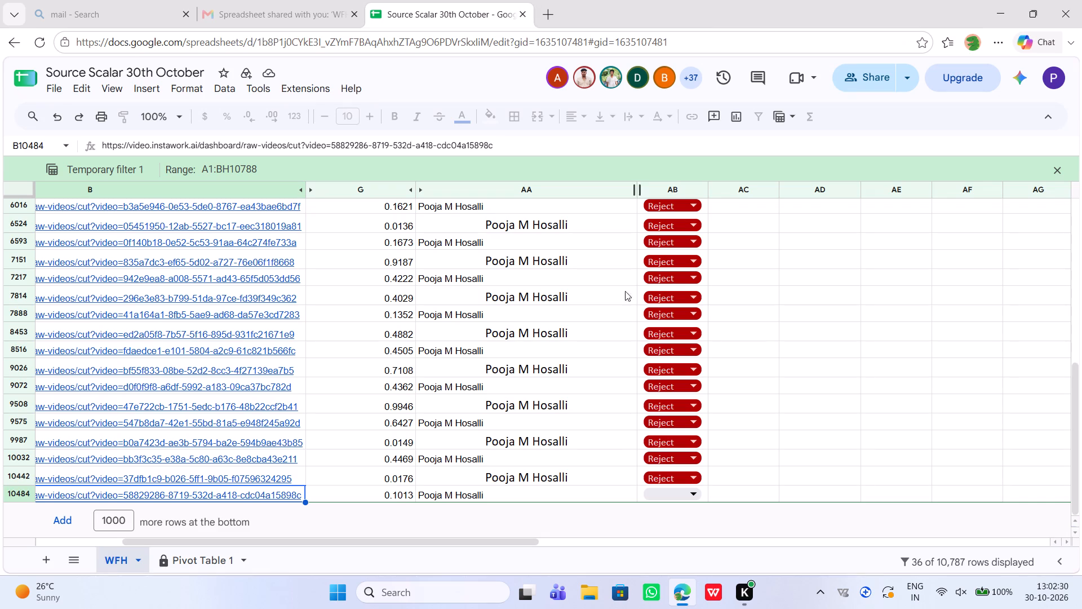
click(682, 488)
click(685, 479)
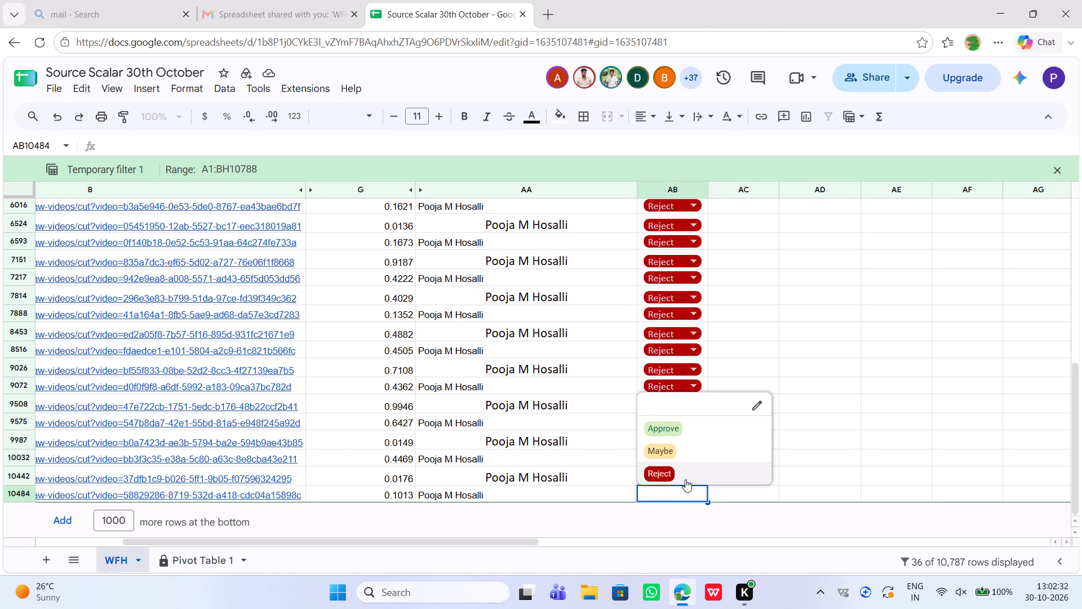
Set row 10484's rejection reason in column AY to Hands out of frame and its column BA value to NO.
scroll(770, 489, left, 4)
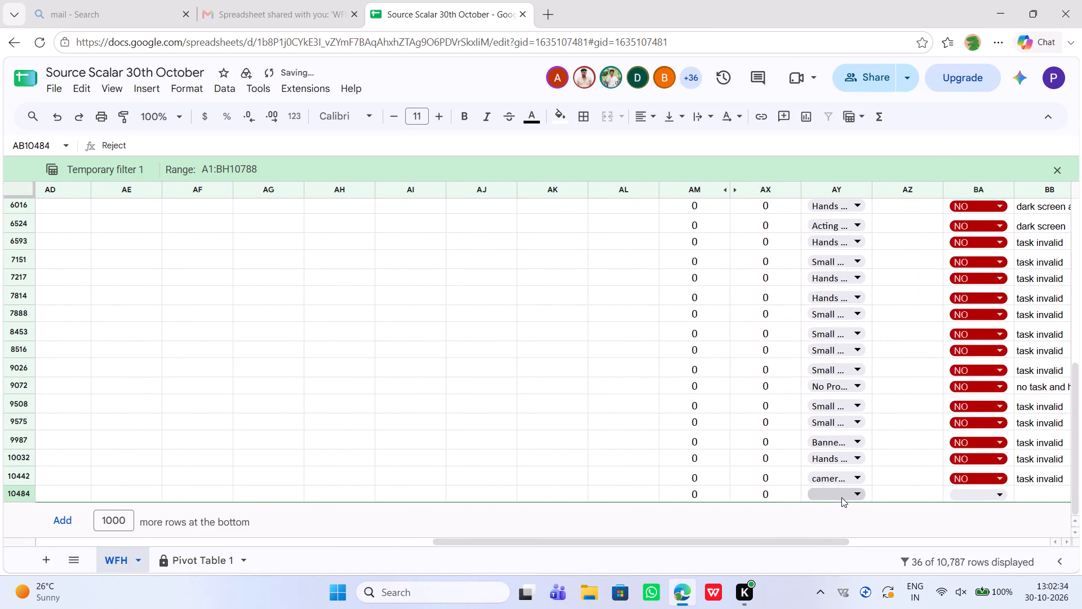
click(841, 496)
click(875, 142)
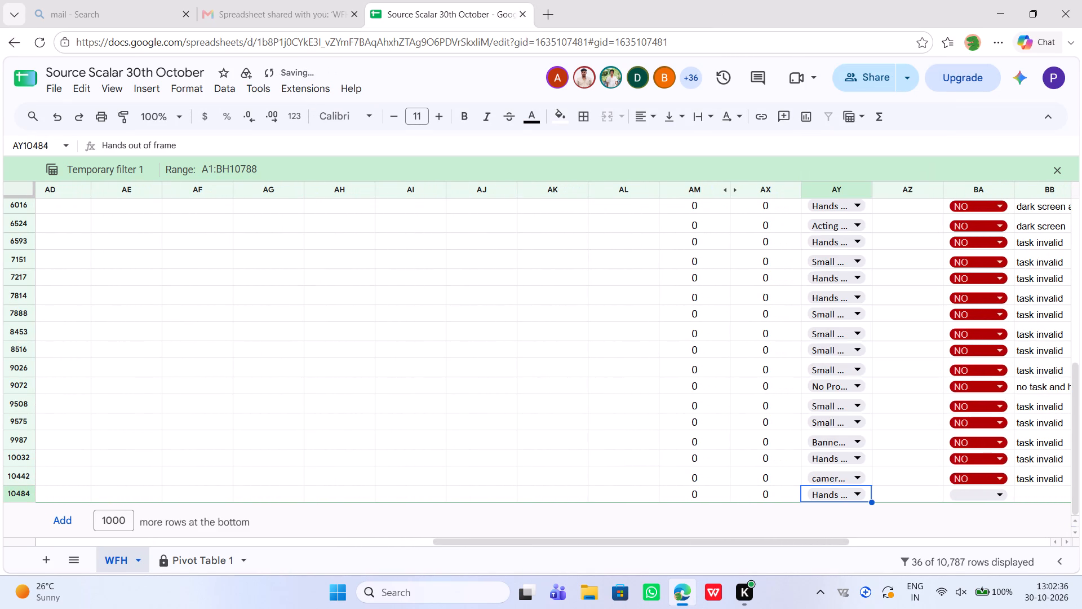
click(983, 498)
click(983, 472)
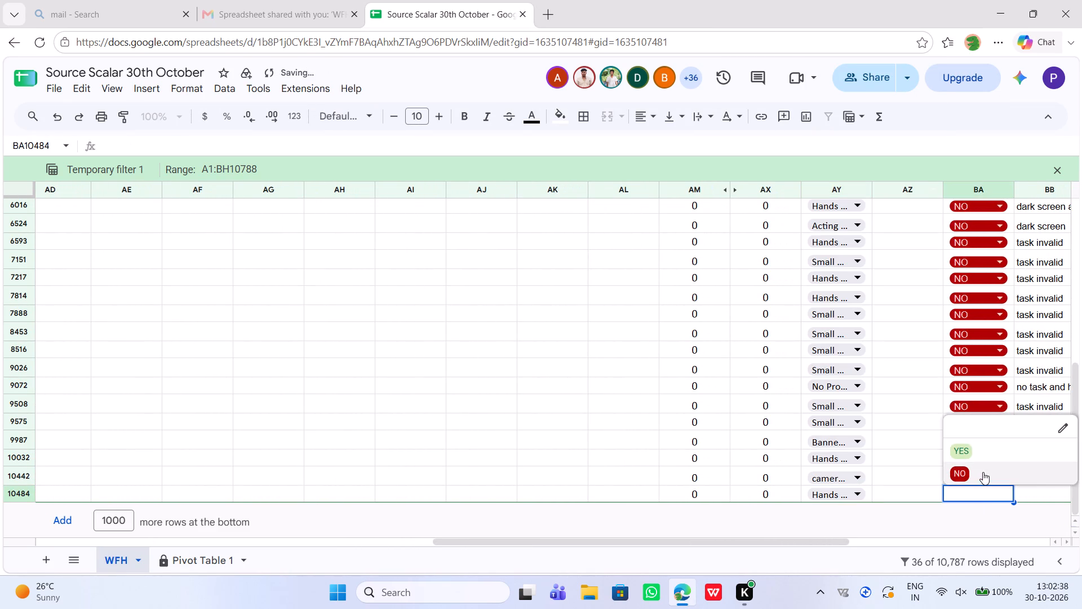
Paste the copied comment "task invalid" into column BB of row 10484.
click(1050, 498)
key(ctrl+v)
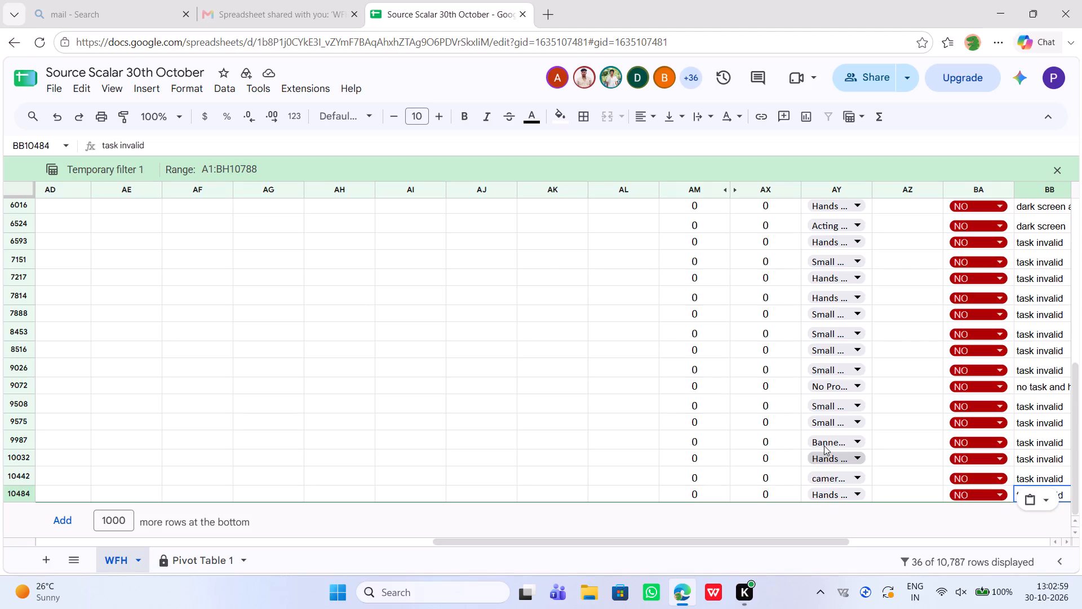
Reload the spreadsheet and create a new filter view that shows only this reviewer's rows in the WFH NAMES column.
scroll(626, 437, right, 8)
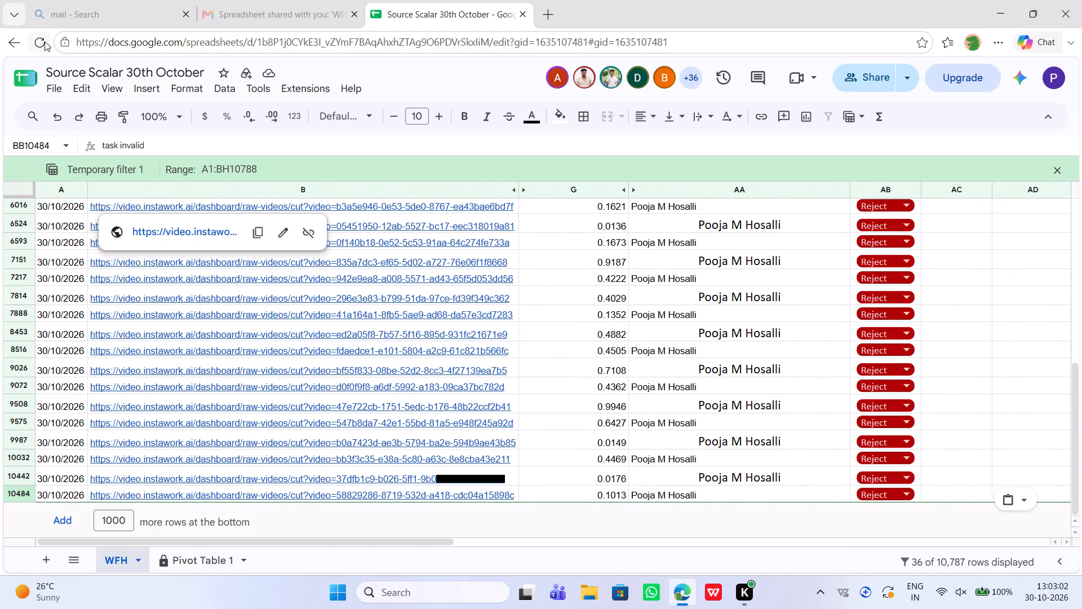
click(42, 41)
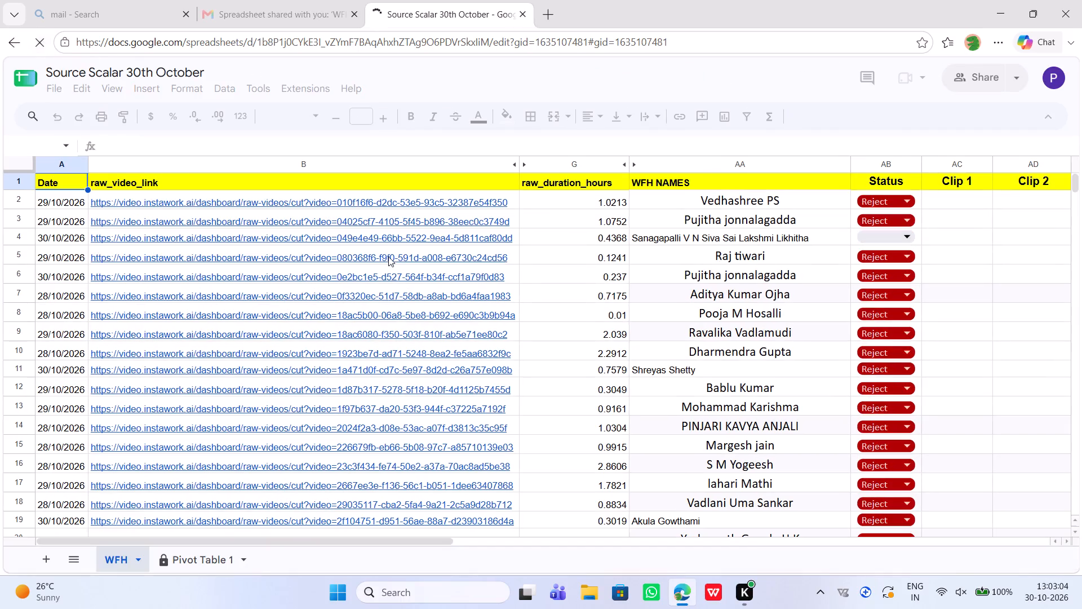
click(789, 117)
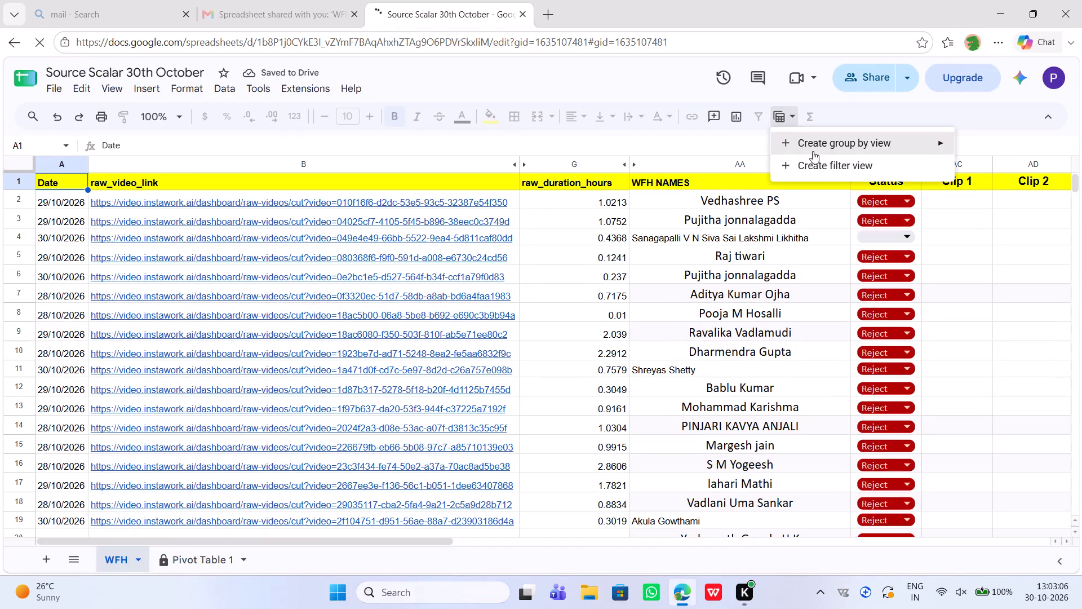
click(818, 156)
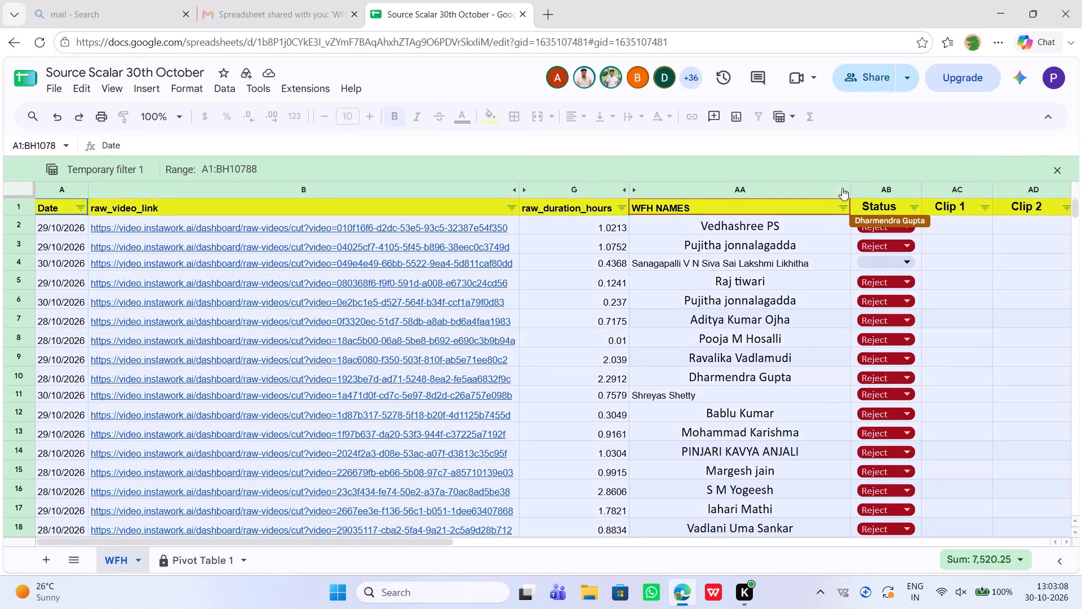
click(842, 202)
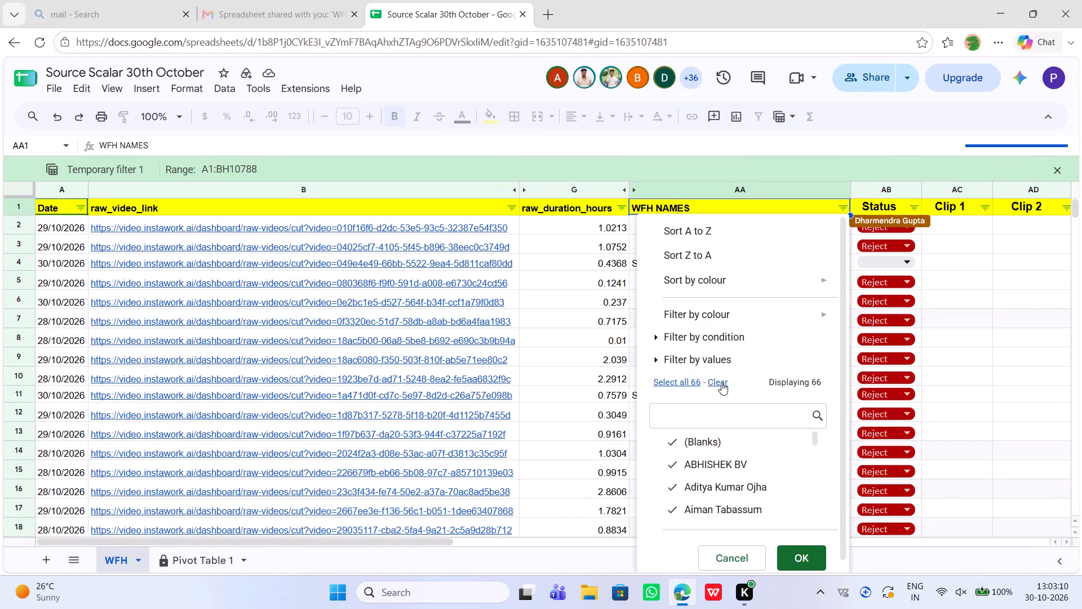
click(721, 382)
click(738, 425)
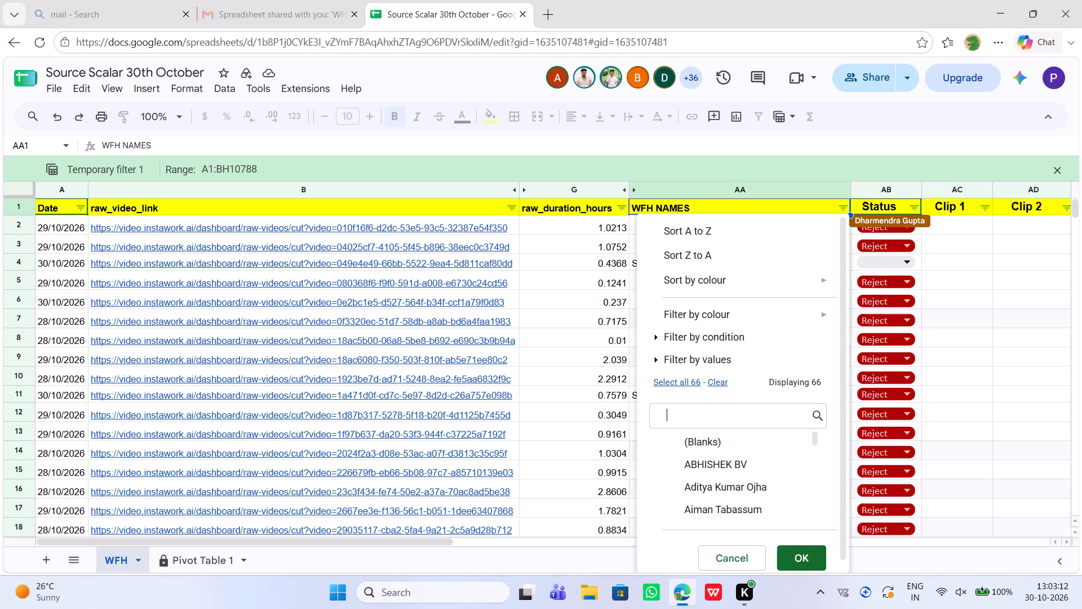
text(poo)
key(Return)
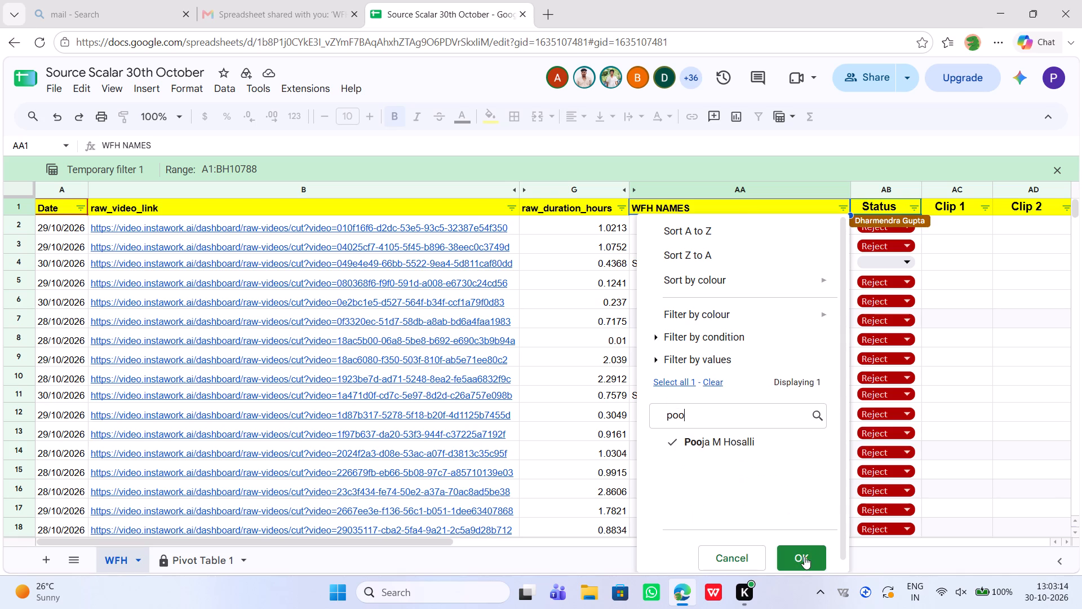
click(804, 557)
Check the filtered rows' statuses and select their raw_duration_hours values from row 8 through row 10484 to read the sum.
scroll(775, 441, left, 1)
scroll(775, 441, down, 4)
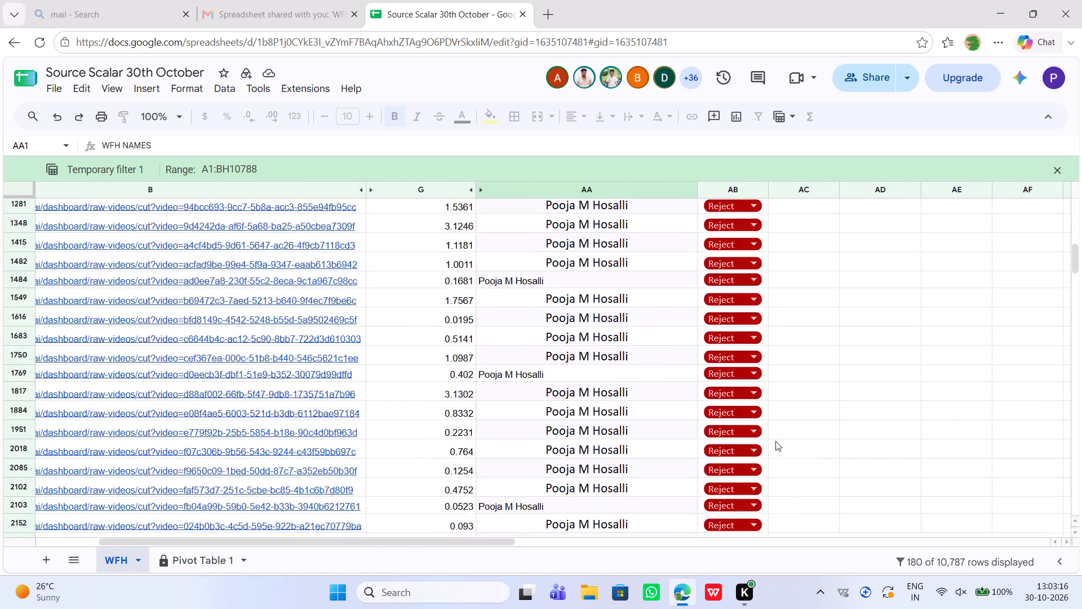
scroll(775, 441, down, 10)
scroll(775, 441, up, 14)
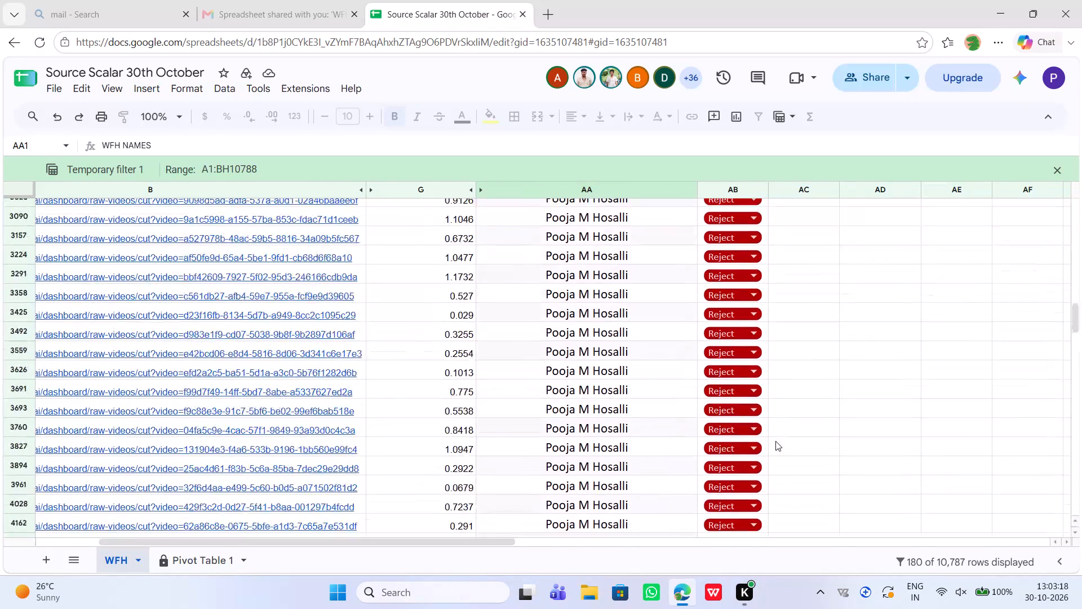
scroll(775, 441, up, 5)
scroll(775, 441, right, 5)
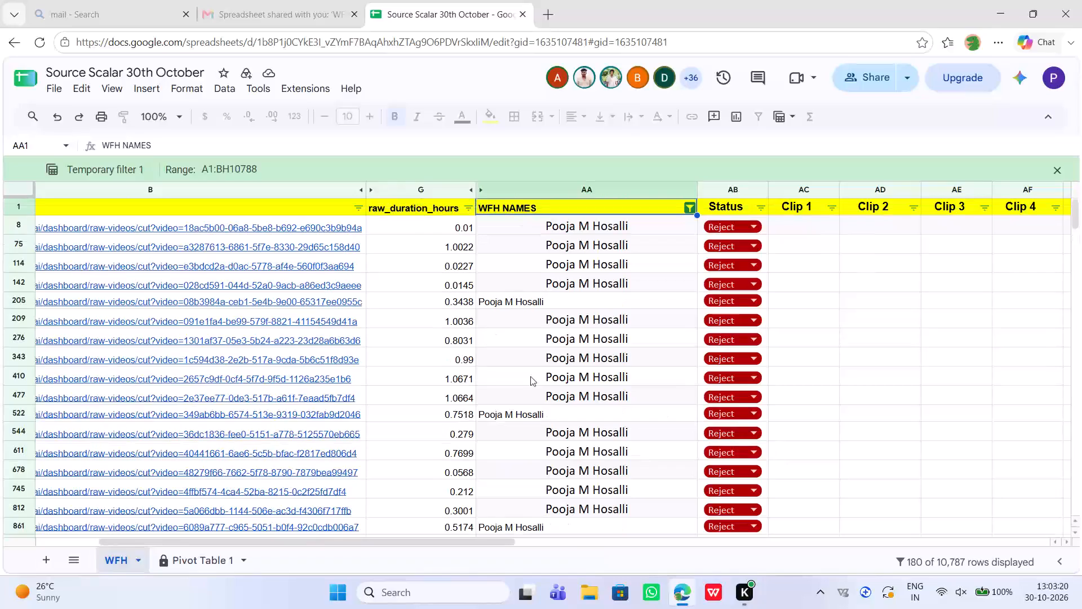
click(388, 224)
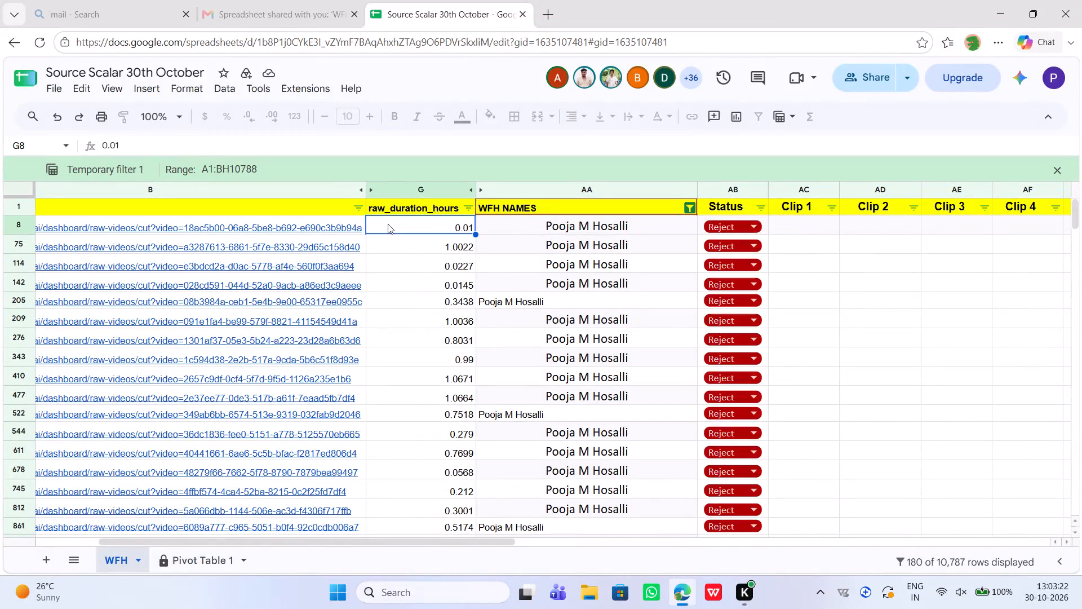
drag(388, 224, 403, 599)
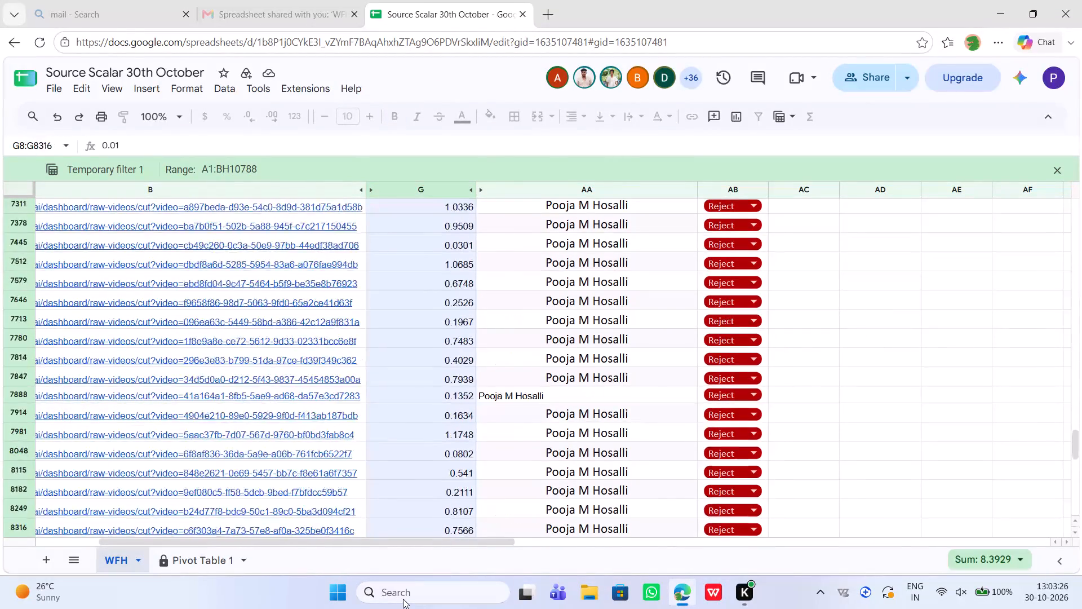
drag(403, 599, 416, 537)
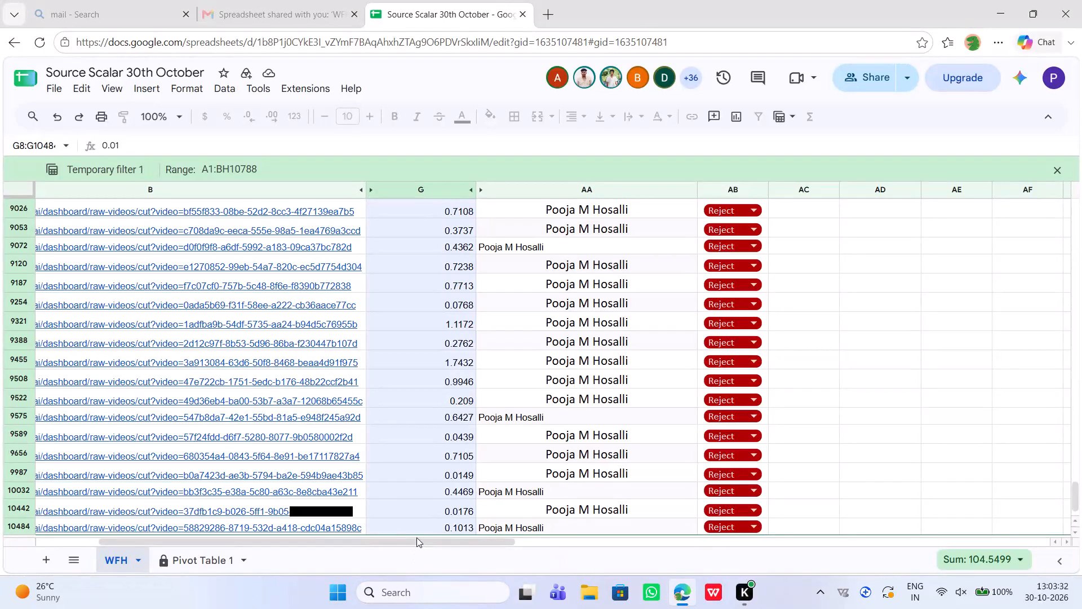
drag(416, 537, 423, 515)
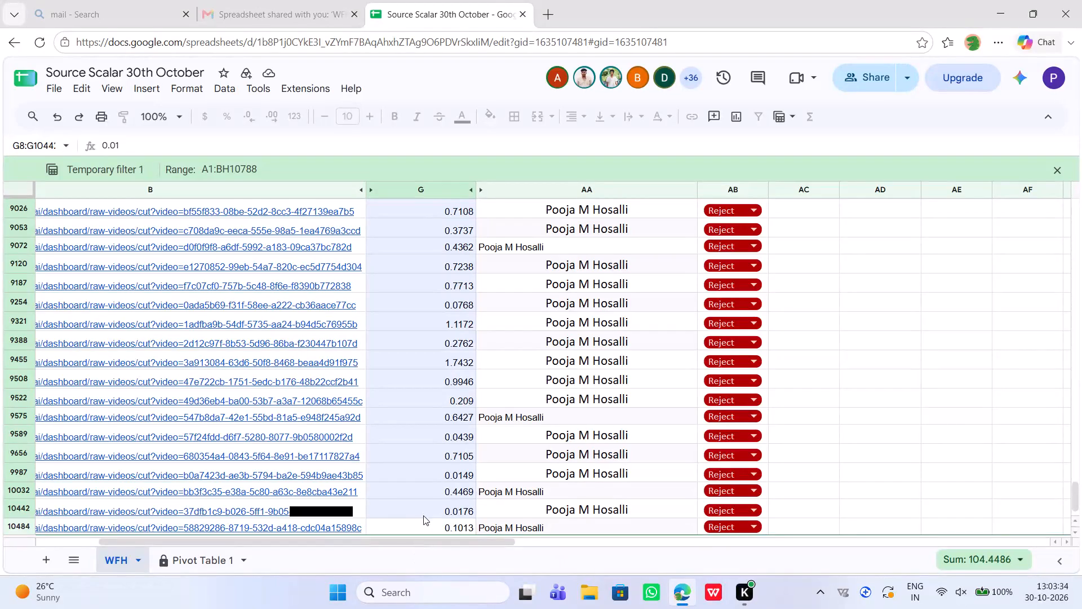
drag(423, 515, 423, 524)
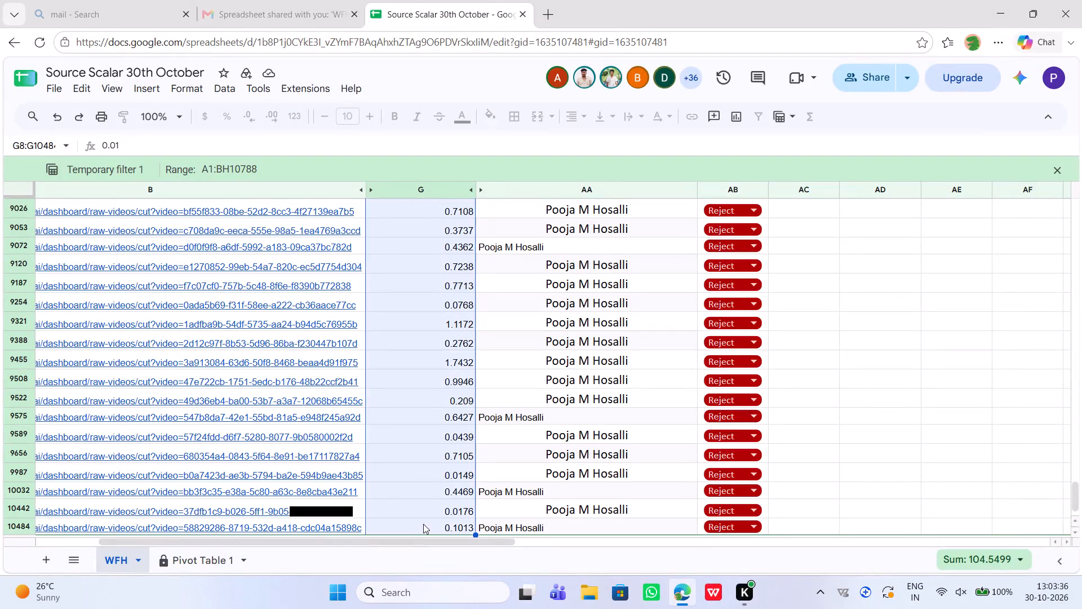
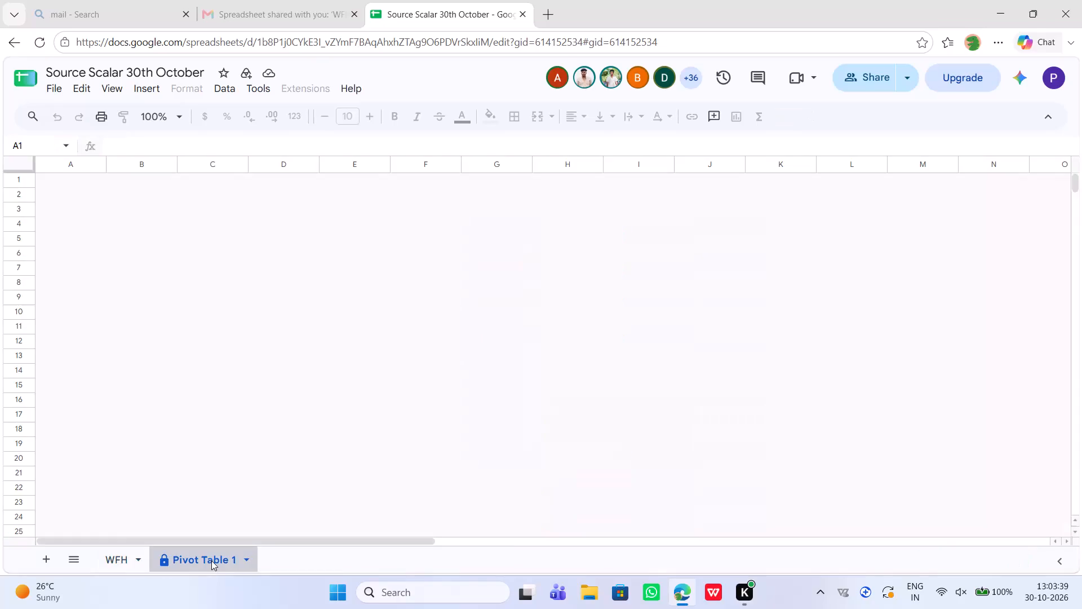
Examine the reviewers' raw video counts by status for 30/10/2026 in Pivot Table 1.
scroll(371, 457, down, 2)
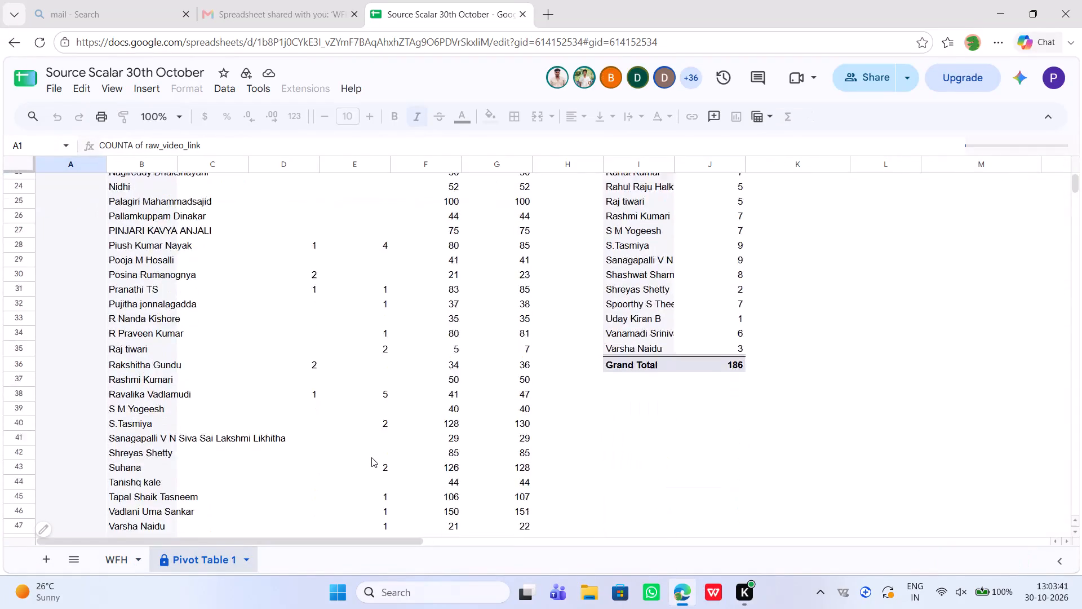
scroll(371, 457, down, 11)
scroll(371, 457, up, 1)
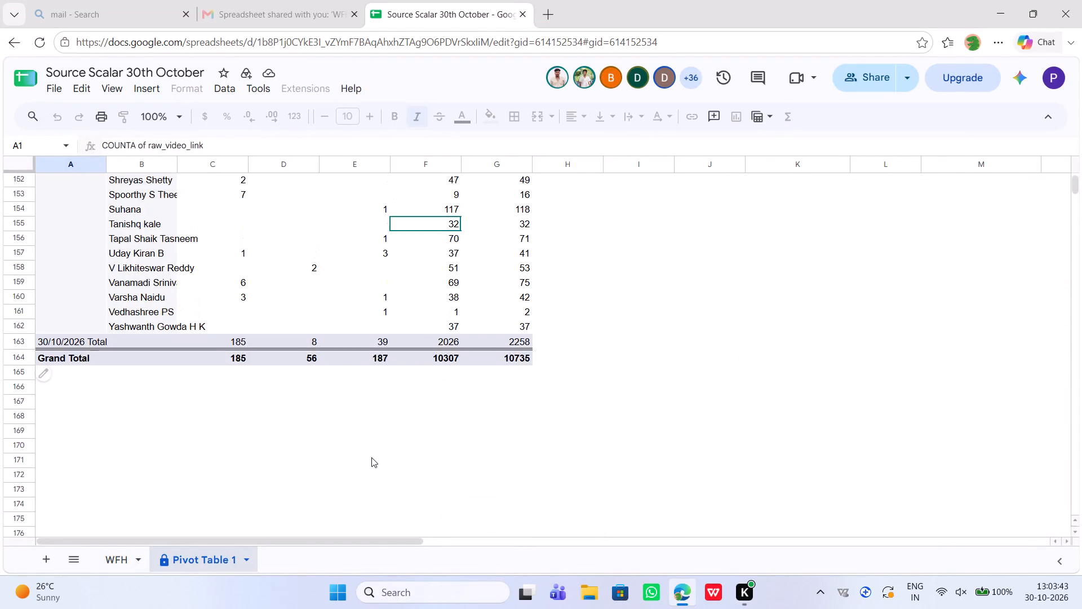
scroll(371, 457, up, 2)
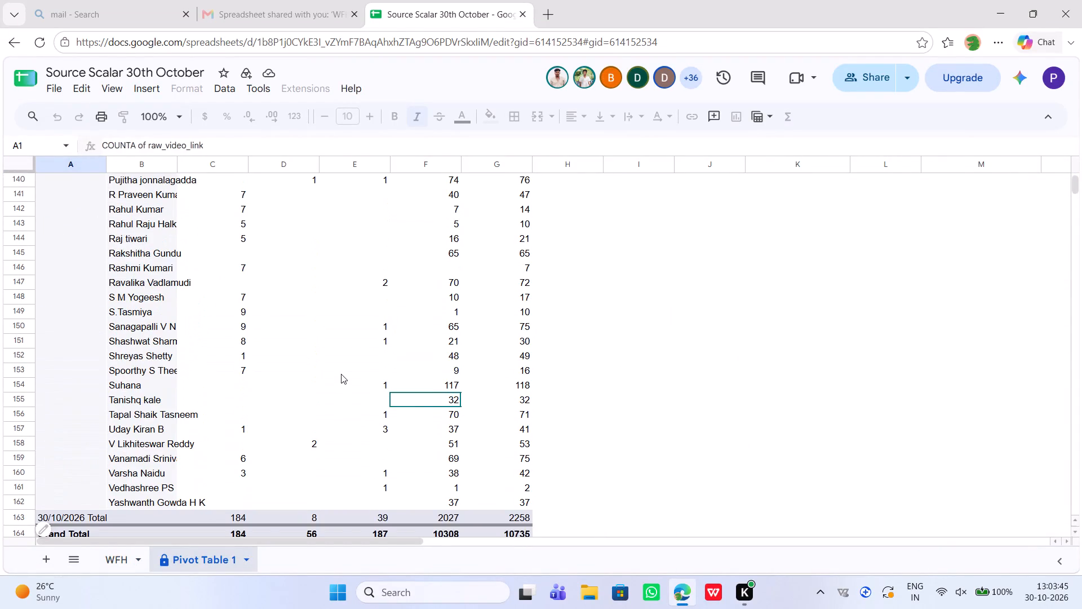
scroll(341, 374, up, 2)
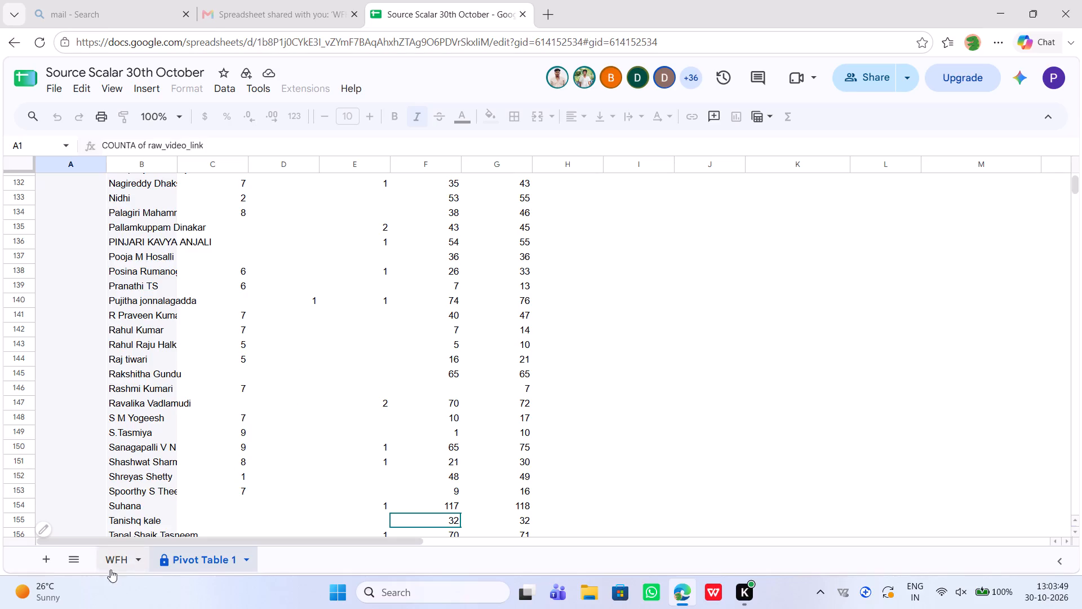
Return to the WFH sheet, check the count and other statistics of the selected raw_duration_hours values, and look over the filtered rows.
click(119, 550)
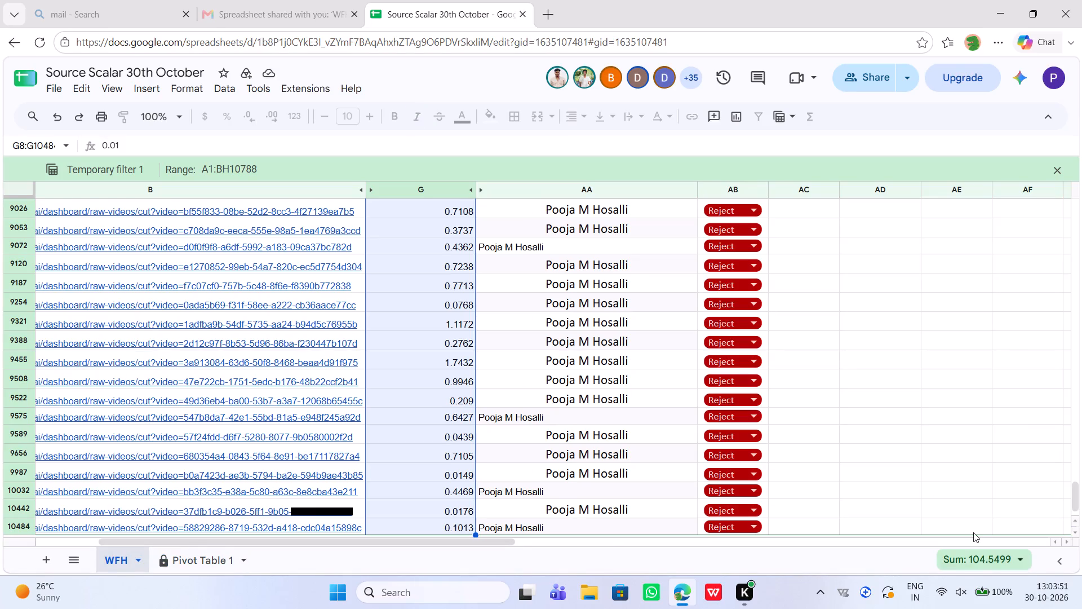
click(1025, 556)
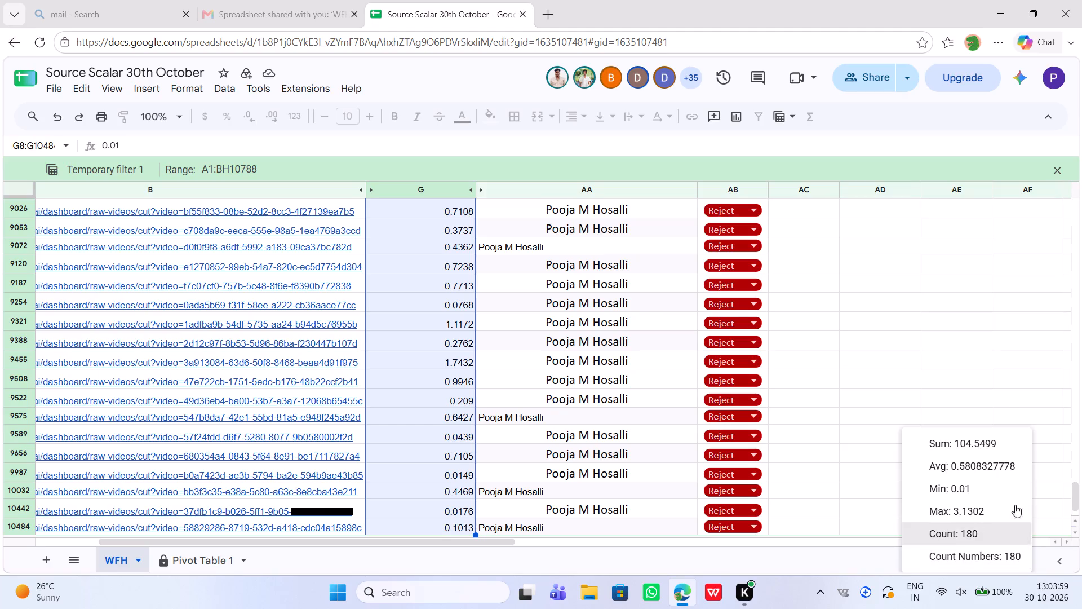
click(996, 400)
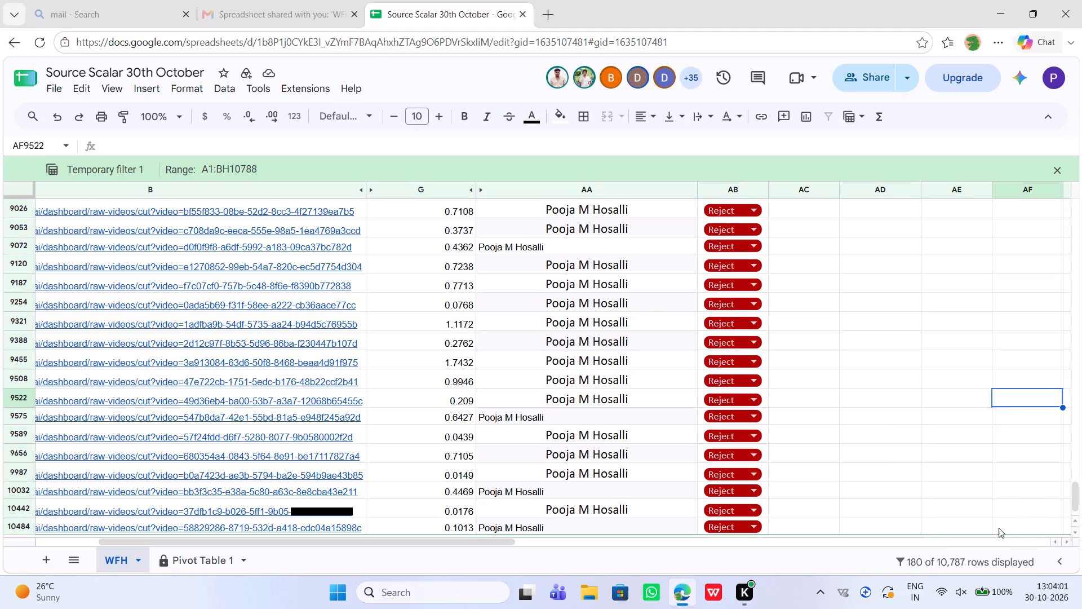
click(858, 426)
scroll(858, 426, down, 8)
scroll(858, 426, up, 13)
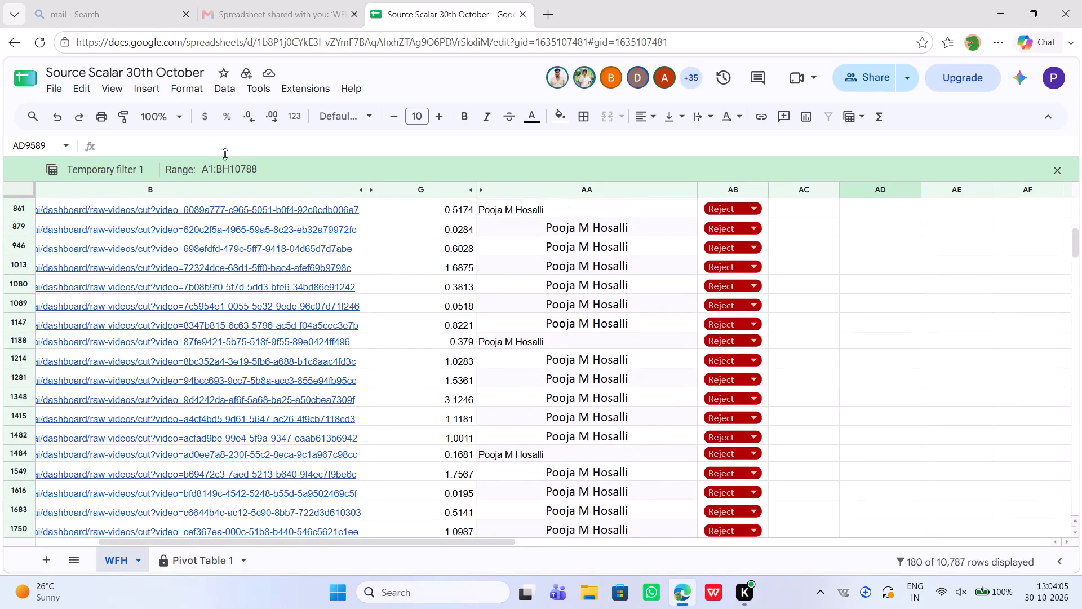
Reload the Source Scalar 30th October spreadsheet.
click(40, 45)
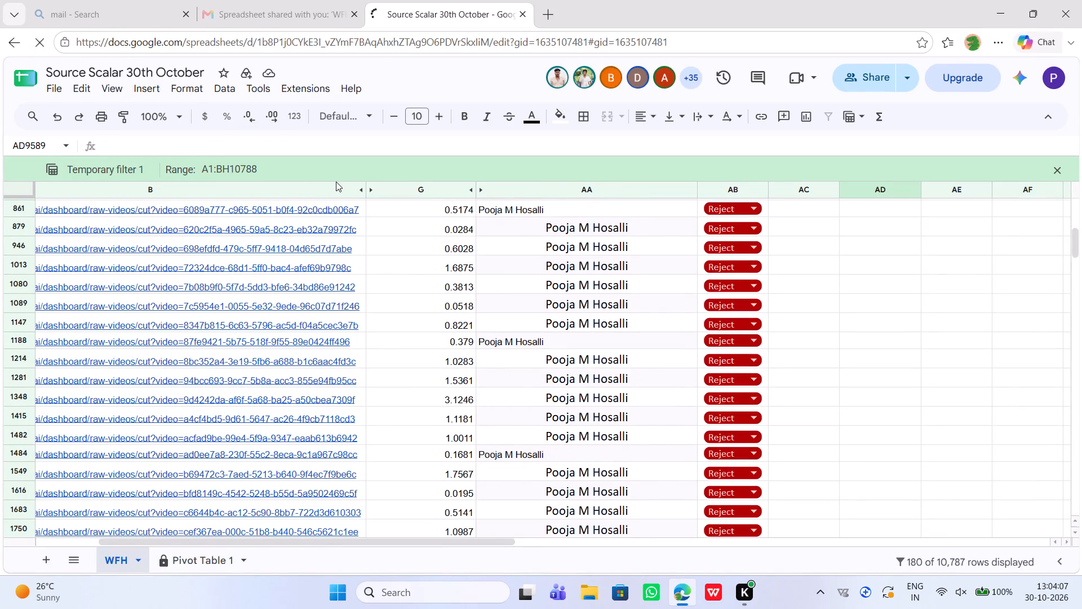
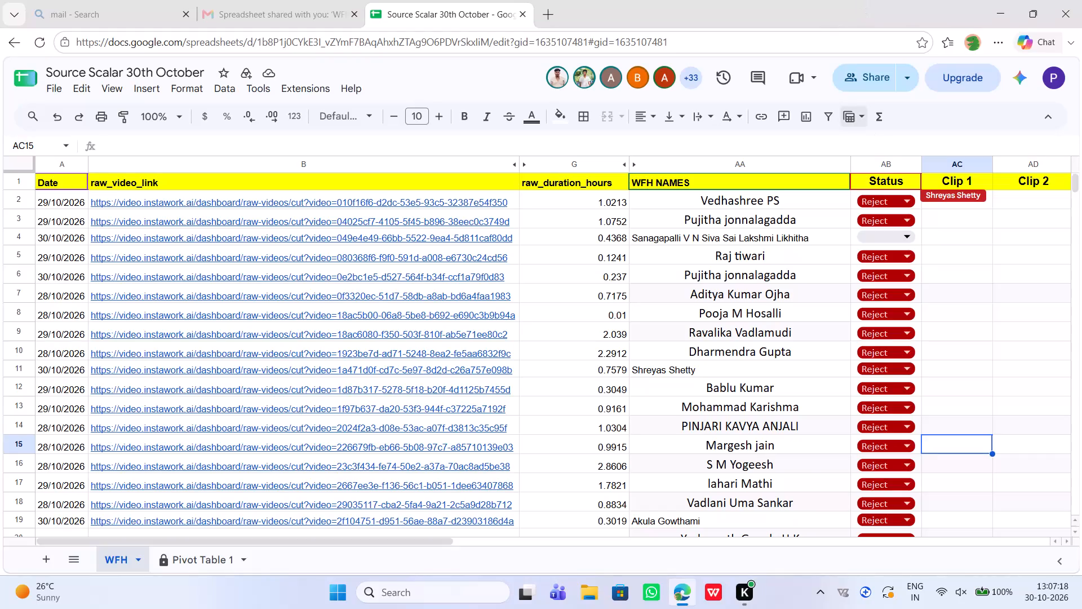
Create a temporary filter view showing only the WFH NAMES reviewer found with "poo", and look over that reviewer's row statuses.
click(867, 115)
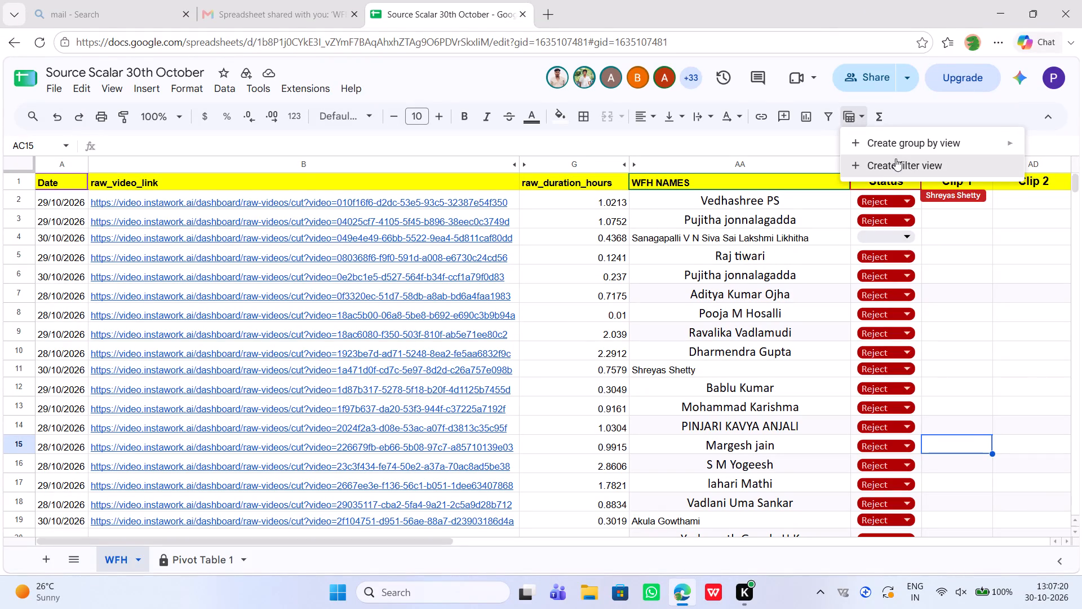
click(895, 158)
click(845, 208)
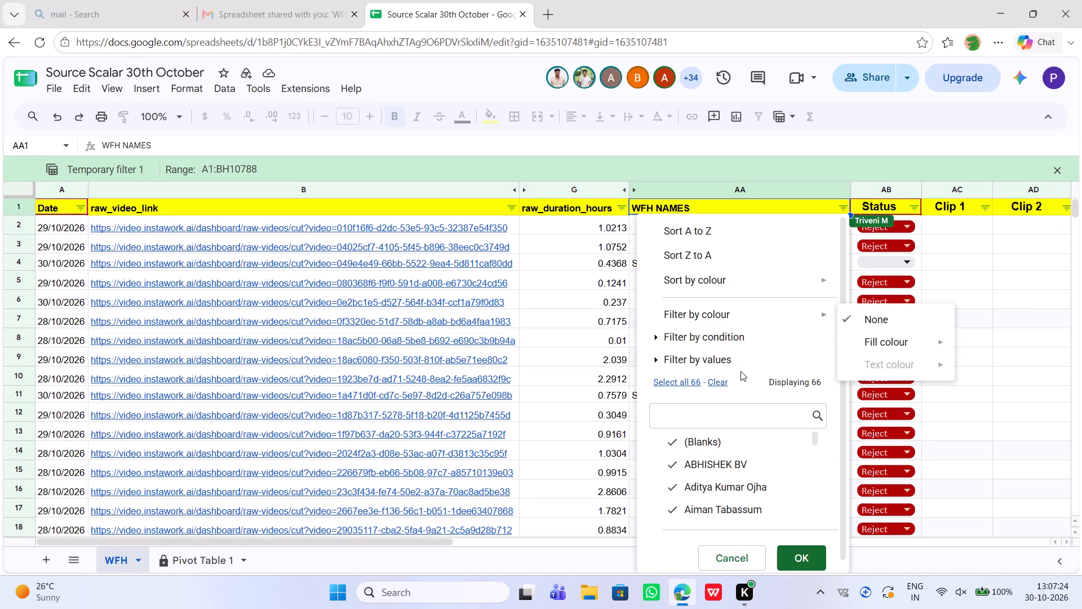
click(726, 379)
click(713, 428)
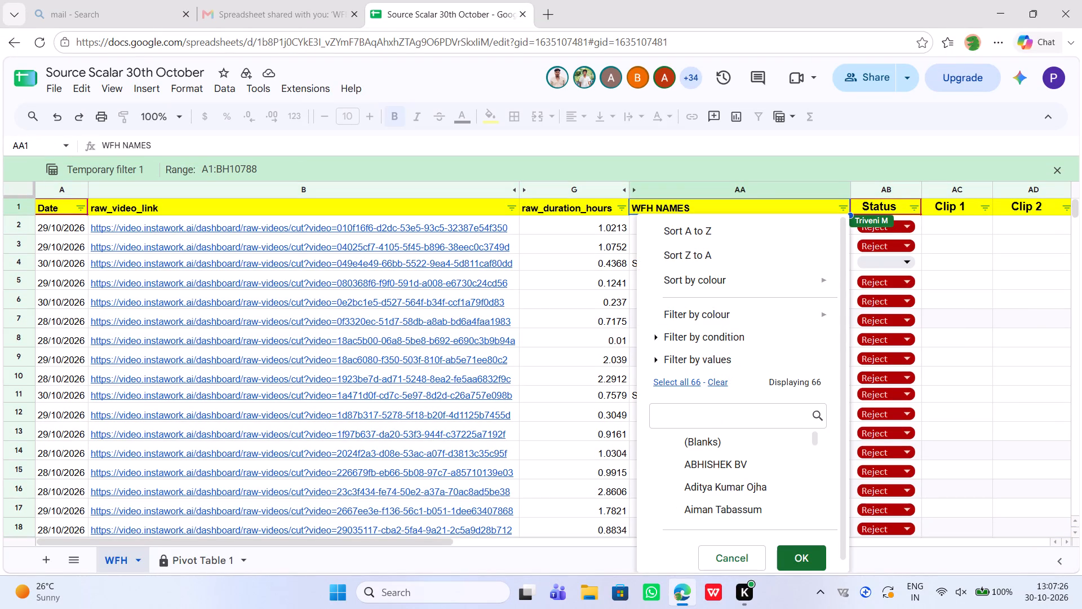
text(poo)
key(Return)
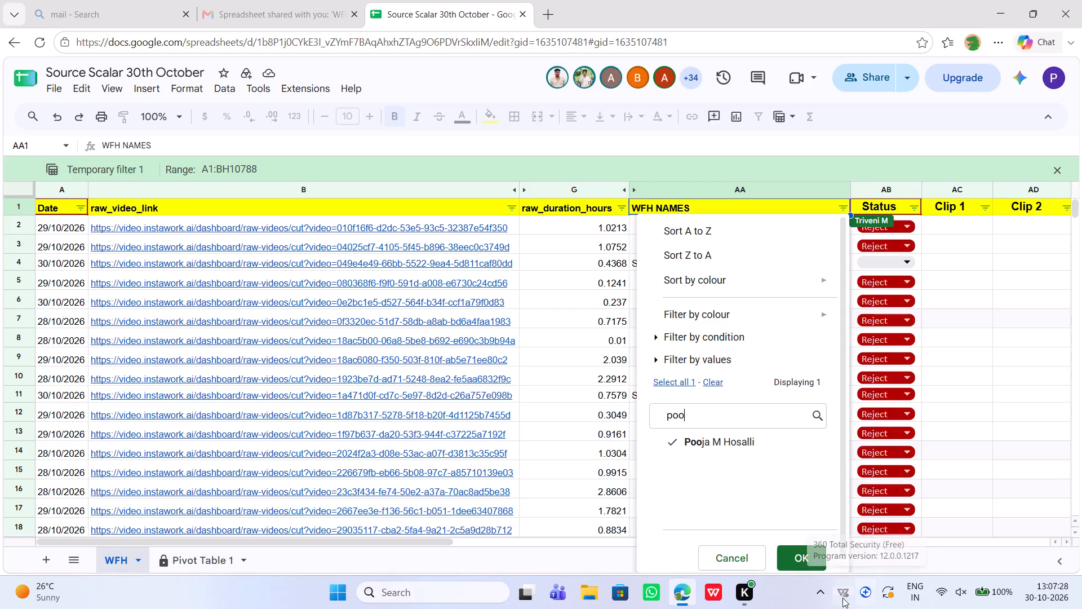
click(815, 561)
scroll(830, 466, down, 2)
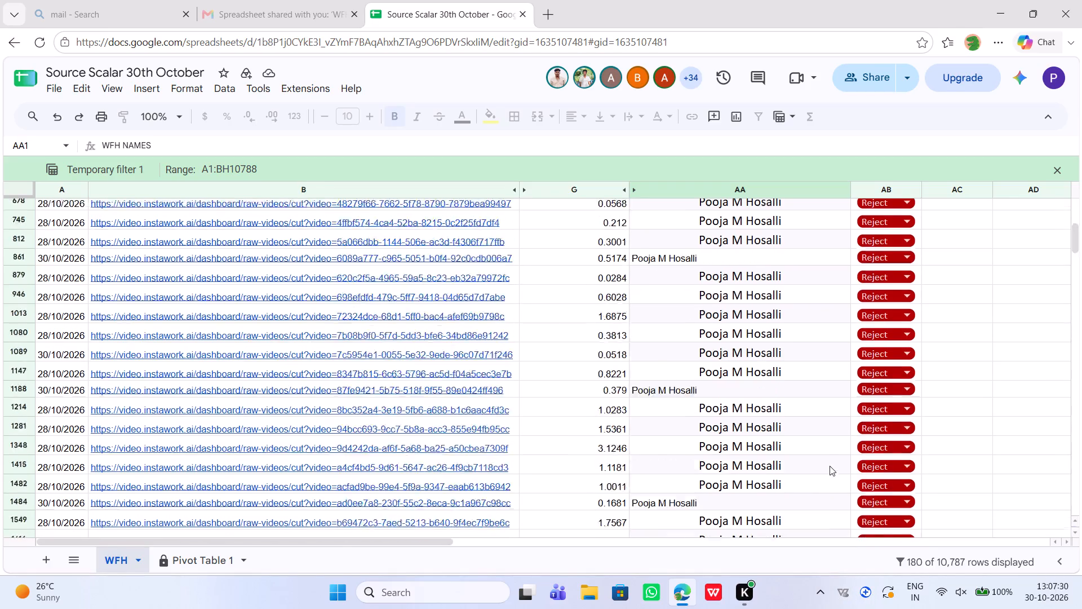
scroll(830, 466, down, 10)
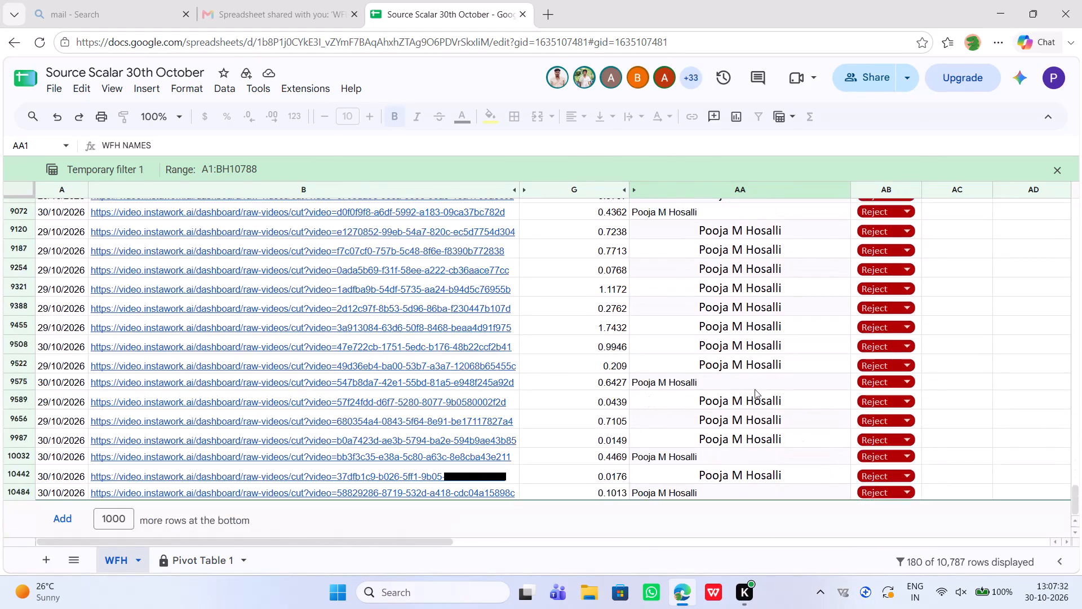
scroll(801, 270, up, 16)
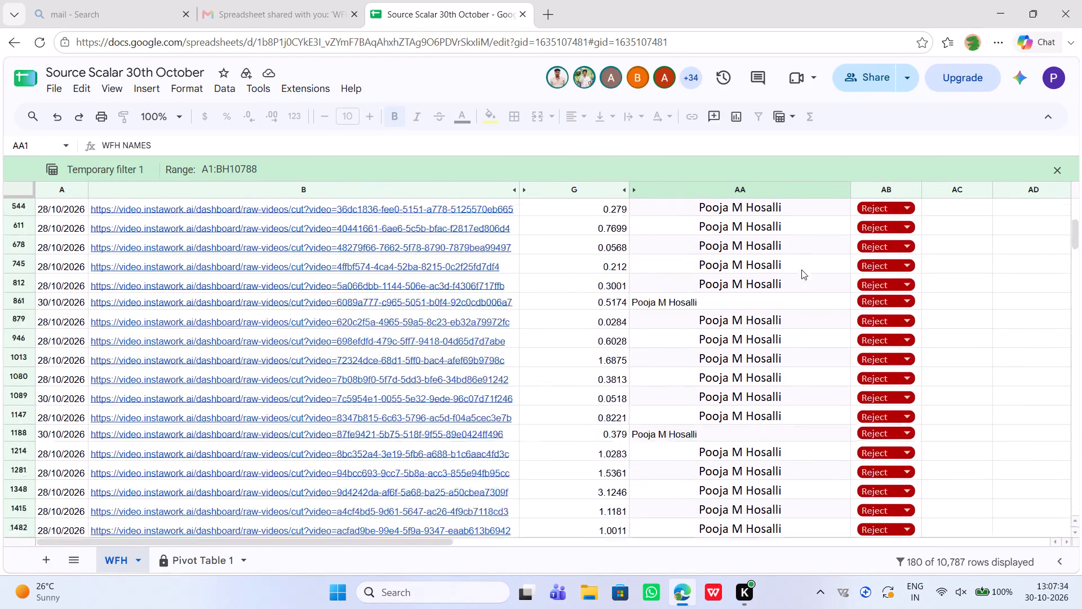
Reload the Source Scalar 30th October spreadsheet to leave the temporary filter.
click(33, 41)
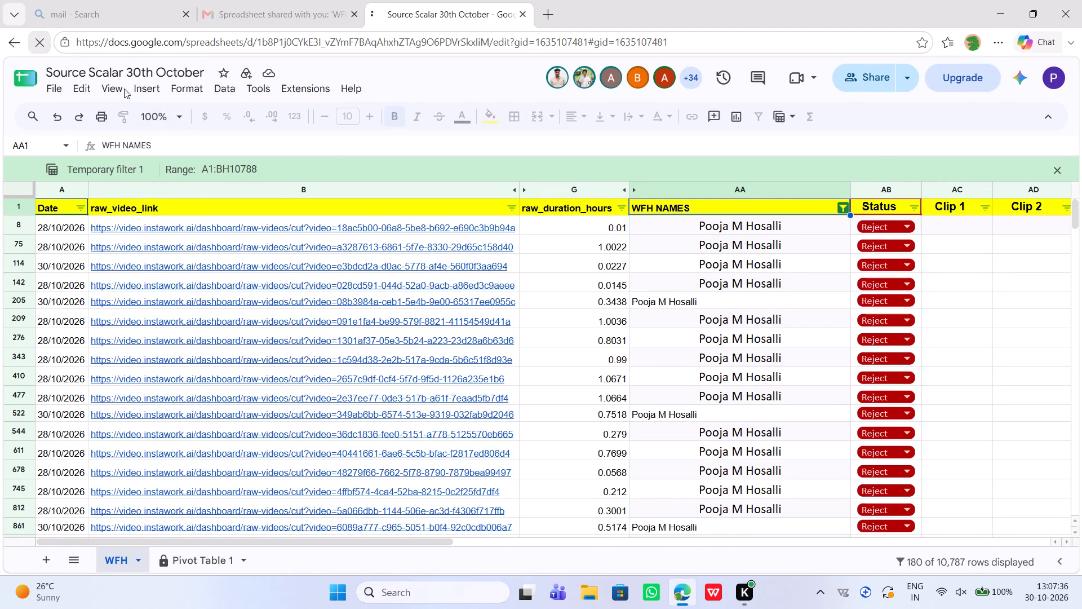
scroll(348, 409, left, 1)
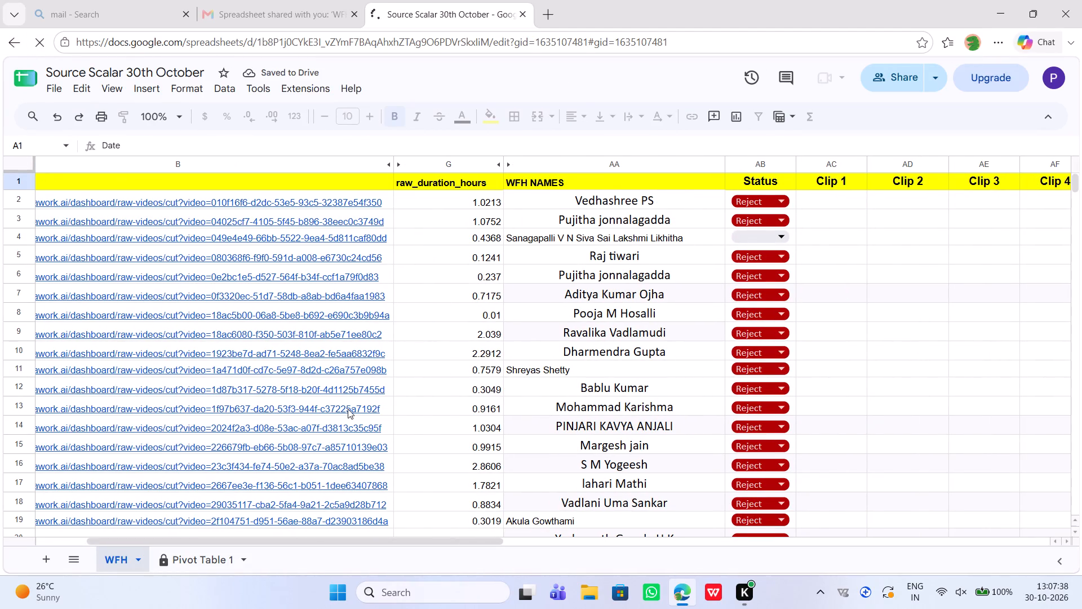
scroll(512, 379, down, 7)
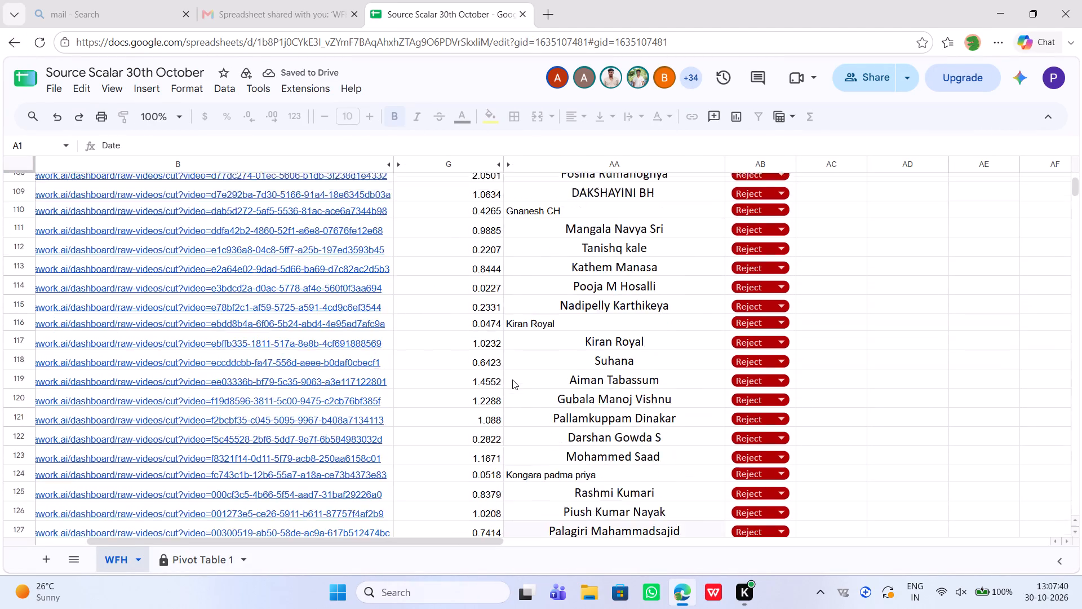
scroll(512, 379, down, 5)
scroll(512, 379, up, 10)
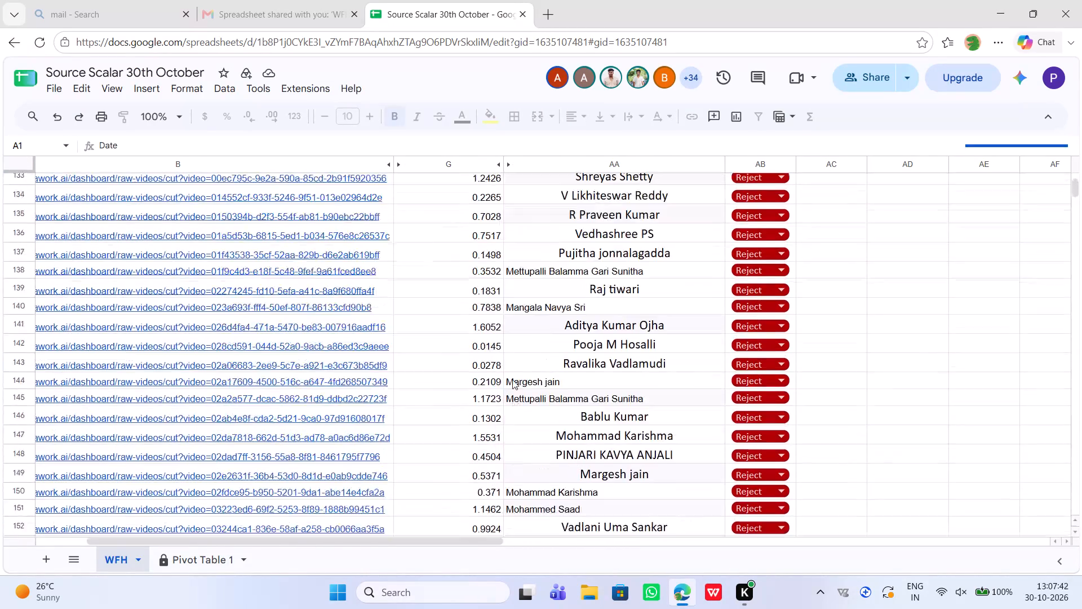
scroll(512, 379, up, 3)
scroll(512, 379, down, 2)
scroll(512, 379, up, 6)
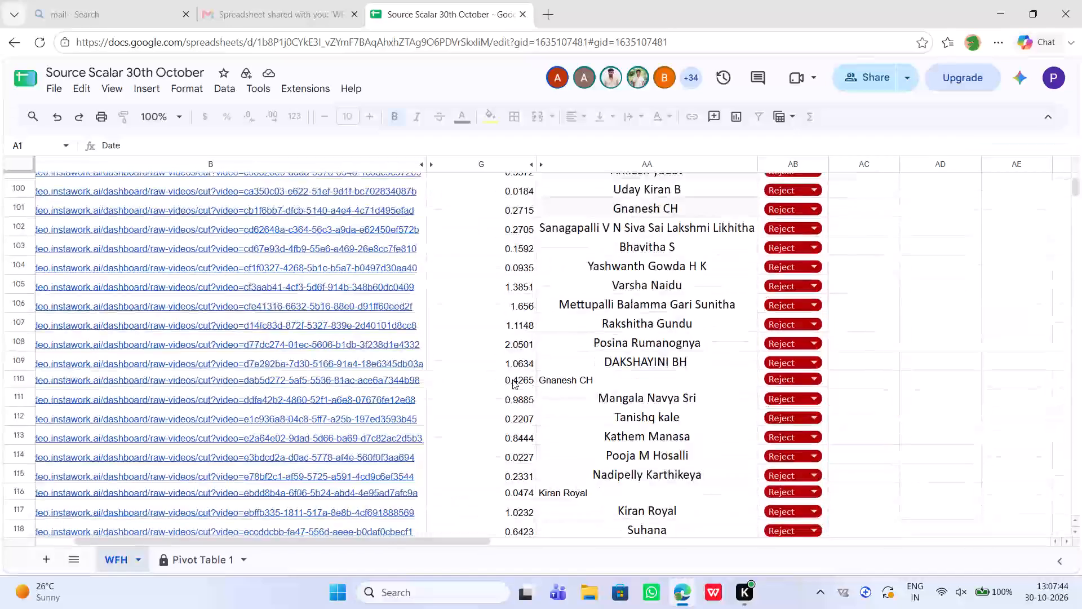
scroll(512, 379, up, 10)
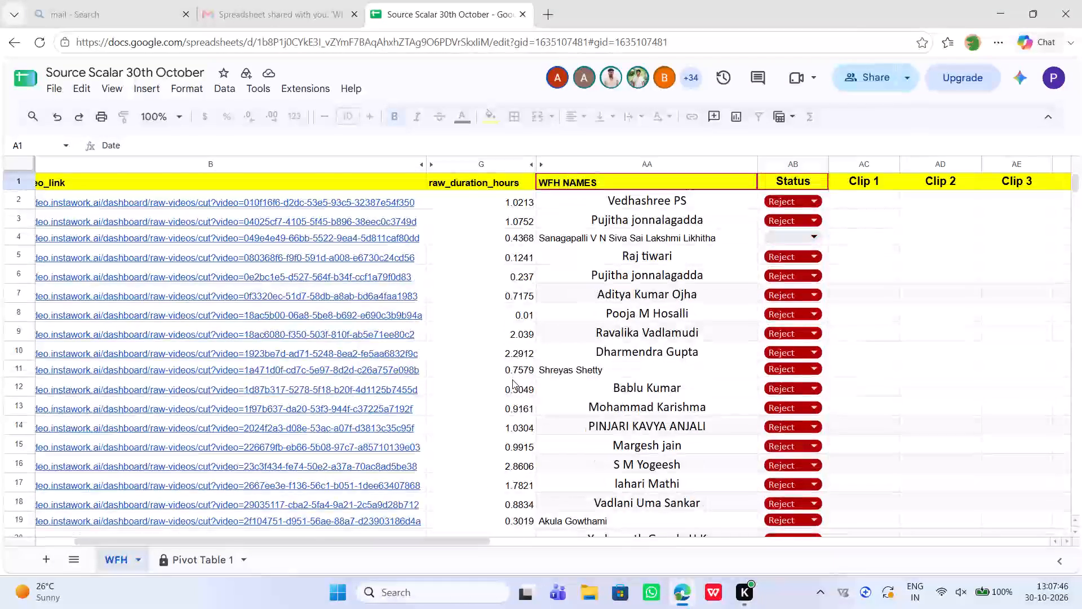
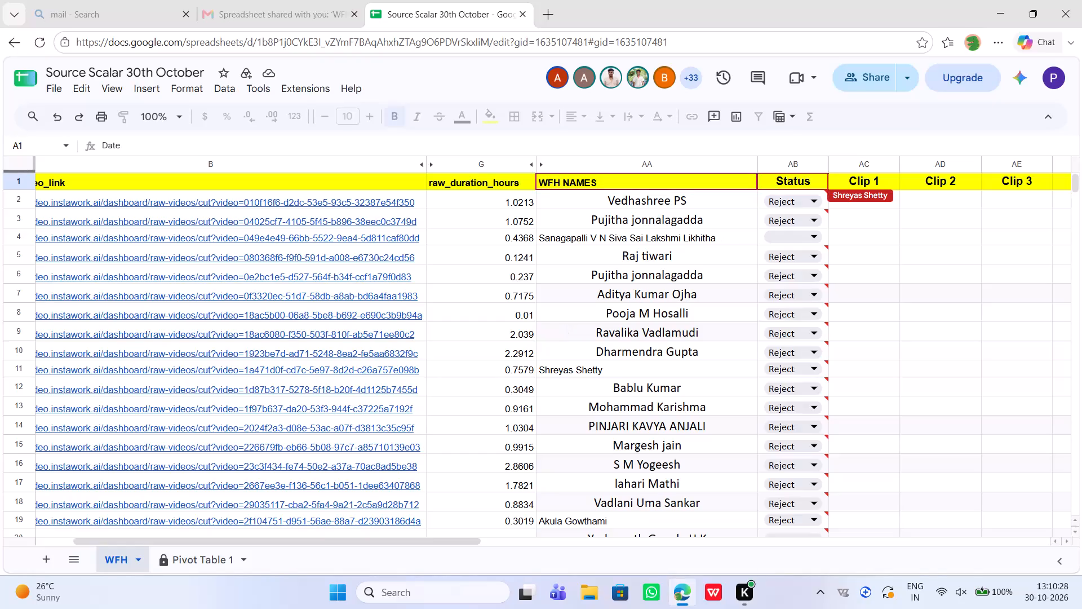
Create a temporary filter view on the WFH sheet showing only the WFH NAMES reviewer found by searching "poo".
click(795, 112)
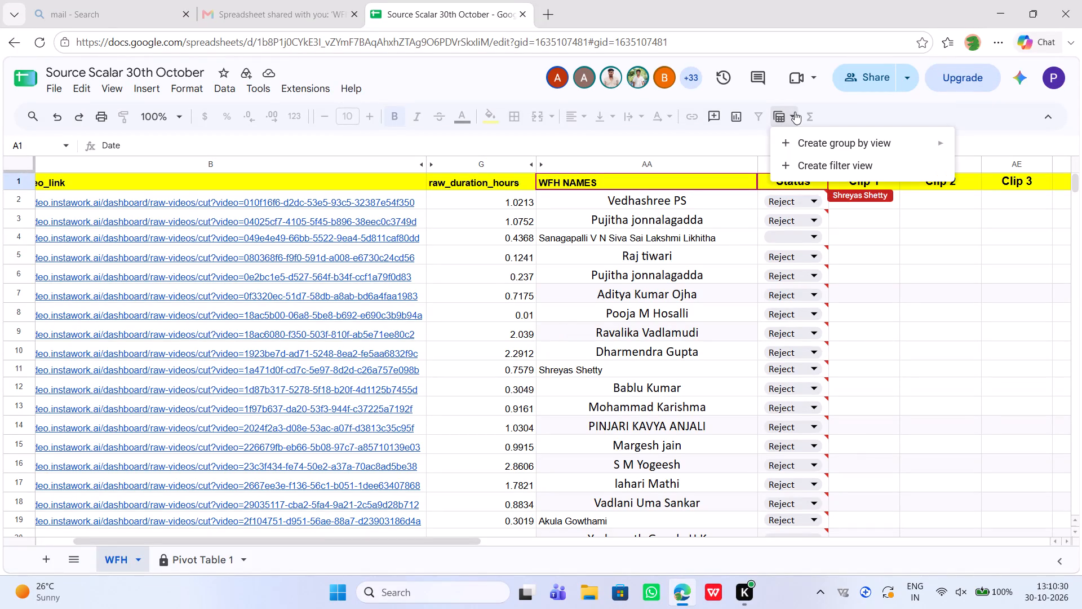
click(815, 158)
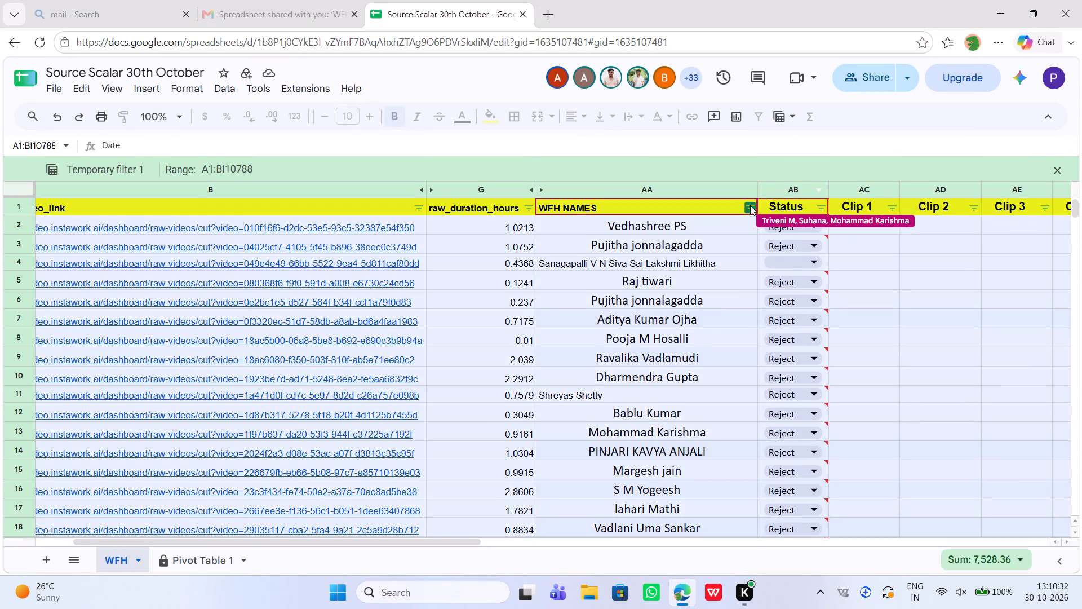
click(750, 205)
click(626, 376)
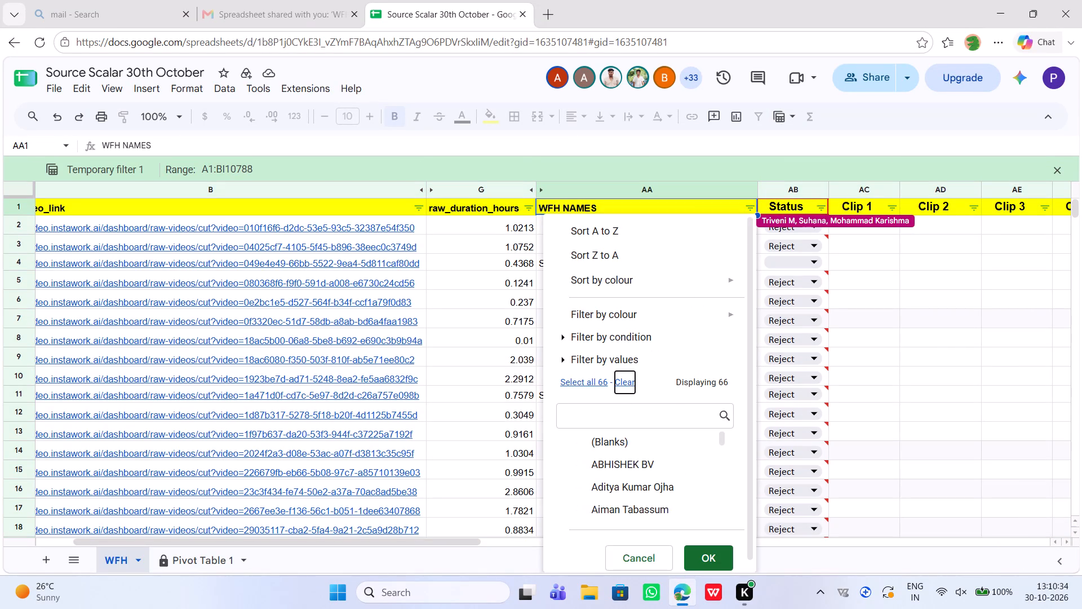
click(626, 413)
text(po)
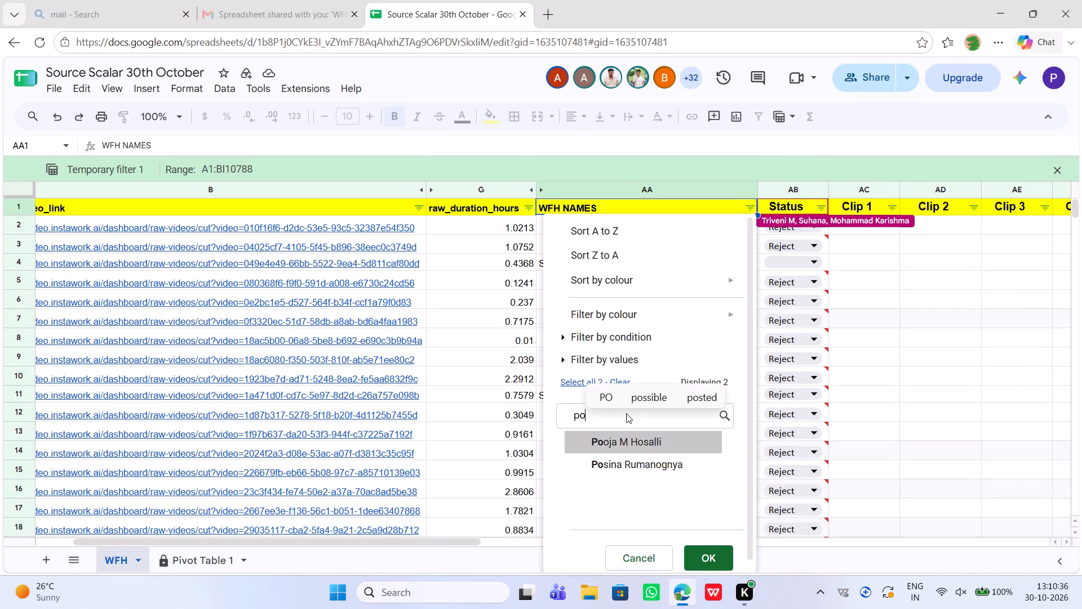
key(o)
key(Return)
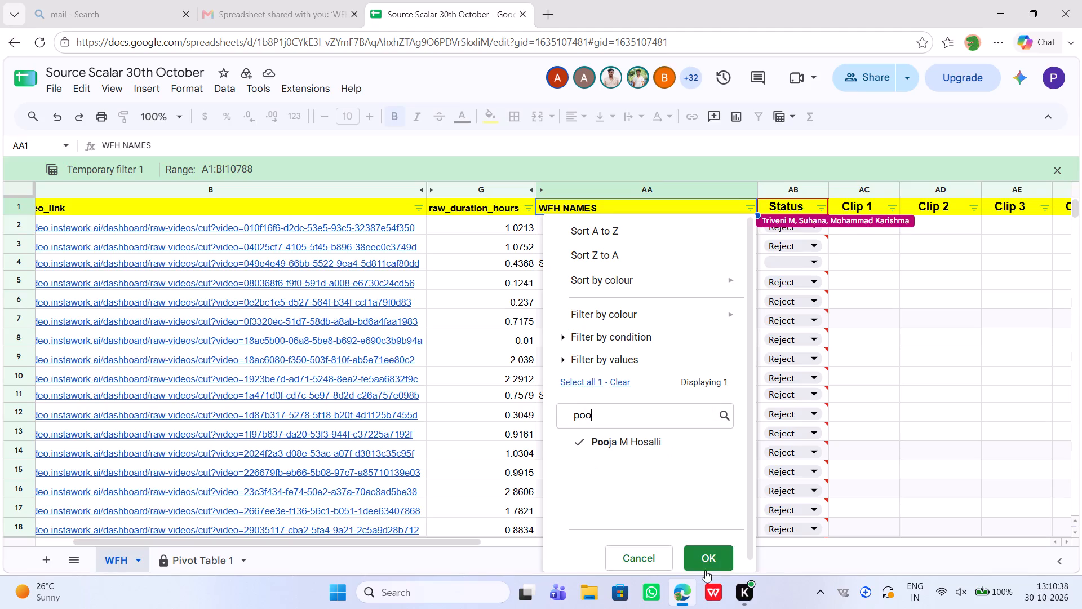
click(709, 555)
Examine the filtered reviewer's rows from first to last, checking the dates, raw durations and Status values.
scroll(738, 463, down, 5)
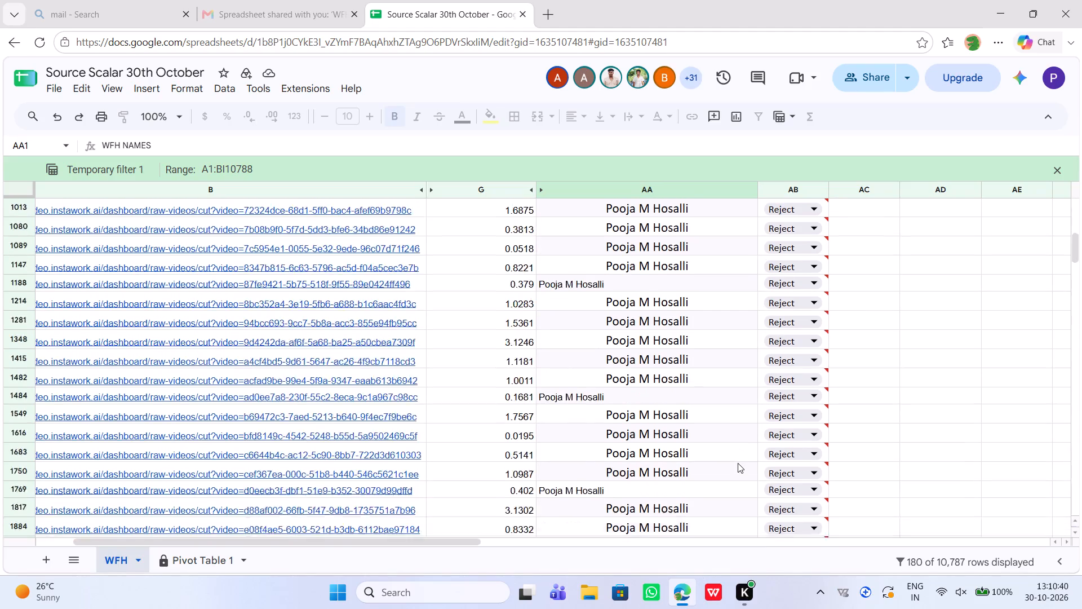
scroll(738, 463, down, 8)
scroll(738, 463, left, 1)
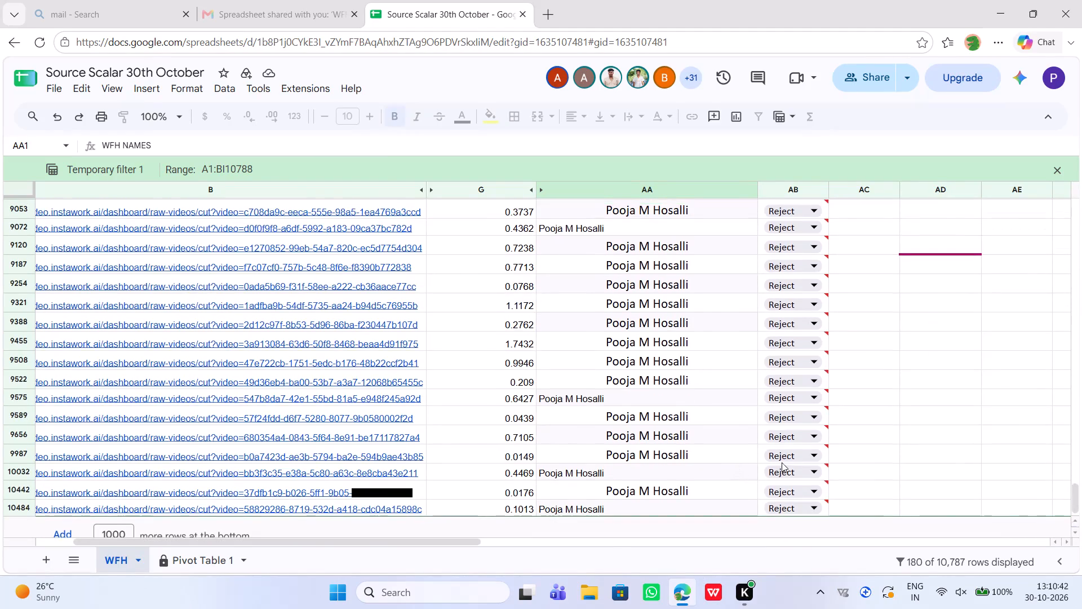
scroll(783, 461, left, 1)
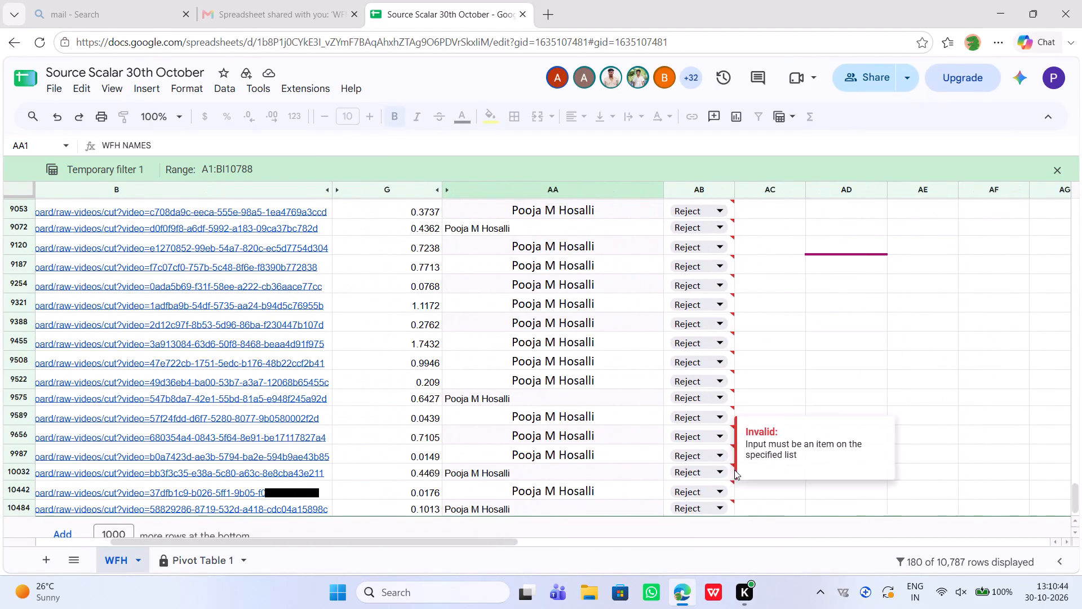
scroll(778, 456, up, 6)
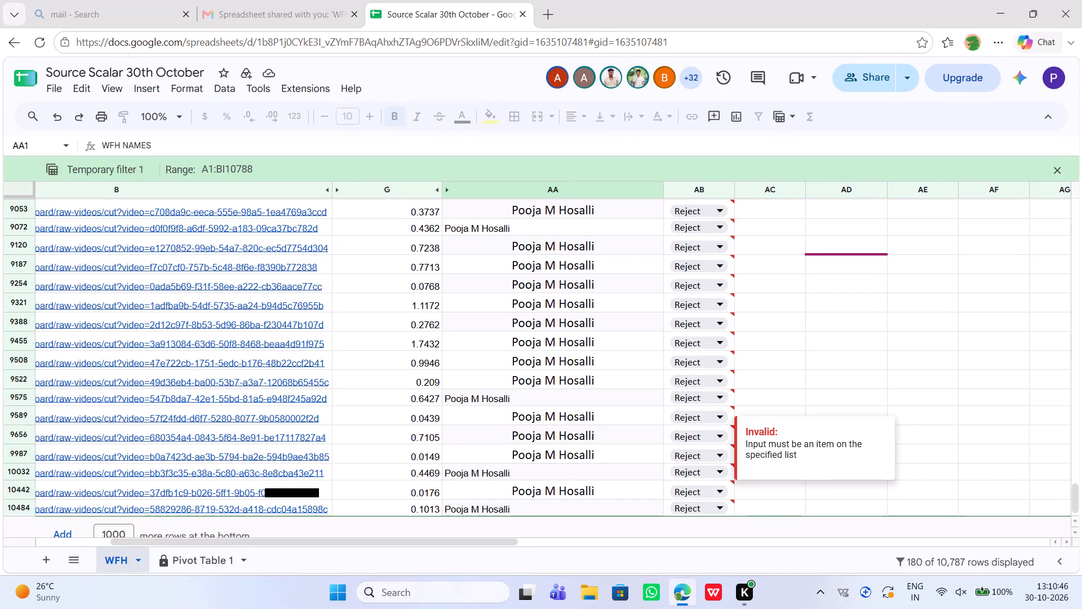
scroll(778, 456, up, 3)
click(781, 303)
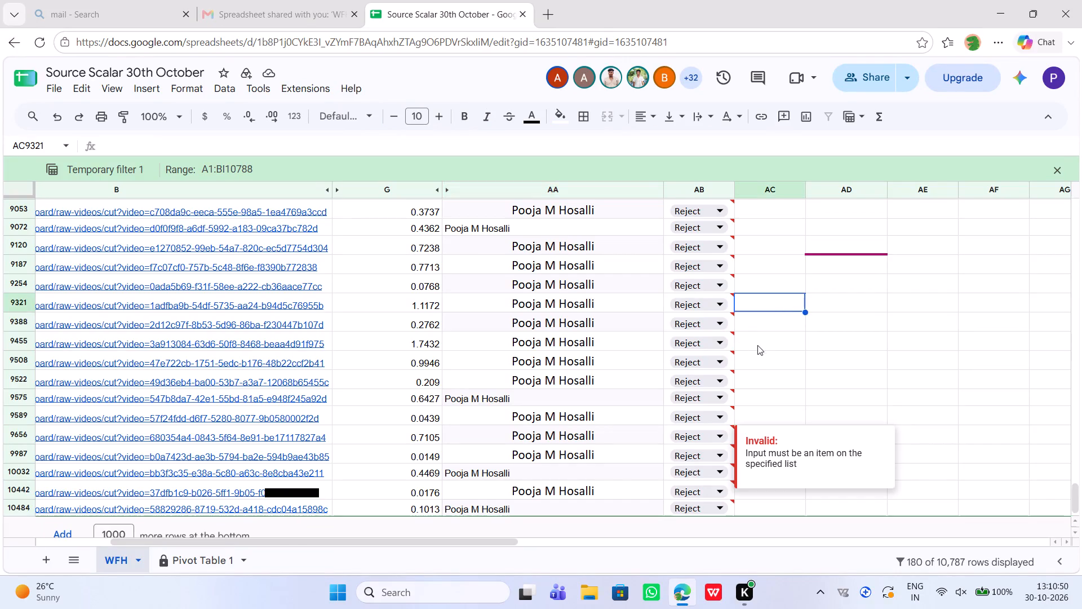
scroll(758, 341, up, 15)
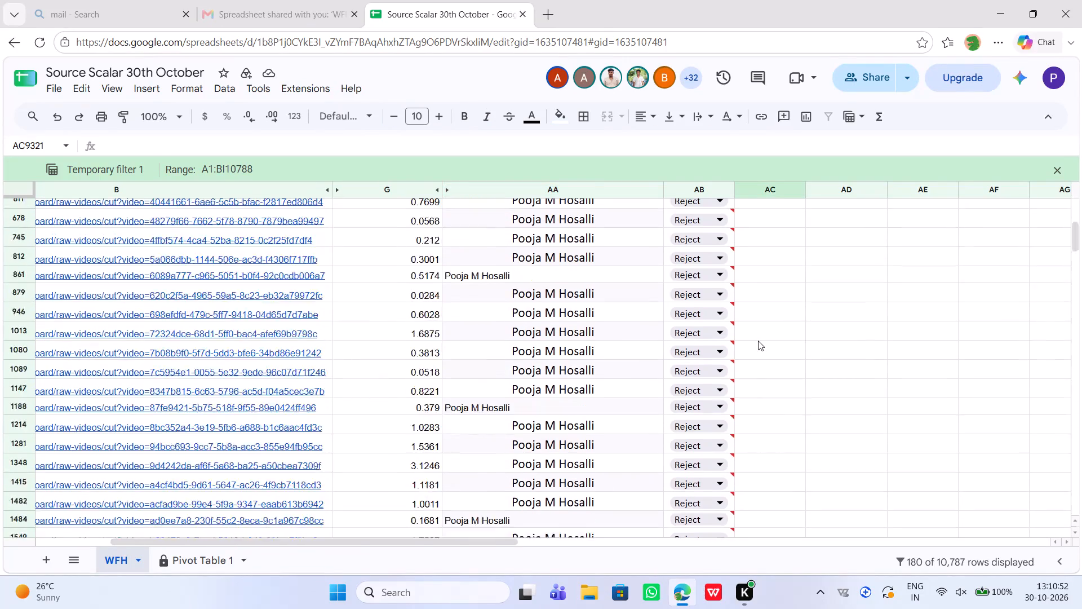
scroll(758, 341, up, 8)
scroll(758, 341, right, 5)
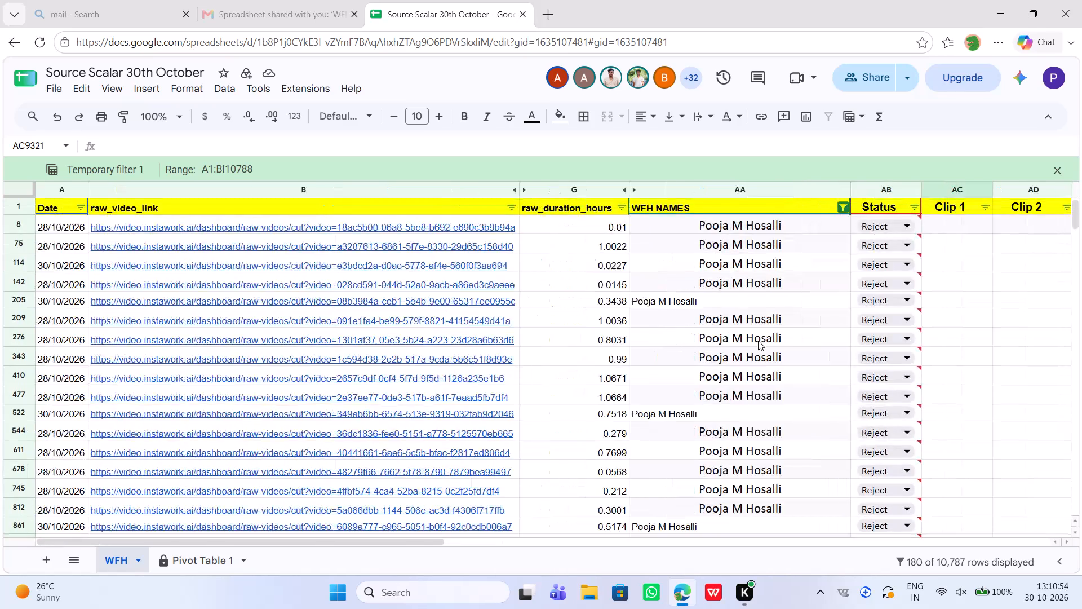
scroll(758, 341, left, 1)
scroll(758, 341, down, 14)
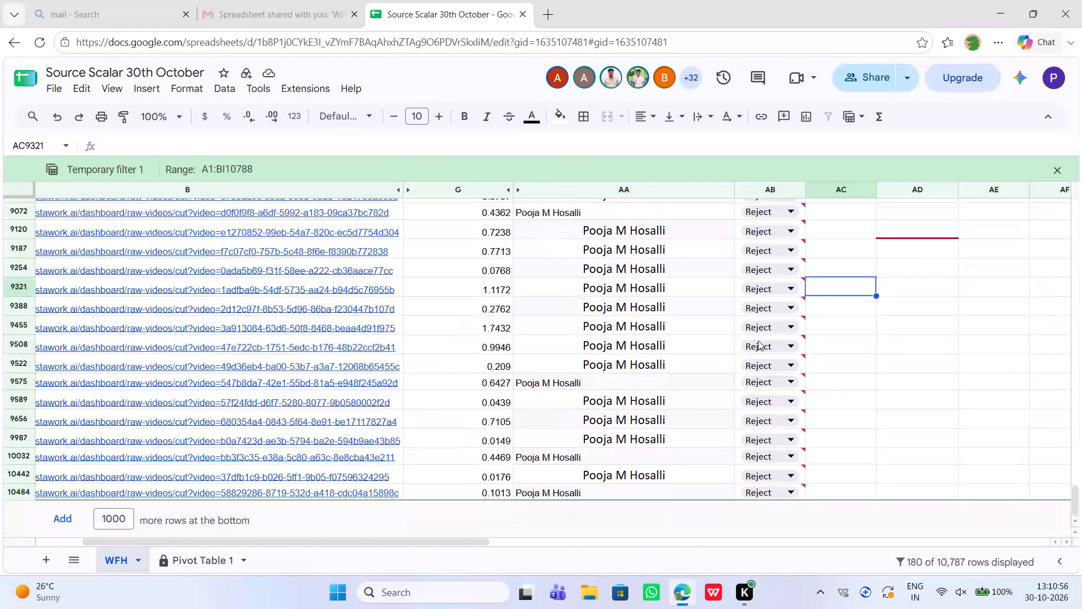
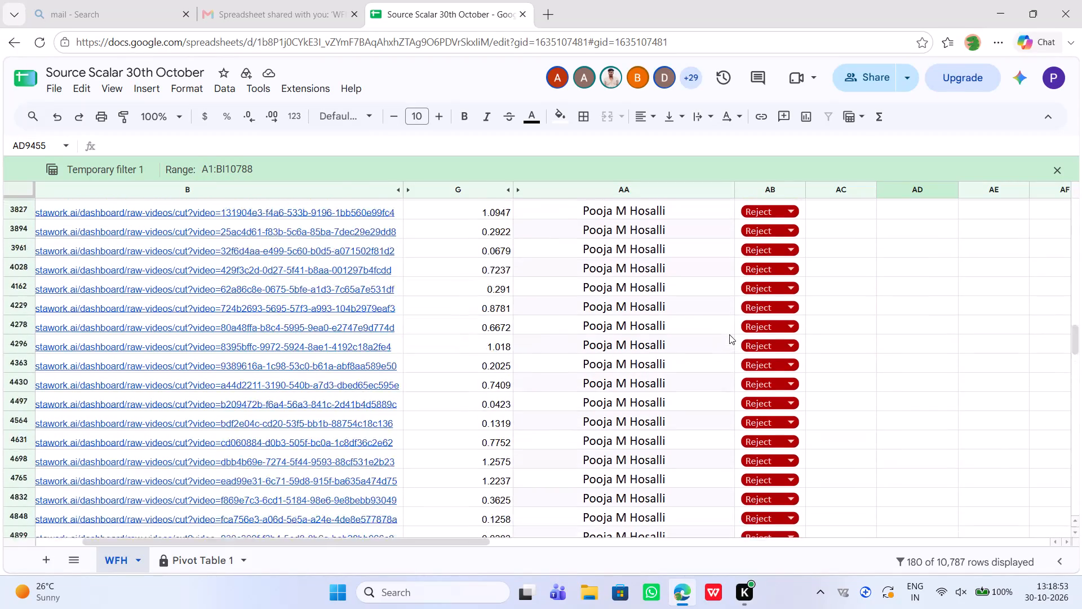
Narrow the temporary filter view to rows dated 30/10/2026 and check the reviewer's remaining Status values and raw durations.
scroll(729, 334, up, 5)
scroll(457, 256, right, 1)
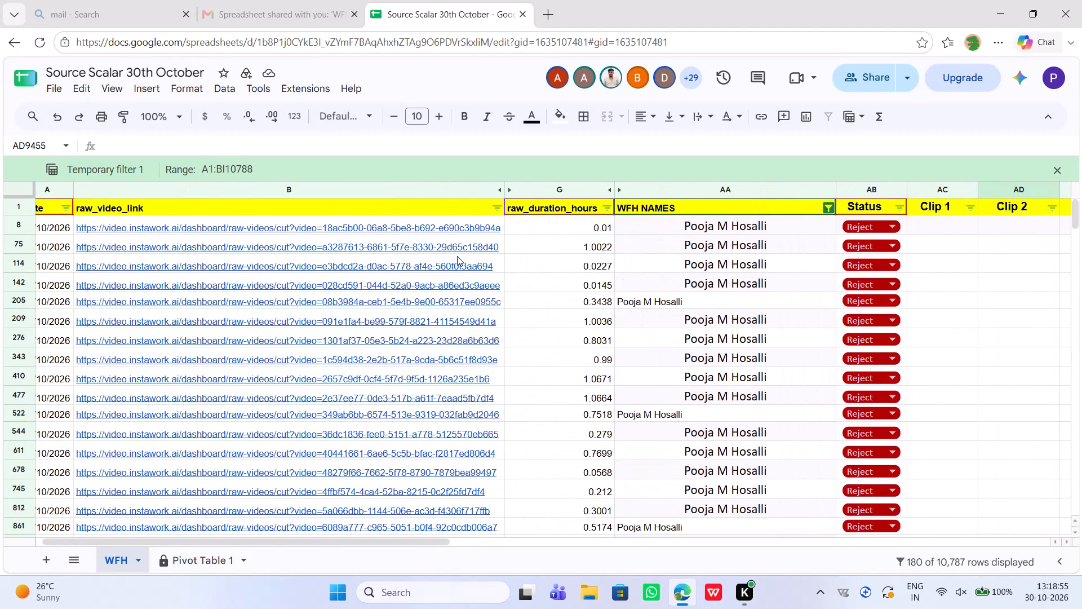
scroll(457, 256, right, 1)
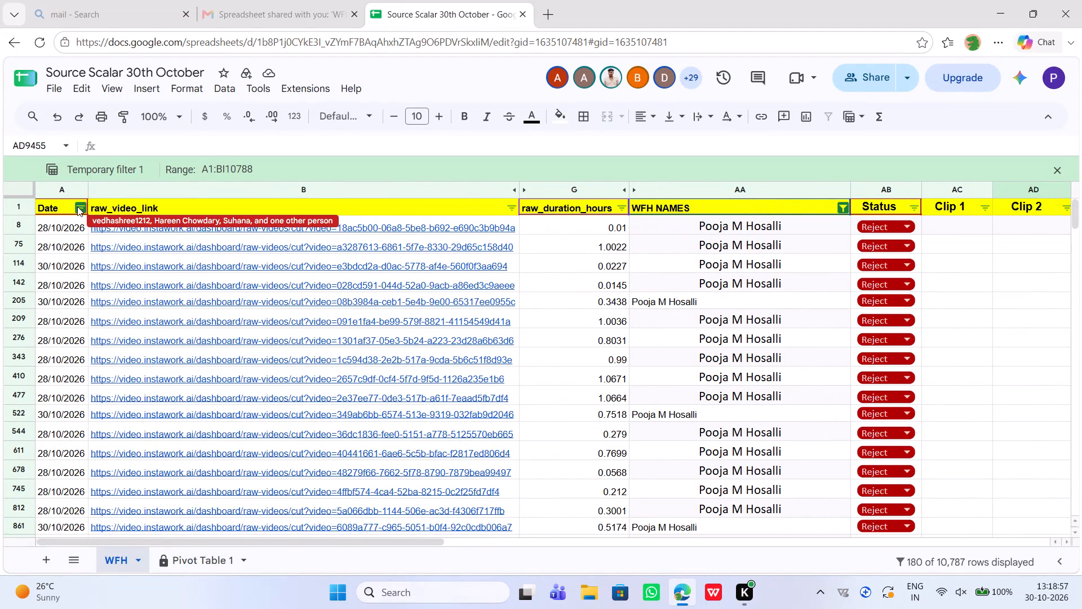
click(77, 206)
click(148, 385)
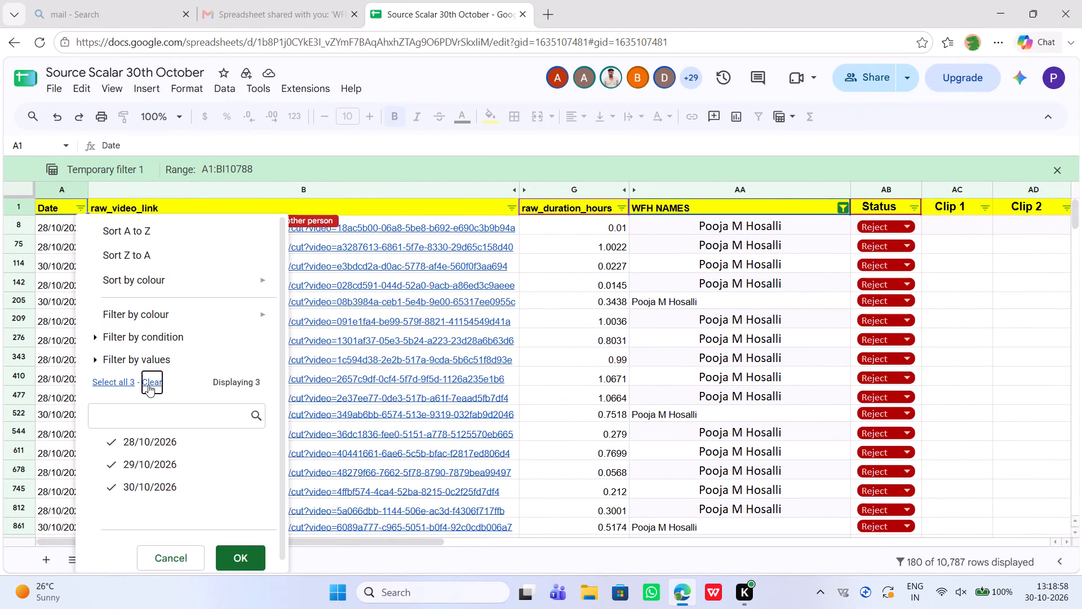
click(147, 424)
click(161, 489)
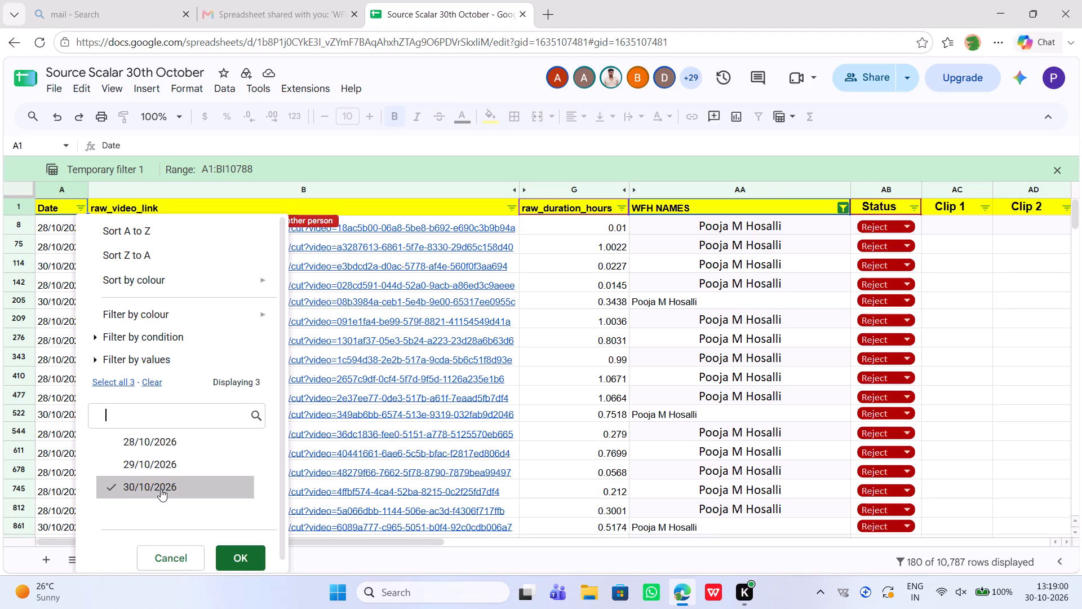
click(248, 555)
scroll(450, 467, down, 3)
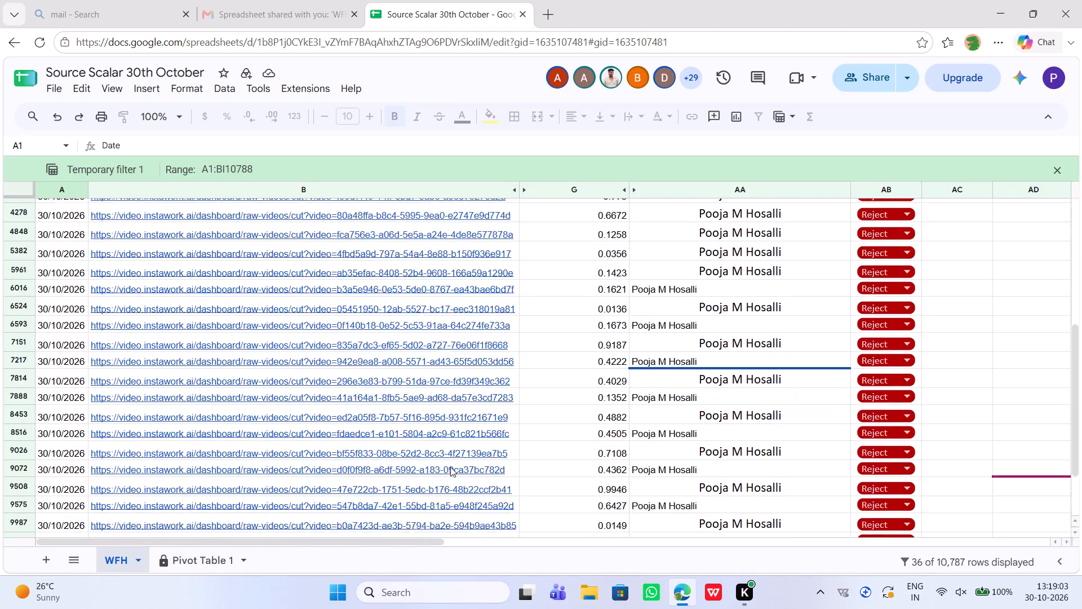
scroll(450, 467, down, 5)
scroll(450, 467, up, 8)
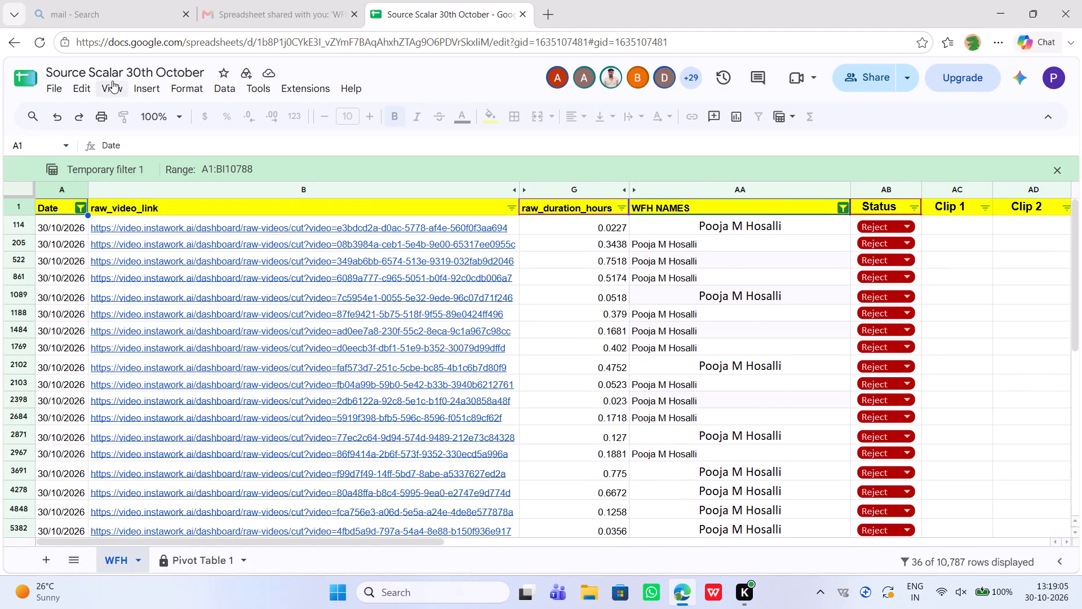
Reload the Source Scalar 30th October spreadsheet.
click(34, 41)
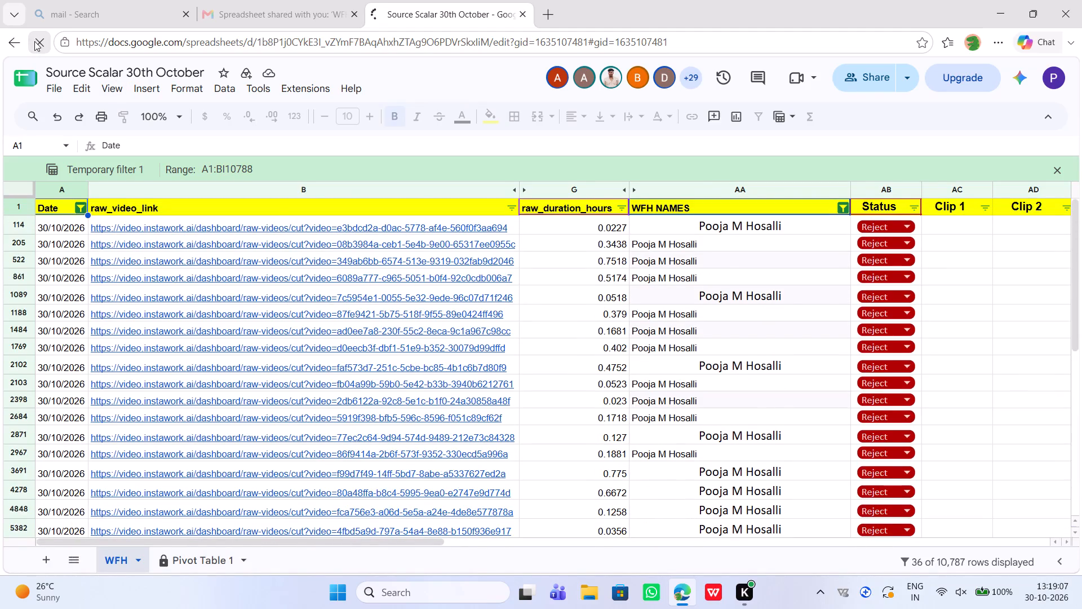
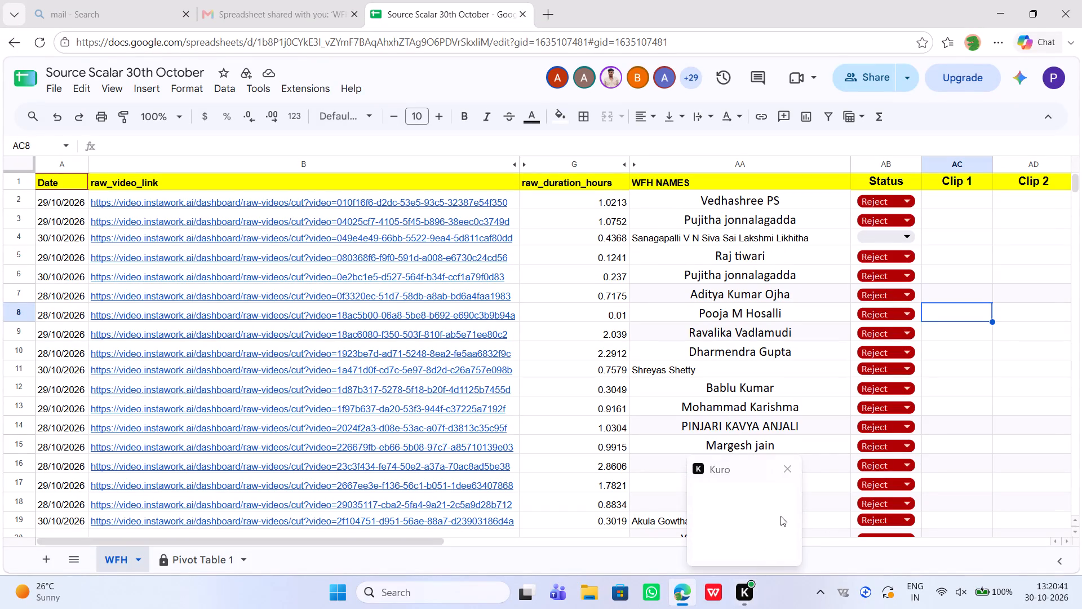
Close the Kuro application's window.
click(793, 468)
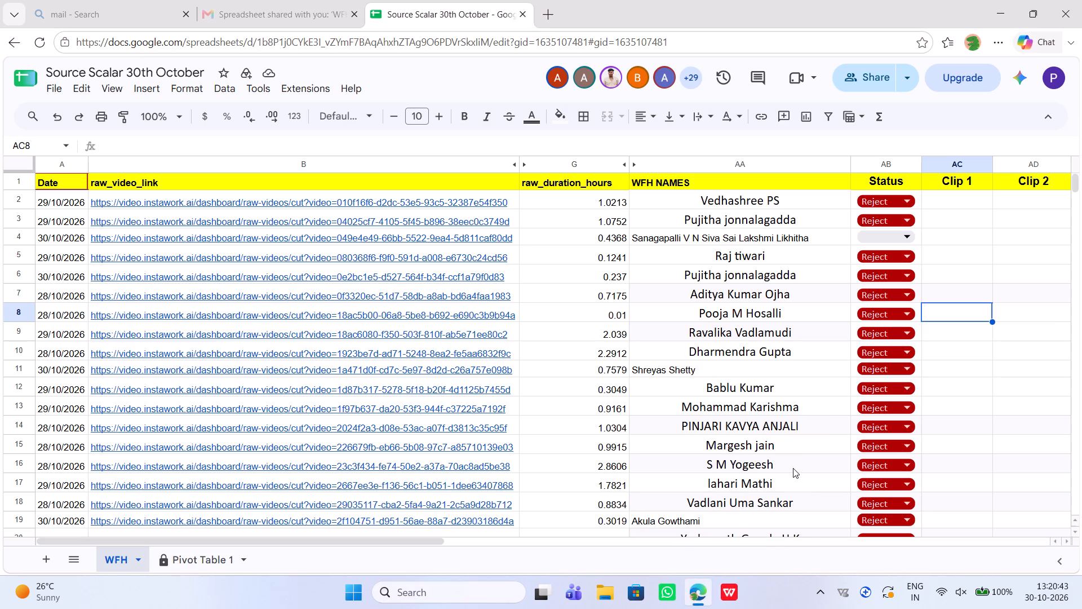